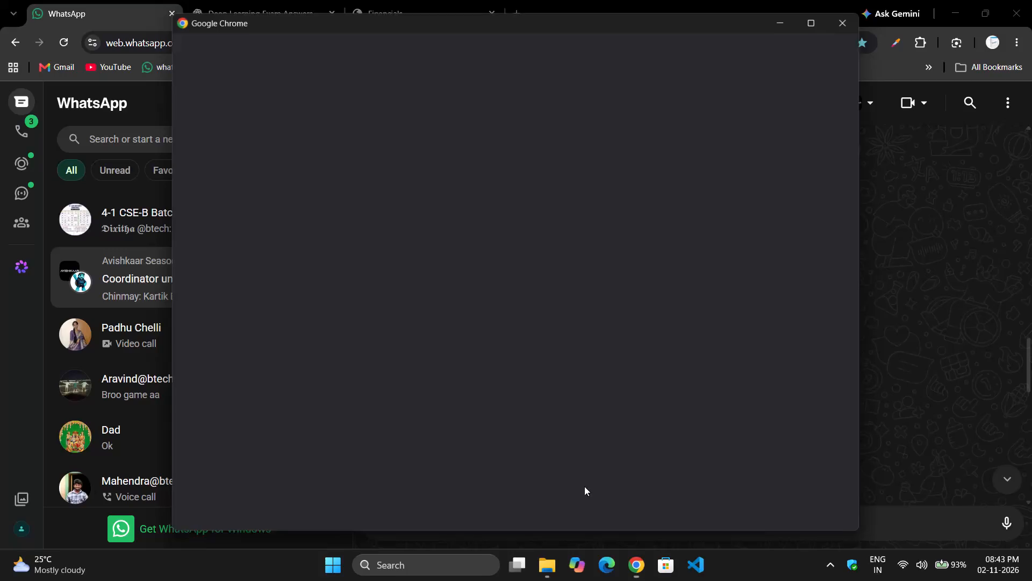
# In the School browser profile, open AI Mode, paste the copied abstract submissions list and submit it with the request "count teams".
pyautogui.click(324, 237)
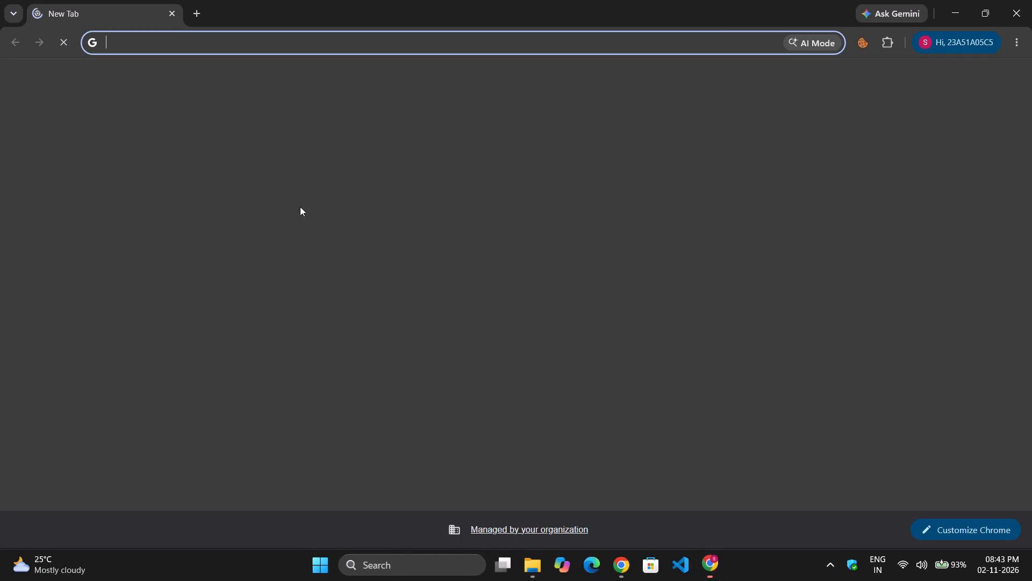
pyautogui.click(732, 259)
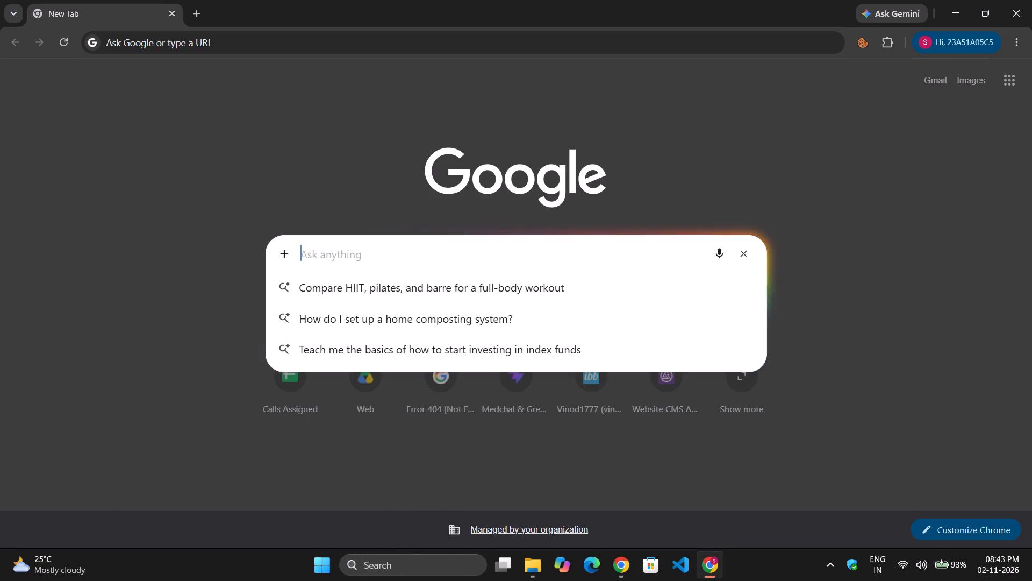
pyautogui.click(467, 257)
pyautogui.hotkey('ctrl', 'v')
pyautogui.hotkey('shift', 'Return')
pyautogui.hotkey('shift', 'Return')
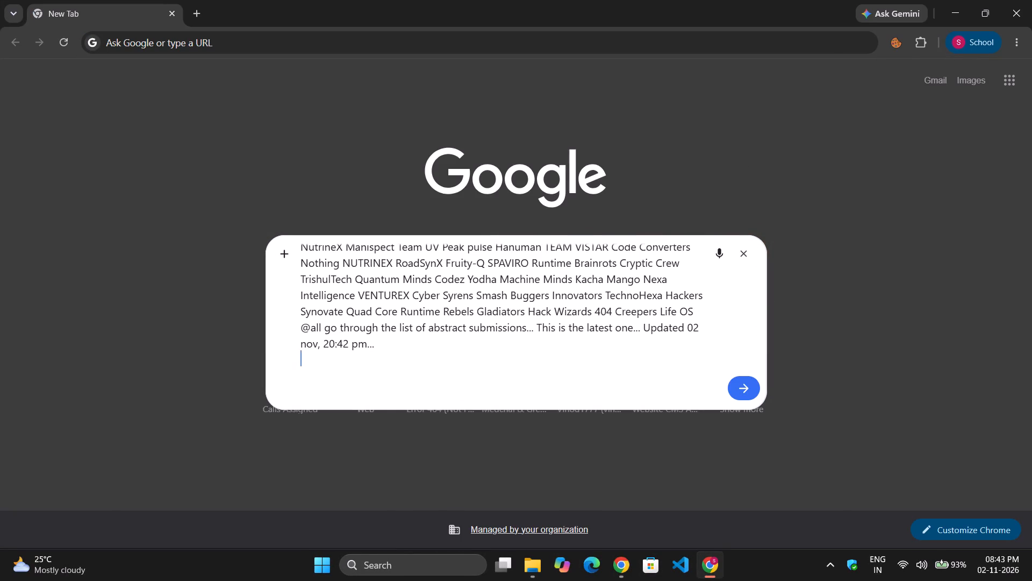
pyautogui.write('count')
pyautogui.press('space')
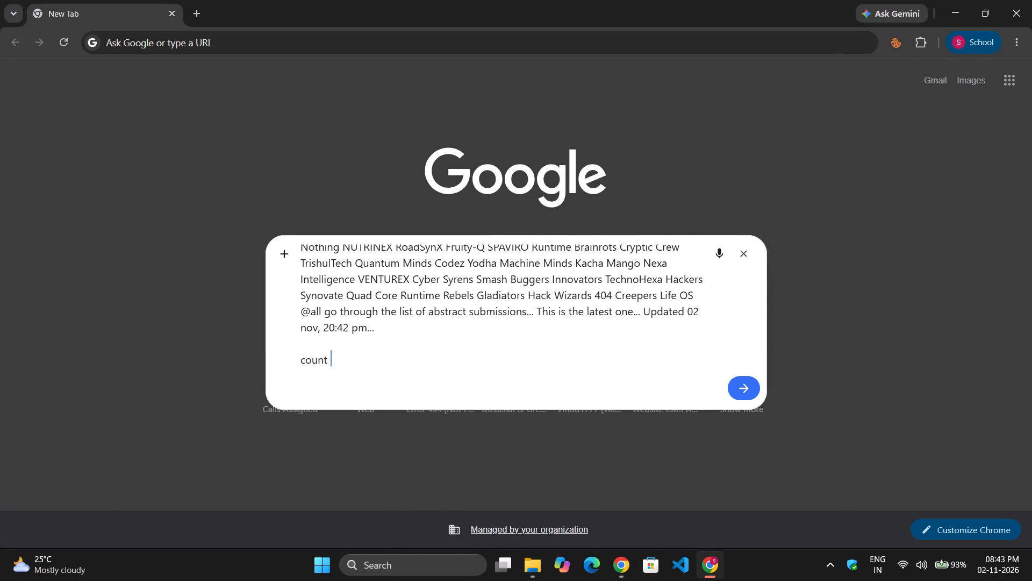
pyautogui.write('teams')
pyautogui.press('space')
pyautogui.press('Return')
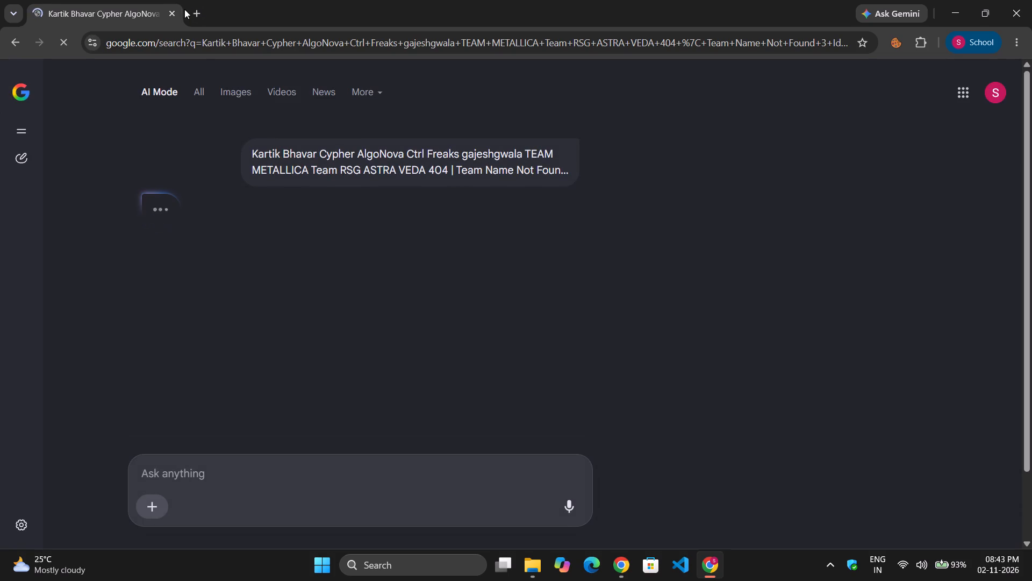
# Open the Calls Assigned spreadsheet in a new tab and go to its Vinod sheet.
pyautogui.click(189, 9)
pyautogui.click(288, 375)
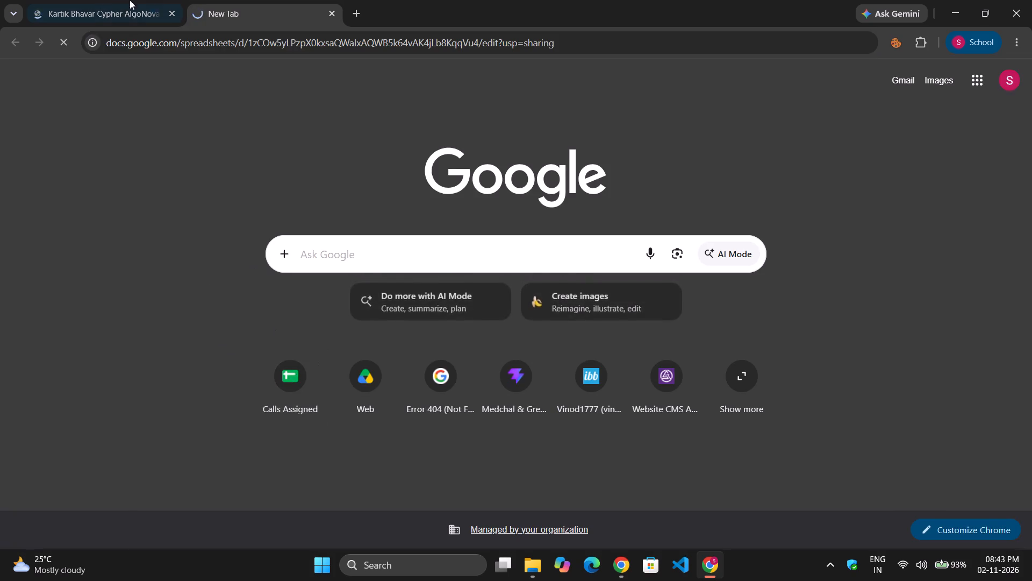
pyautogui.click(99, 0)
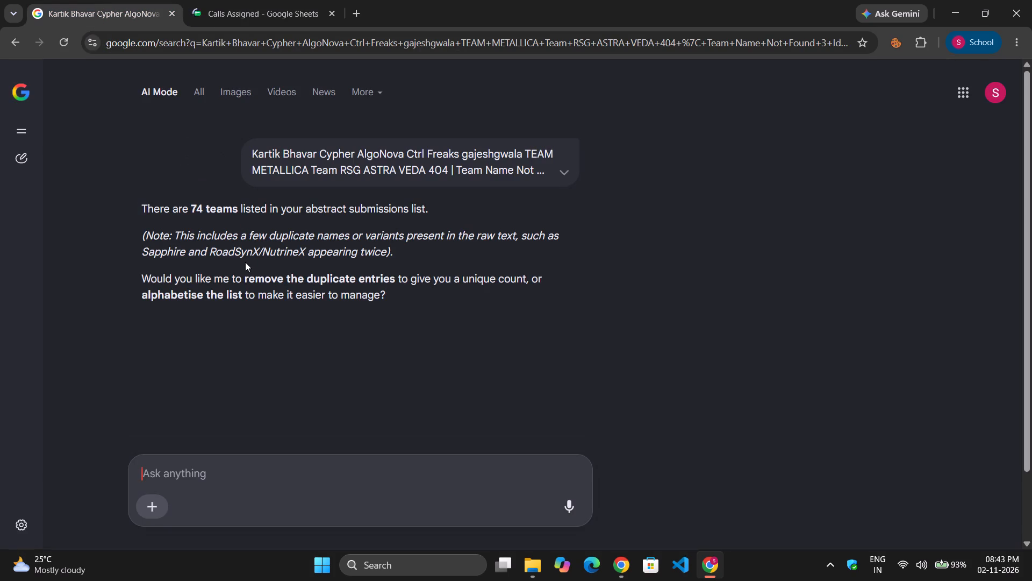
pyautogui.click(247, 0)
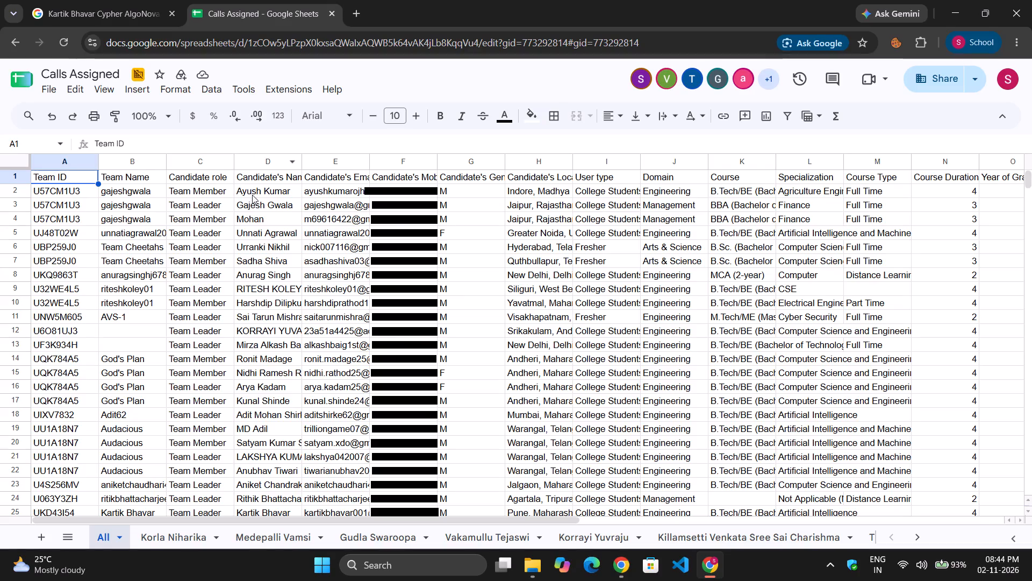
pyautogui.tripleClick(914, 543)
pyautogui.tripleClick(914, 543)
pyautogui.doubleClick(914, 543)
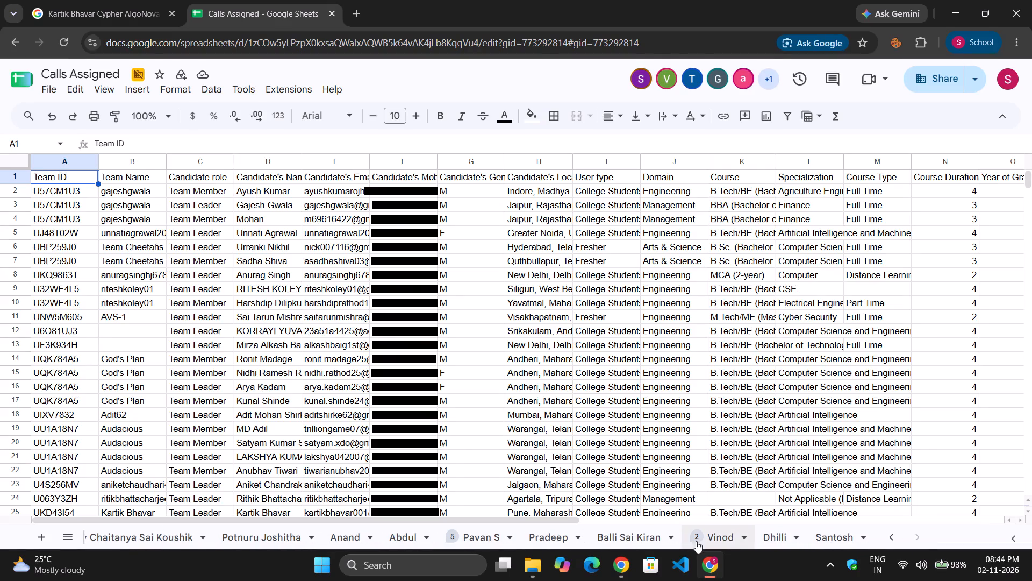
pyautogui.click(713, 540)
# Copy the Team Name entries in cells B2:B13 of the Vinod sheet.
pyautogui.hotkey('ctrl', 'a')
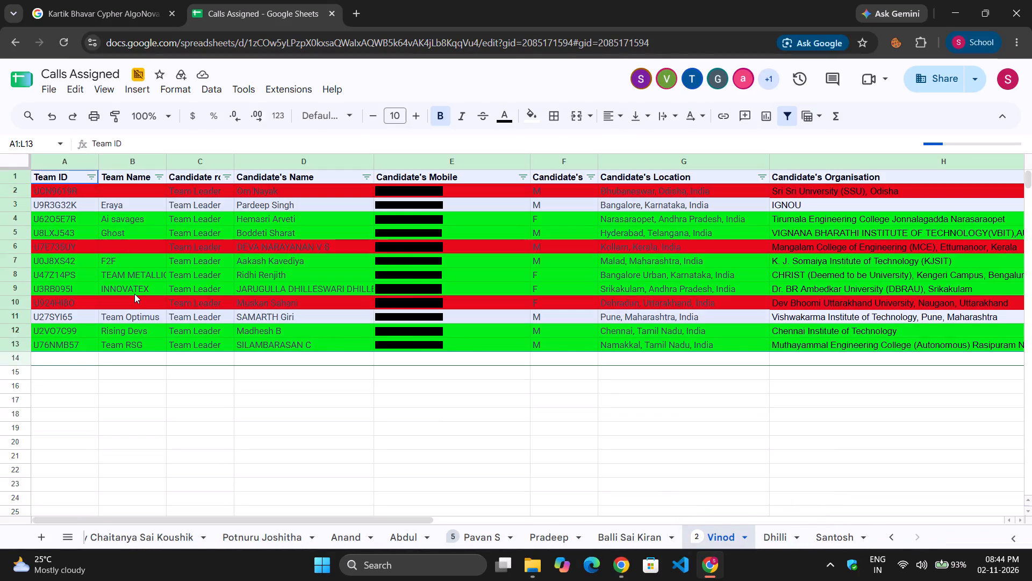
pyautogui.hotkey('ctrl', 'c')
pyautogui.click(117, 231)
pyautogui.moveTo(123, 193); pyautogui.dragTo(116, 236)
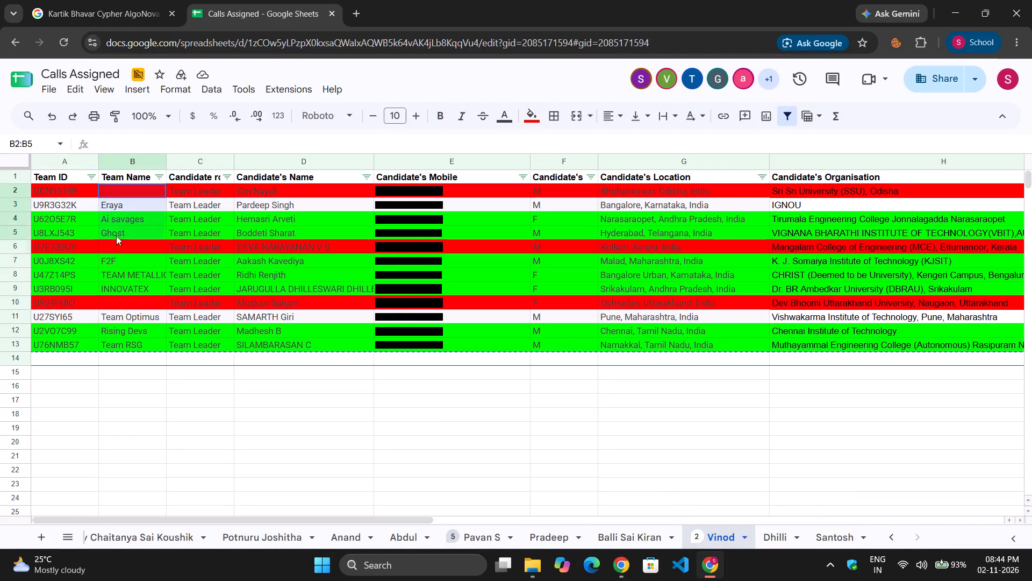
pyautogui.moveTo(116, 236); pyautogui.dragTo(121, 343)
pyautogui.hotkey('ctrl', 'c')
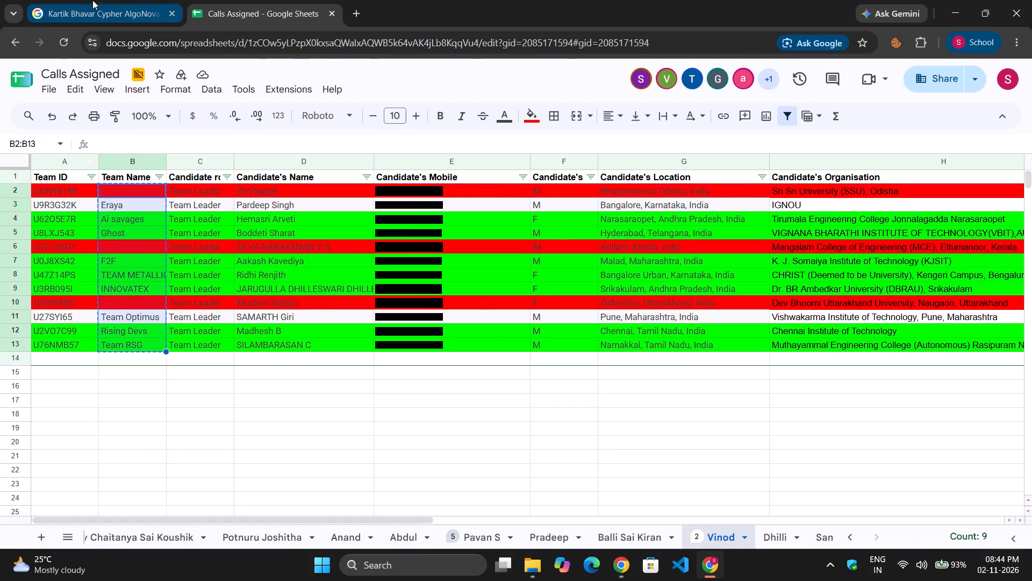
# Paste the copied team names into a follow-up prompt in the AI Mode conversation.
pyautogui.click(92, 0)
pyautogui.click(293, 476)
pyautogui.hotkey('ctrl', 'v')
pyautogui.press('space')
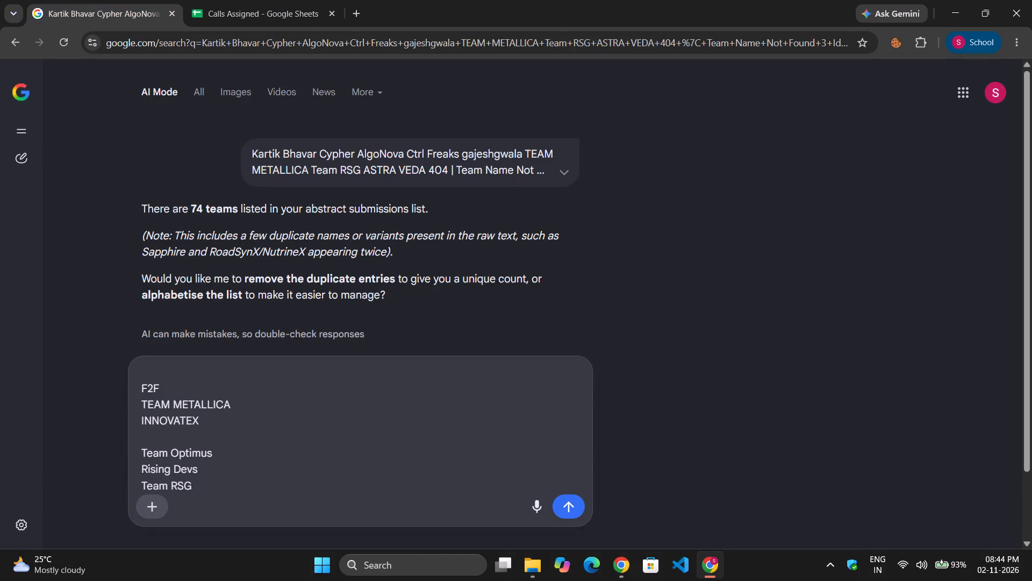
# Add the question "how many team are present in that 74" after the pasted names and submit the prompt.
pyautogui.write('ho')
pyautogui.press('space')
pyautogui.press('BackSpace')
pyautogui.write('w')
pyautogui.press('space')
pyautogui.write('many')
pyautogui.press('space')
pyautogui.write('team are prese')
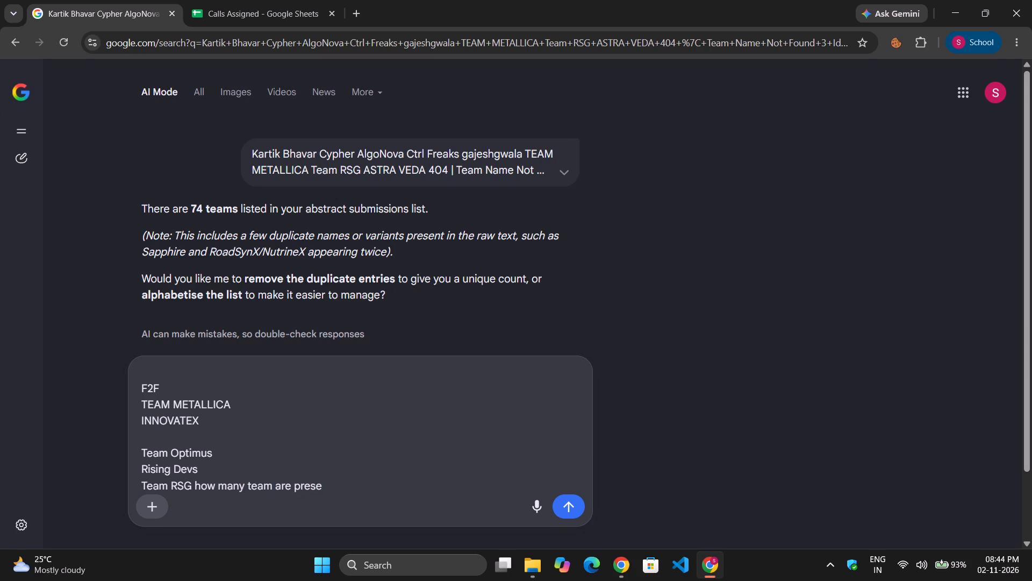
pyautogui.write('nt in th')
pyautogui.press('space')
pyautogui.press('BackSpace')
pyautogui.write('e t')
pyautogui.press('BackSpace')
pyautogui.press('BackSpace')
pyautogui.press('BackSpace')
pyautogui.write('at')
pyautogui.press('space')
pyautogui.write('74')
pyautogui.press('Return')
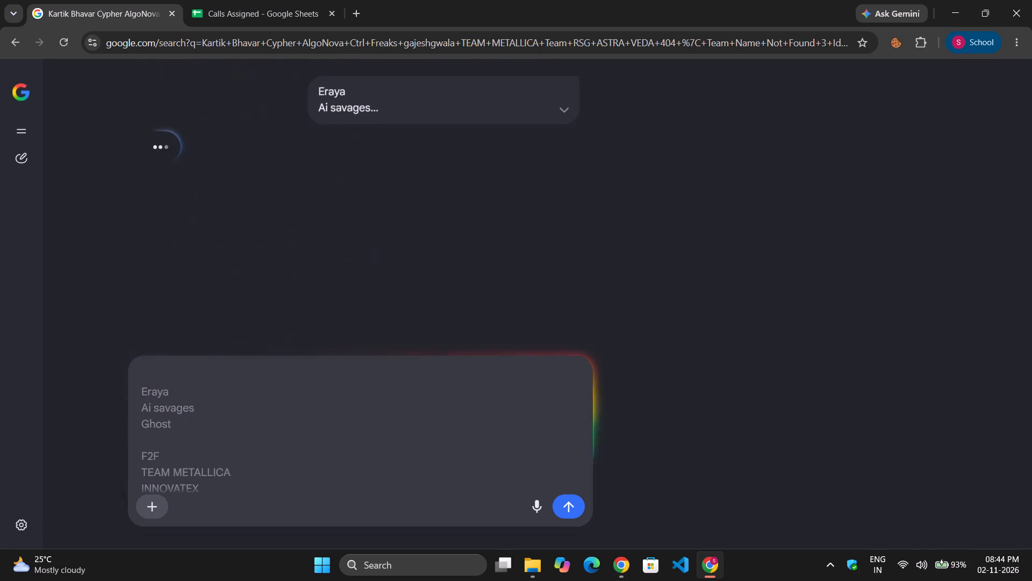
# Expand the submitted follow-up prompt to view its full list of team names.
pyautogui.click(559, 116)
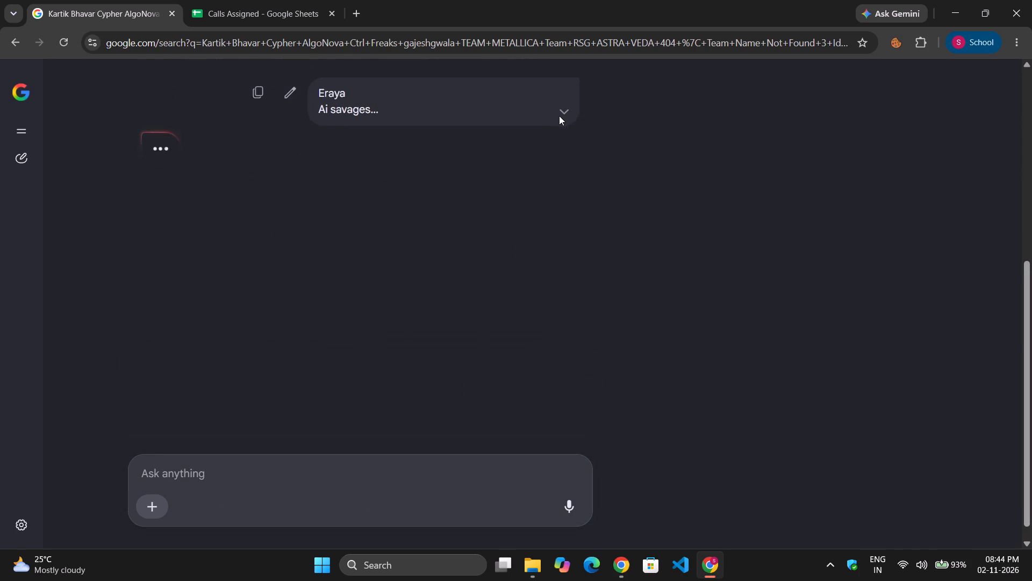
pyautogui.click(564, 114)
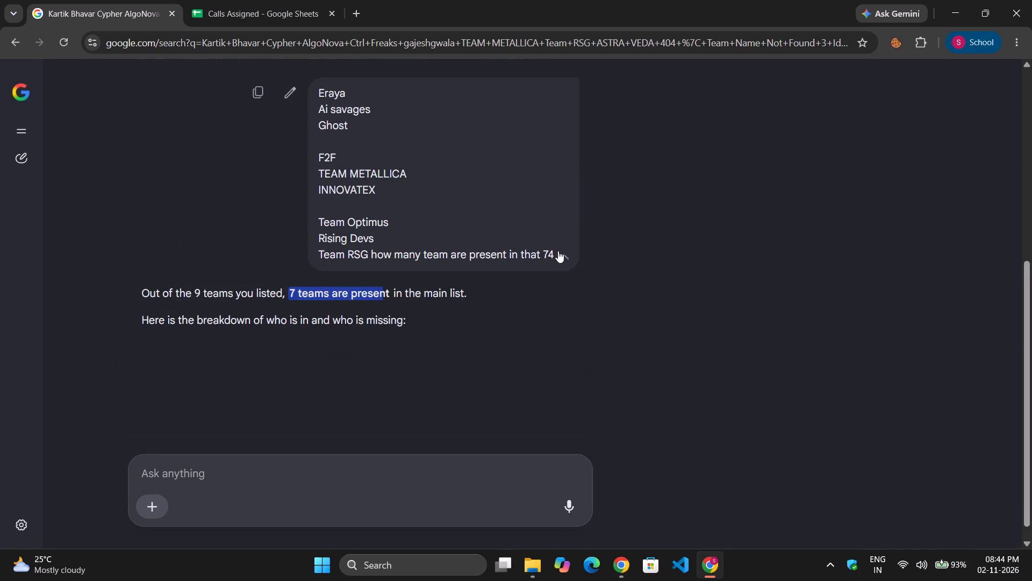
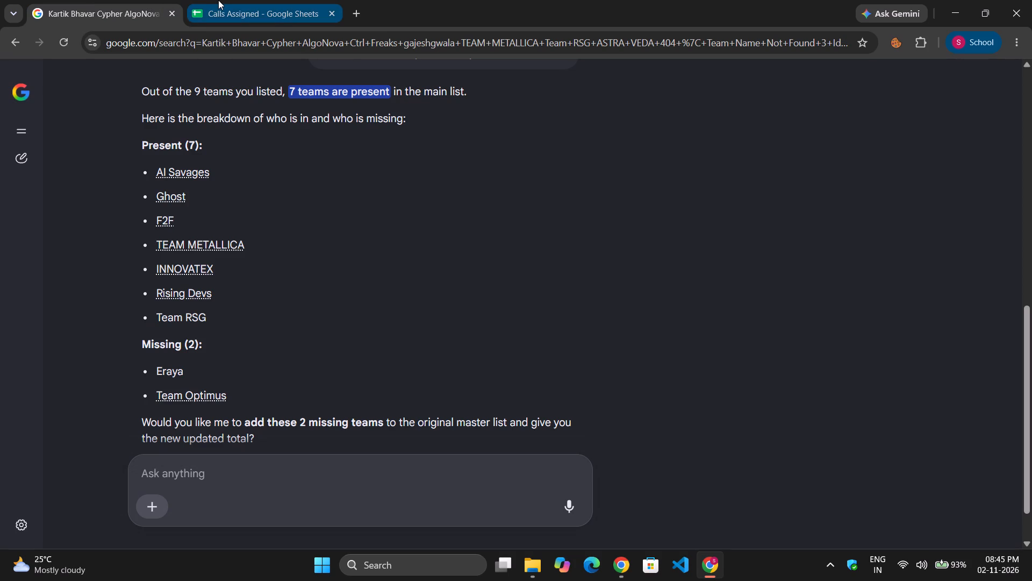
# Compare the present and missing teams in the AI Mode answer with the Team Name column of the Vinod sheet.
pyautogui.click(218, 0)
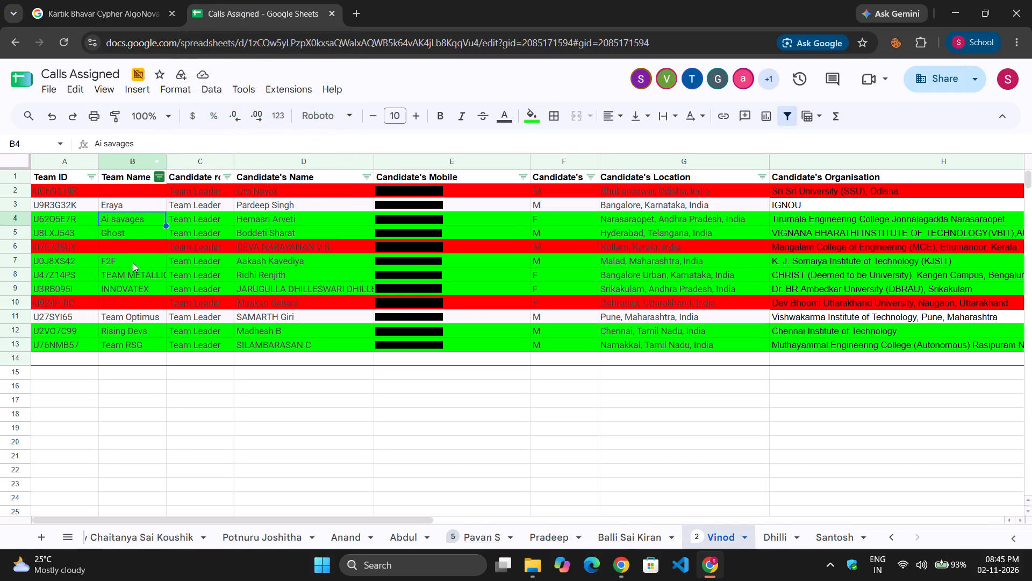
pyautogui.click(139, 206)
pyautogui.click(114, 9)
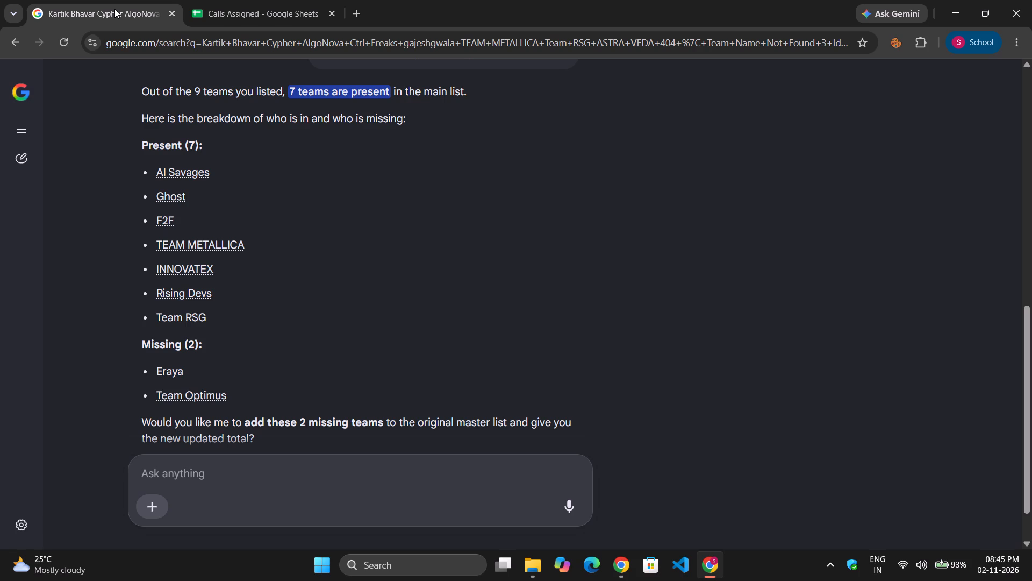
pyautogui.click(249, 0)
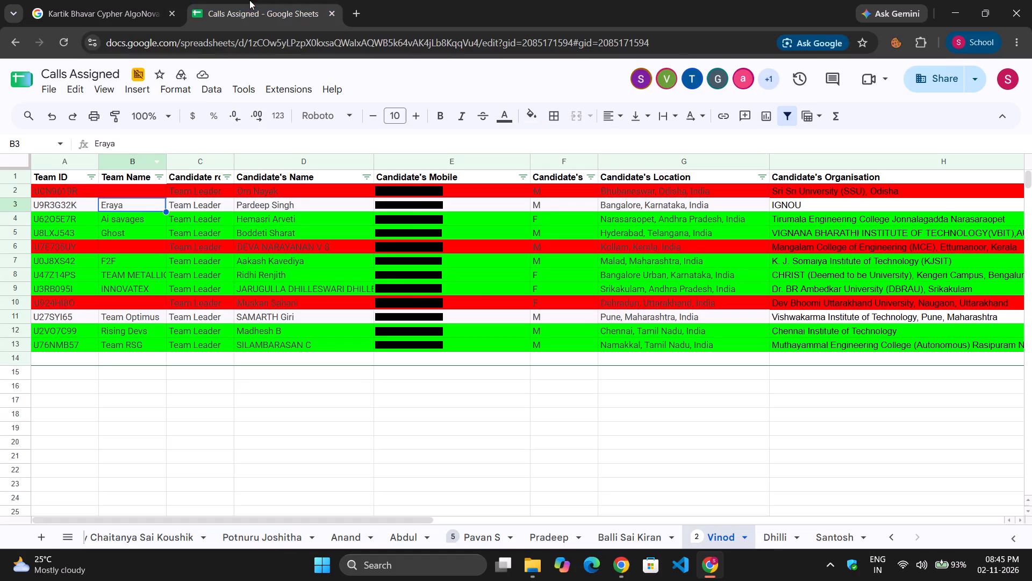
# Select the Team Name cells B2:B13 on the Vinod sheet to check how many teams are listed.
pyautogui.click(134, 207)
pyautogui.moveTo(134, 207); pyautogui.dragTo(129, 250)
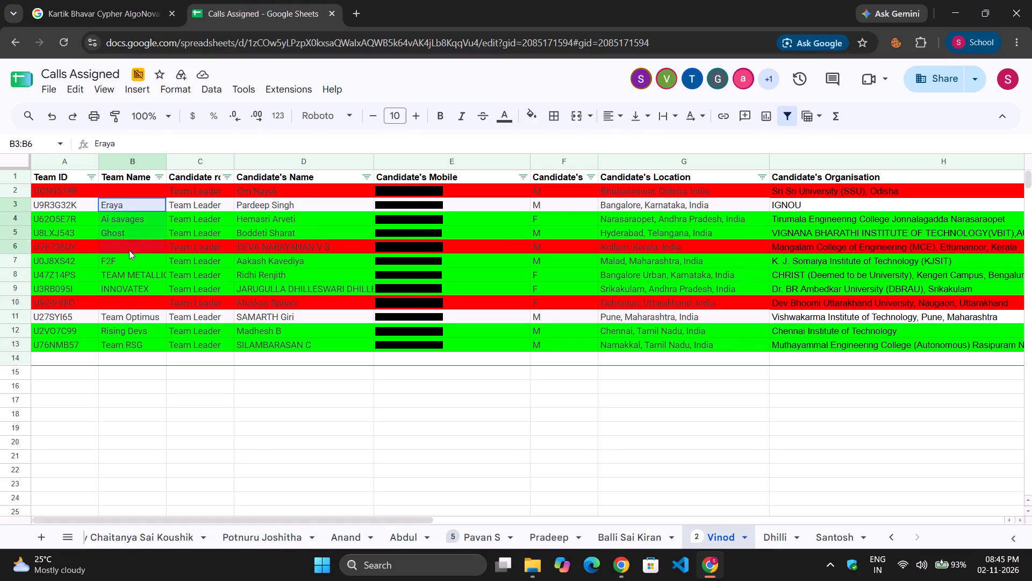
pyautogui.moveTo(129, 250); pyautogui.dragTo(133, 317)
pyautogui.click(116, 345)
pyautogui.moveTo(117, 343); pyautogui.dragTo(124, 191)
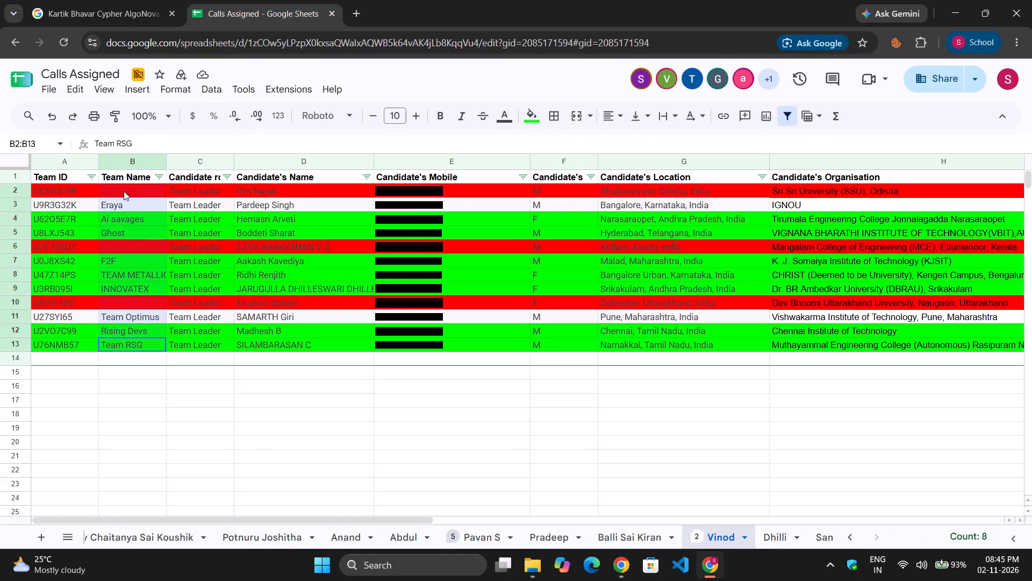
pyautogui.moveTo(124, 191); pyautogui.dragTo(125, 182)
pyautogui.click(126, 187)
pyautogui.moveTo(128, 195); pyautogui.dragTo(141, 282)
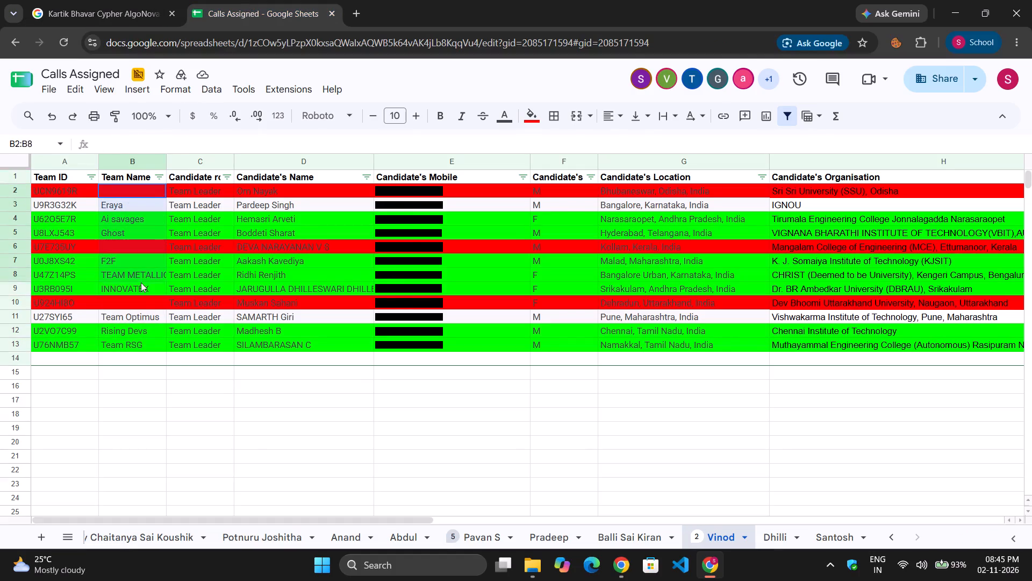
pyautogui.moveTo(141, 282); pyautogui.dragTo(144, 343)
pyautogui.click(135, 407)
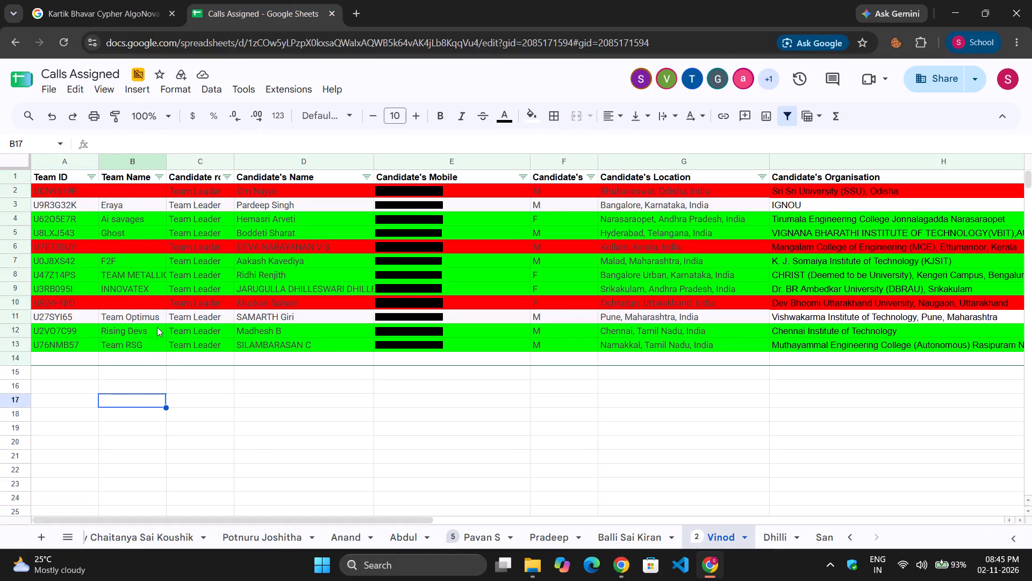
pyautogui.click(120, 197)
pyautogui.moveTo(121, 195); pyautogui.dragTo(124, 336)
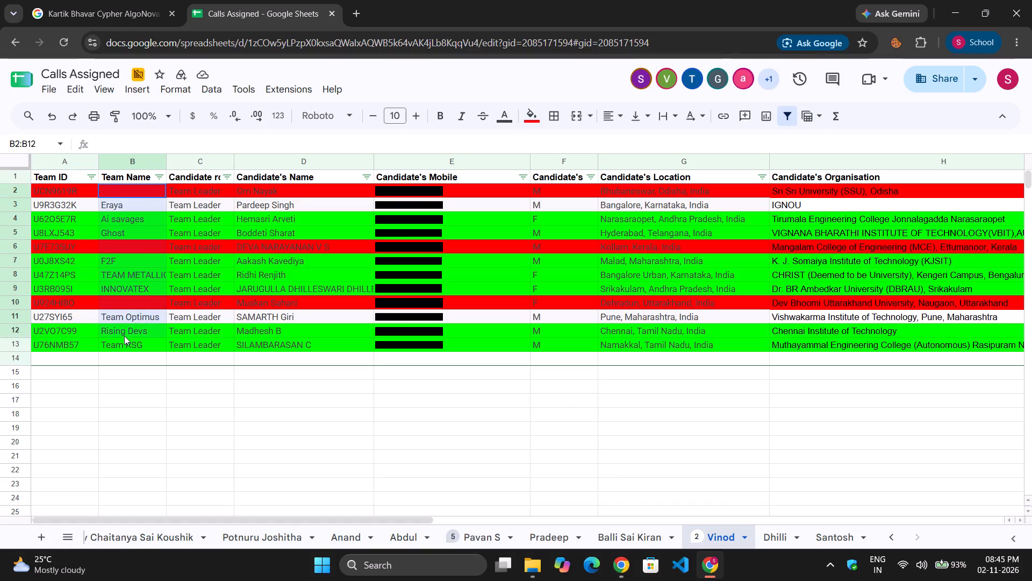
pyautogui.moveTo(124, 336); pyautogui.dragTo(124, 348)
pyautogui.click(129, 190)
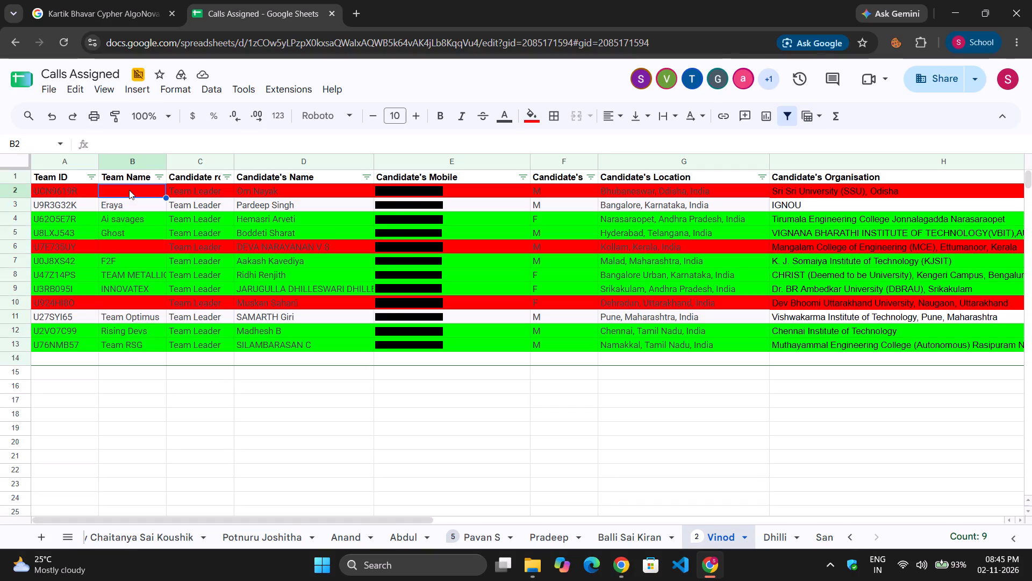
pyautogui.moveTo(128, 190); pyautogui.dragTo(120, 345)
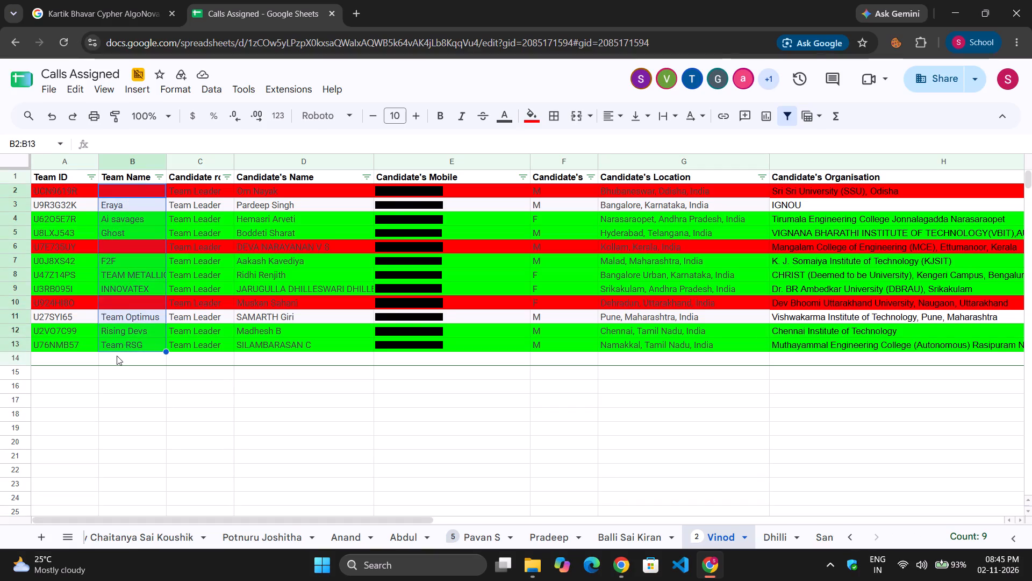
pyautogui.click(117, 356)
pyautogui.moveTo(119, 337); pyautogui.dragTo(130, 211)
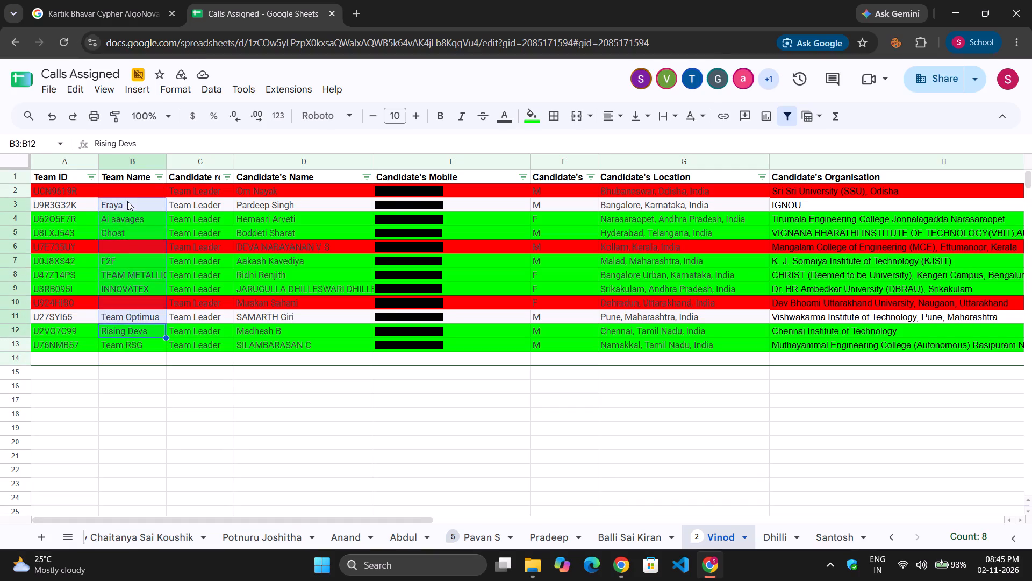
pyautogui.click(131, 188)
pyautogui.moveTo(131, 188); pyautogui.dragTo(132, 343)
pyautogui.click(132, 343)
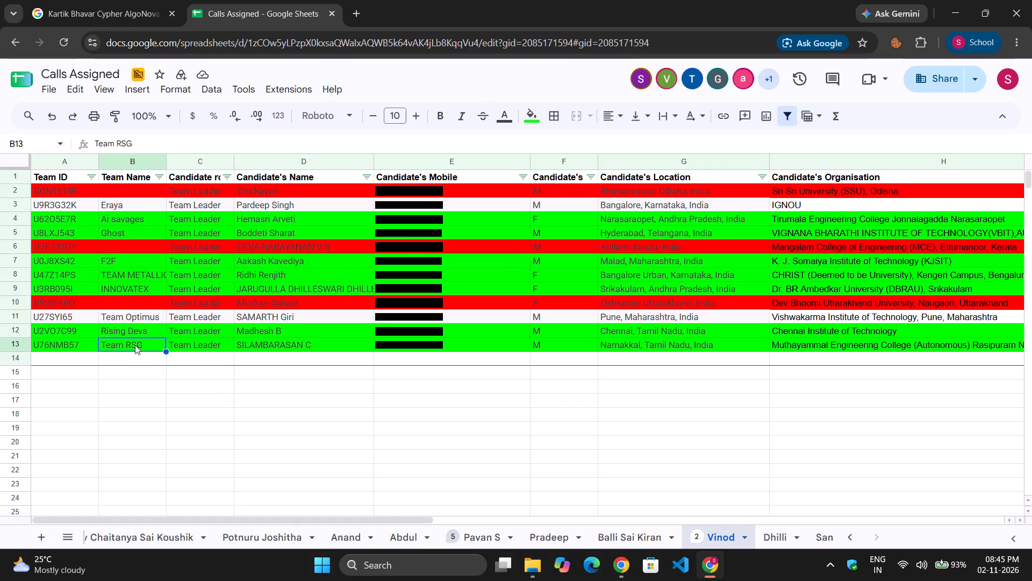
pyautogui.moveTo(137, 345); pyautogui.dragTo(124, 194)
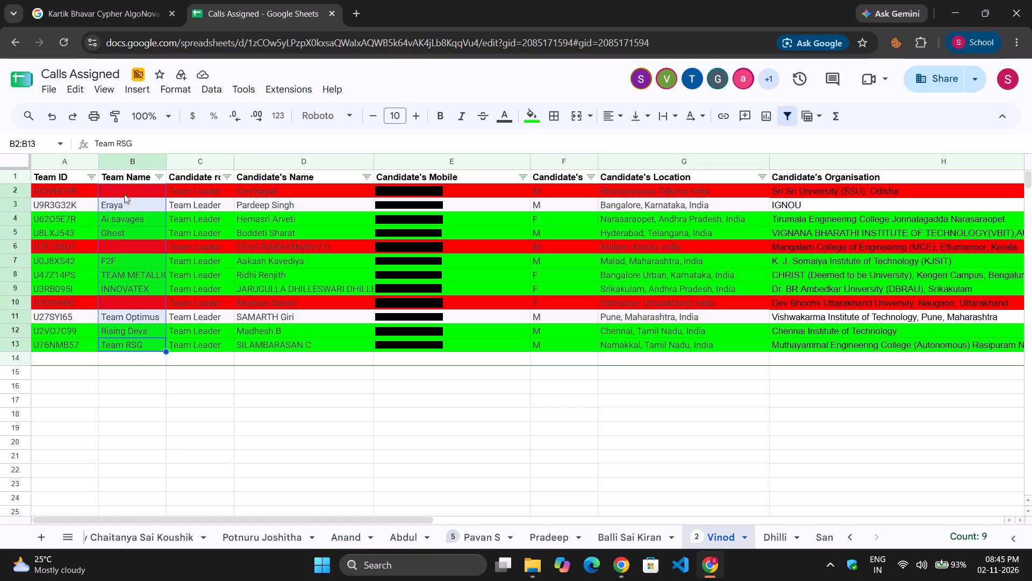
# Open the fourth sheet of the Calls Assigned workbook to view that coordinator's team list.
pyautogui.tripleClick(841, 537)
pyautogui.click(841, 537)
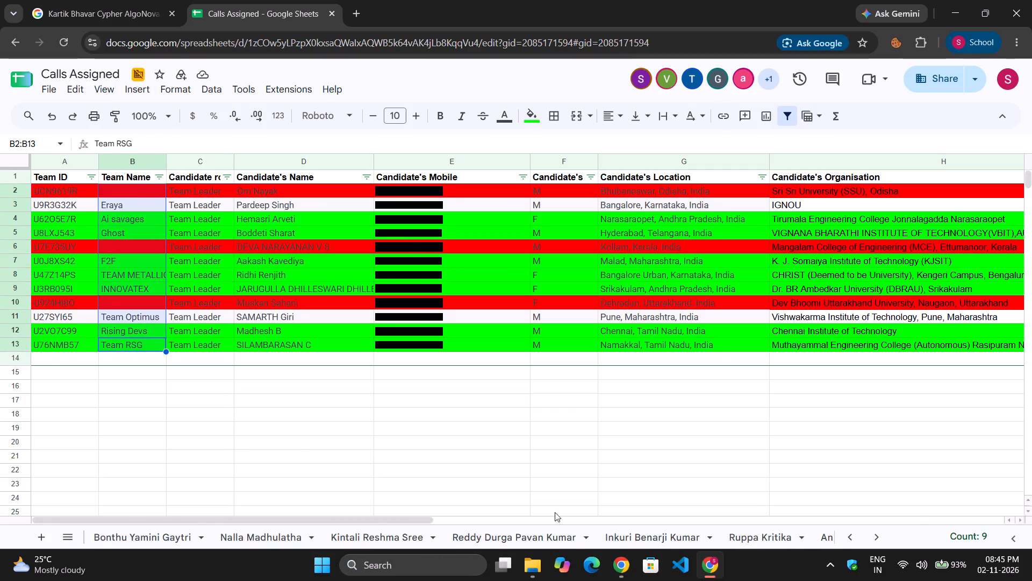
pyautogui.tripleClick(854, 543)
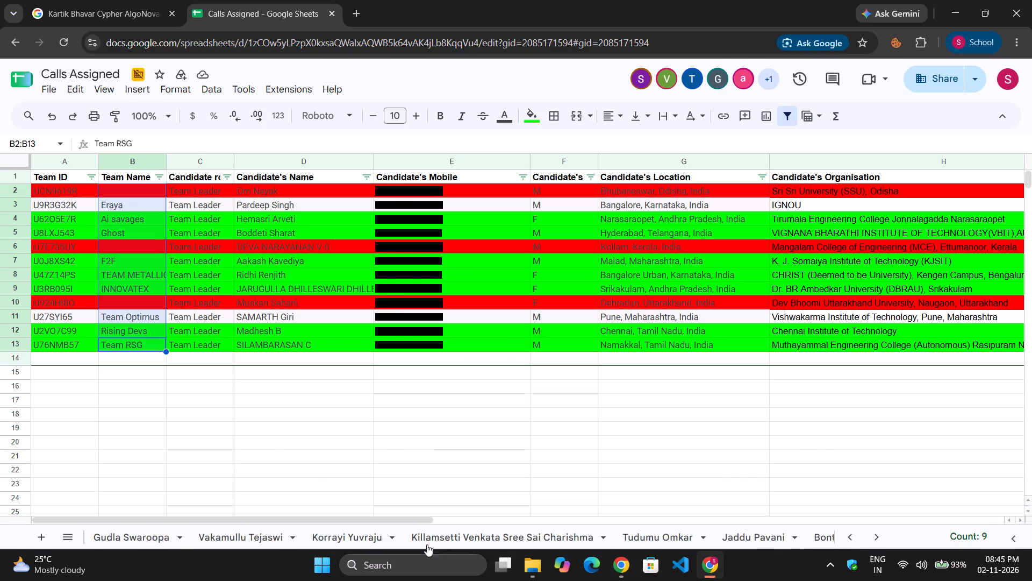
pyautogui.click(879, 533)
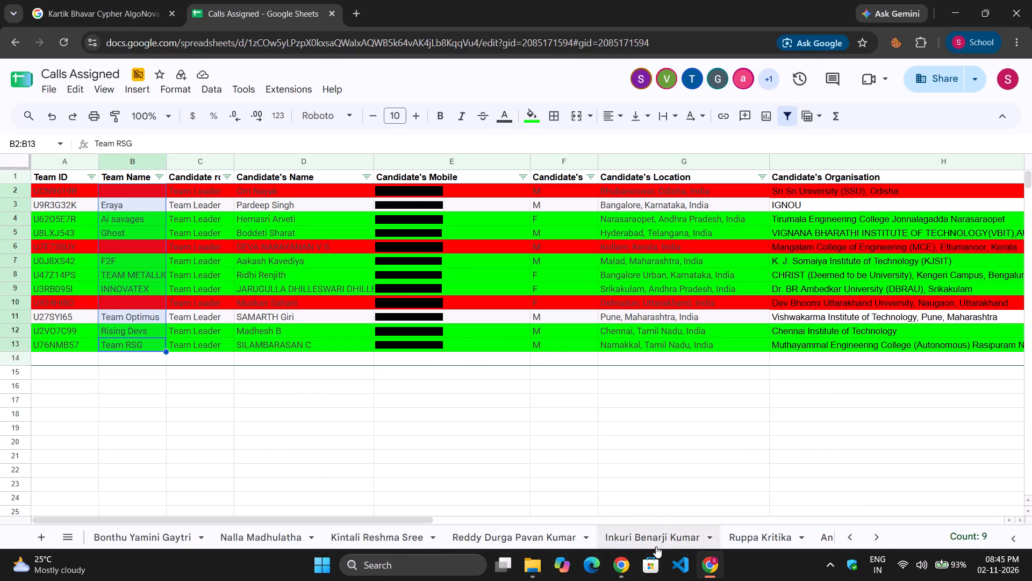
pyautogui.click(885, 535)
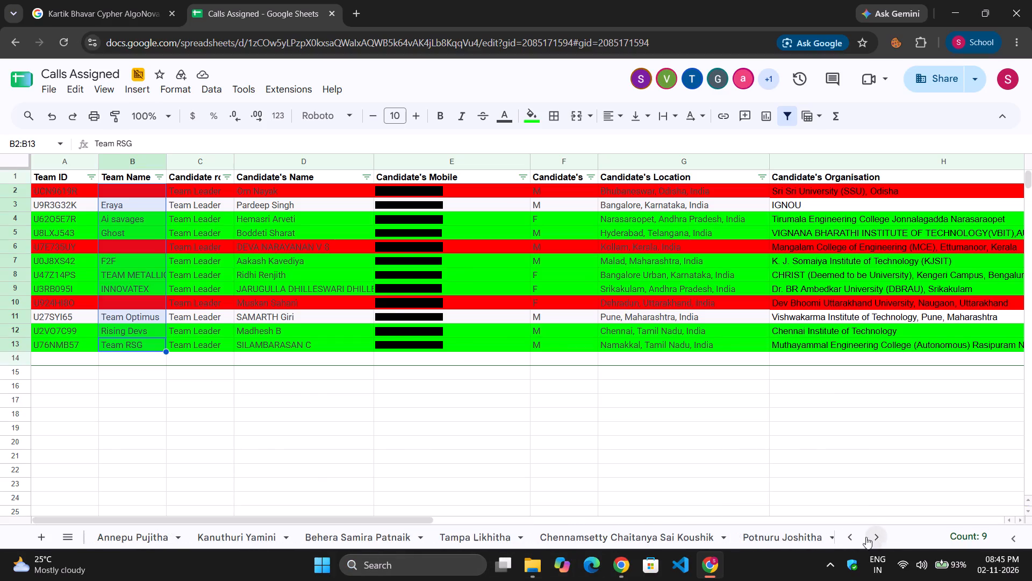
pyautogui.tripleClick(854, 539)
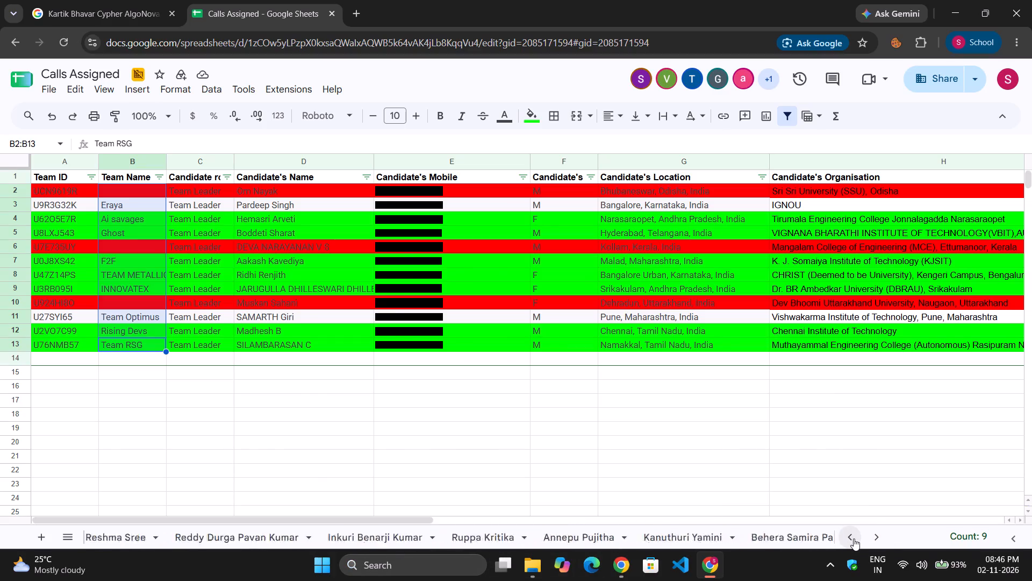
pyautogui.doubleClick(854, 539)
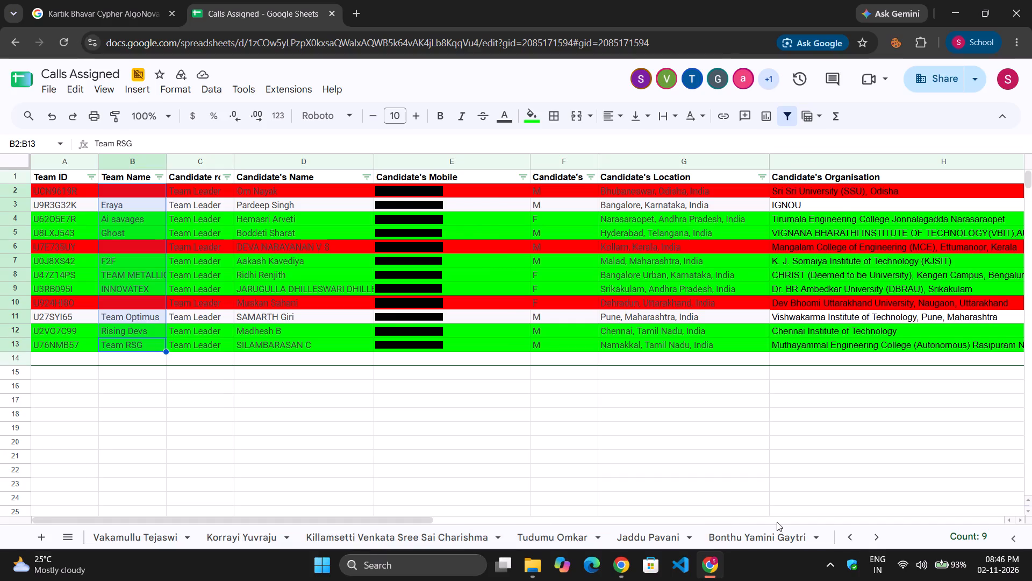
pyautogui.doubleClick(846, 536)
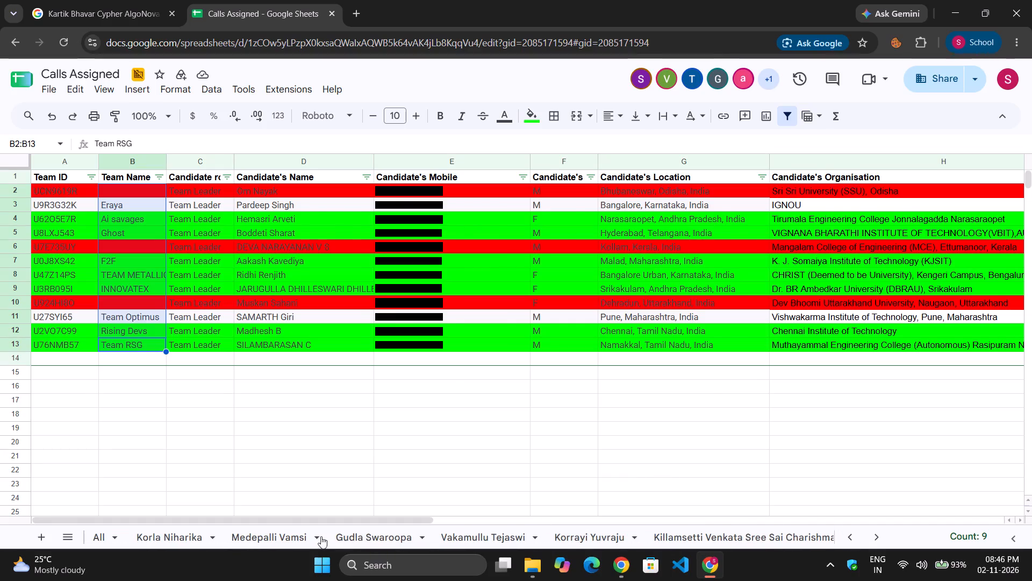
pyautogui.click(353, 535)
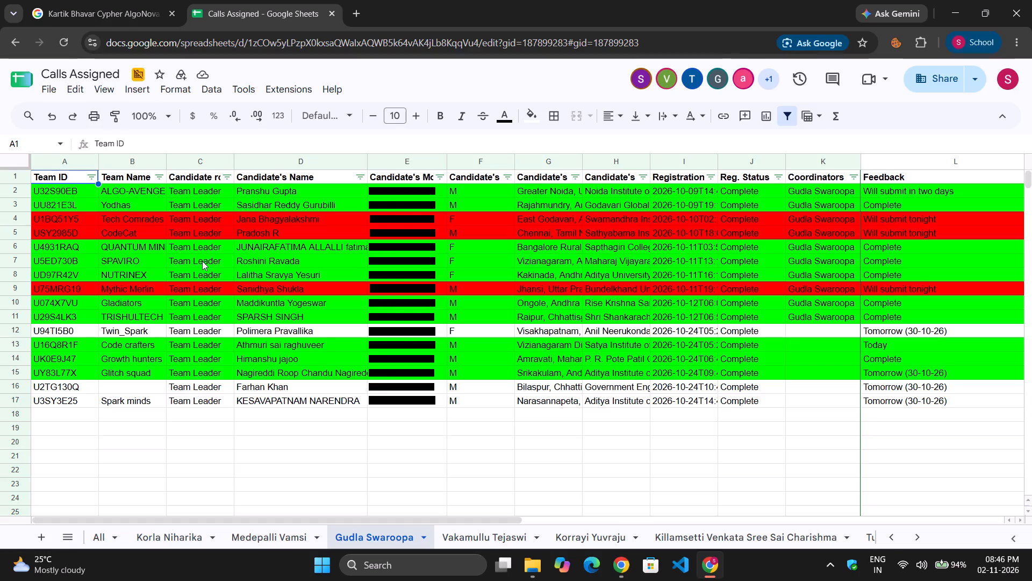
# Return to the Vinod sheet of the workbook.
pyautogui.tripleClick(919, 535)
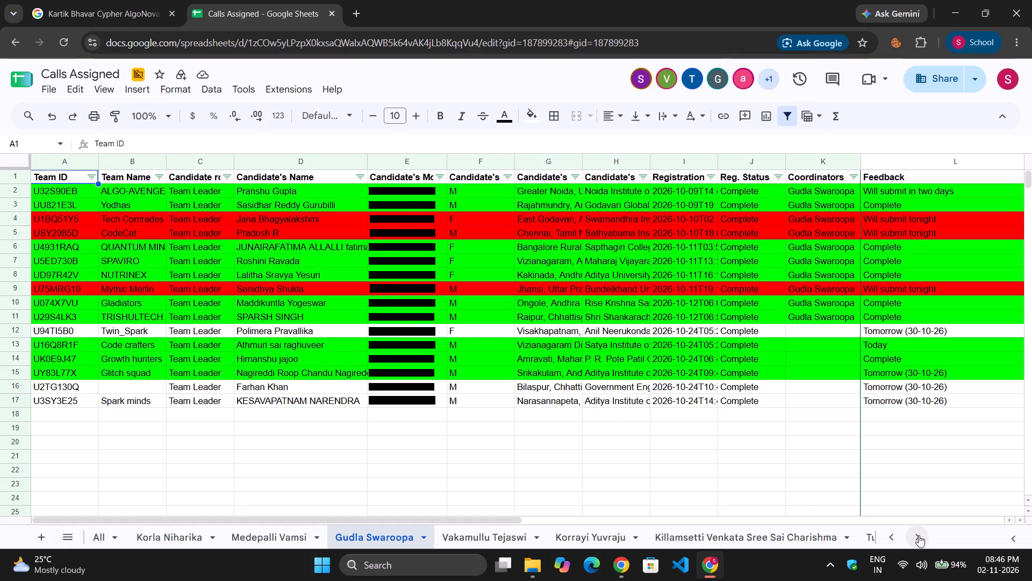
pyautogui.tripleClick(919, 535)
pyautogui.tripleClick(919, 535)
pyautogui.click(919, 535)
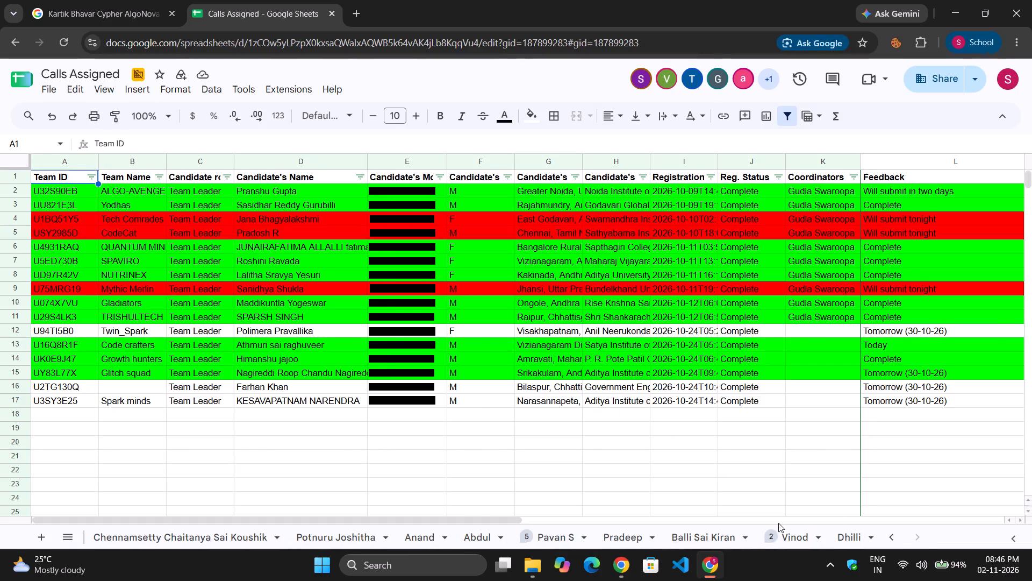
pyautogui.click(792, 542)
# Examine the Vinod sheet's candidate details across its columns, especially the red row 10 with the blank team name.
pyautogui.click(195, 329)
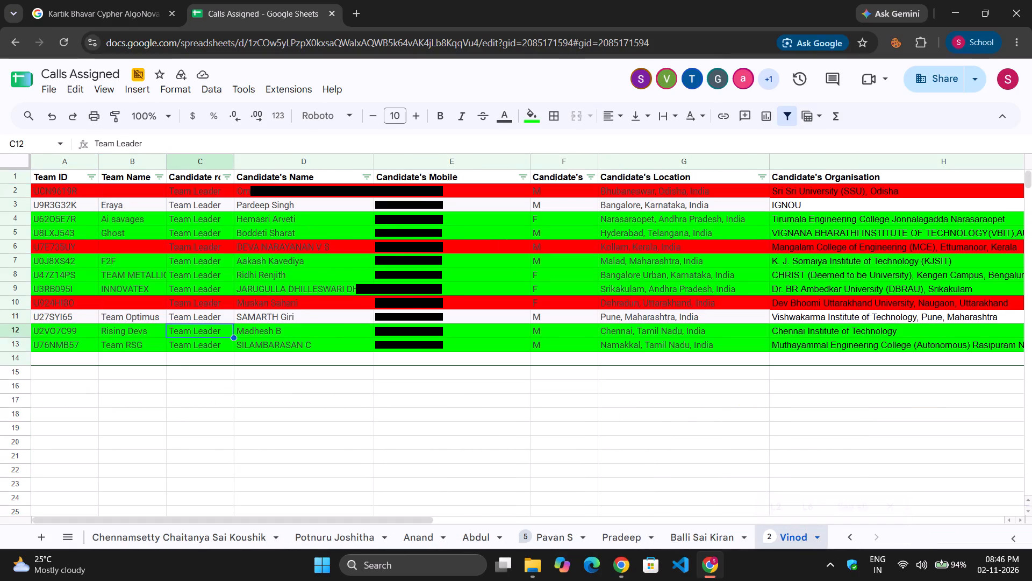
pyautogui.click(197, 309)
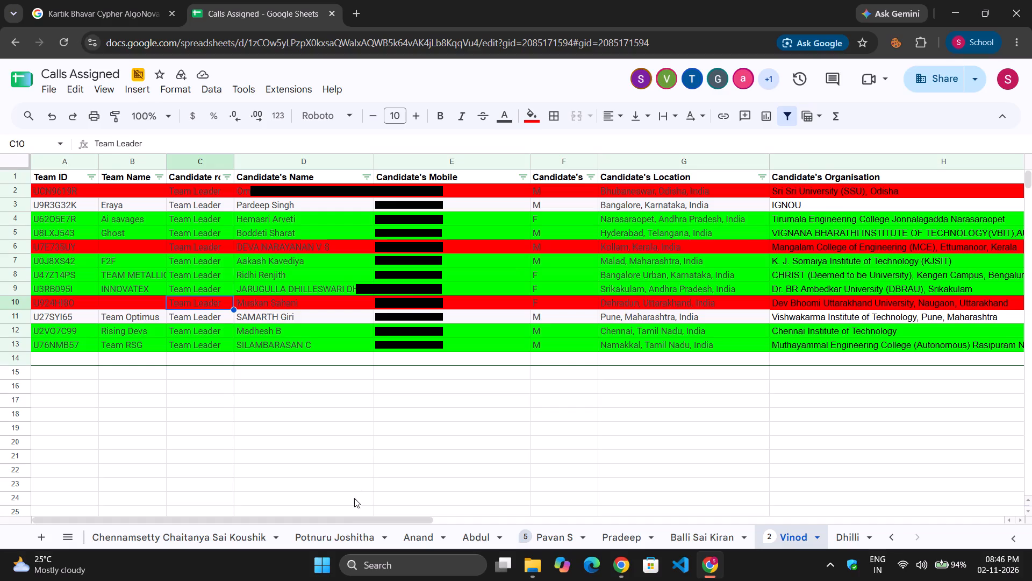
pyautogui.moveTo(344, 522); pyautogui.dragTo(418, 518)
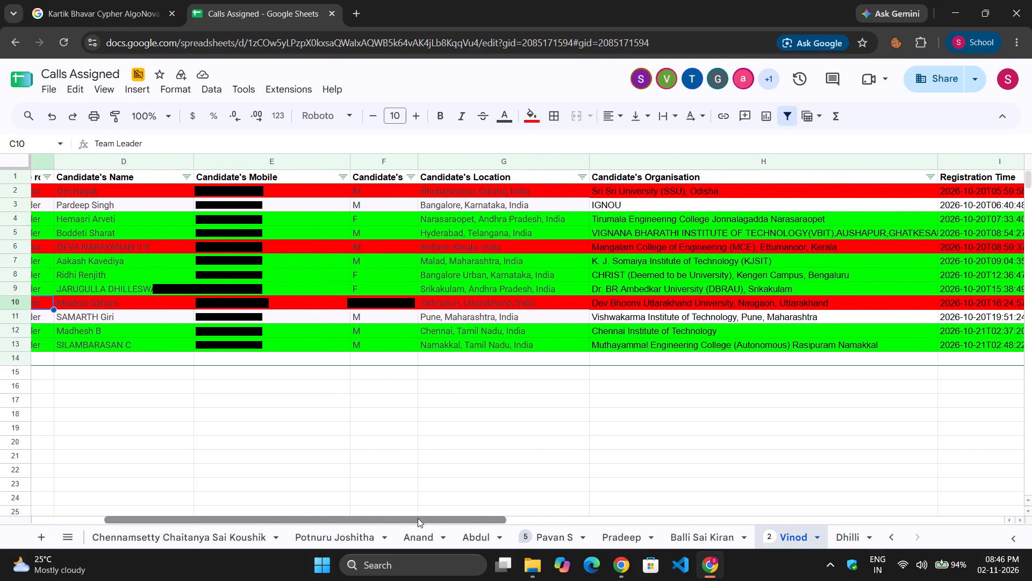
pyautogui.moveTo(418, 518); pyautogui.dragTo(435, 518)
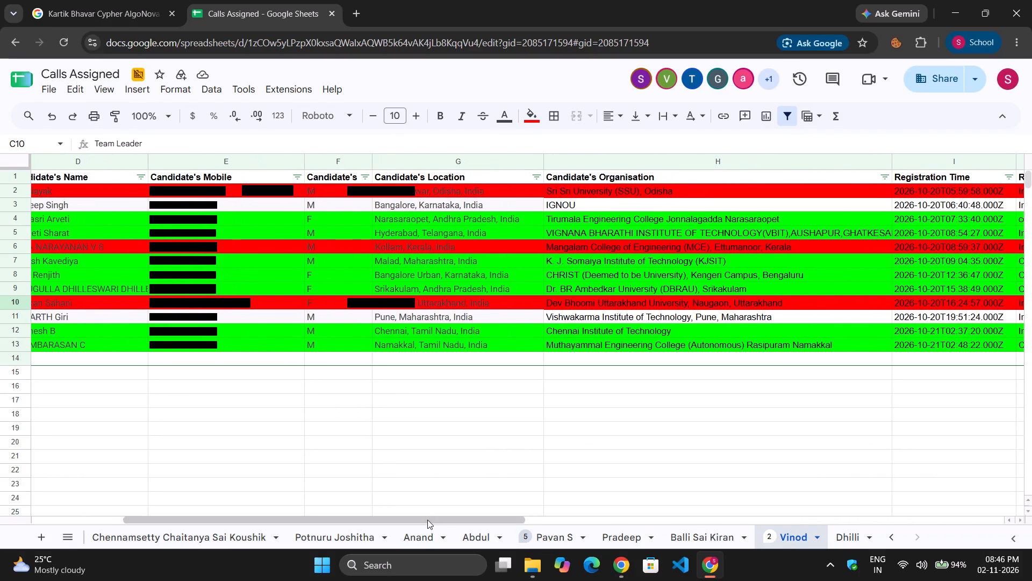
pyautogui.moveTo(425, 520); pyautogui.dragTo(291, 507)
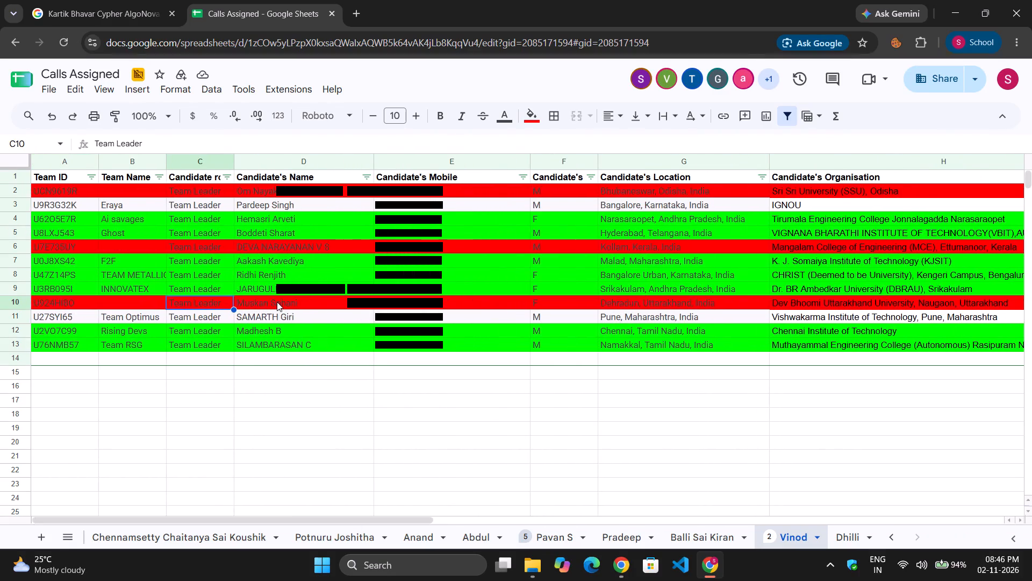
pyautogui.doubleClick(277, 302)
pyautogui.click(277, 302)
pyautogui.click(280, 378)
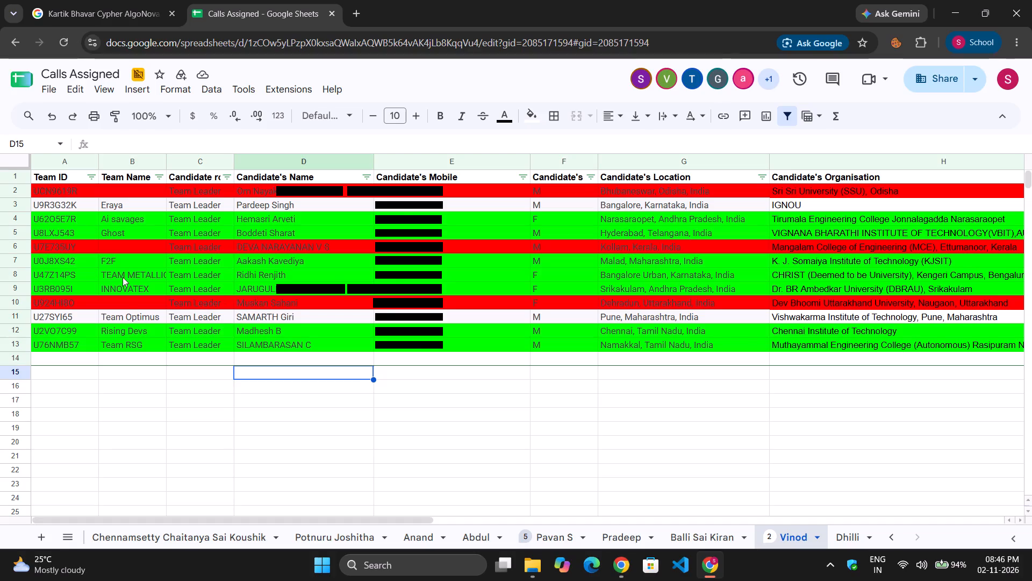
pyautogui.click(122, 297)
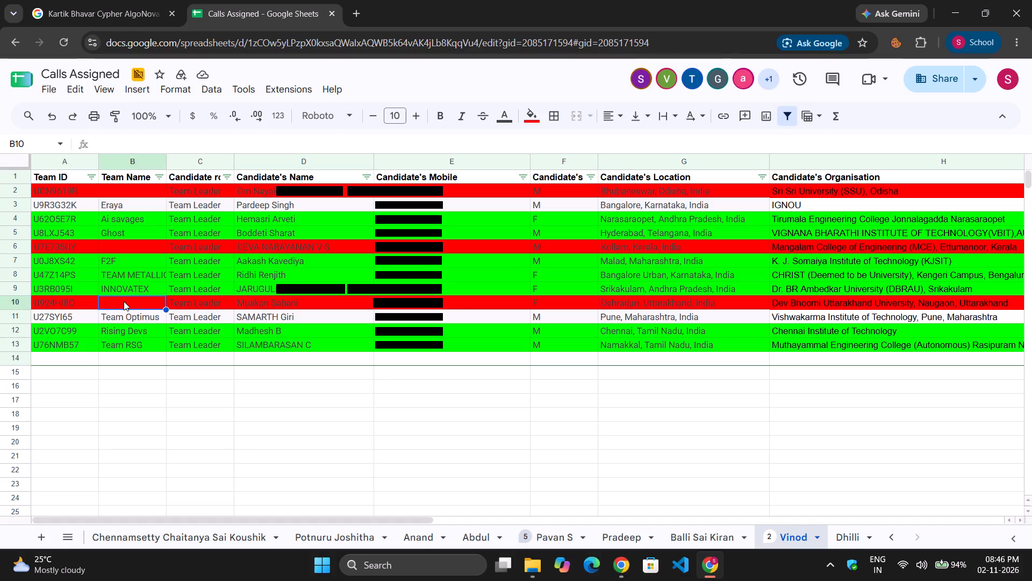
pyautogui.doubleClick(300, 307)
pyautogui.click(300, 307)
pyautogui.click(406, 470)
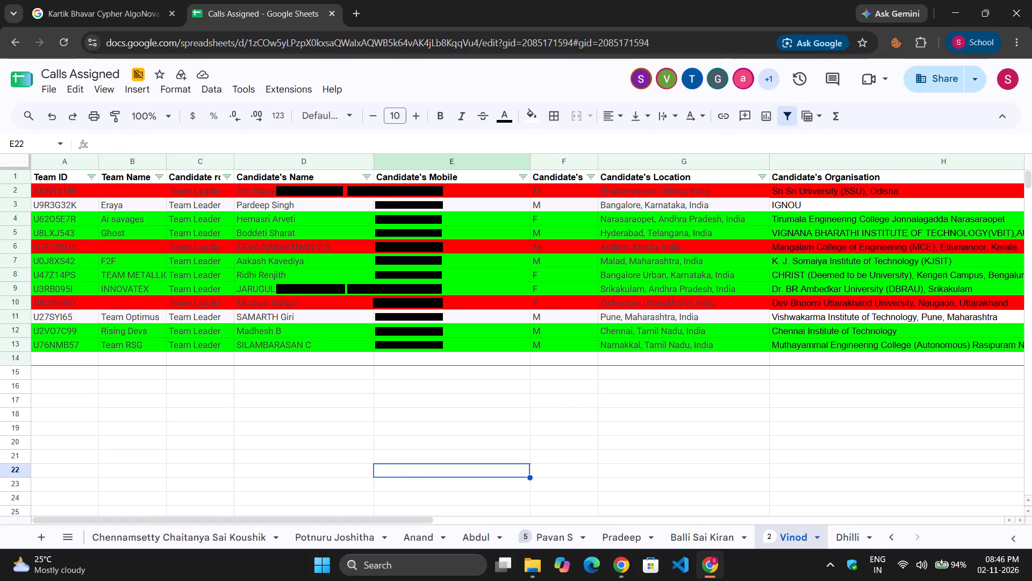
# Browse back through the workbook's sheets towards the earlier coordinators' lists.
pyautogui.tripleClick(897, 536)
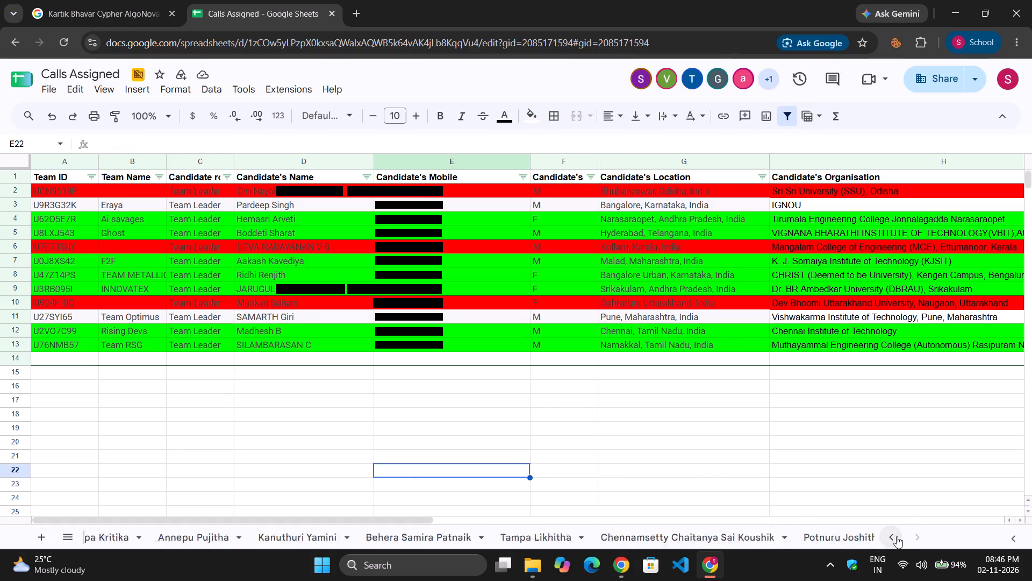
pyautogui.click(897, 536)
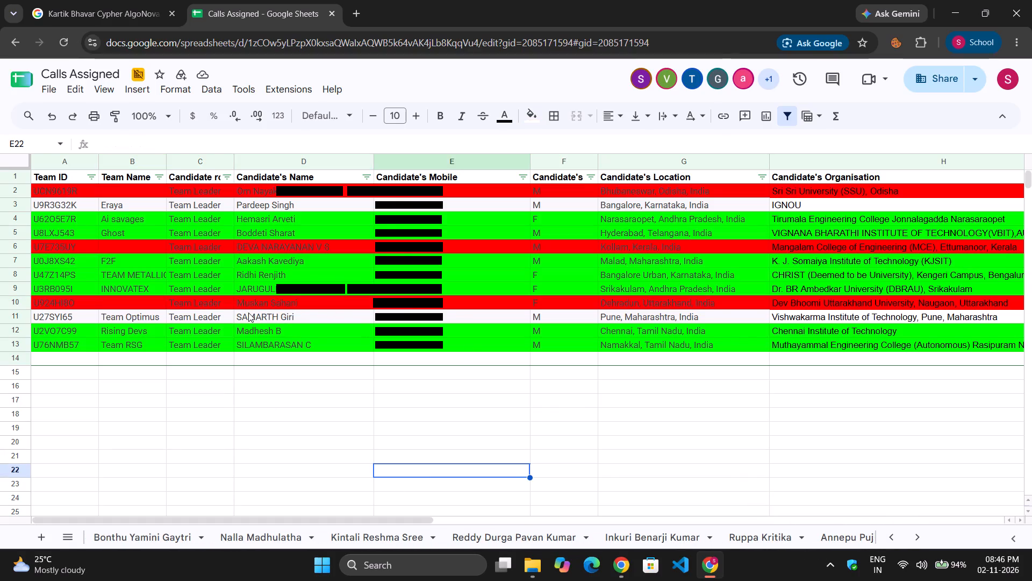
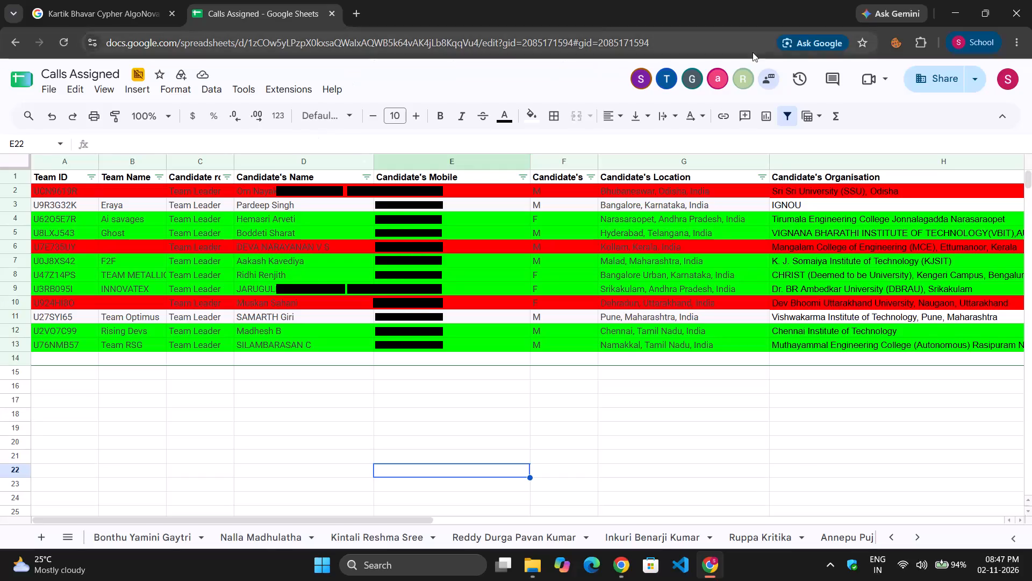
# Jump to each active collaborator's position in the Calls Assigned workbook to see which coordinator sheets they are on.
pyautogui.click(742, 80)
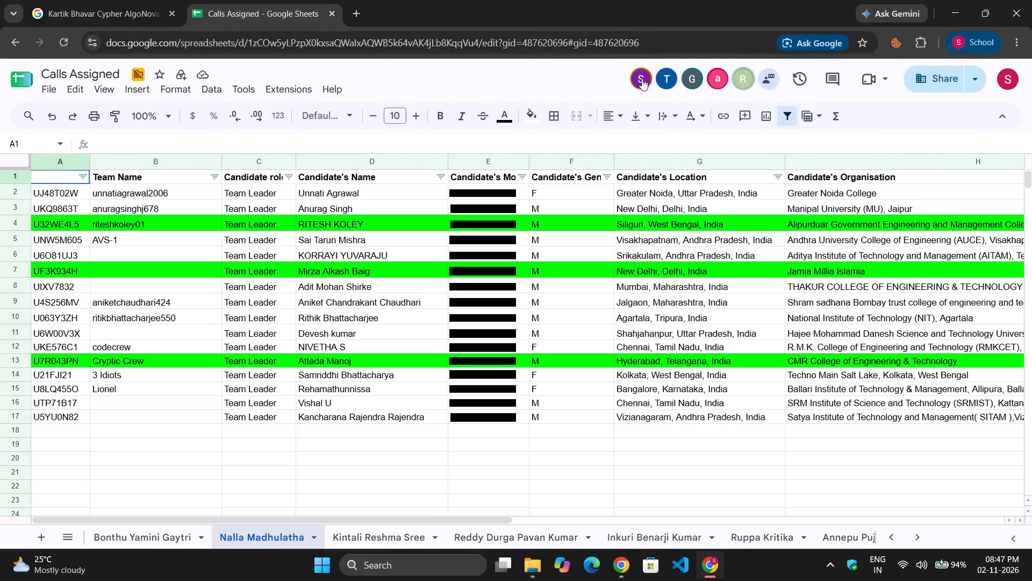
pyautogui.click(642, 79)
pyautogui.click(671, 83)
pyautogui.click(693, 81)
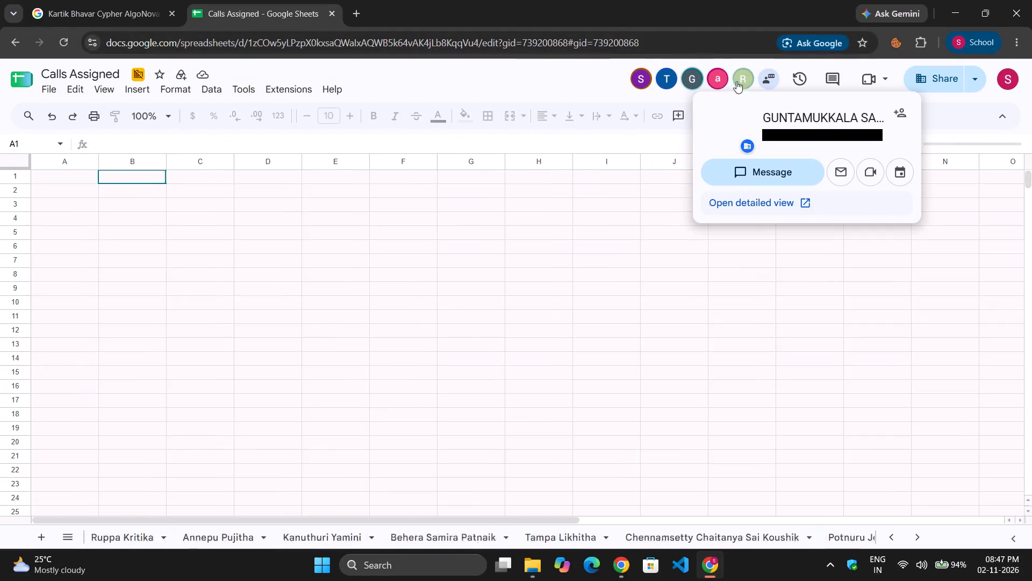
pyautogui.click(768, 79)
pyautogui.click(773, 80)
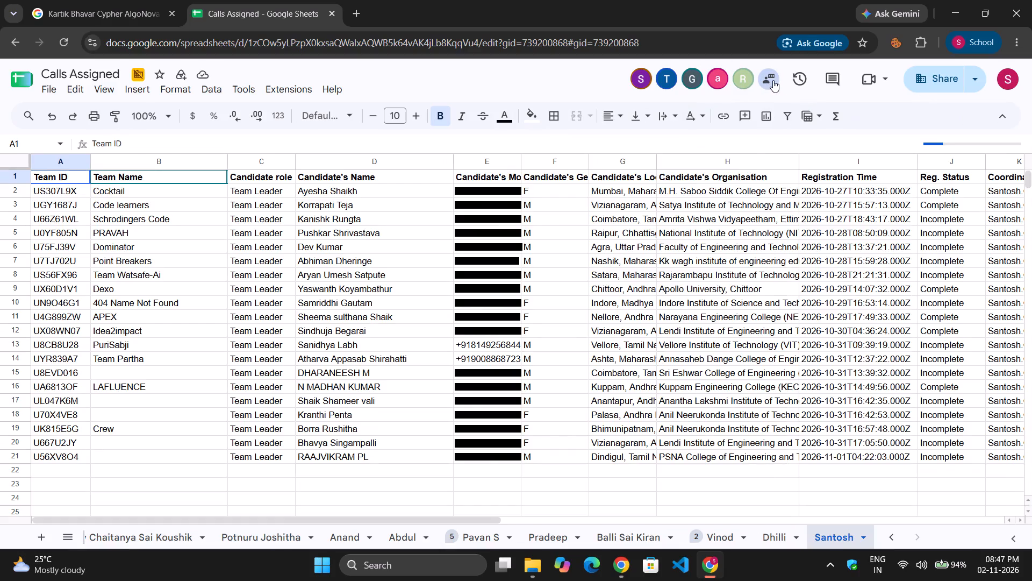
pyautogui.click(640, 82)
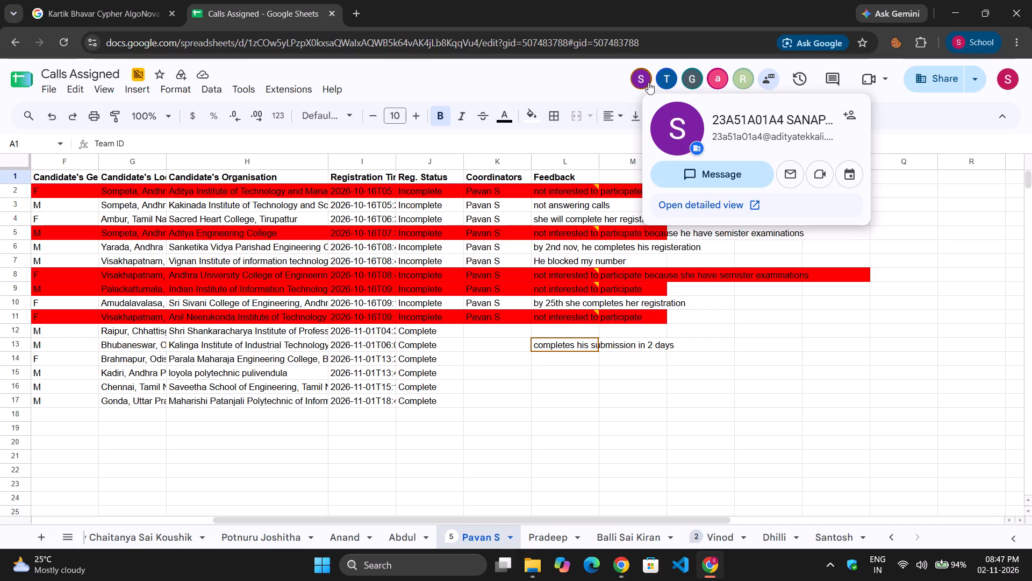
pyautogui.click(672, 82)
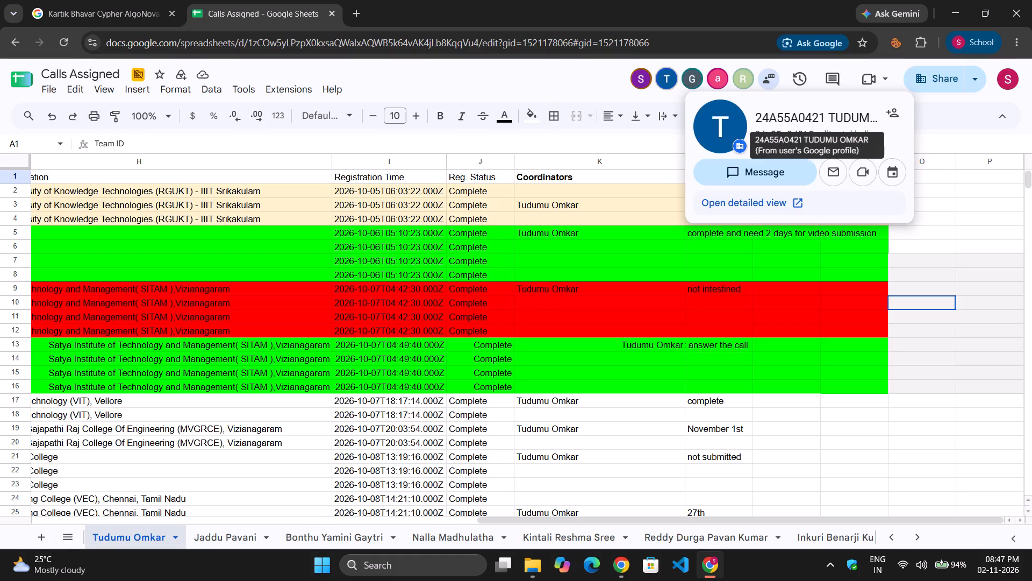
pyautogui.click(693, 80)
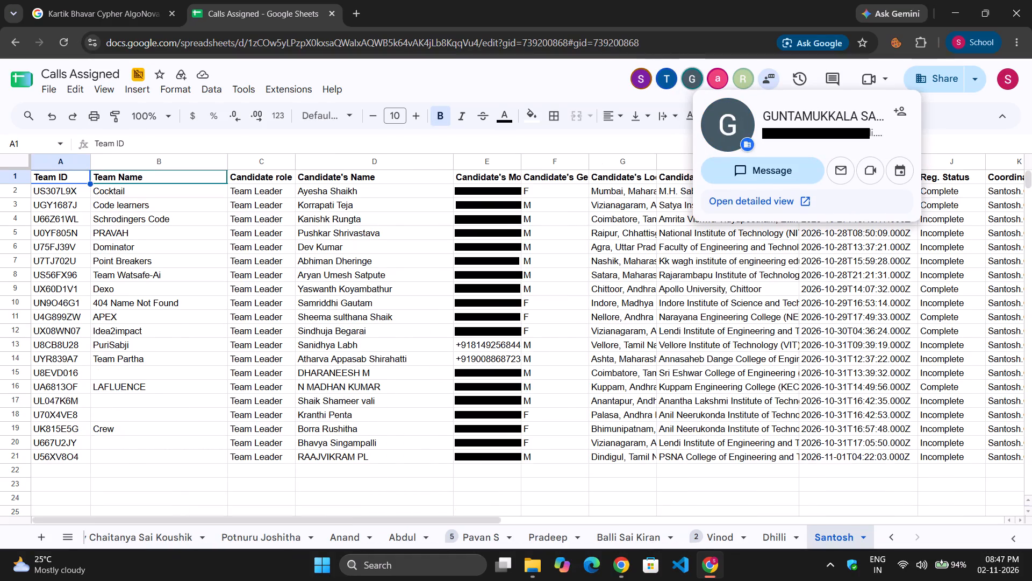
pyautogui.click(715, 82)
pyautogui.click(743, 82)
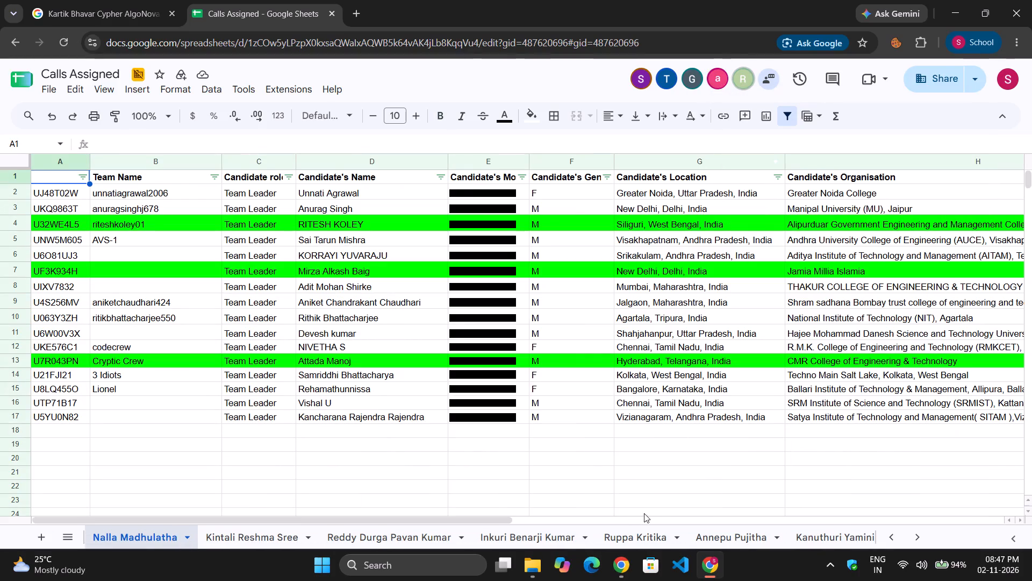
# Open the Santosh sheet and examine its team list across the columns, selecting the candidate roles in C2:C21.
pyautogui.tripleClick(912, 540)
pyautogui.tripleClick(912, 540)
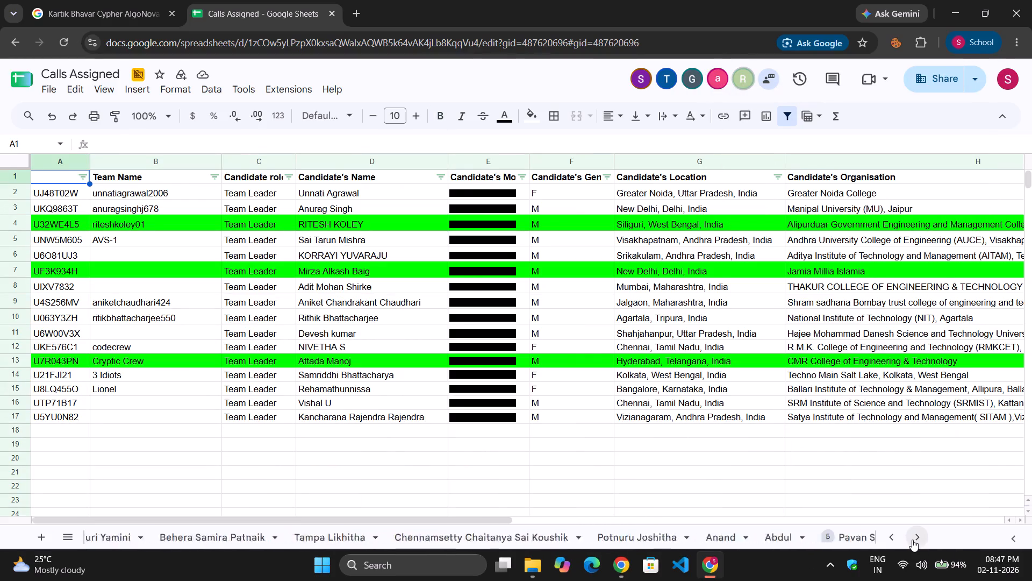
pyautogui.click(912, 540)
pyautogui.click(832, 536)
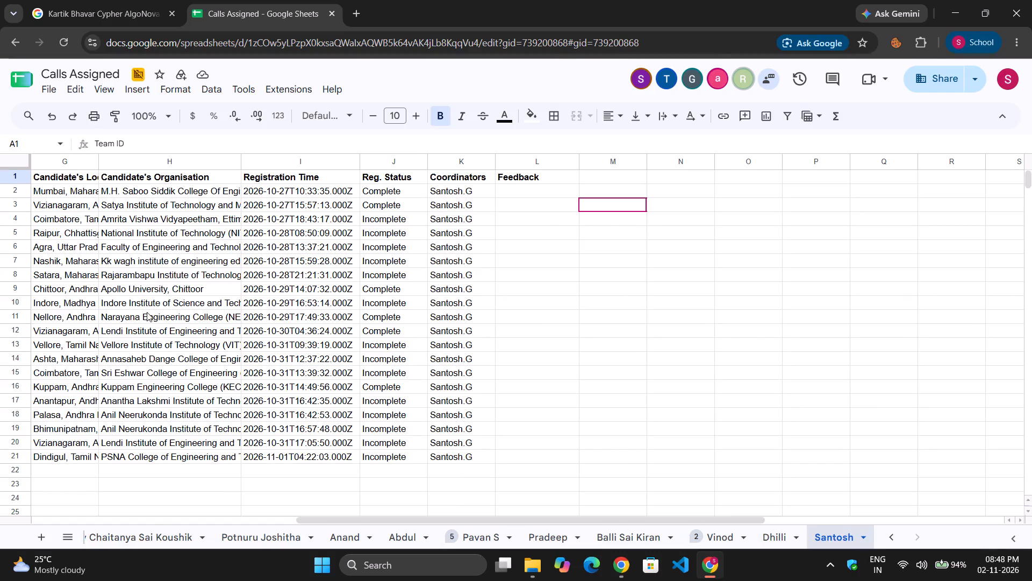
pyautogui.moveTo(313, 522); pyautogui.dragTo(44, 468)
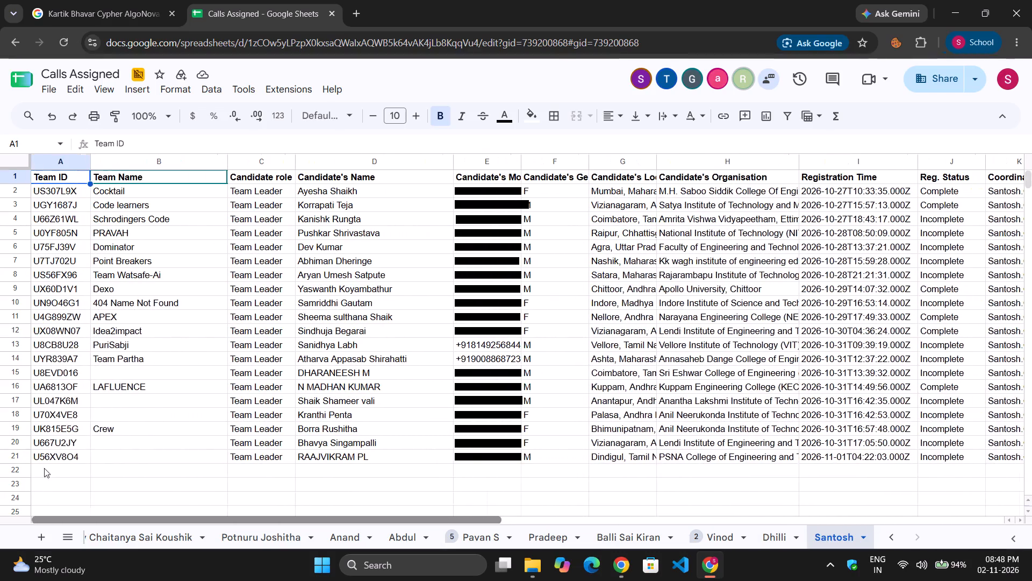
pyautogui.moveTo(44, 468); pyautogui.dragTo(37, 466)
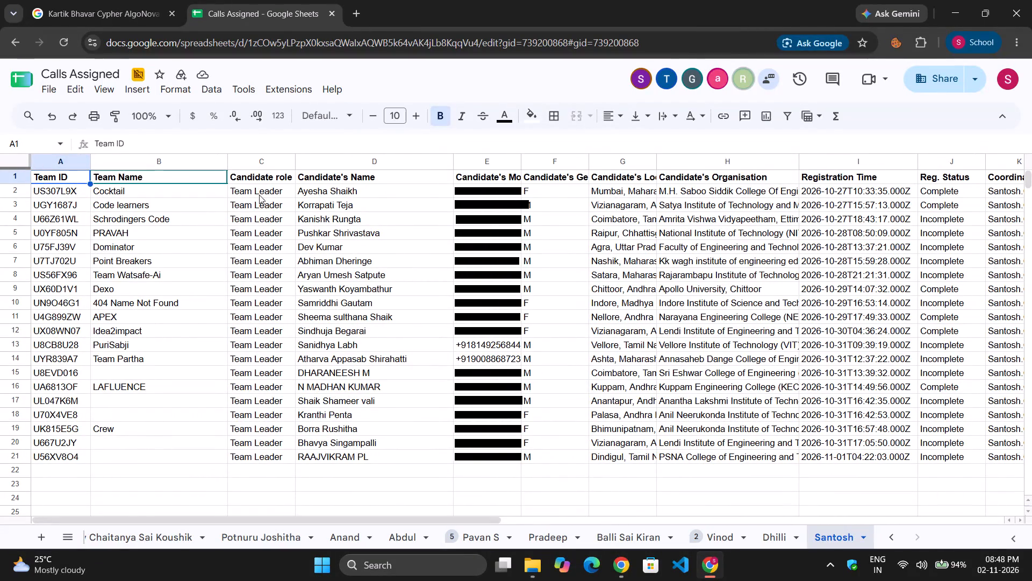
pyautogui.moveTo(259, 194); pyautogui.dragTo(282, 451)
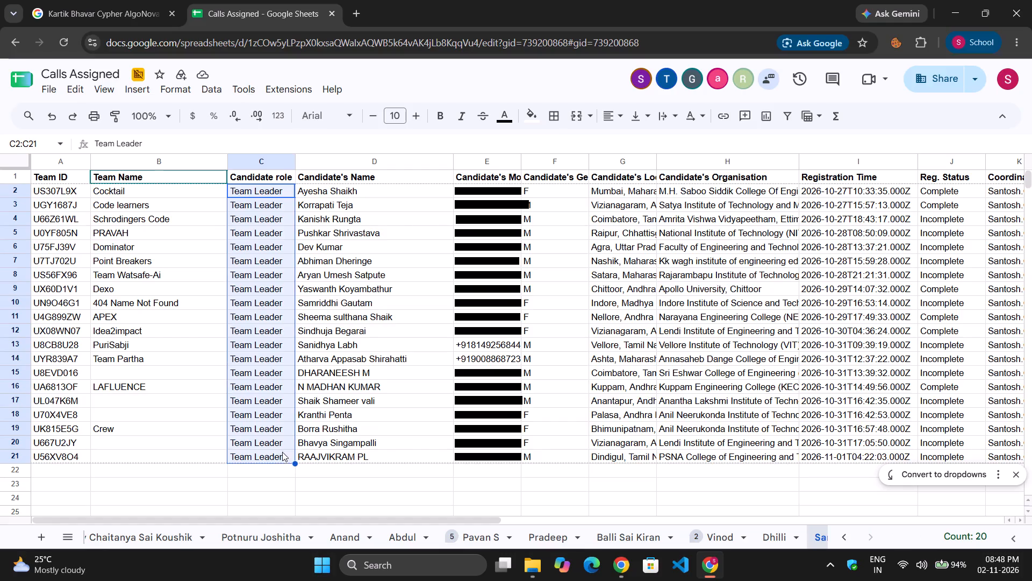
pyautogui.moveTo(392, 516); pyautogui.dragTo(475, 534)
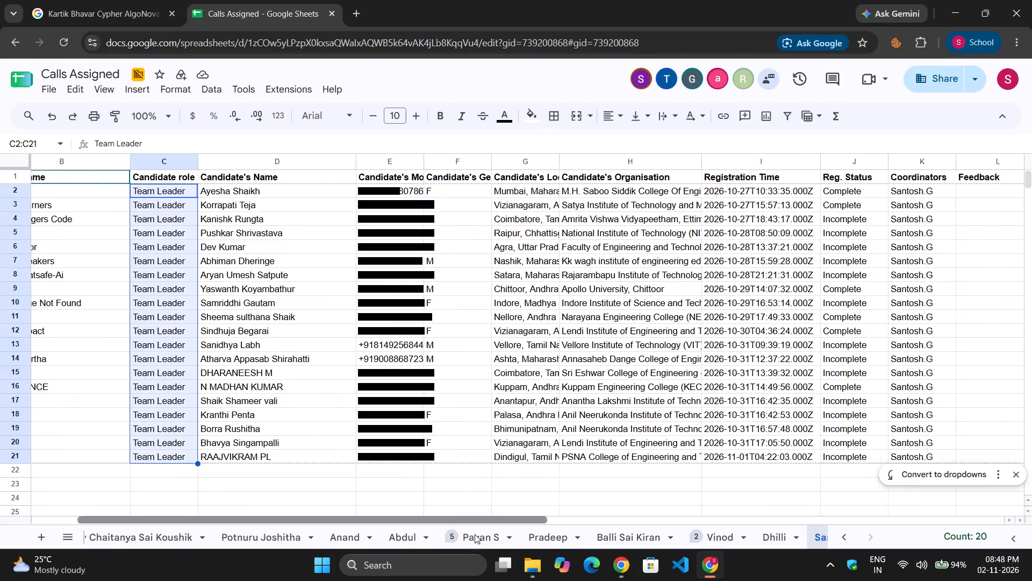
pyautogui.moveTo(475, 534); pyautogui.dragTo(297, 508)
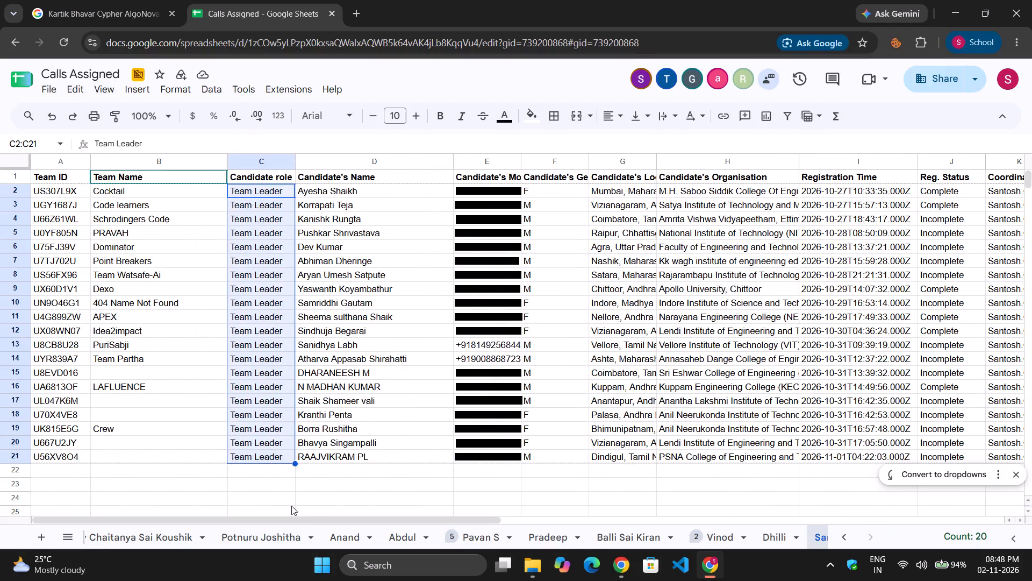
pyautogui.click(295, 498)
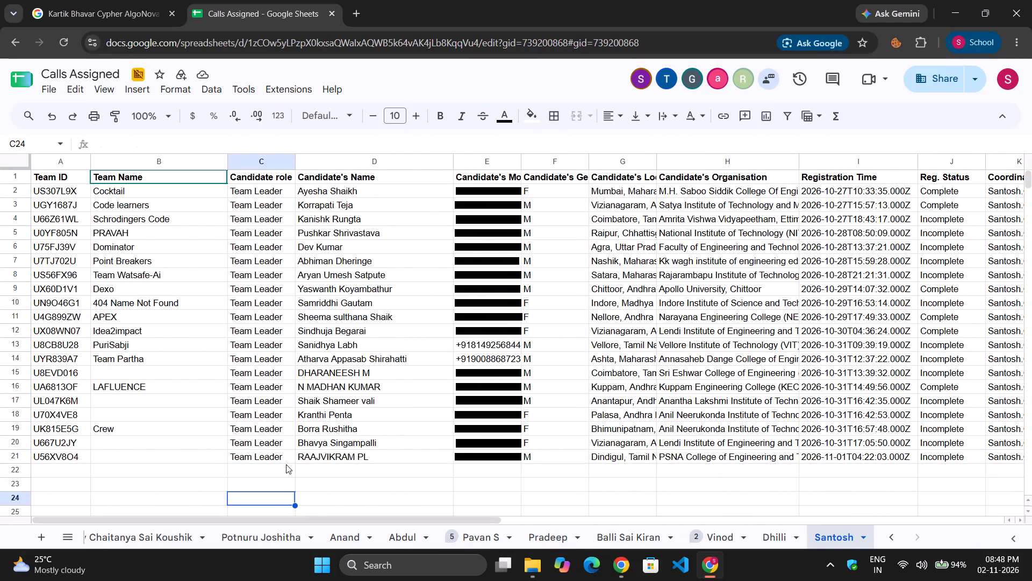
# Return to the Vinod sheet and look over its team rows, including Team Optimus and the red row 2.
pyautogui.tripleClick(886, 541)
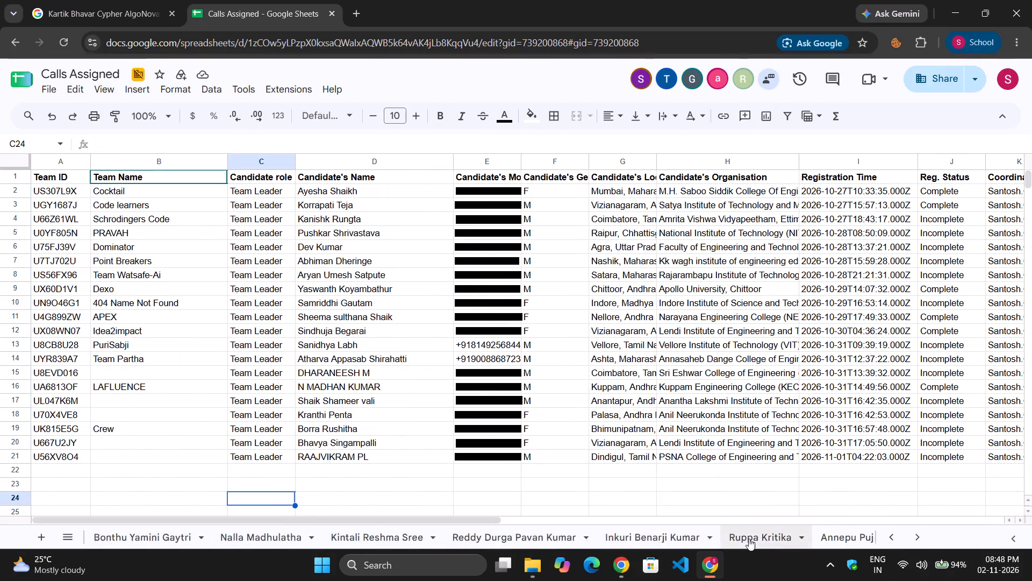
pyautogui.doubleClick(908, 533)
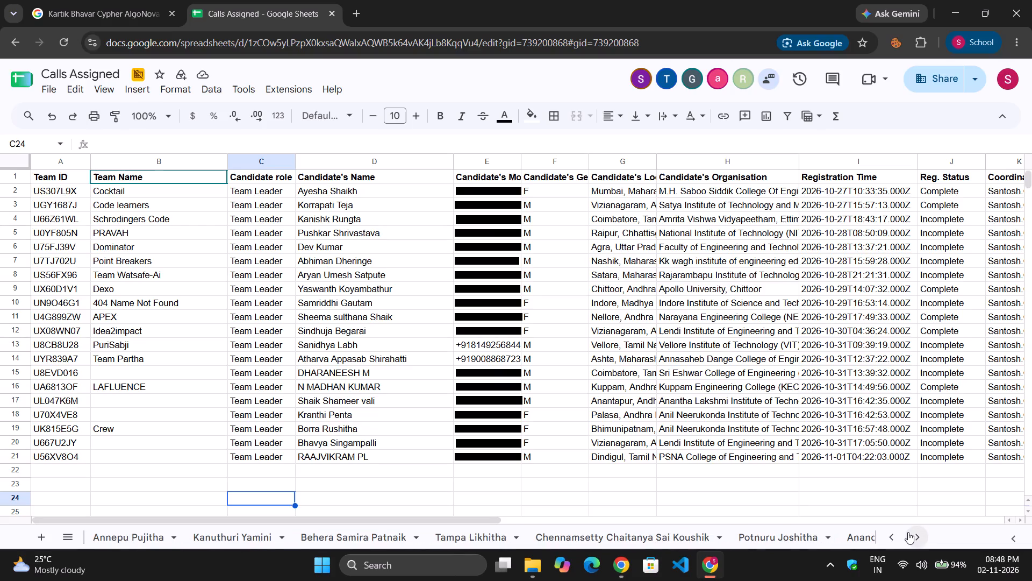
pyautogui.click(918, 532)
pyautogui.click(715, 536)
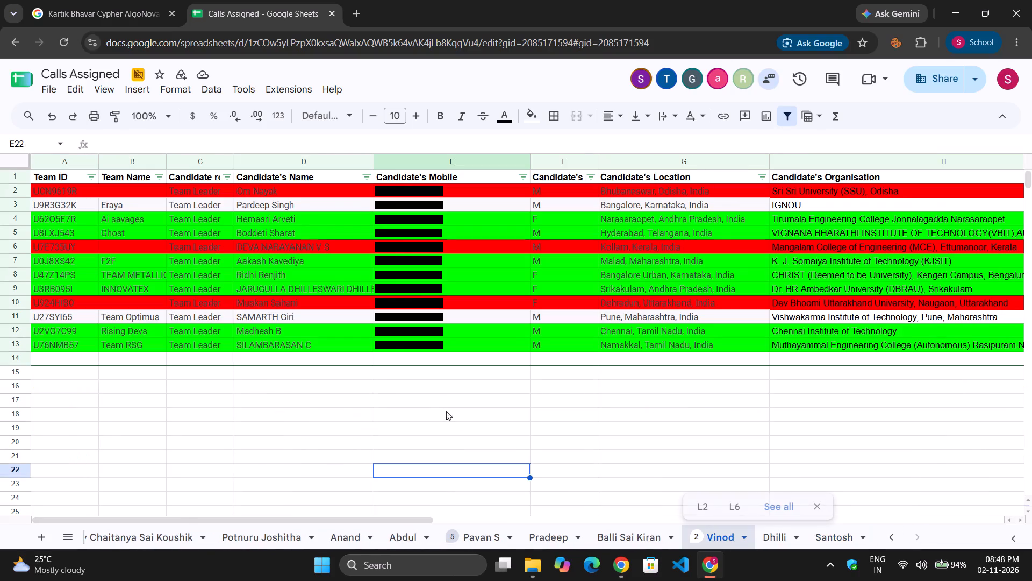
pyautogui.click(333, 360)
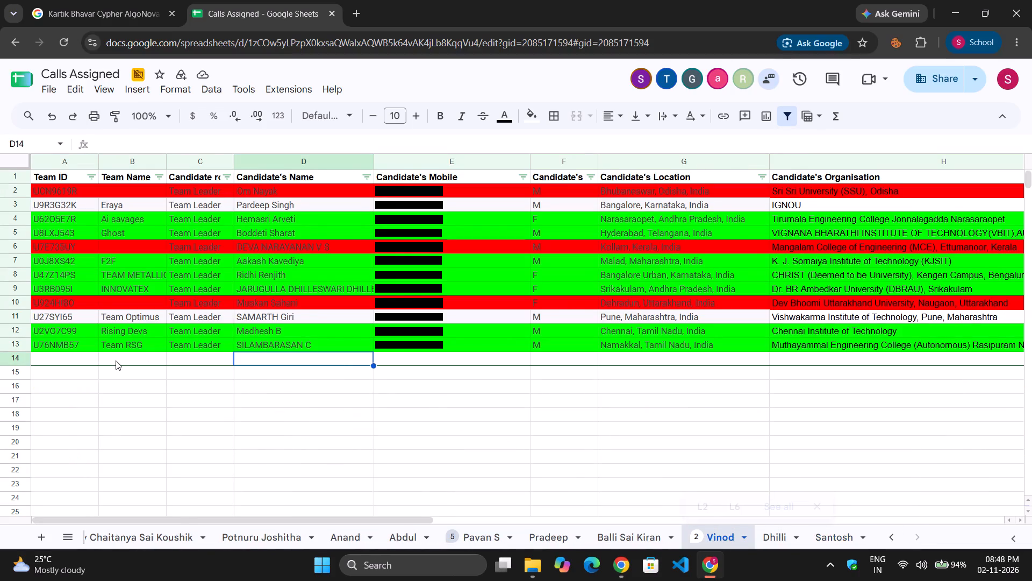
pyautogui.click(116, 360)
pyautogui.click(227, 315)
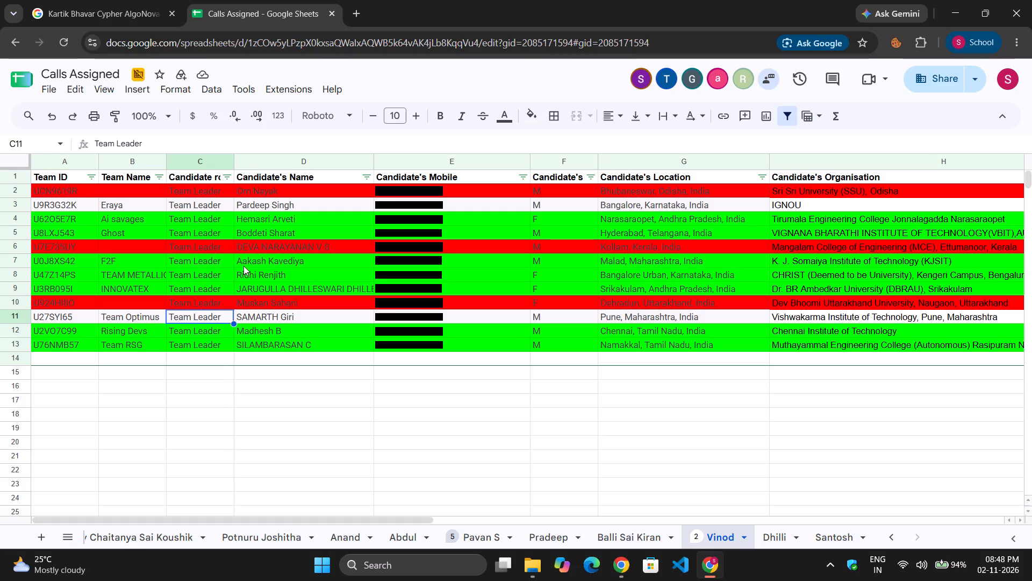
pyautogui.click(195, 195)
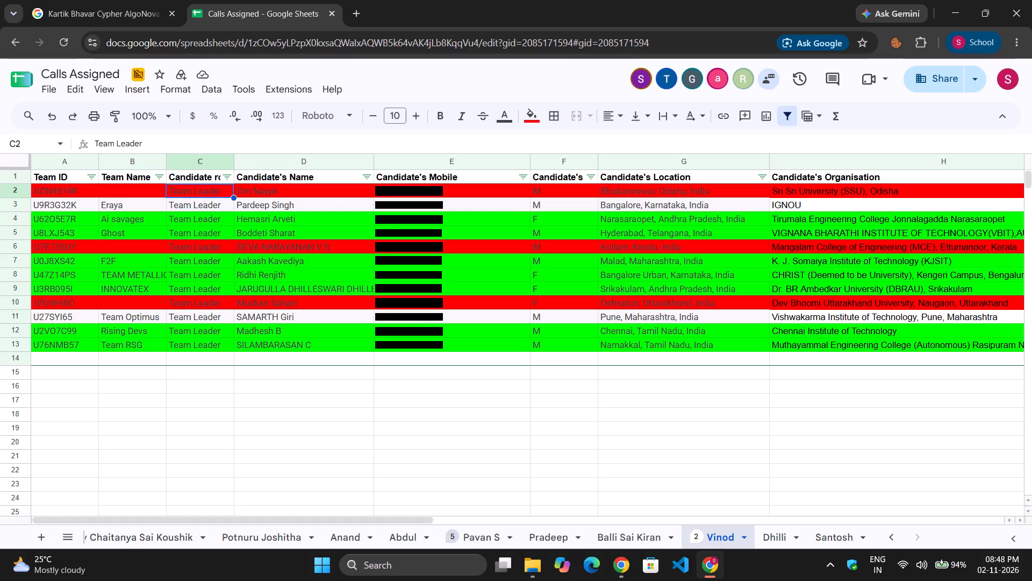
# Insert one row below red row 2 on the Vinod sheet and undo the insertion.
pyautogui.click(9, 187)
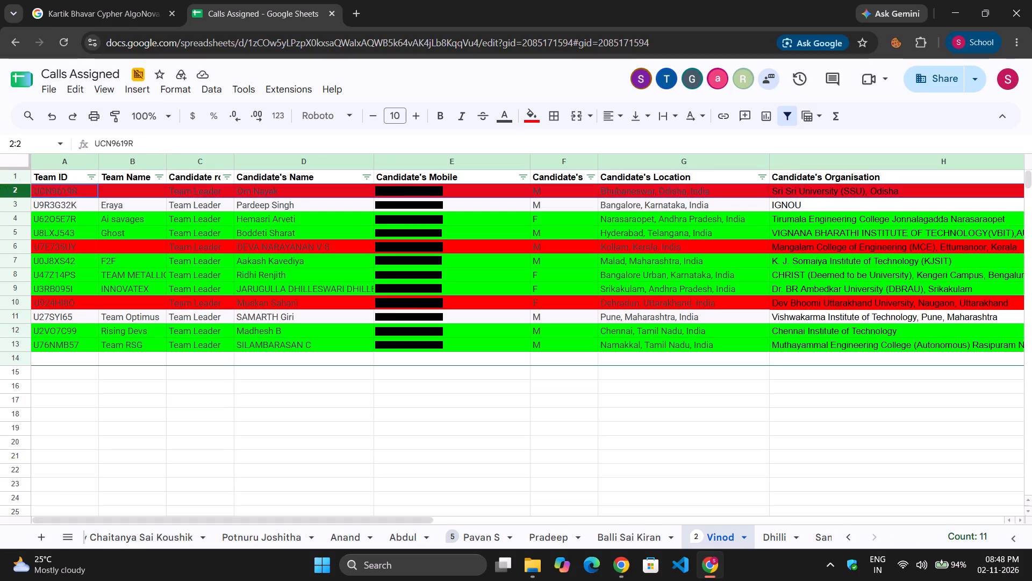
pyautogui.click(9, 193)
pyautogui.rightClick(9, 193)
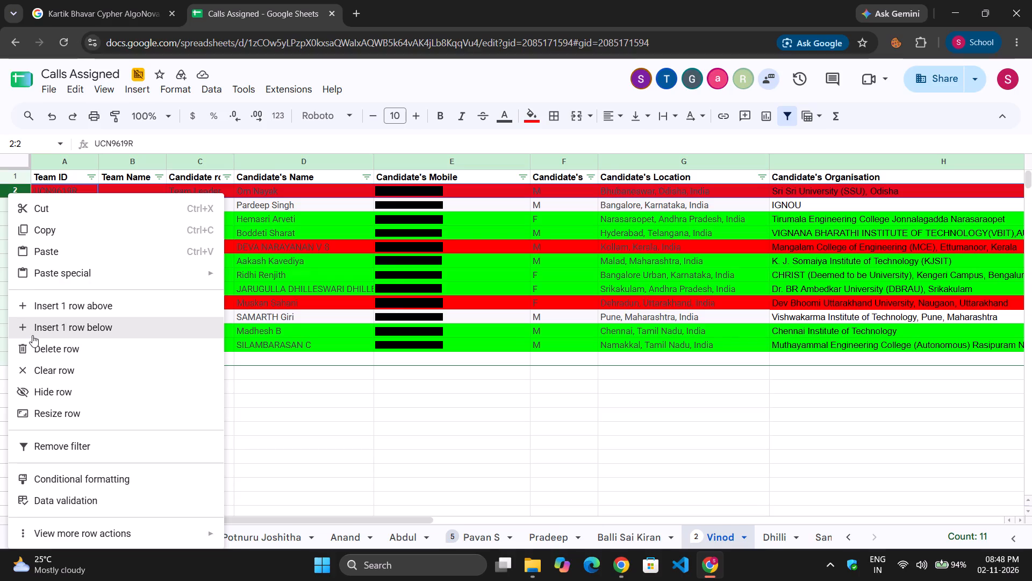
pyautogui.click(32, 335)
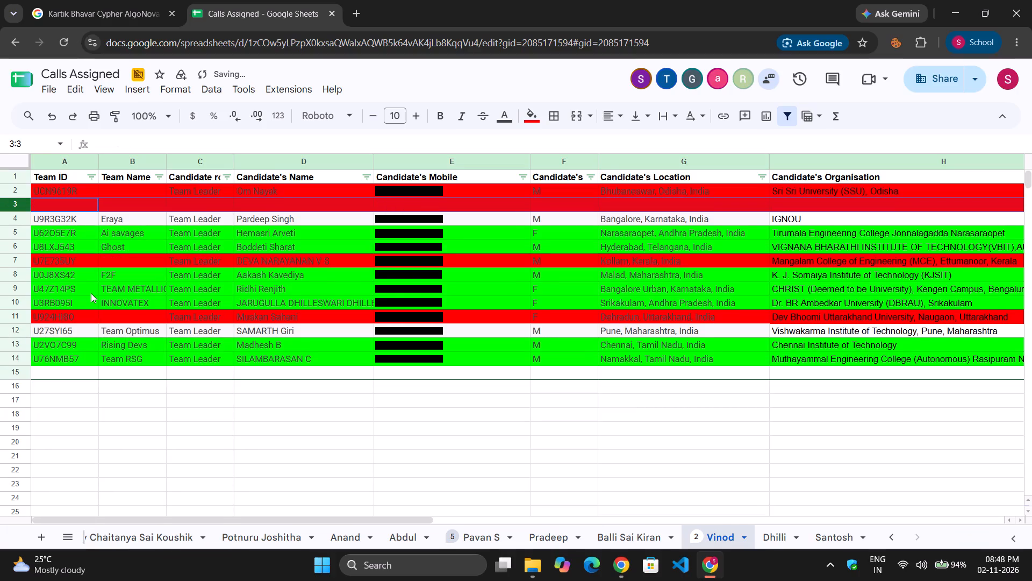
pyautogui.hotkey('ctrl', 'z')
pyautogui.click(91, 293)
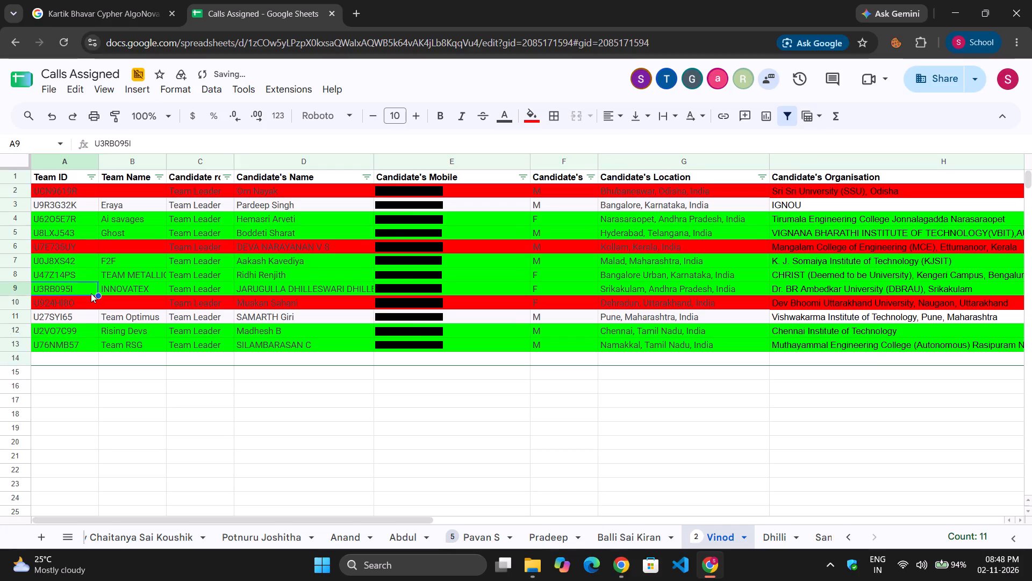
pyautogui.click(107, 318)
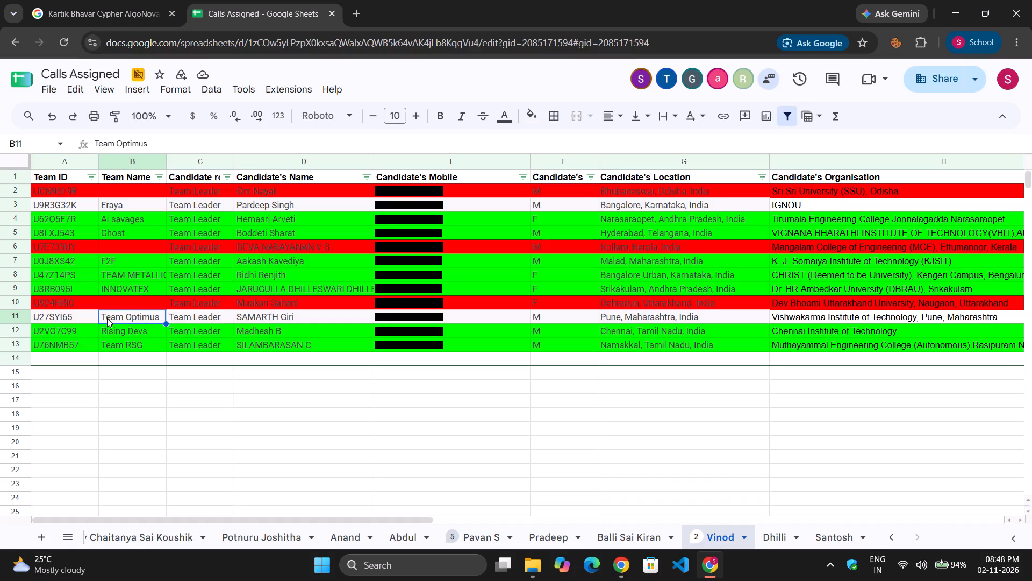
# Open coordinator Pujitha's sheet in the workbook.
pyautogui.tripleClick(899, 541)
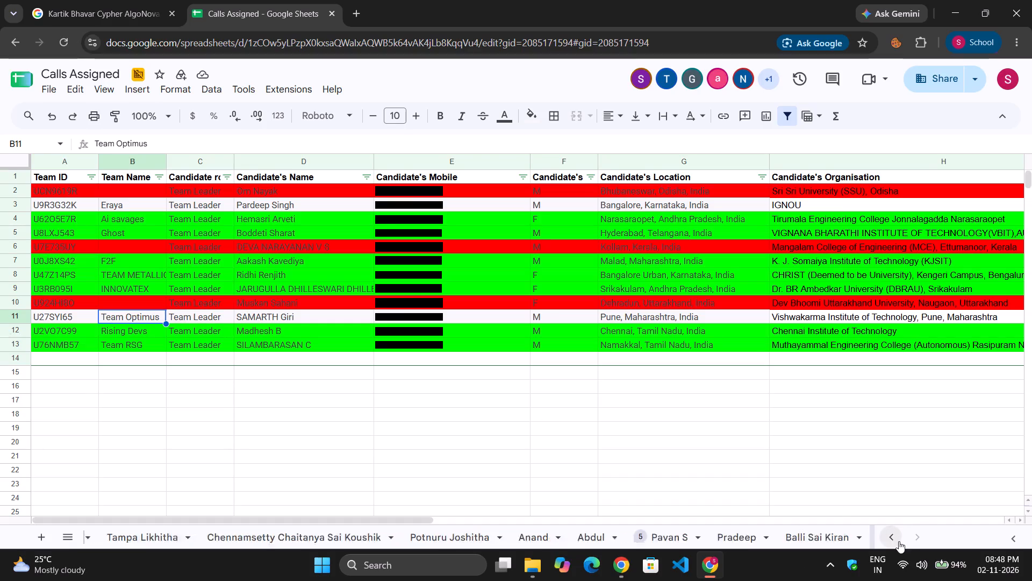
pyautogui.click(899, 541)
pyautogui.click(873, 537)
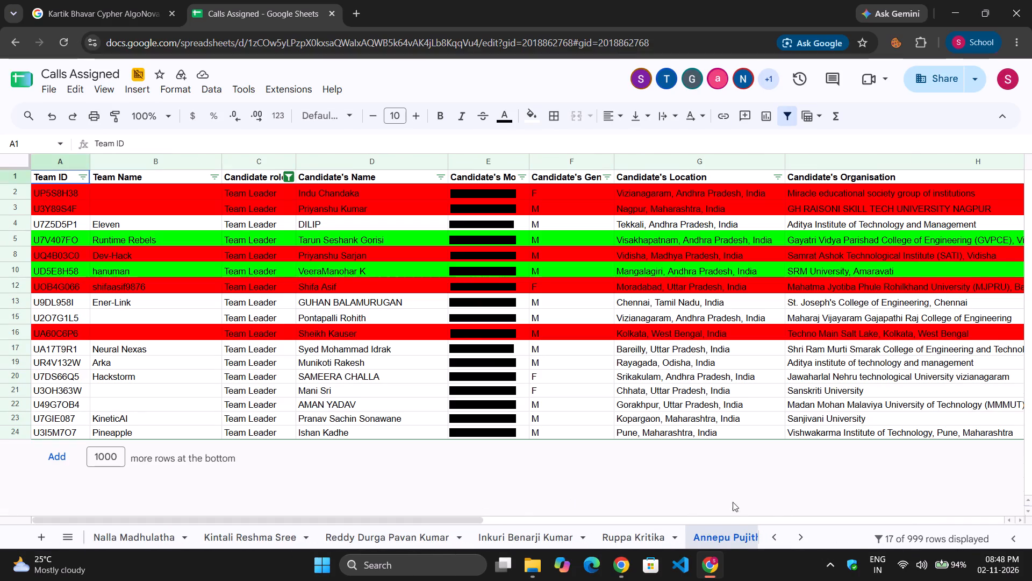
# Examine the Pujitha sheet's registration status, coordinator and feedback columns along row 3, and return to the Team ID column.
pyautogui.click(758, 202)
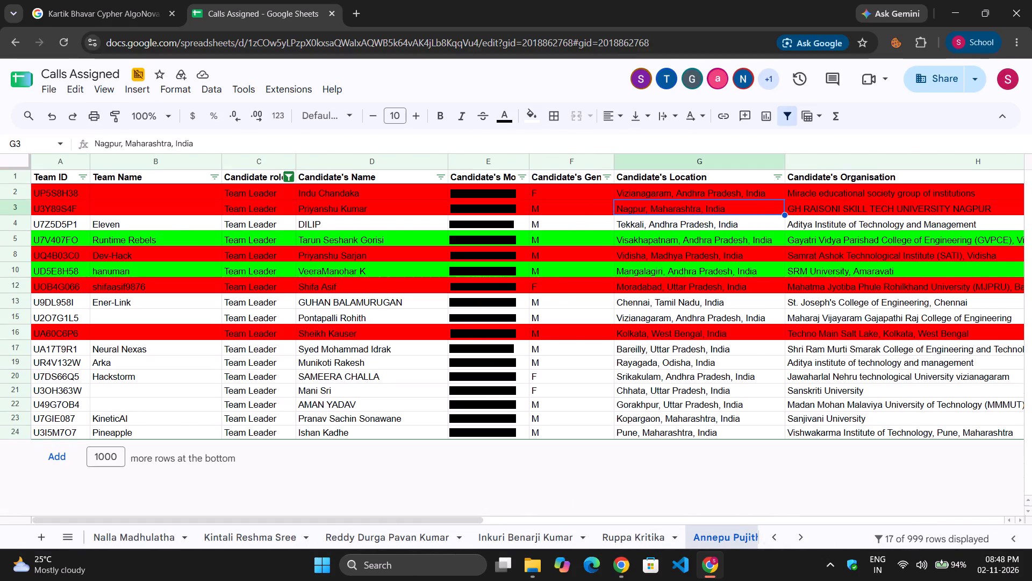
pyautogui.press('Right')
pyautogui.press('Right')
pyautogui.press('Right')
pyautogui.press('Right')
pyautogui.press('Right')
pyautogui.press('Right')
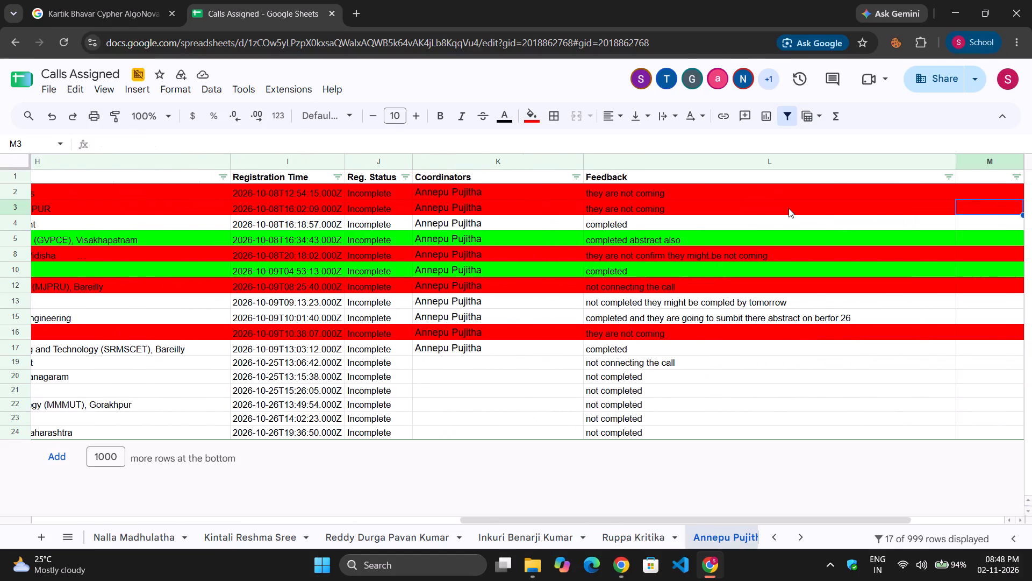
pyautogui.press('Right')
pyautogui.press('Left')
pyautogui.press('Left')
pyautogui.press('Left')
pyautogui.press('Right')
pyautogui.press('Left')
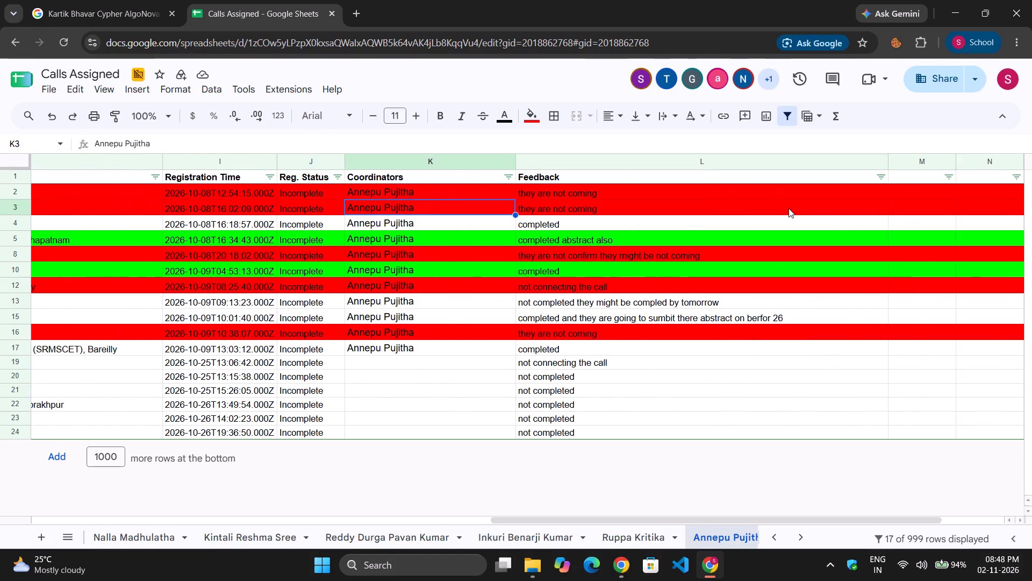
pyautogui.press('Left')
pyautogui.press('Left')
pyautogui.press('Left')
pyautogui.press('Left')
pyautogui.press('Left')
pyautogui.press('Left')
pyautogui.press('Left')
pyautogui.press('Left')
pyautogui.press('Left')
pyautogui.press('Left')
pyautogui.press('Left')
pyautogui.press('Left')
pyautogui.press('Left')
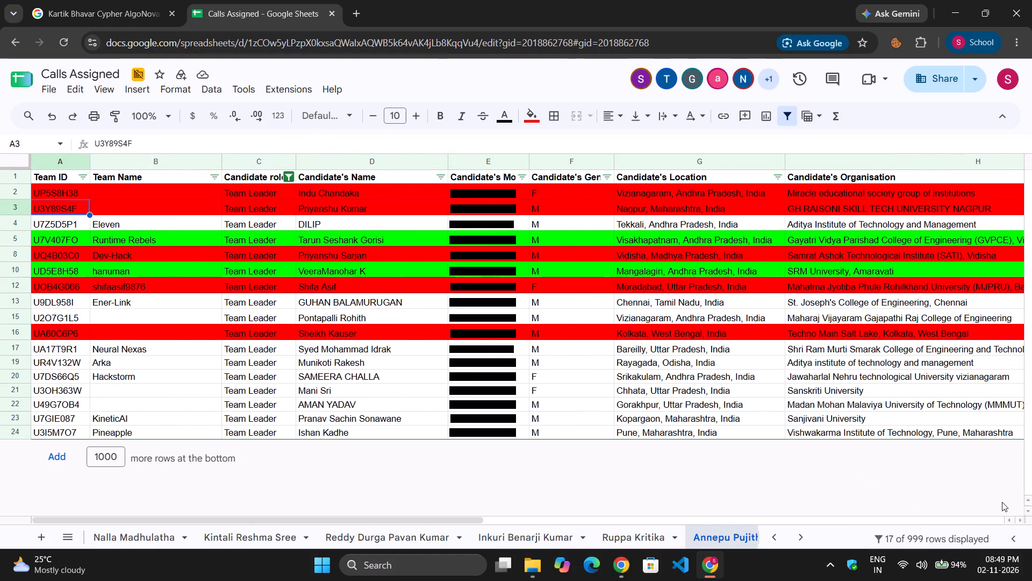
# Open coordinator Likhitha's sheet in the workbook.
pyautogui.tripleClick(775, 543)
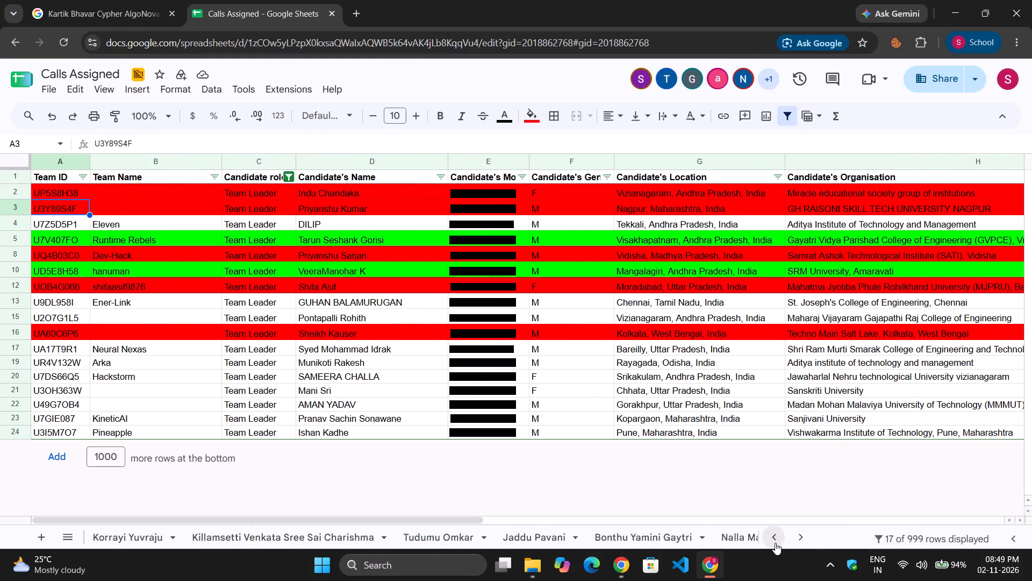
pyautogui.click(775, 543)
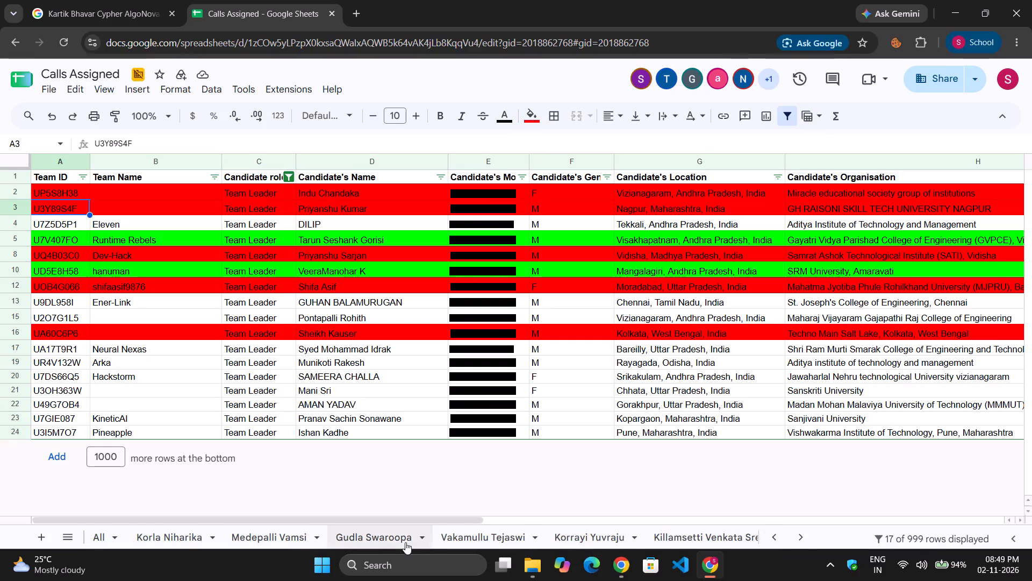
pyautogui.click(795, 535)
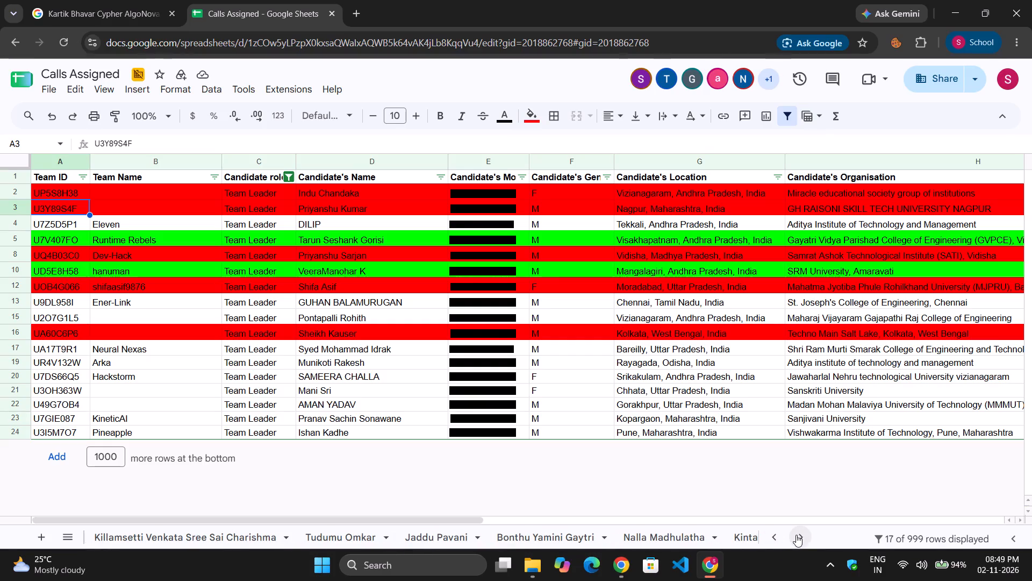
pyautogui.click(796, 535)
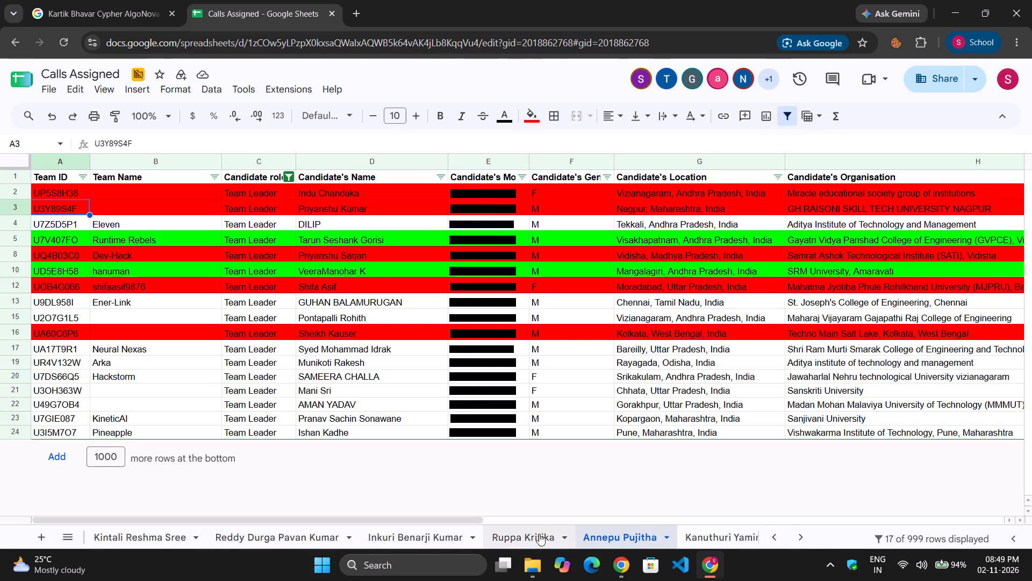
pyautogui.click(802, 534)
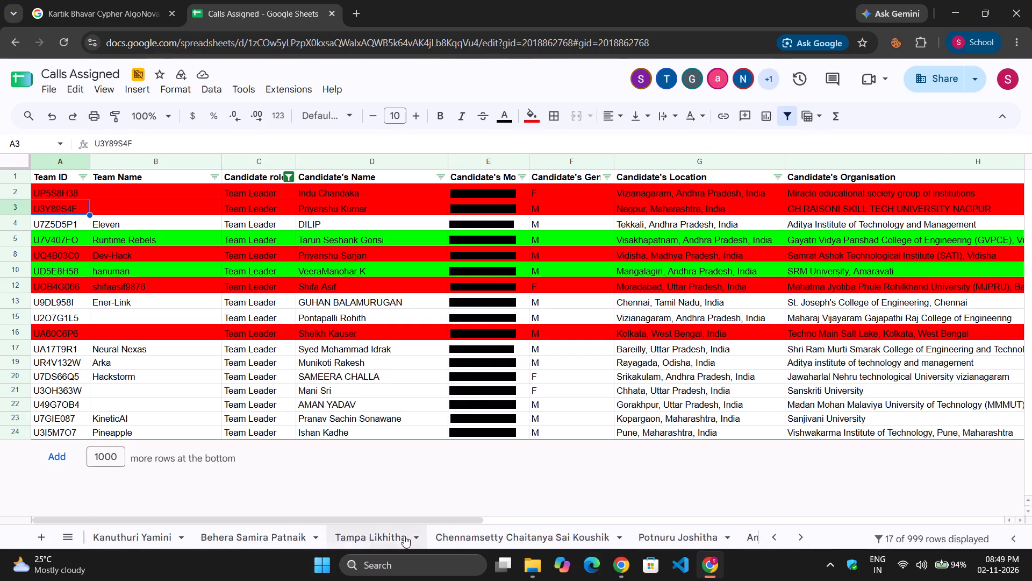
pyautogui.click(379, 535)
pyautogui.scroll(1, 390, 344)
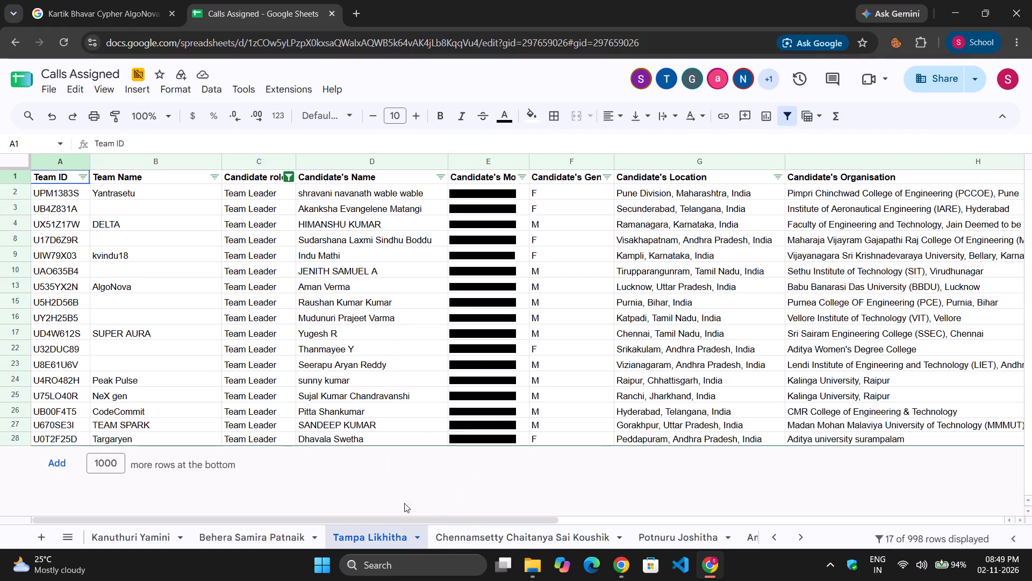
# Examine the Likhitha sheet's registration status, coordinator and feedback columns, checking the feedback cell in row 24, and return to the Team ID column.
pyautogui.moveTo(428, 519); pyautogui.dragTo(742, 528)
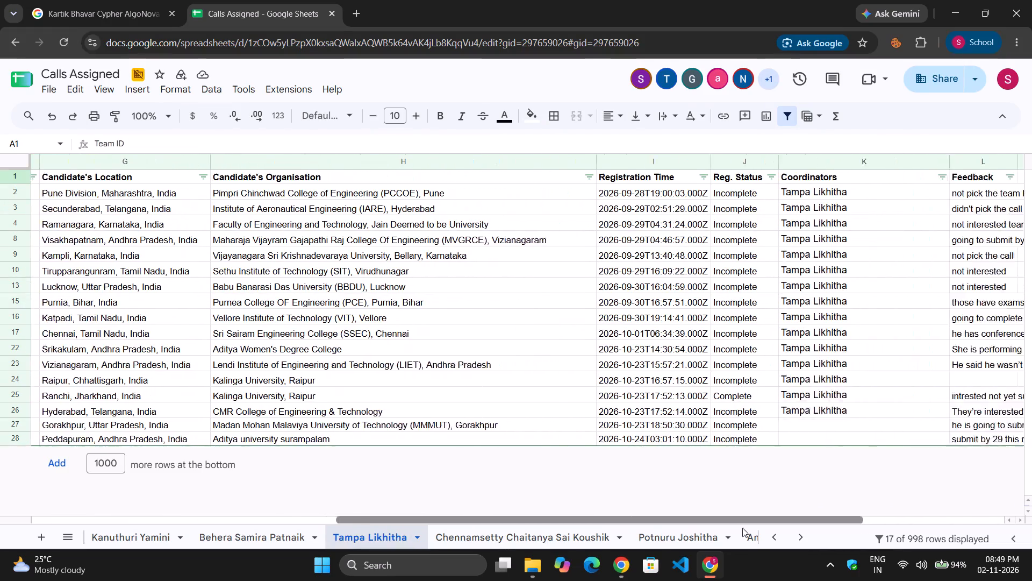
pyautogui.moveTo(742, 528); pyautogui.dragTo(906, 511)
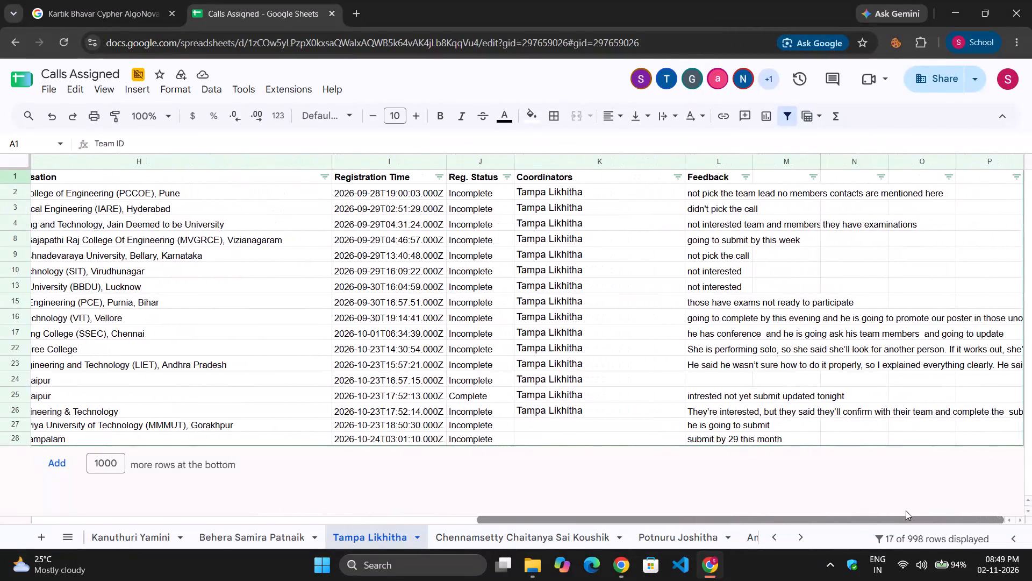
pyautogui.moveTo(906, 511); pyautogui.dragTo(974, 510)
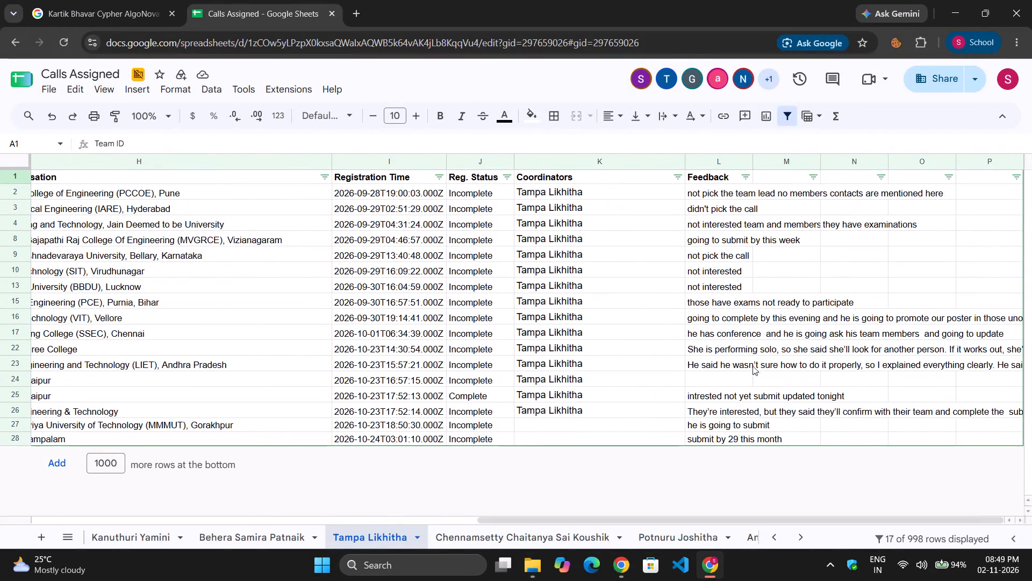
pyautogui.moveTo(726, 379); pyautogui.dragTo(1026, 378)
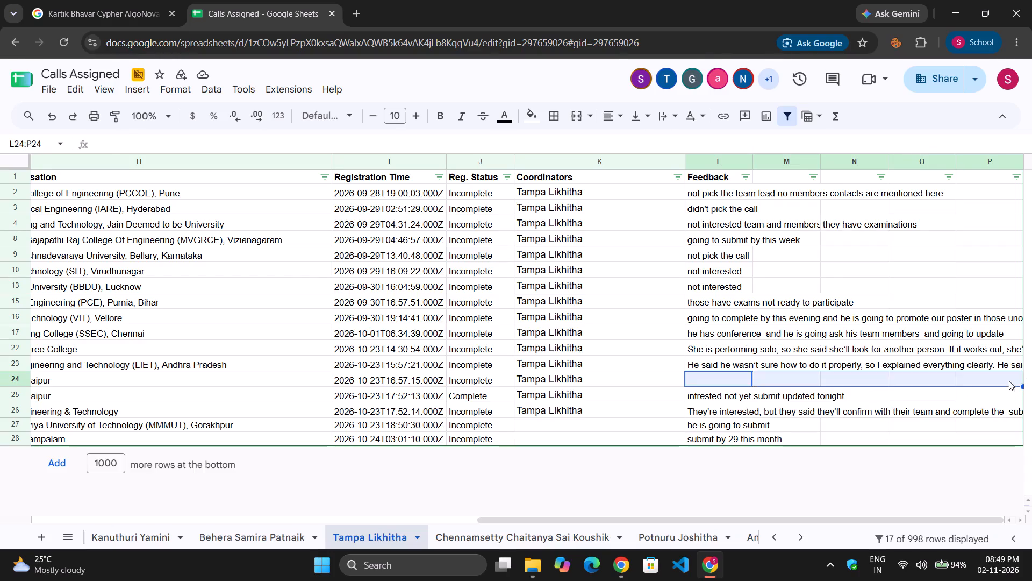
pyautogui.click(836, 389)
pyautogui.click(696, 381)
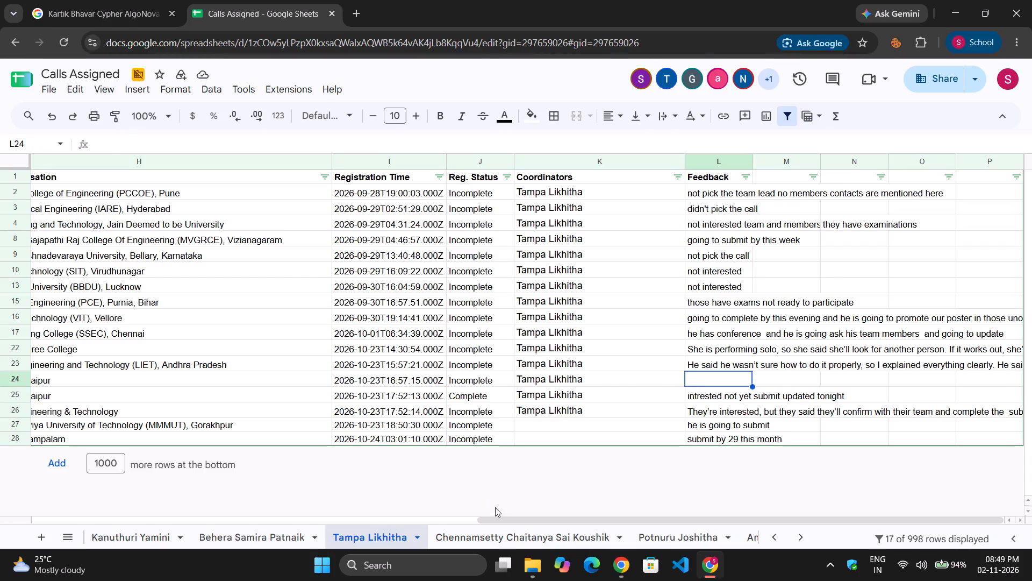
pyautogui.moveTo(514, 521); pyautogui.dragTo(168, 504)
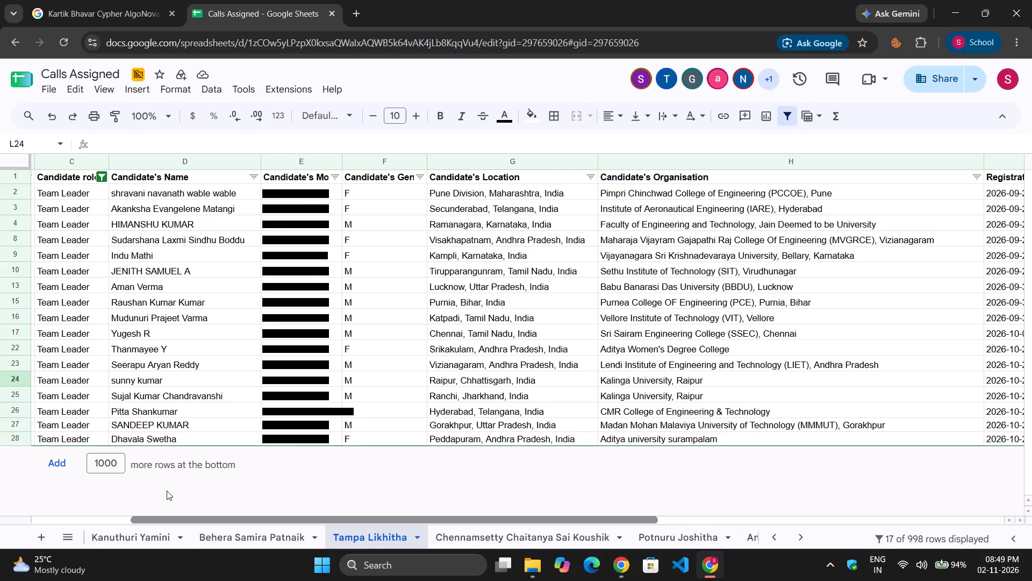
pyautogui.moveTo(170, 519); pyautogui.dragTo(42, 473)
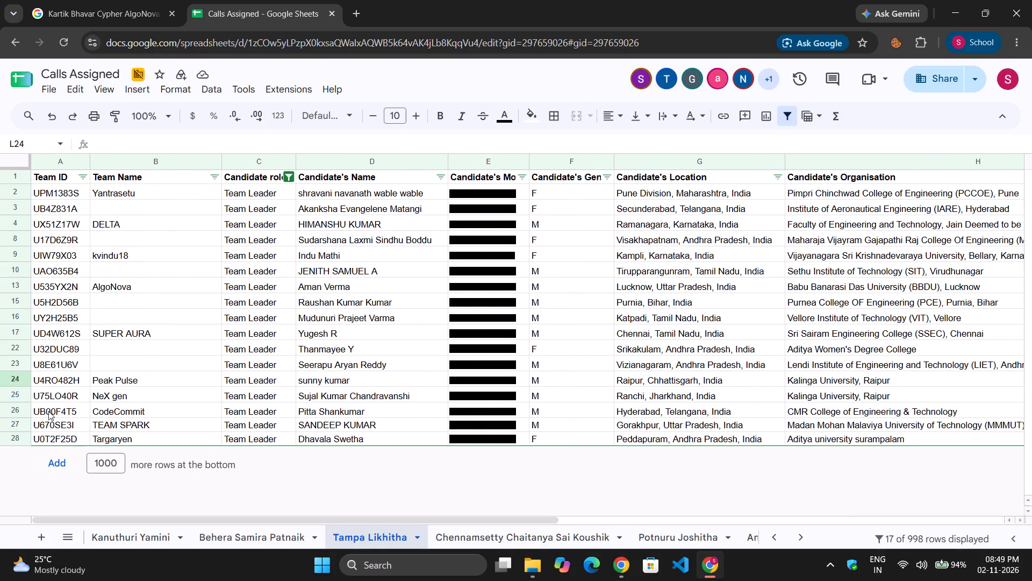
# Review the Likhitha sheet's registration details and feedback again, and return to the Team ID and Team Name columns.
pyautogui.click(336, 189)
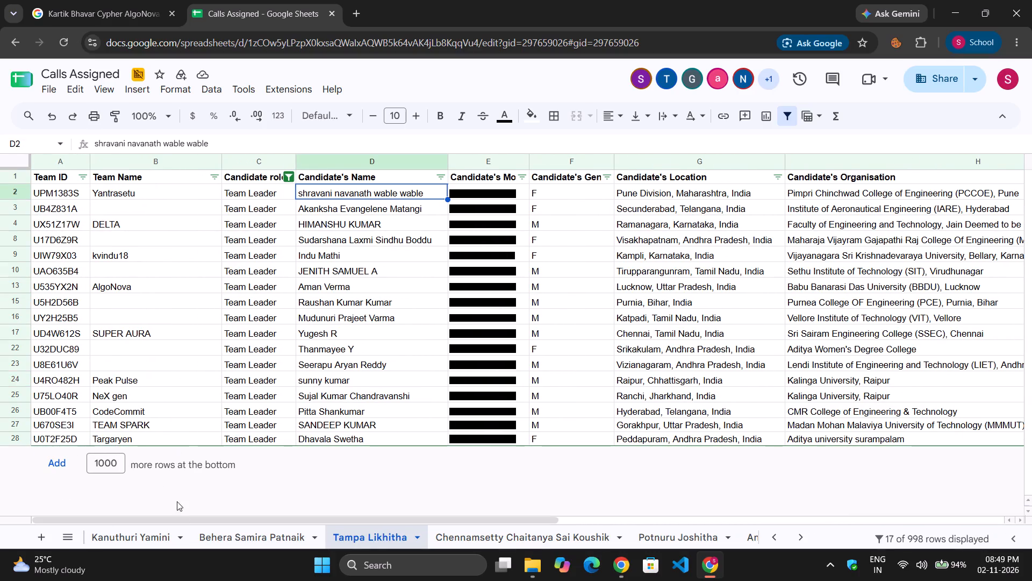
pyautogui.moveTo(184, 520); pyautogui.dragTo(630, 532)
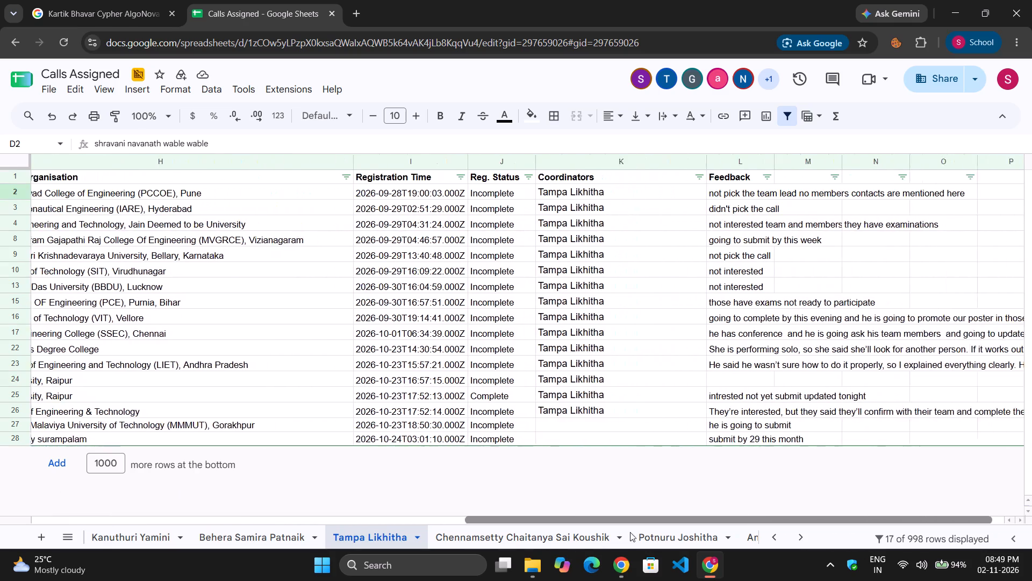
pyautogui.moveTo(630, 532); pyautogui.dragTo(608, 538)
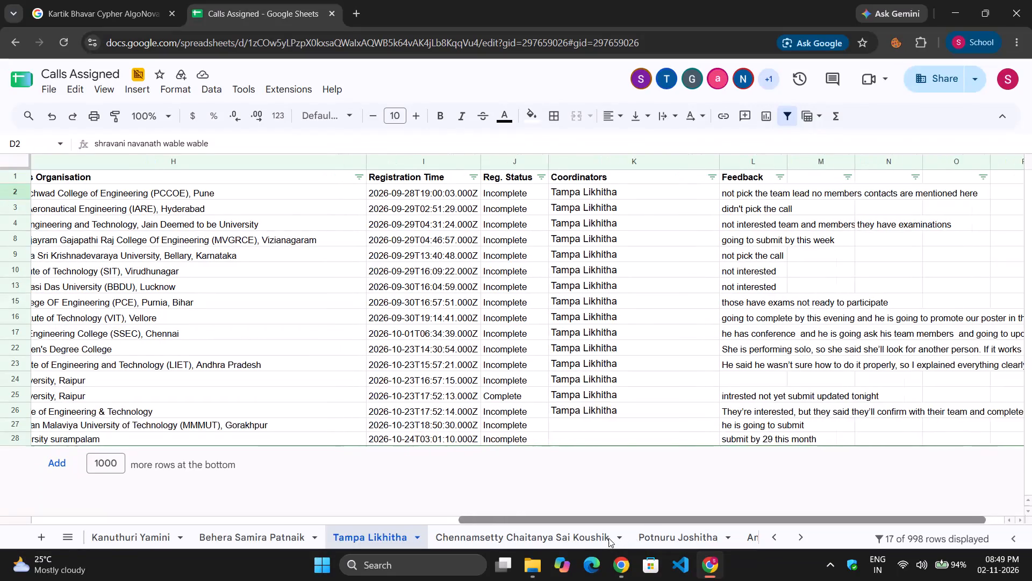
pyautogui.moveTo(608, 538); pyautogui.dragTo(347, 523)
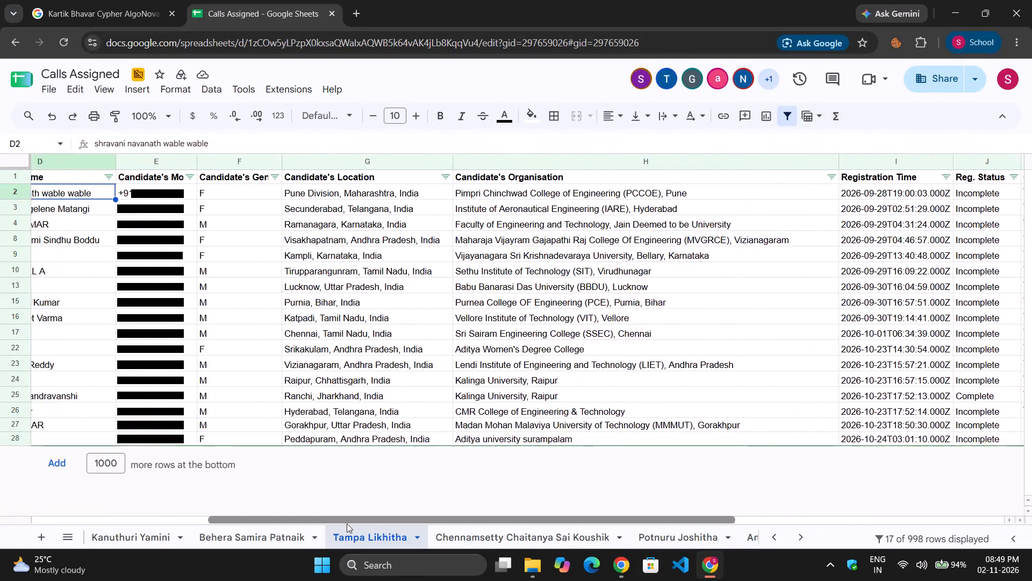
pyautogui.moveTo(347, 523); pyautogui.dragTo(226, 507)
pyautogui.moveTo(283, 513); pyautogui.dragTo(267, 517)
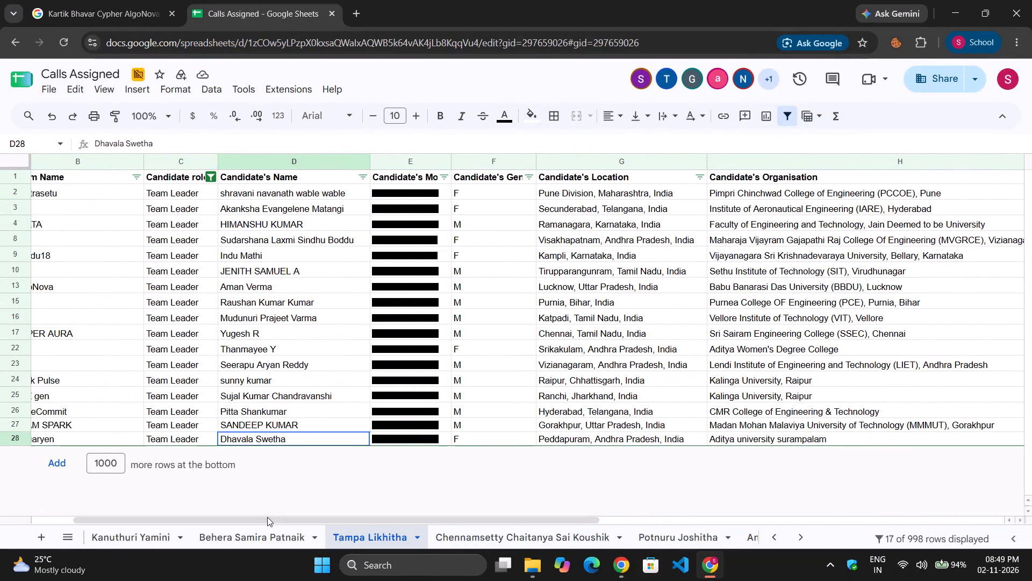
pyautogui.moveTo(267, 517); pyautogui.dragTo(258, 516)
pyautogui.moveTo(264, 522); pyautogui.dragTo(224, 514)
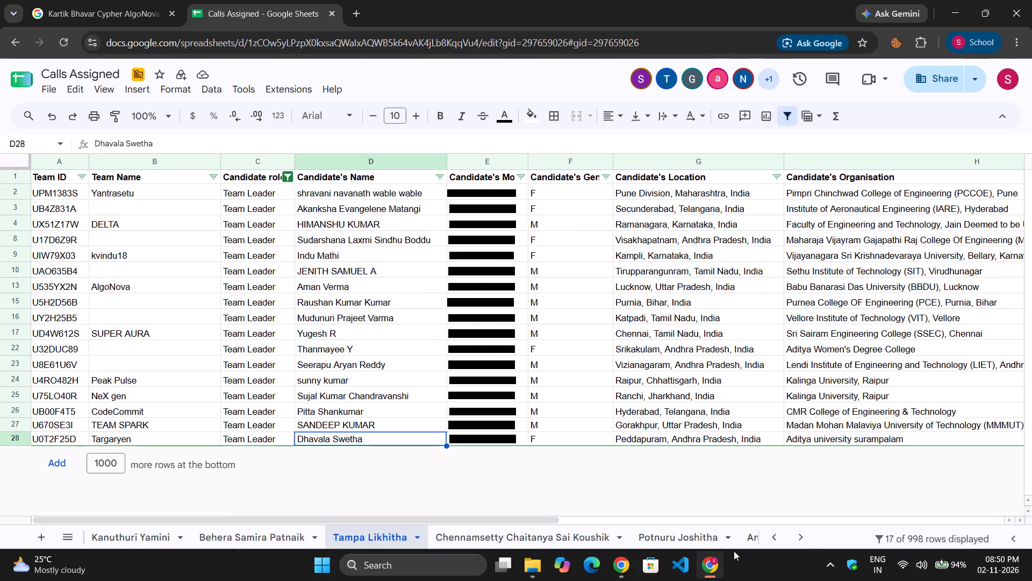
# Return to the Vinod sheet and select the candidate's mobile cell in team Eraya's row.
pyautogui.tripleClick(804, 542)
pyautogui.doubleClick(803, 542)
pyautogui.click(620, 527)
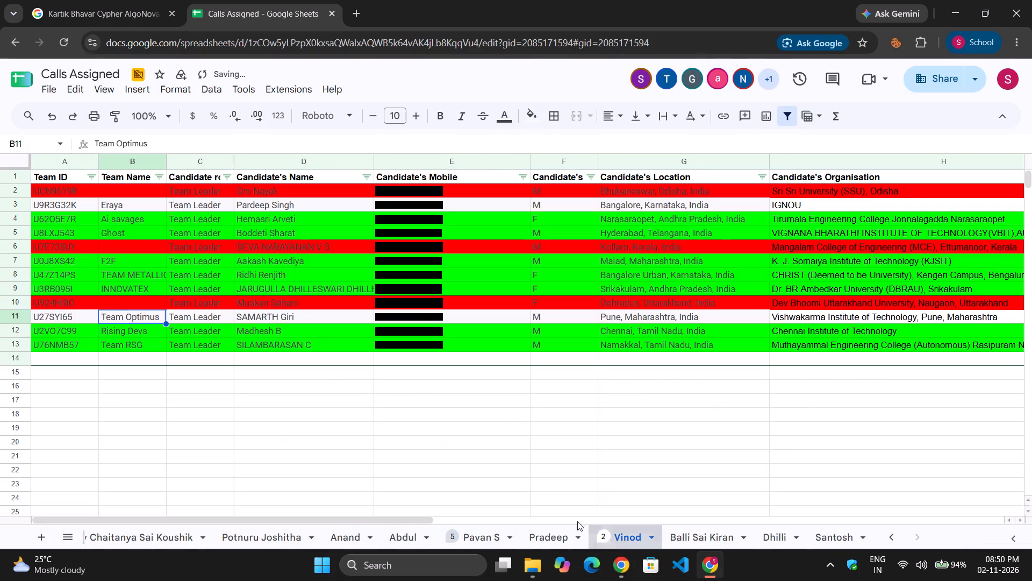
pyautogui.click(434, 205)
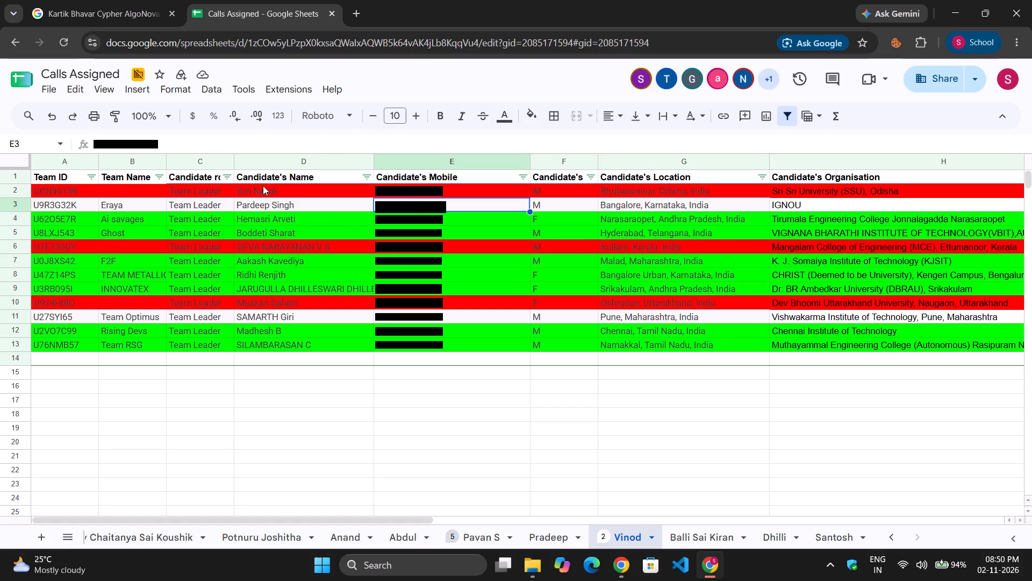
# Copy the team name Eraya from the Vinod sheet, search for it on the All sheet and inspect its entry.
pyautogui.tripleClick(118, 202)
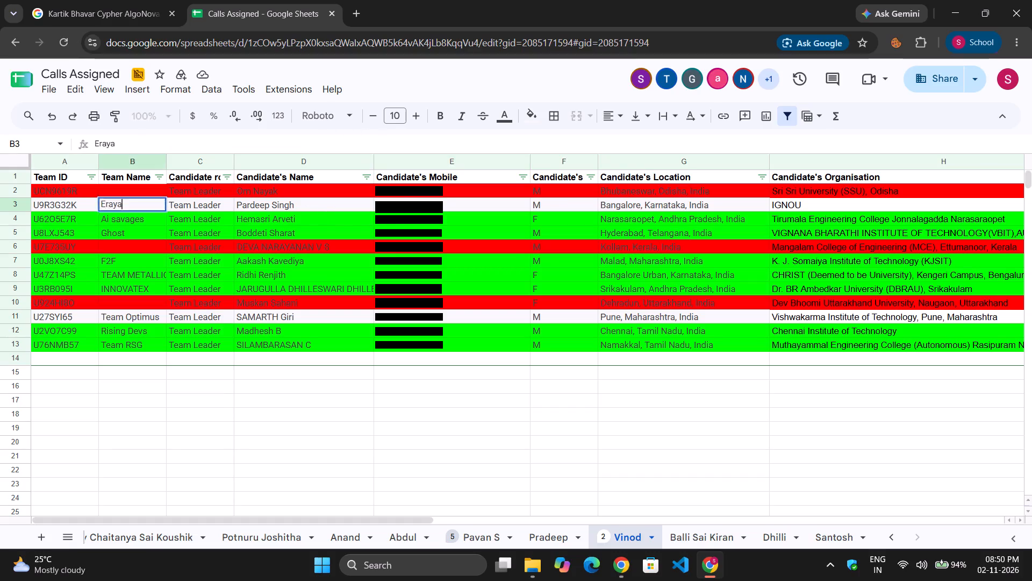
pyautogui.hotkey('ctrl', 'c')
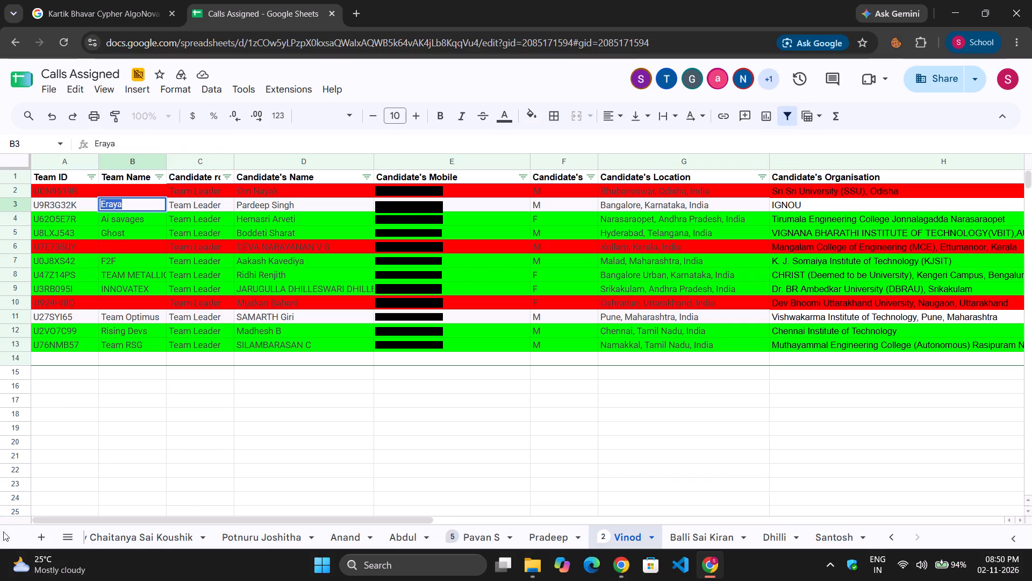
pyautogui.click(66, 541)
pyautogui.scroll(8, 104, 404)
pyautogui.click(113, 357)
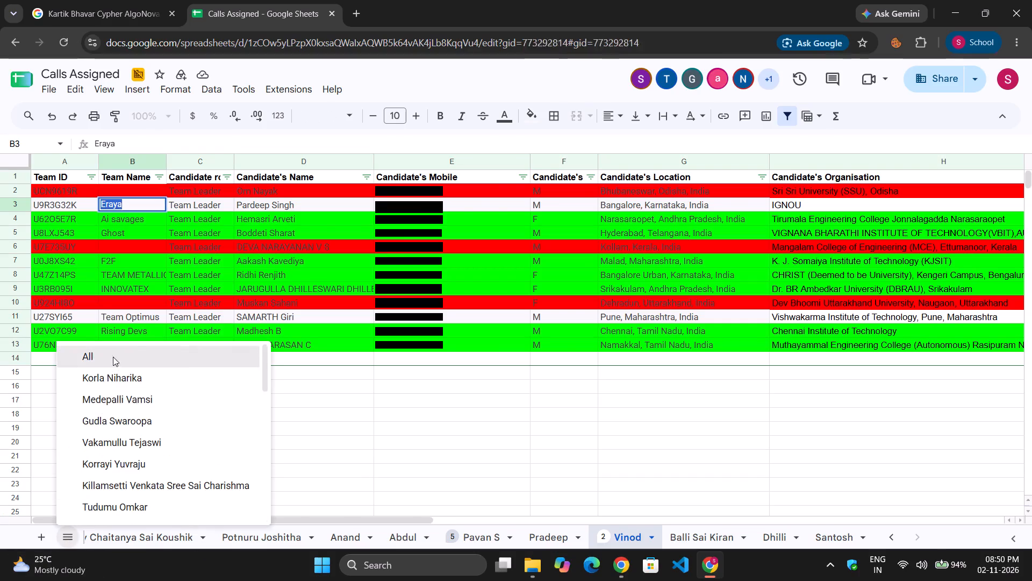
pyautogui.hotkey('ctrl', 'f')
pyautogui.hotkey('ctrl', 'v')
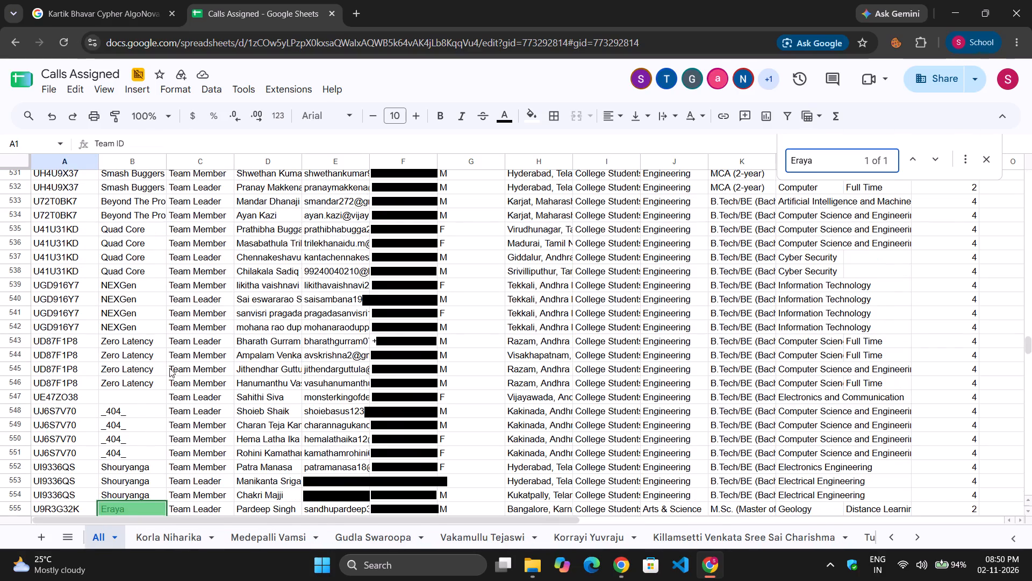
pyautogui.scroll(-1, 141, 412)
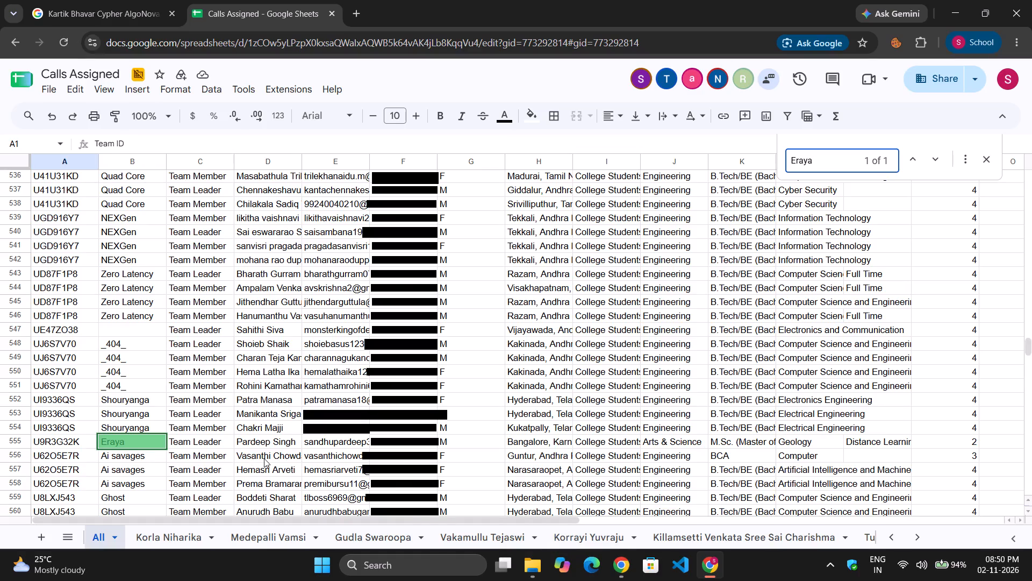
pyautogui.click(202, 438)
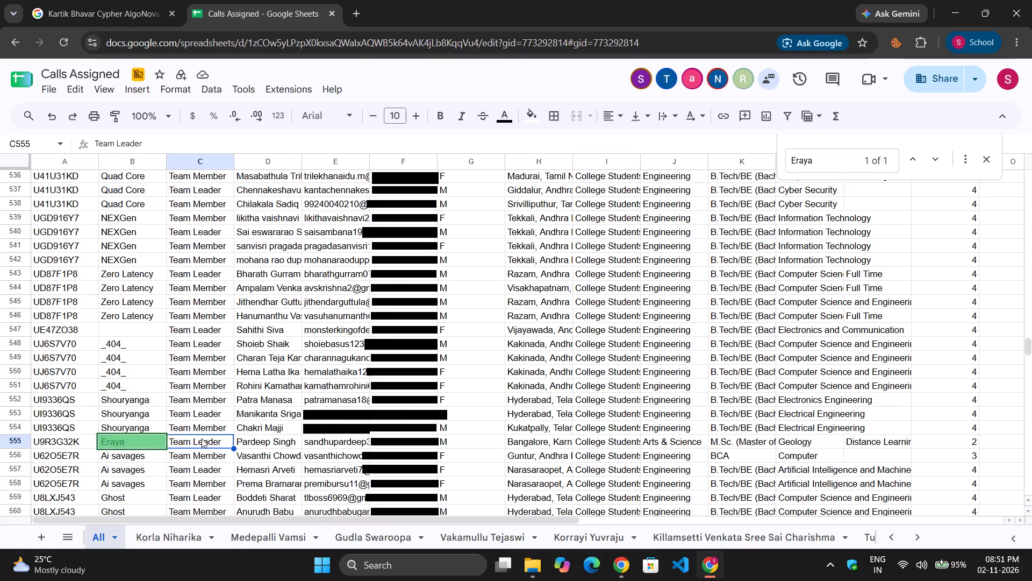
# Return from the All sheet to team Eraya's row on the Vinod sheet and close the search.
pyautogui.tripleClick(917, 537)
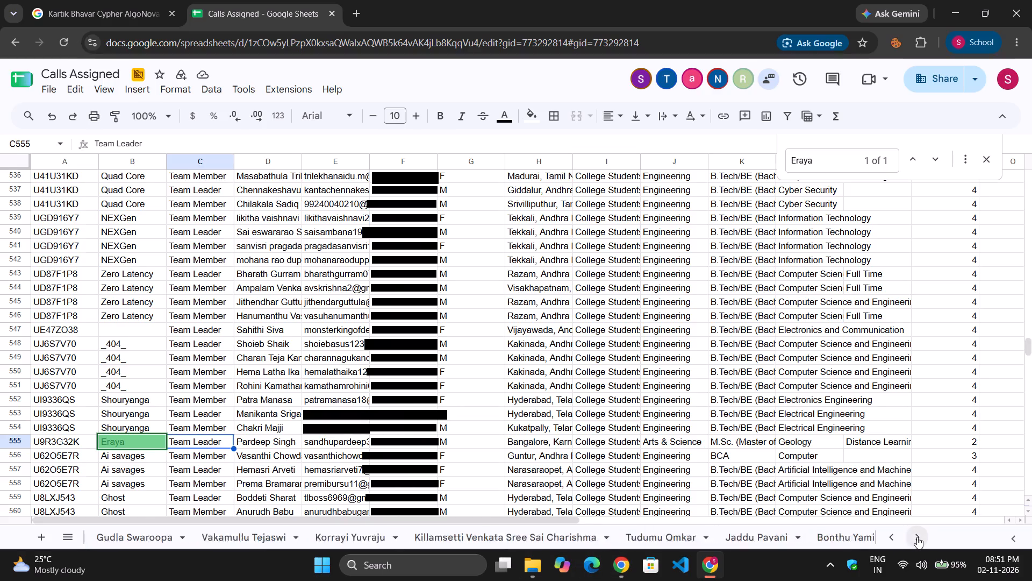
pyautogui.click(917, 537)
pyautogui.doubleClick(917, 537)
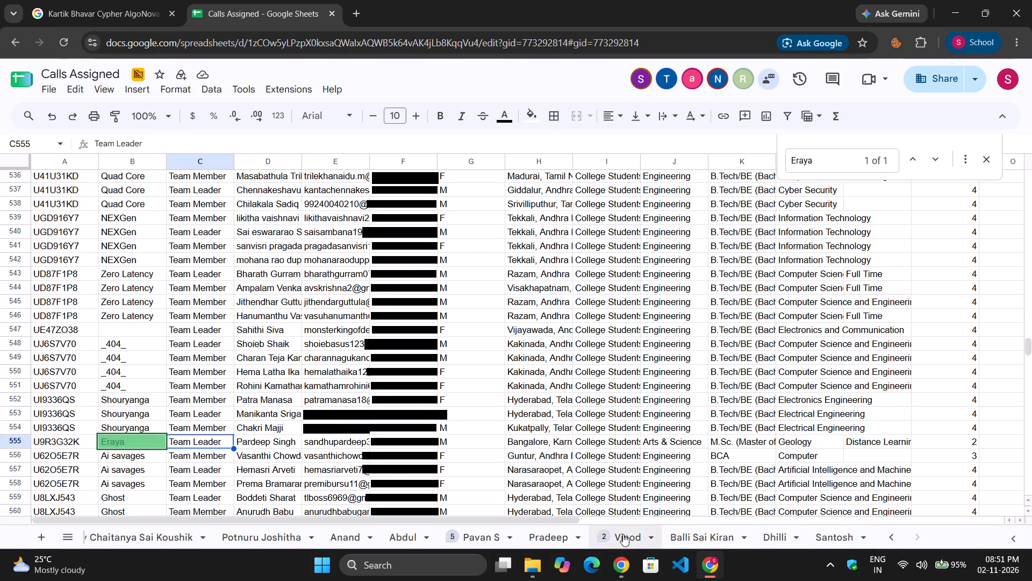
pyautogui.click(621, 534)
pyautogui.click(205, 208)
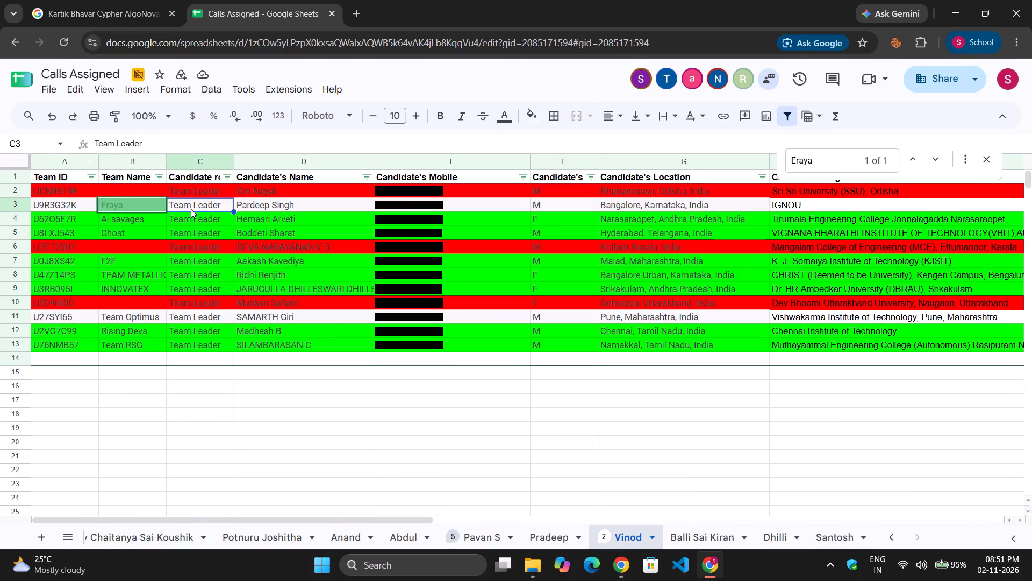
pyautogui.click(981, 155)
# Look over the uncoloured Eraya and Team Optimus rows on the Vinod sheet.
pyautogui.moveTo(133, 211); pyautogui.dragTo(142, 220)
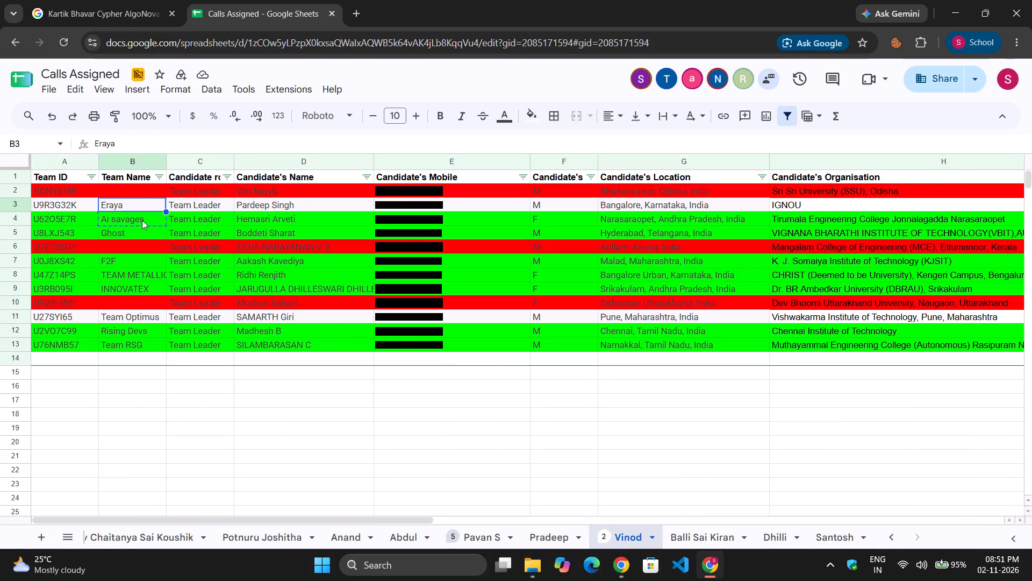
pyautogui.moveTo(142, 220); pyautogui.dragTo(147, 208)
pyautogui.click(181, 206)
pyautogui.click(140, 206)
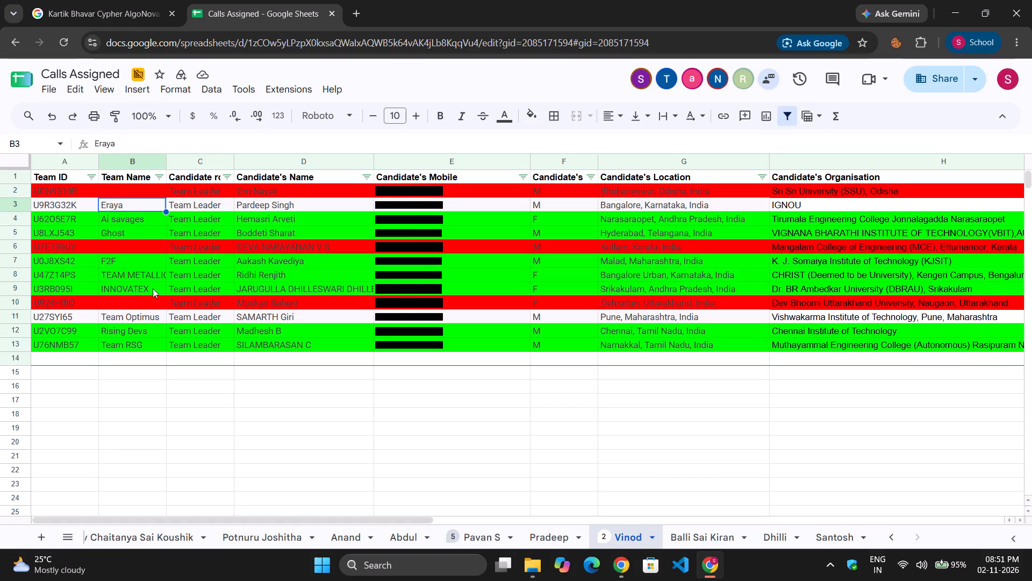
pyautogui.click(421, 318)
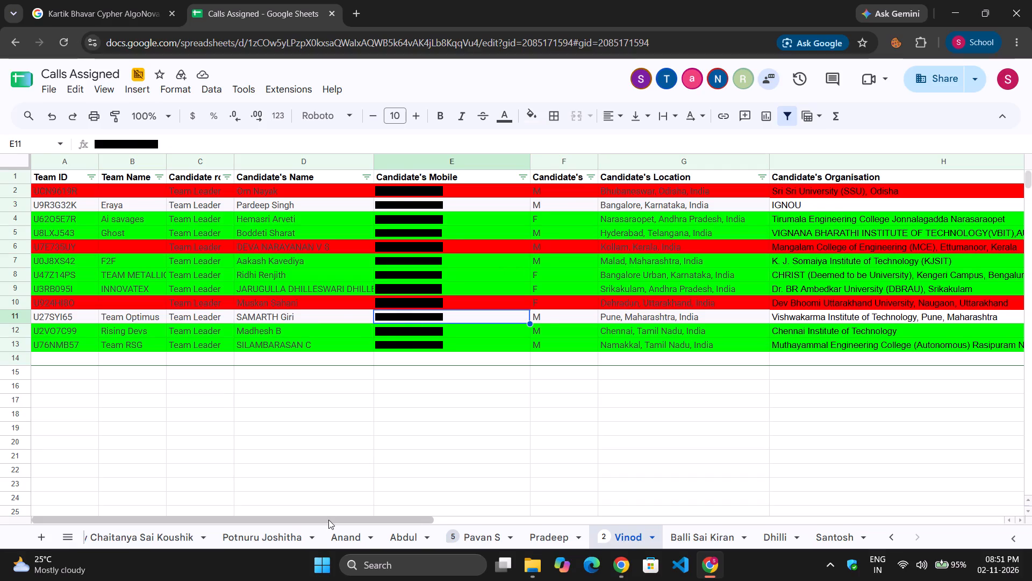
pyautogui.moveTo(328, 520); pyautogui.dragTo(264, 490)
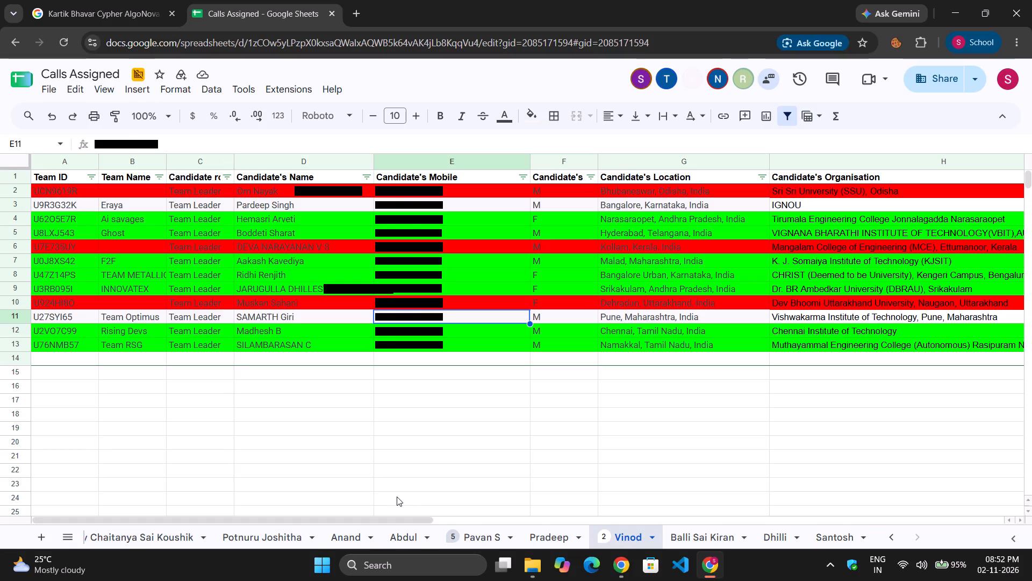
# Check the organisation, registration time and status columns on the Vinod sheet, and select the candidate's name in Team Optimus's row.
pyautogui.moveTo(371, 521); pyautogui.dragTo(531, 521)
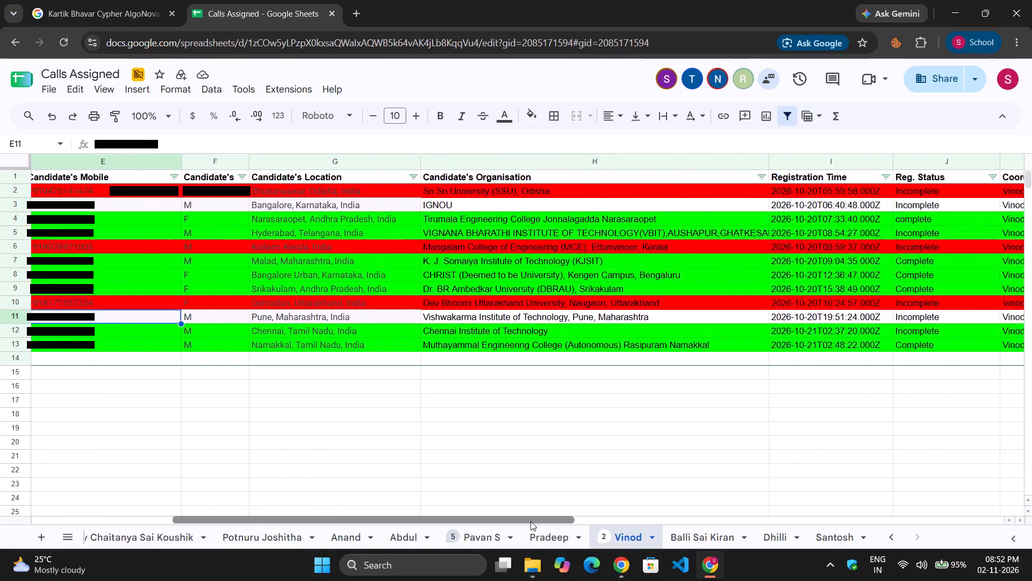
pyautogui.moveTo(531, 521); pyautogui.dragTo(292, 500)
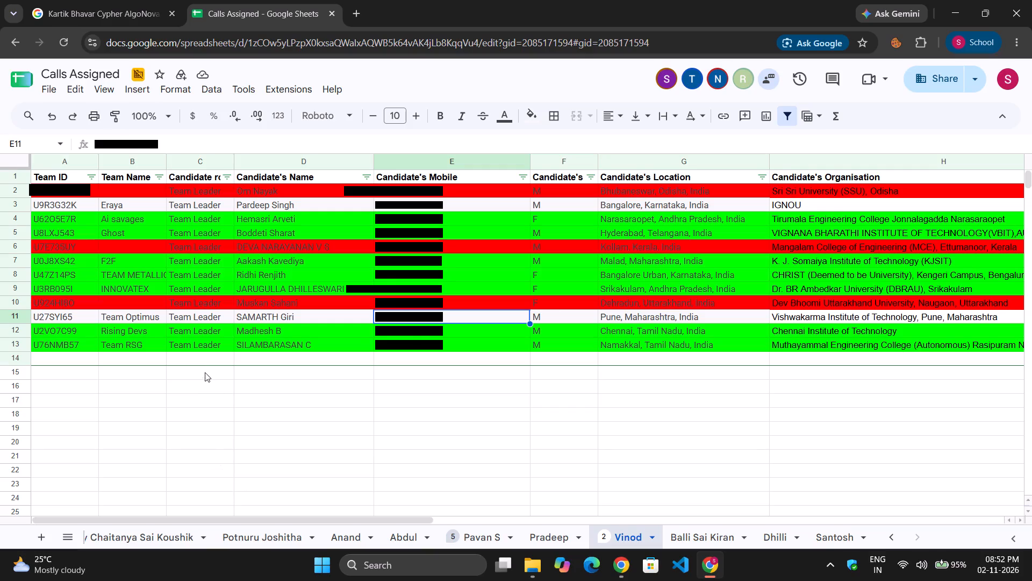
pyautogui.click(264, 311)
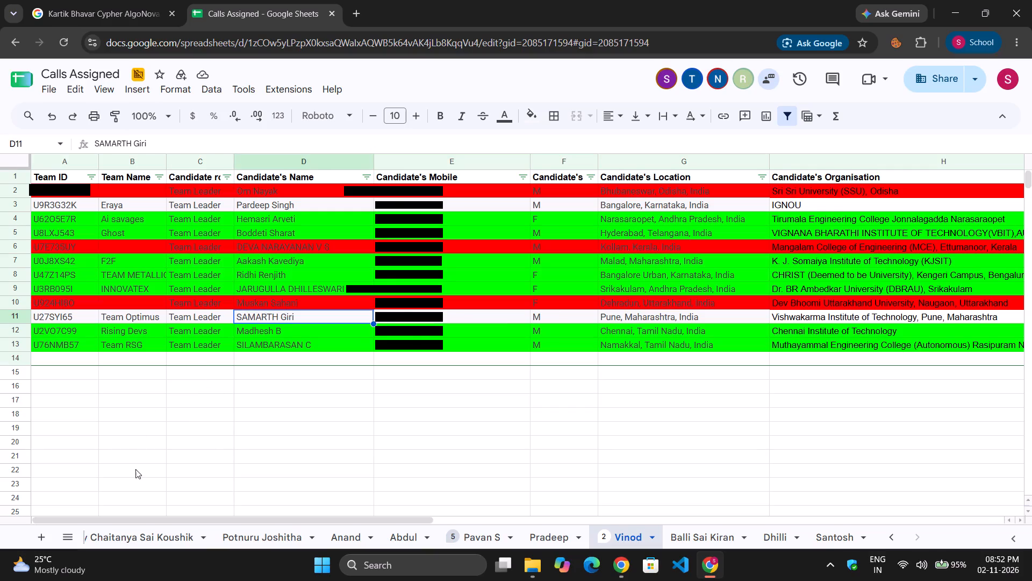
# Switch to the All sheet for a brief look and return to the Vinod sheet.
pyautogui.click(61, 537)
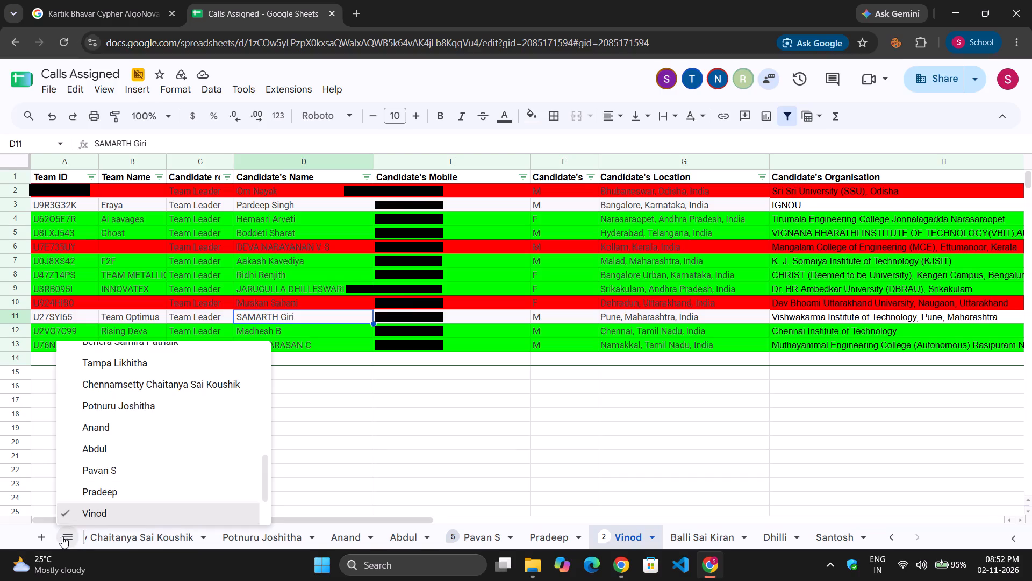
pyautogui.scroll(8, 124, 396)
pyautogui.click(123, 360)
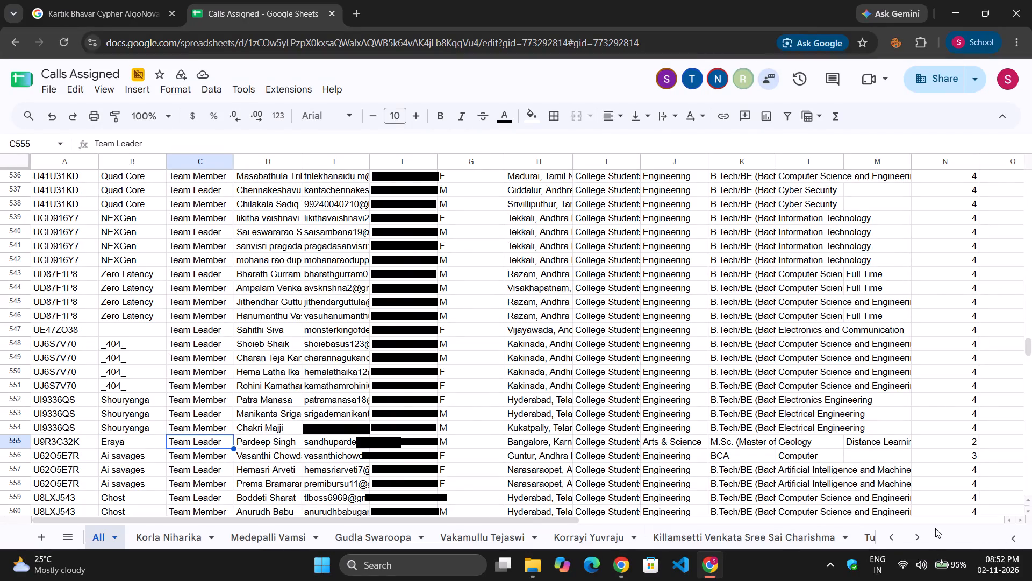
pyautogui.doubleClick(919, 540)
pyautogui.doubleClick(914, 537)
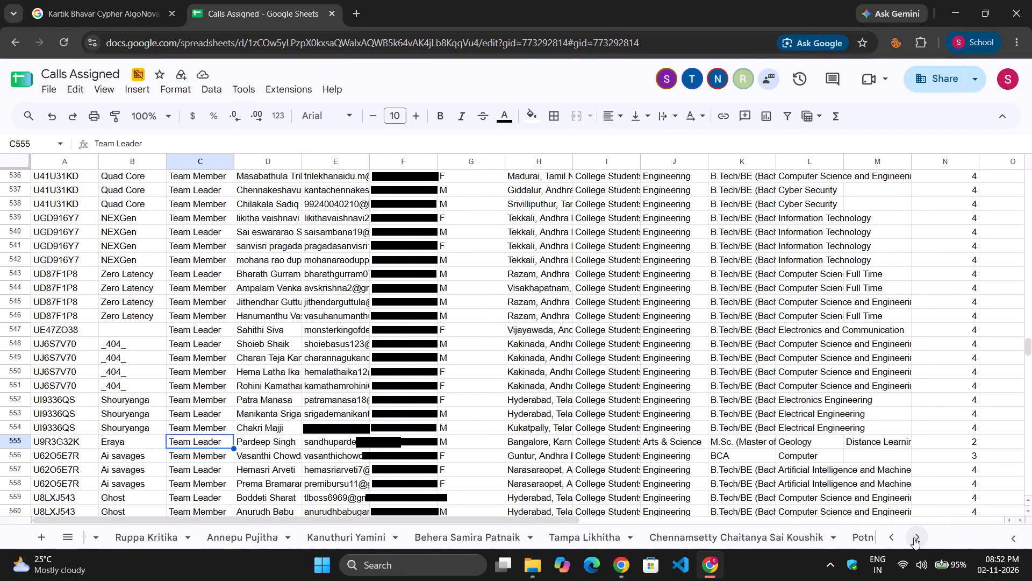
pyautogui.doubleClick(908, 537)
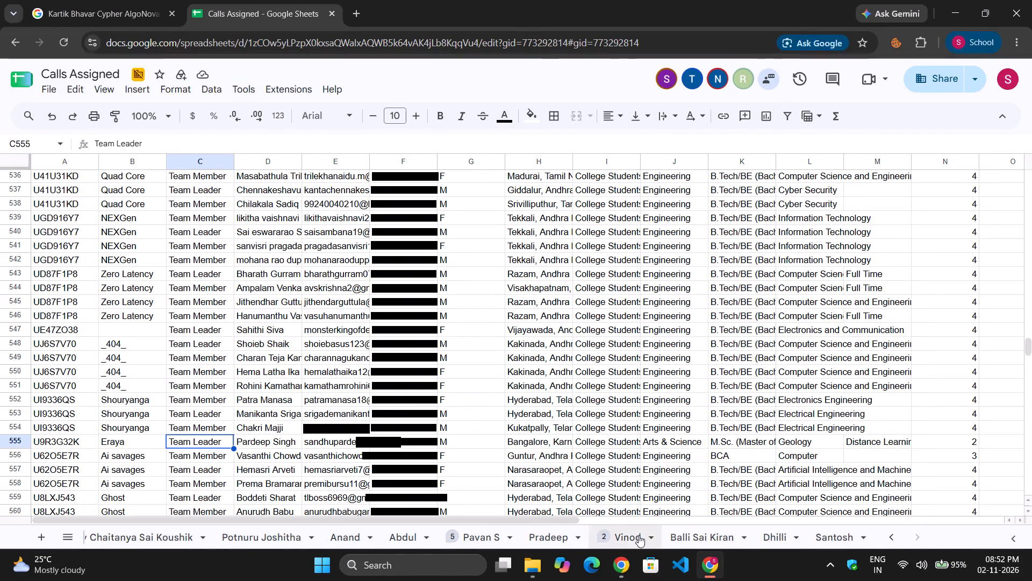
pyautogui.click(639, 535)
# Examine Team Optimus's row on the Vinod sheet from team ID to candidate's name, ending on the candidate's mobile cell.
pyautogui.click(114, 322)
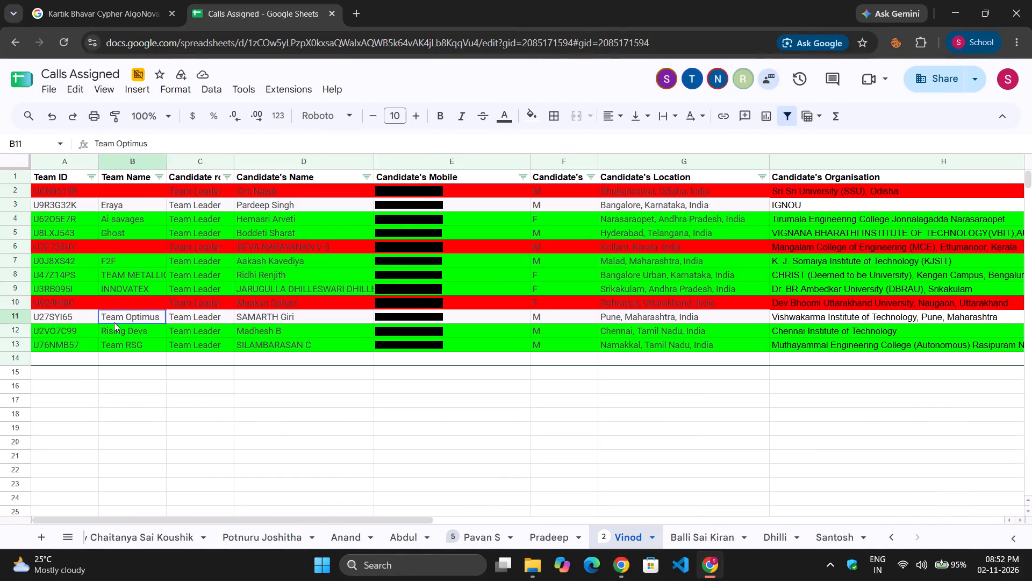
pyautogui.click(190, 316)
pyautogui.click(127, 314)
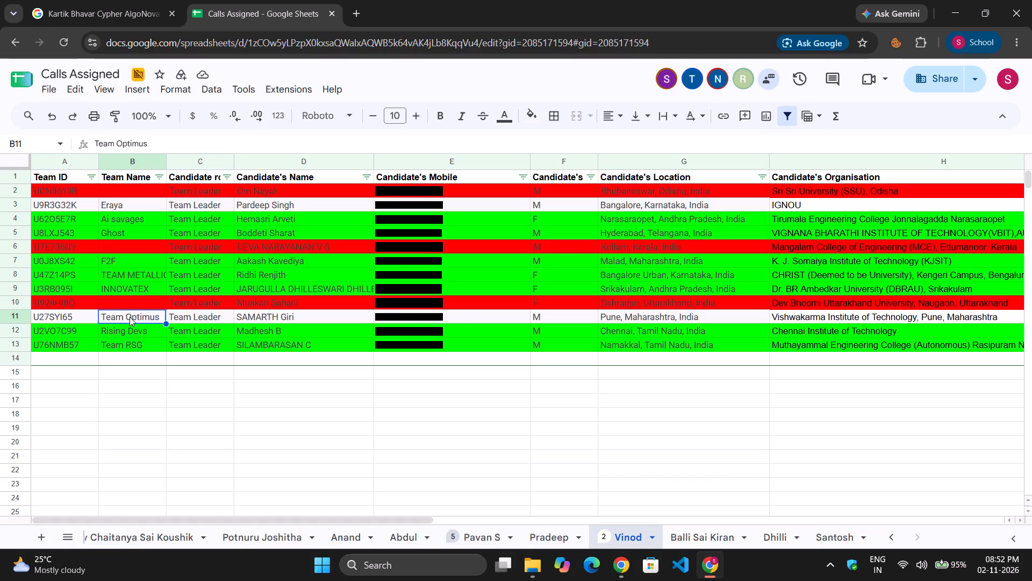
pyautogui.click(181, 314)
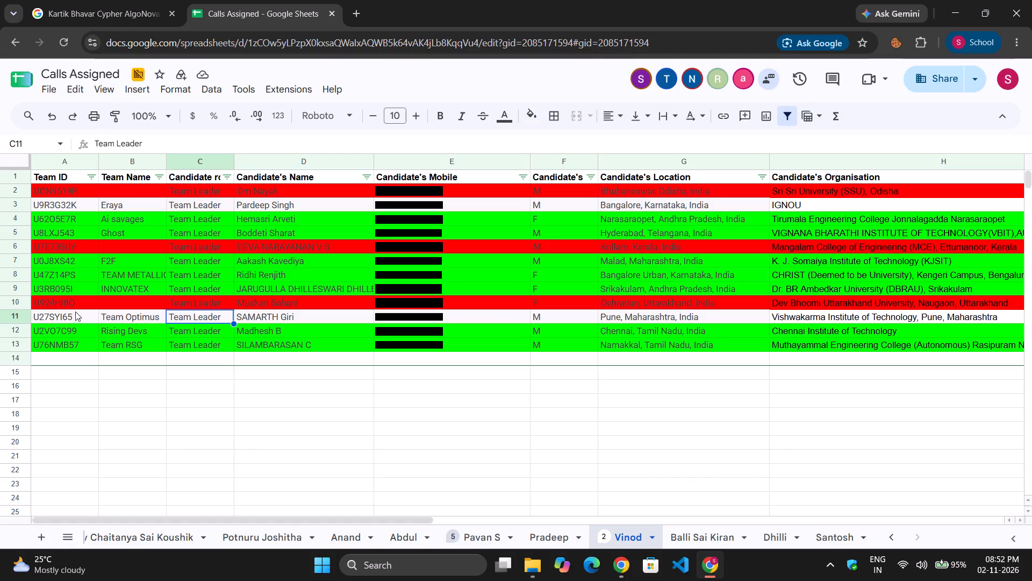
pyautogui.moveTo(73, 312); pyautogui.dragTo(331, 319)
pyautogui.moveTo(406, 322); pyautogui.dragTo(411, 322)
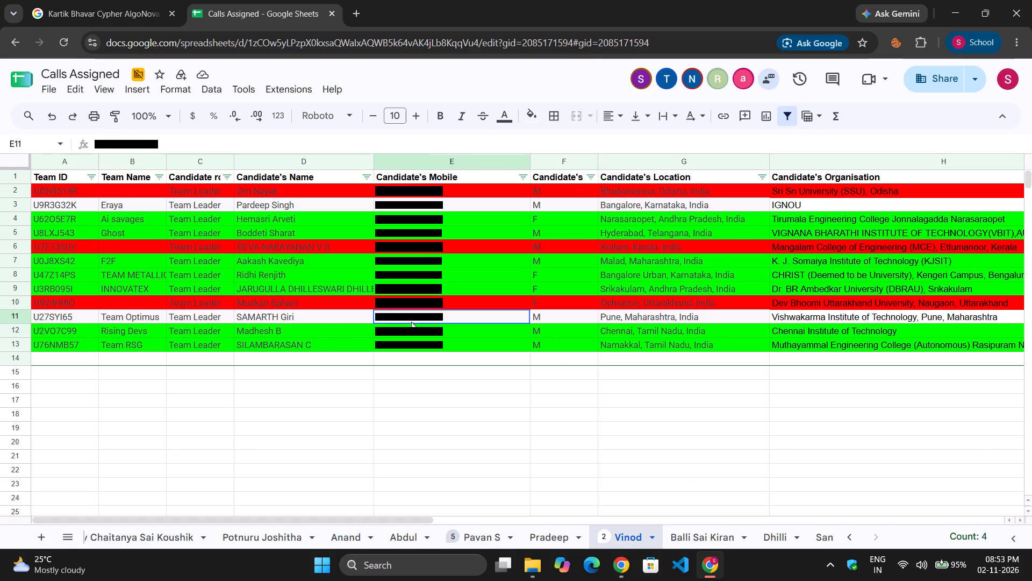
pyautogui.moveTo(411, 322); pyautogui.dragTo(414, 322)
pyautogui.click(420, 319)
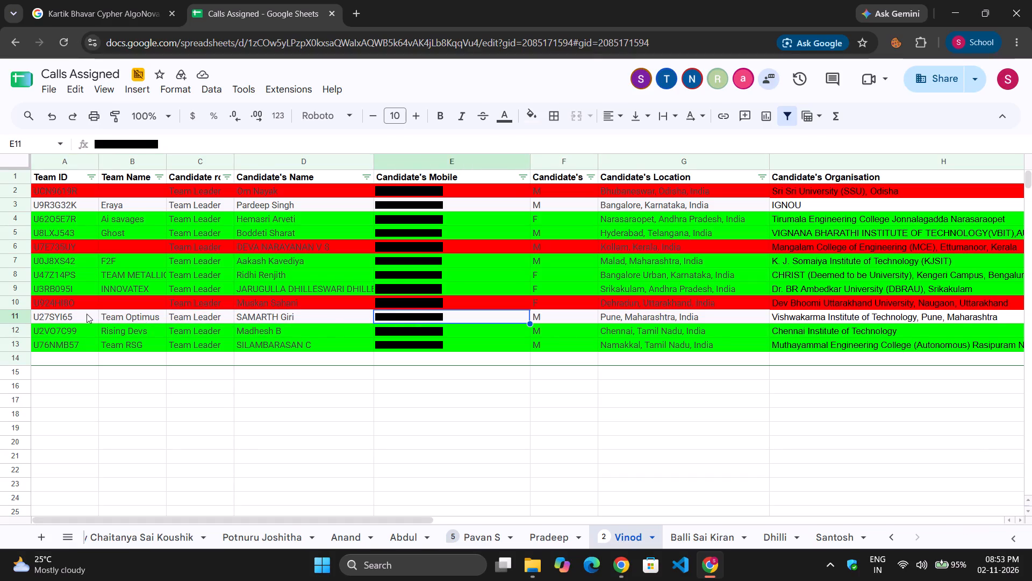
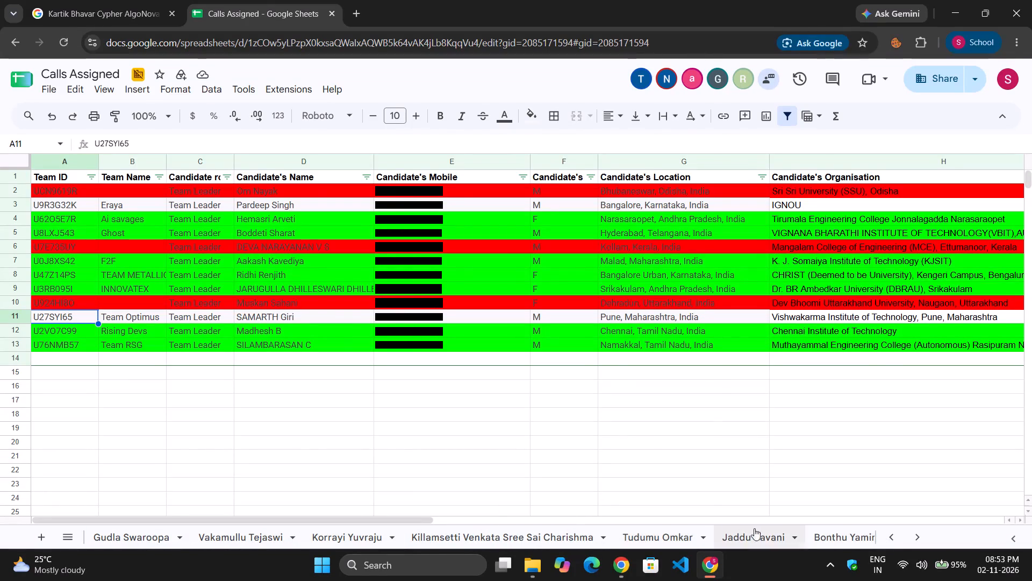
# Find and open the coordinator sheet whose last listed team is Targaryen, and look over its team leader rows.
pyautogui.click(897, 537)
pyautogui.click(897, 537)
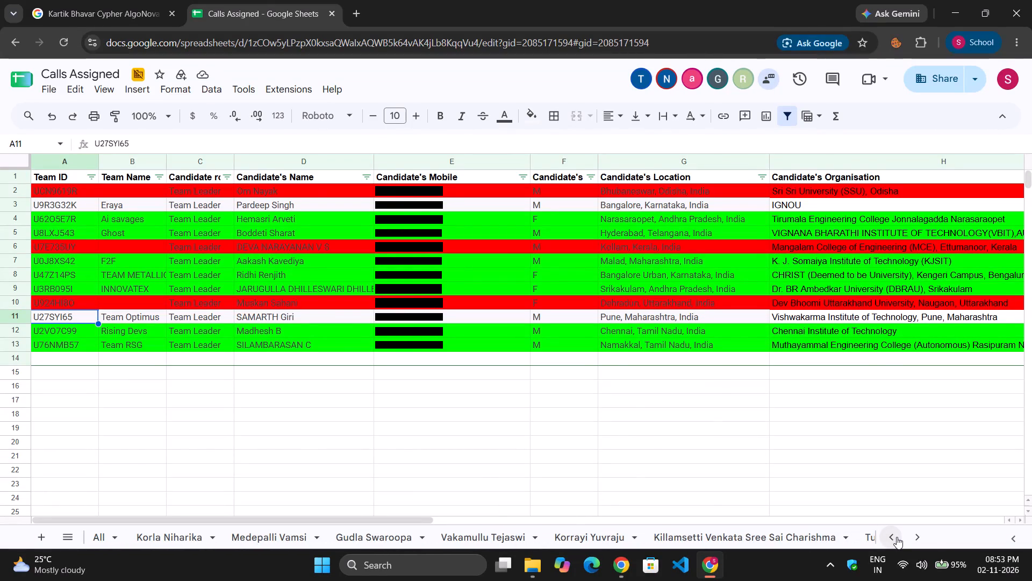
pyautogui.click(928, 534)
pyautogui.click(922, 534)
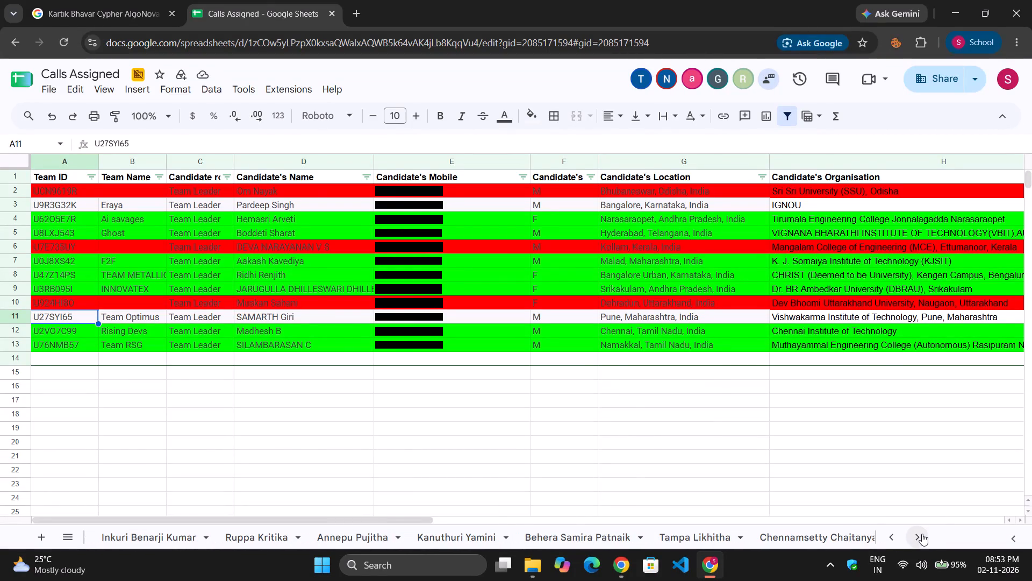
pyautogui.click(922, 534)
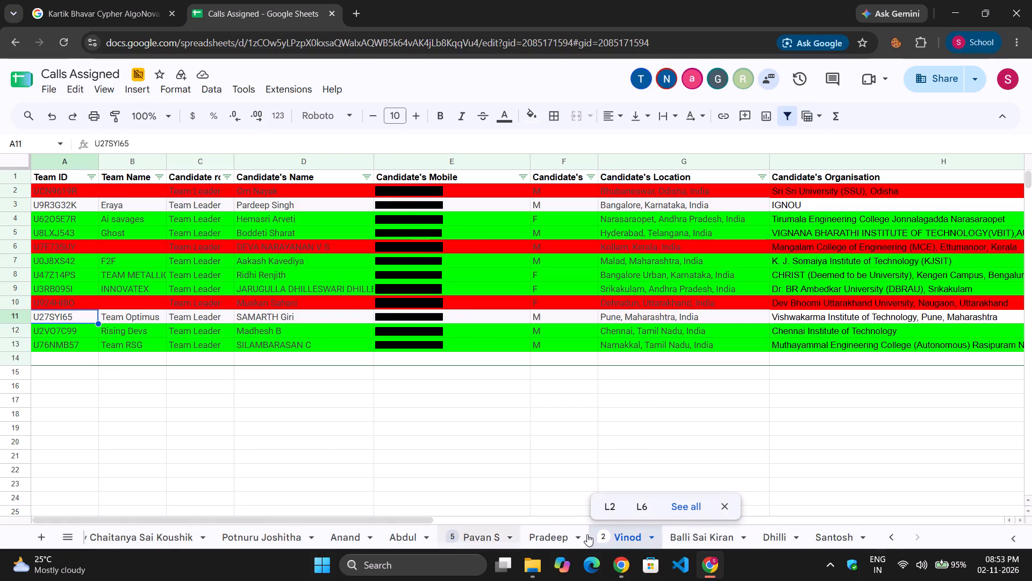
pyautogui.click(894, 535)
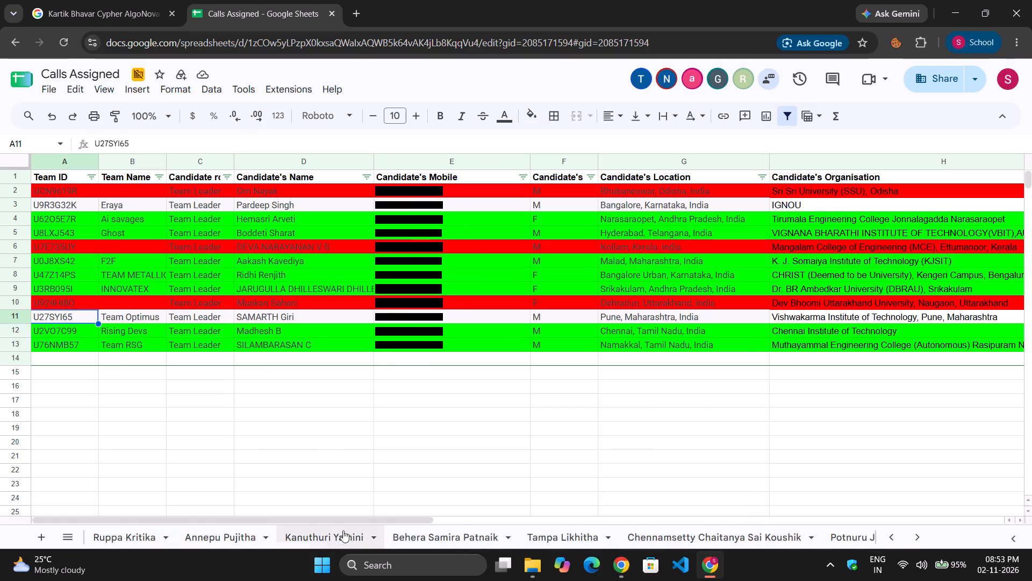
pyautogui.click(562, 529)
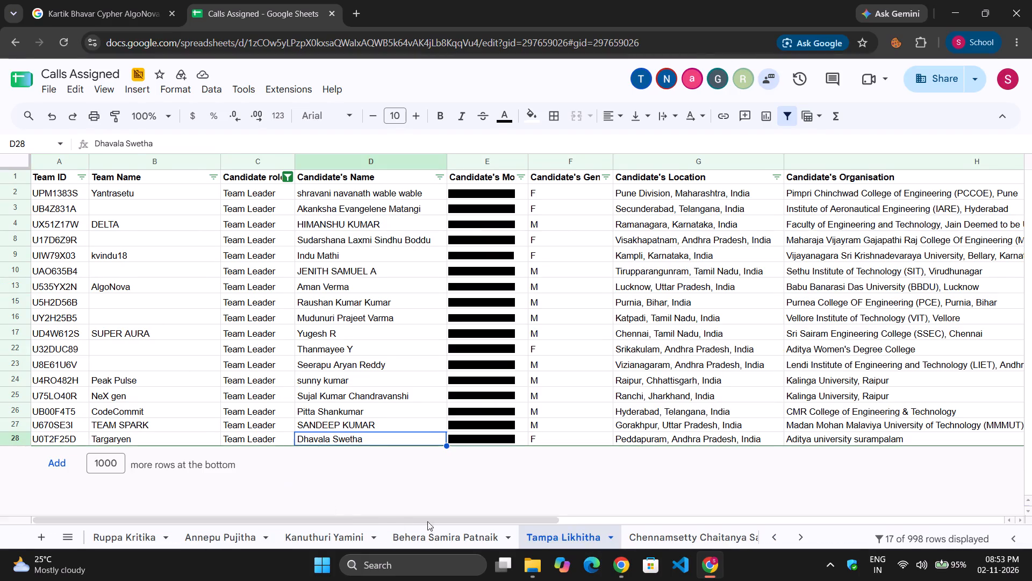
pyautogui.moveTo(426, 518); pyautogui.dragTo(315, 503)
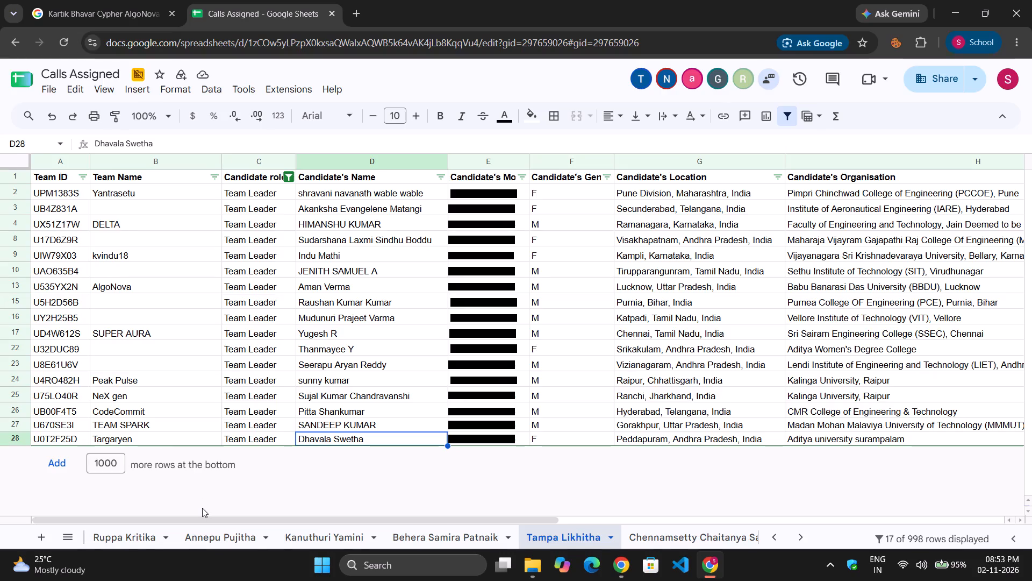
# Copy Targaryen's entire row from this coordinator sheet into row 14 of the Vinod sheet.
pyautogui.click(2, 442)
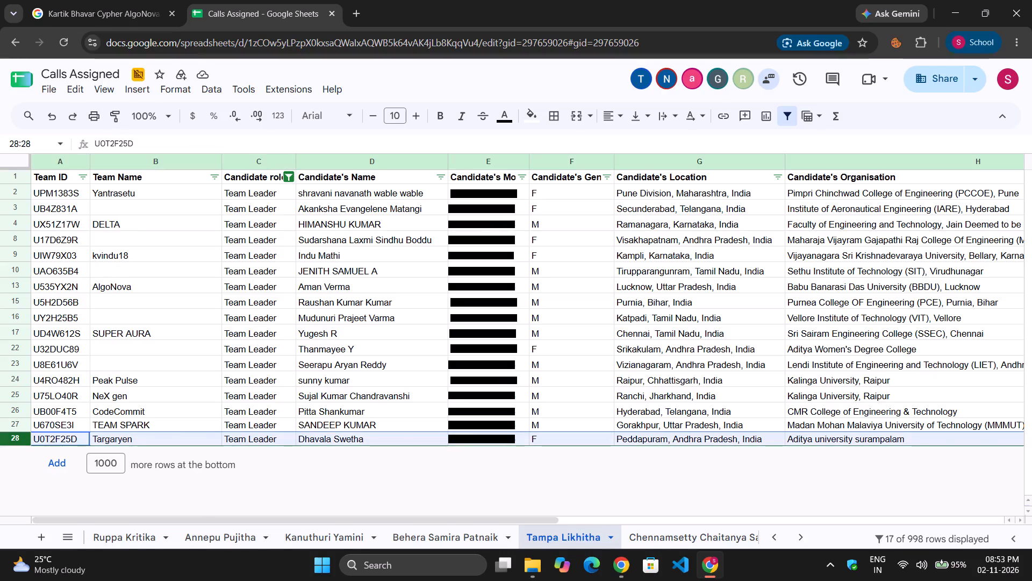
pyautogui.hotkey('ctrl', 'c')
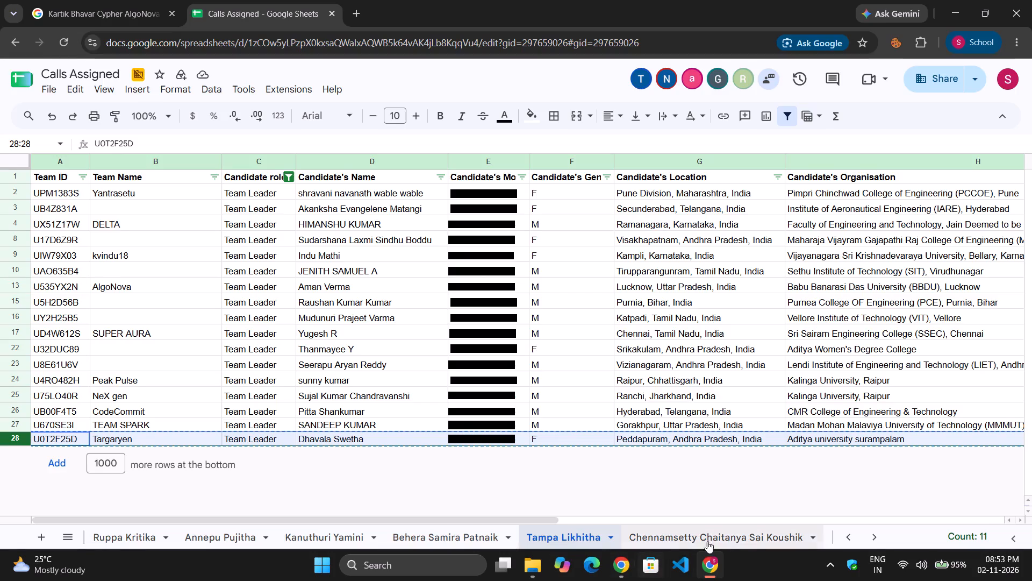
pyautogui.tripleClick(878, 535)
pyautogui.doubleClick(878, 535)
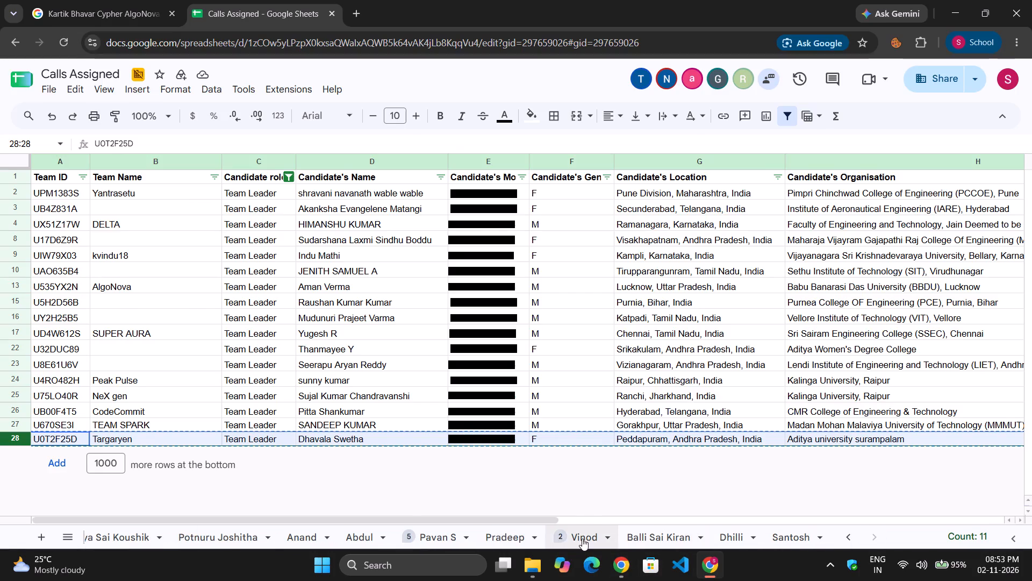
pyautogui.click(584, 538)
pyautogui.click(42, 355)
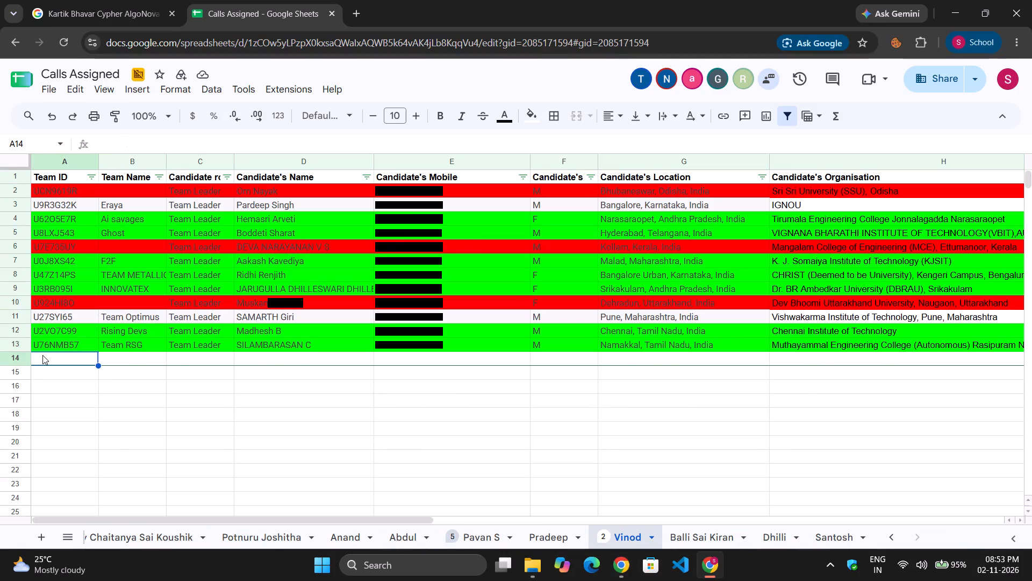
pyautogui.hotkey('ctrl', 'v')
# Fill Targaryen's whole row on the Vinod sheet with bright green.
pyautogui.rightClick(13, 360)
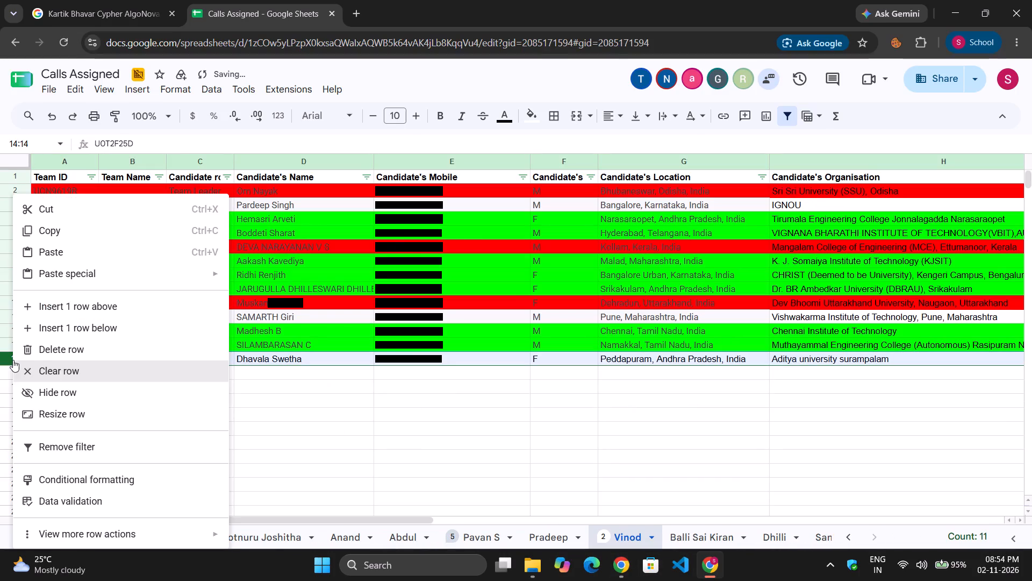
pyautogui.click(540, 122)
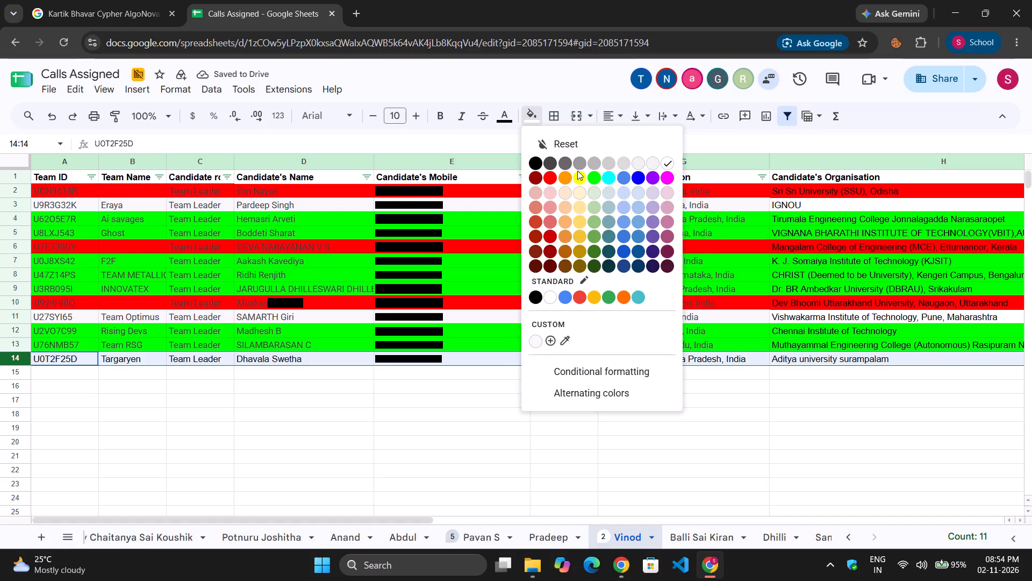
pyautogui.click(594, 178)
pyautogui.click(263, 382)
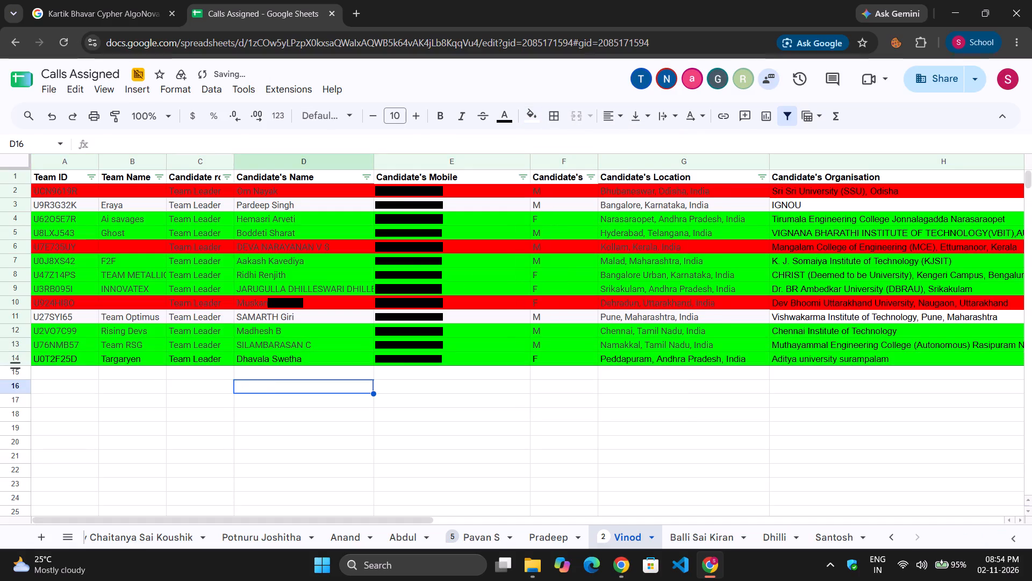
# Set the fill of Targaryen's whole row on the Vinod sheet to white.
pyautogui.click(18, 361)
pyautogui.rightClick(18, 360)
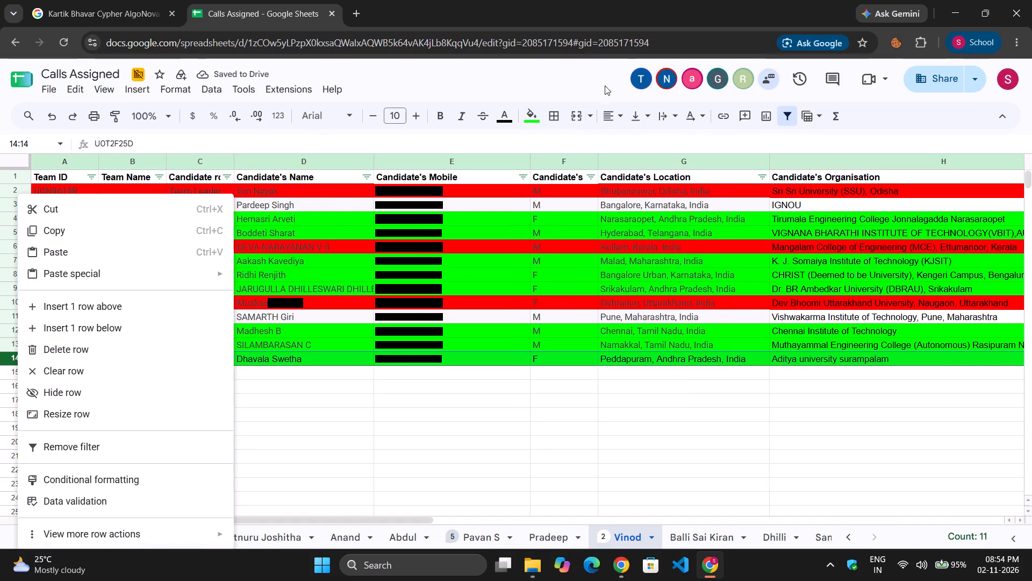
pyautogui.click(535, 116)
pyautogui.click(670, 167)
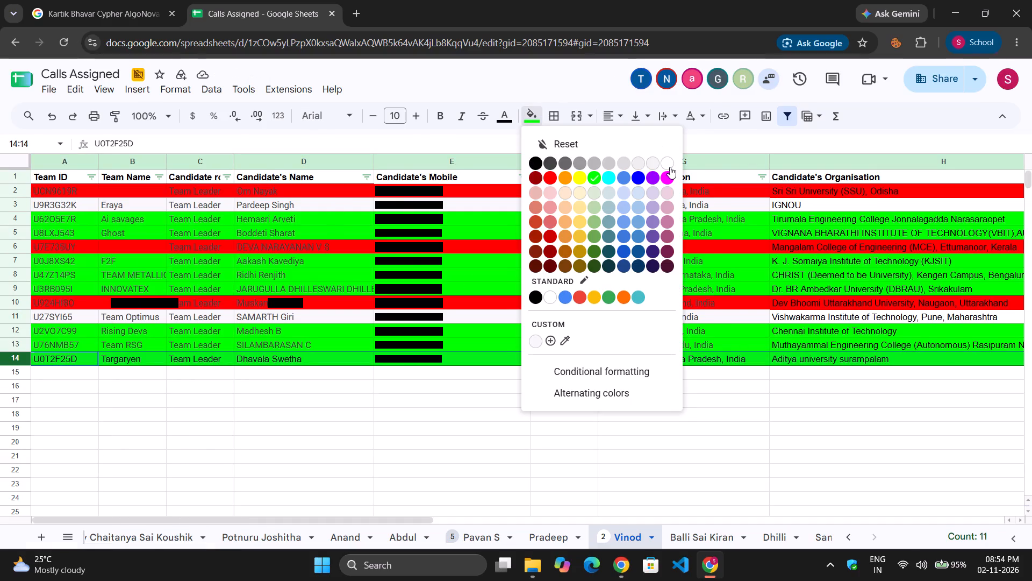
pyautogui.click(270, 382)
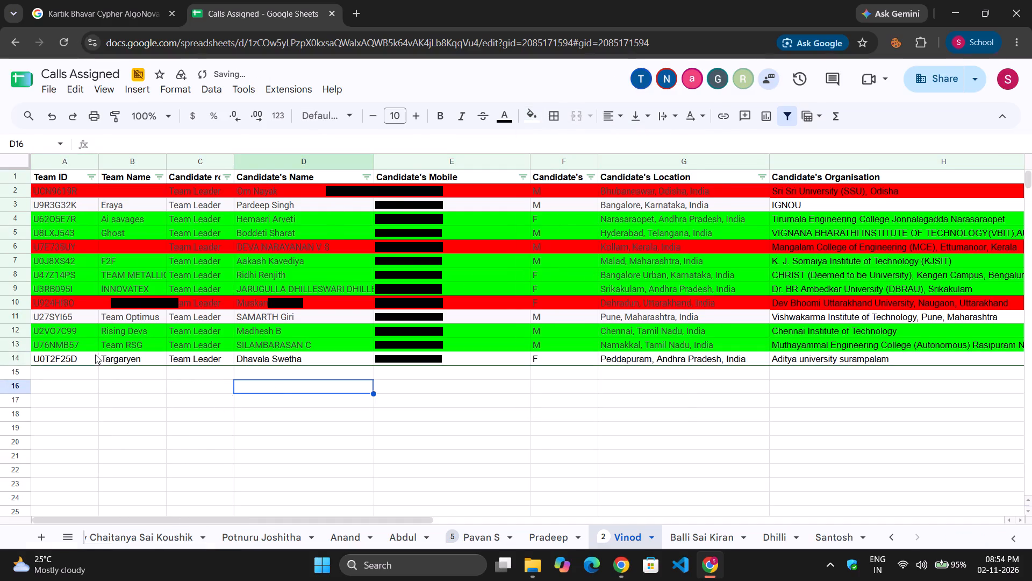
# Examine Targaryen's row on the Vinod sheet, from team ID across to registration status, coordinator and feedback.
pyautogui.click(77, 362)
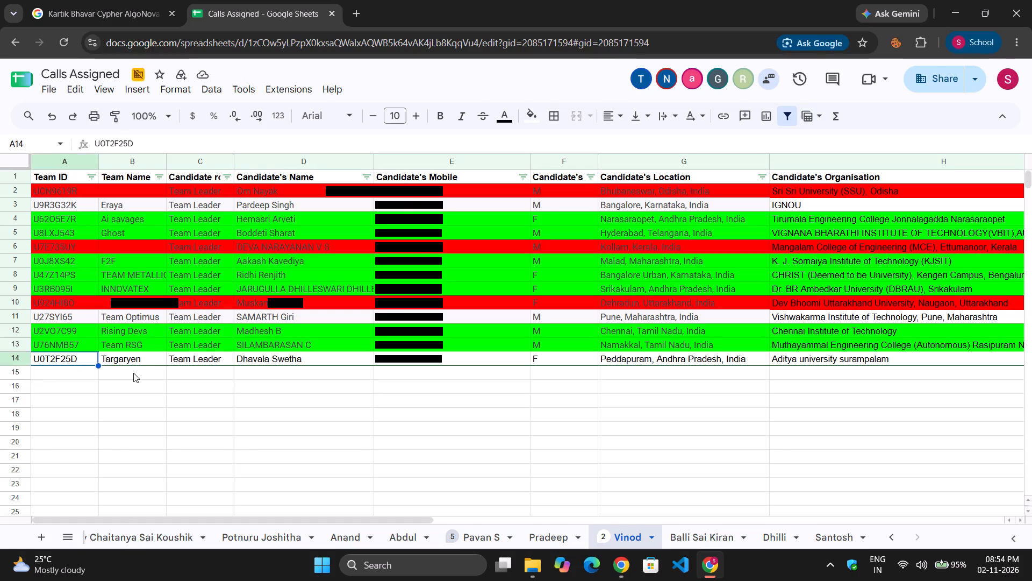
pyautogui.moveTo(282, 518); pyautogui.dragTo(483, 528)
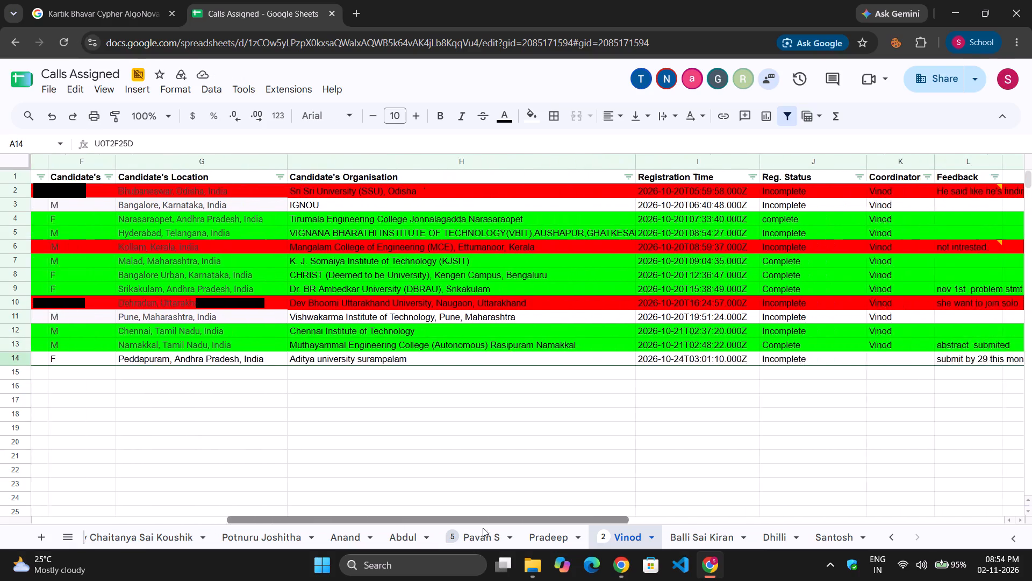
pyautogui.moveTo(483, 528); pyautogui.dragTo(297, 515)
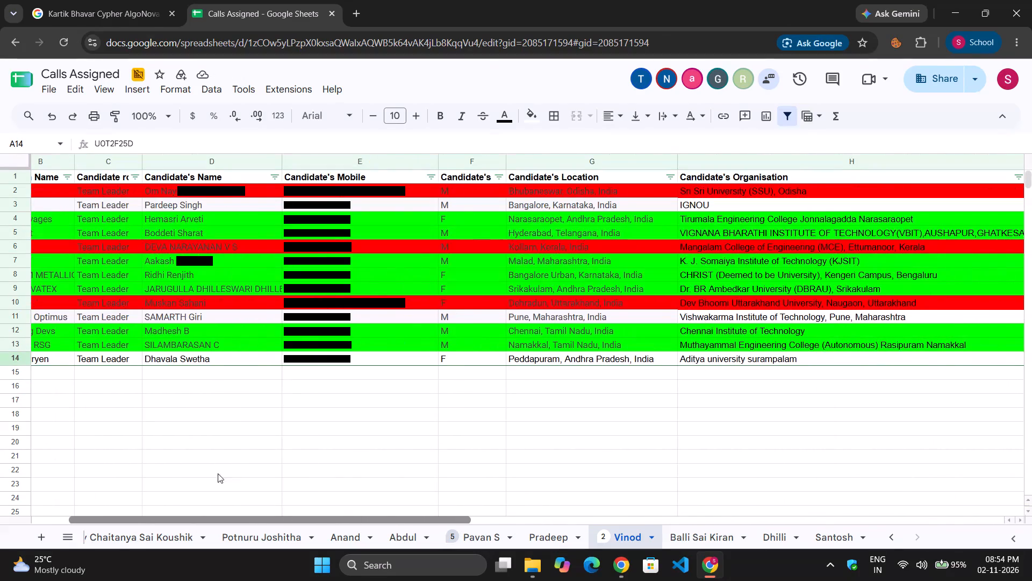
pyautogui.moveTo(193, 521); pyautogui.dragTo(492, 533)
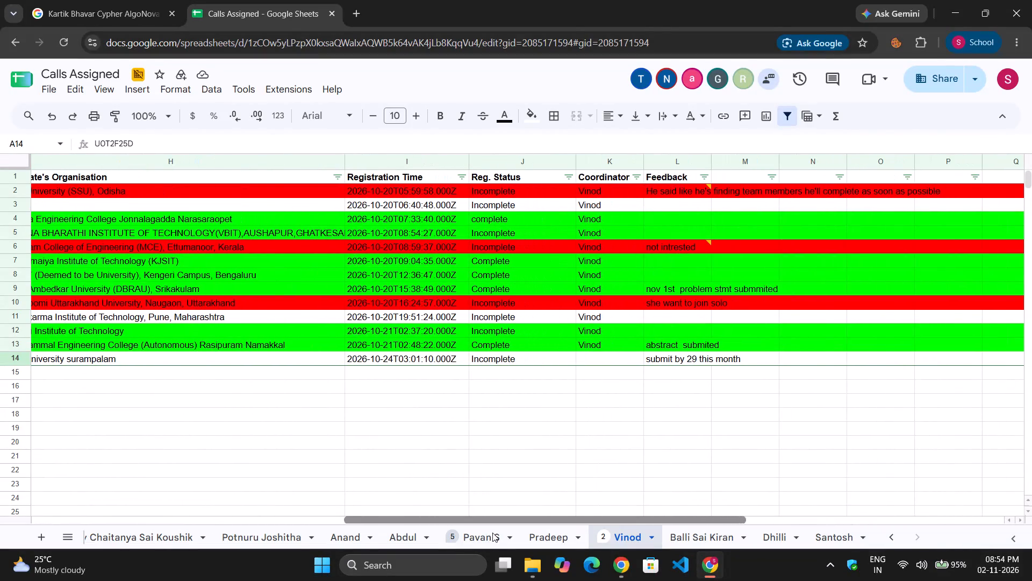
pyautogui.moveTo(492, 533); pyautogui.dragTo(0, 452)
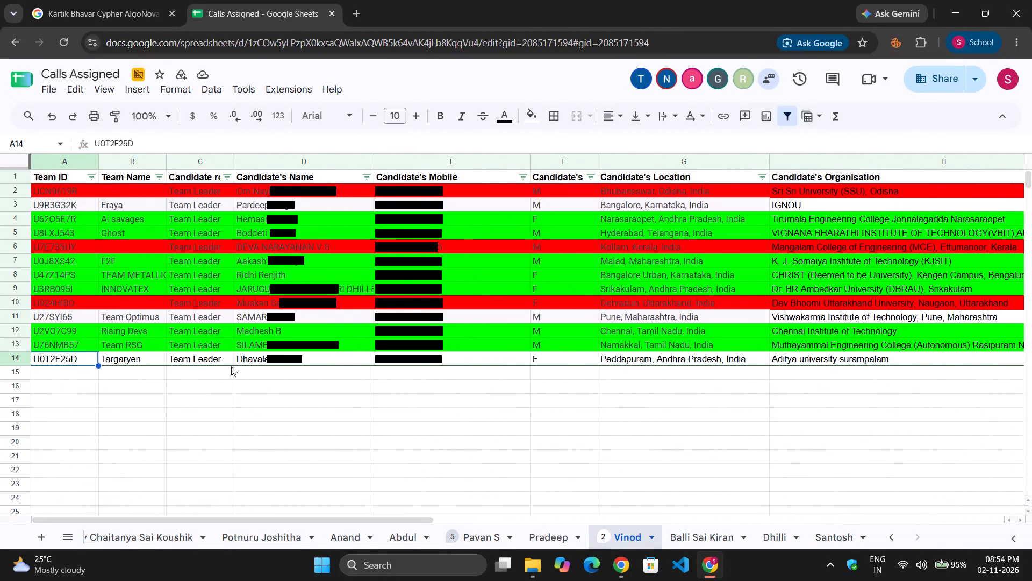
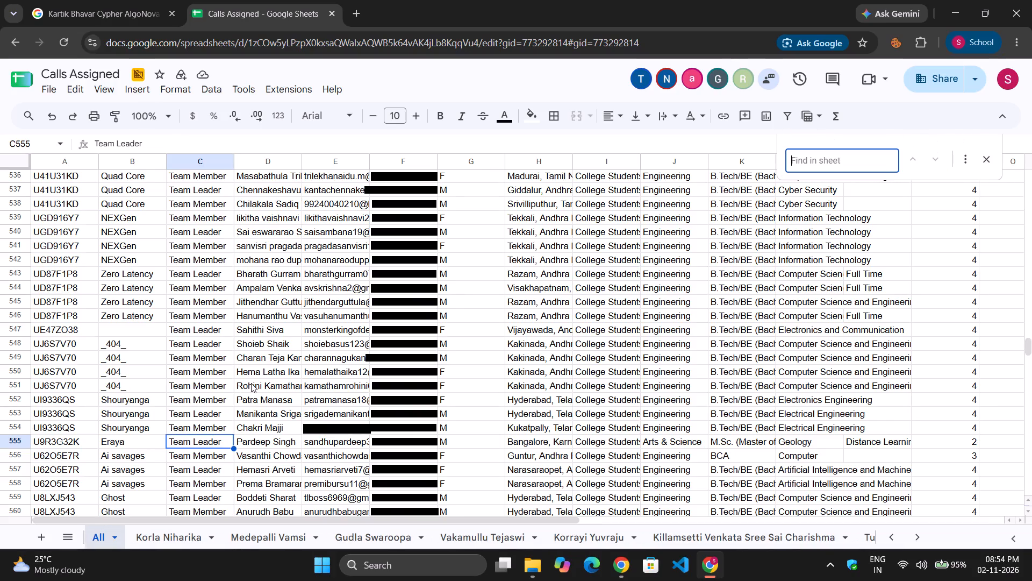
# Search the All sheet for the name nagendra, including the shorter form nage, and clear the search.
pyautogui.write('na')
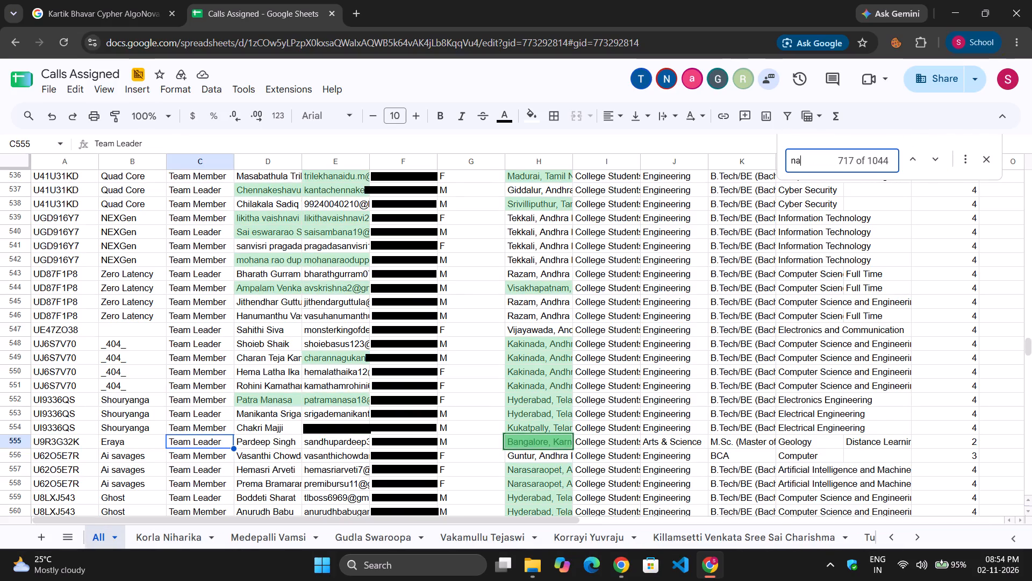
pyautogui.write('ge')
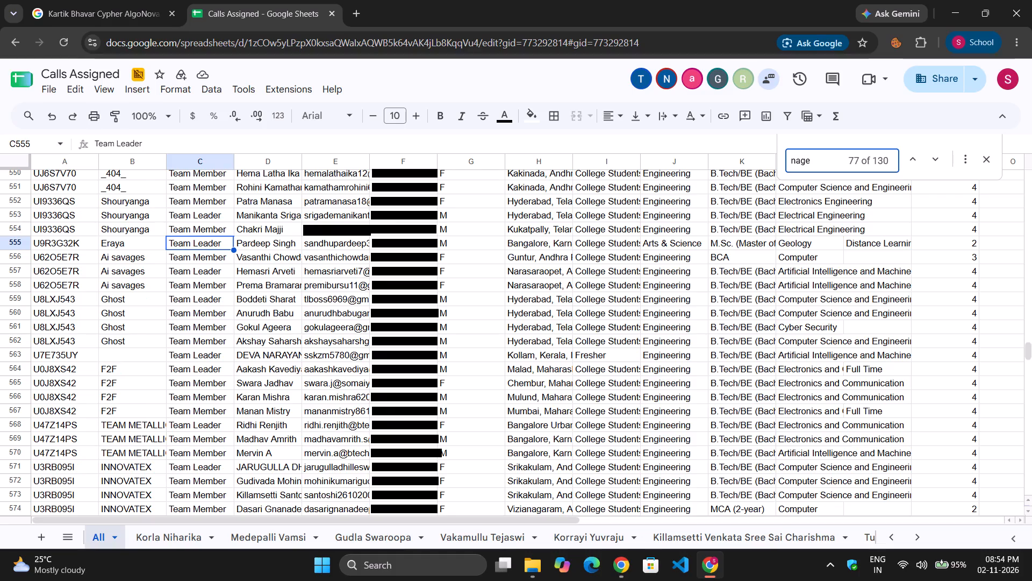
pyautogui.write('ndra')
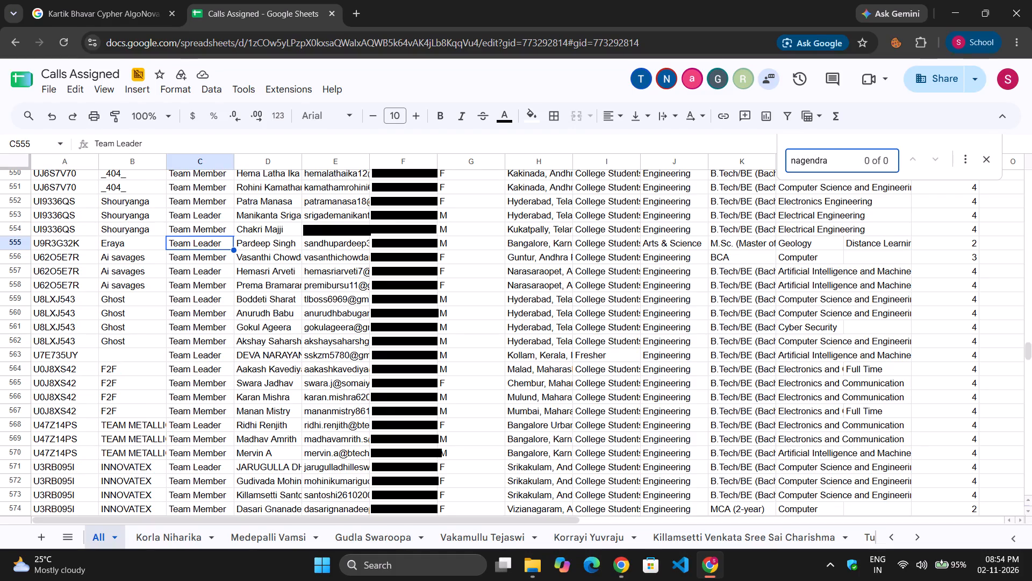
pyautogui.press('BackSpace')
pyautogui.press('BackSpace')
pyautogui.press('BackSpace')
pyautogui.press('BackSpace')
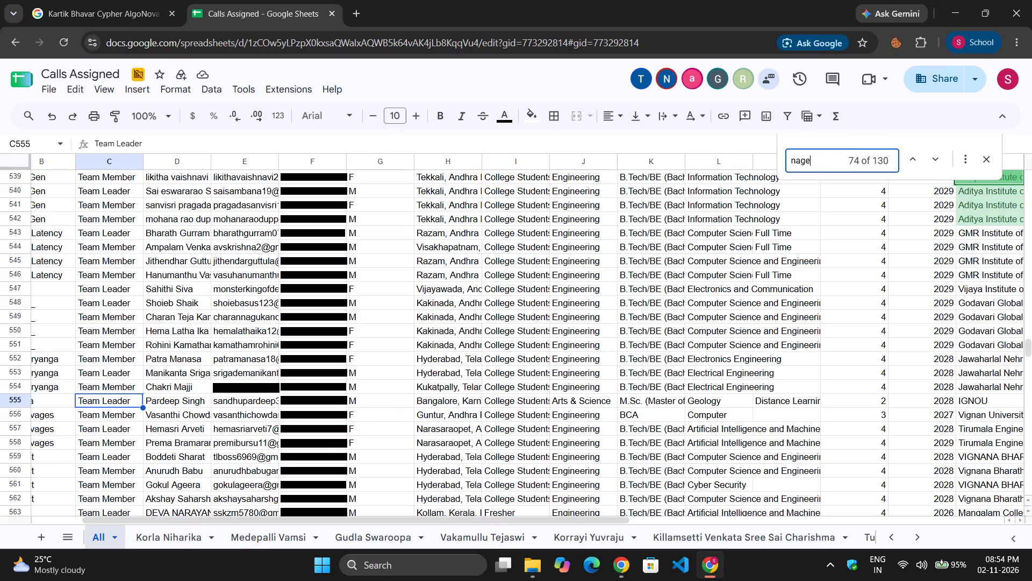
pyautogui.press('BackSpace')
pyautogui.press('BackSpace')
pyautogui.press('BackSpace')
pyautogui.press('BackSpace')
# Search the All sheet for geetha, trying the shorter spellings geeth and geet, and clear the search.
pyautogui.write('gi')
pyautogui.write('th')
pyautogui.press('BackSpace')
pyautogui.press('BackSpace')
pyautogui.press('BackSpace')
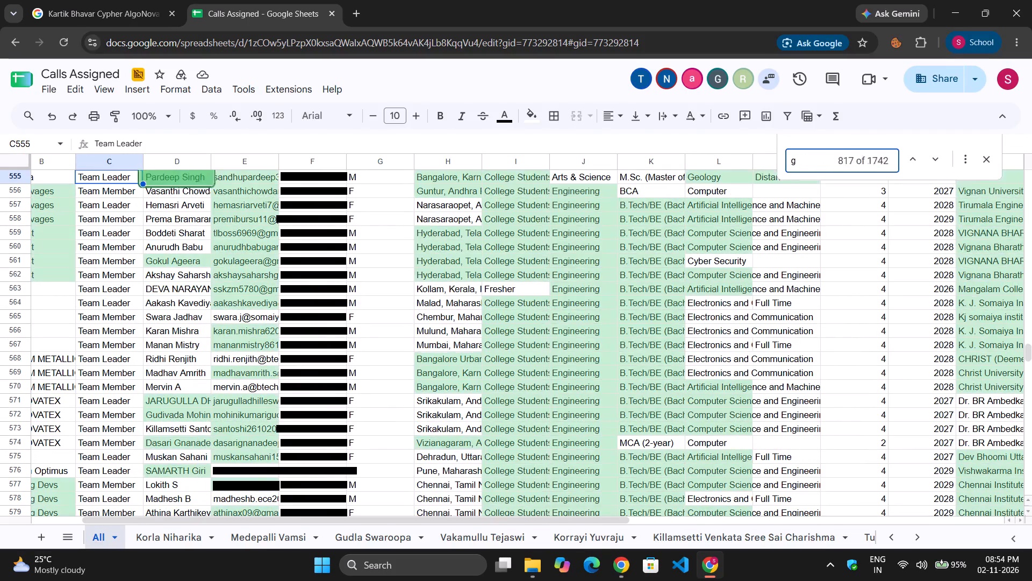
pyautogui.write('ee')
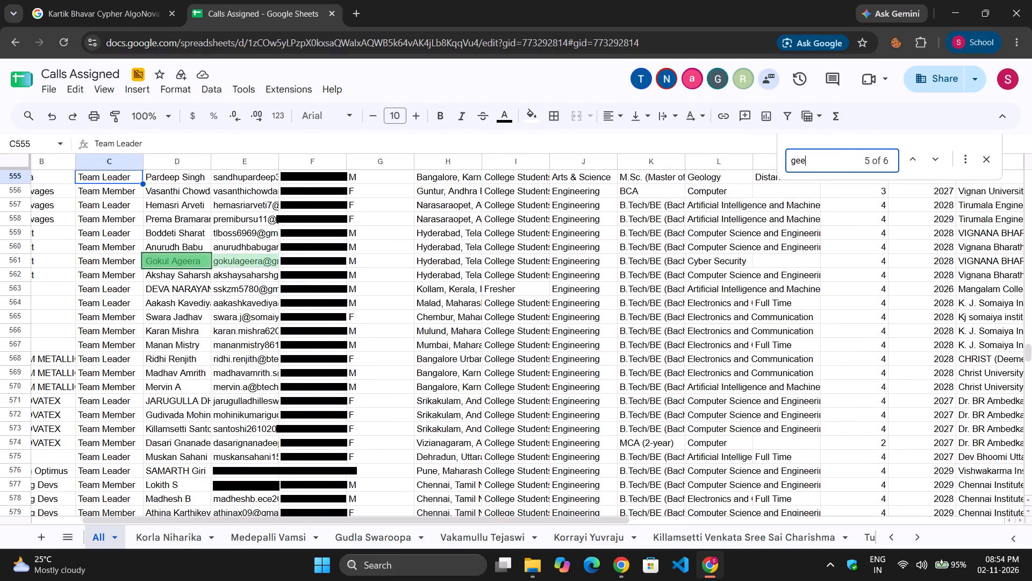
pyautogui.write('tha')
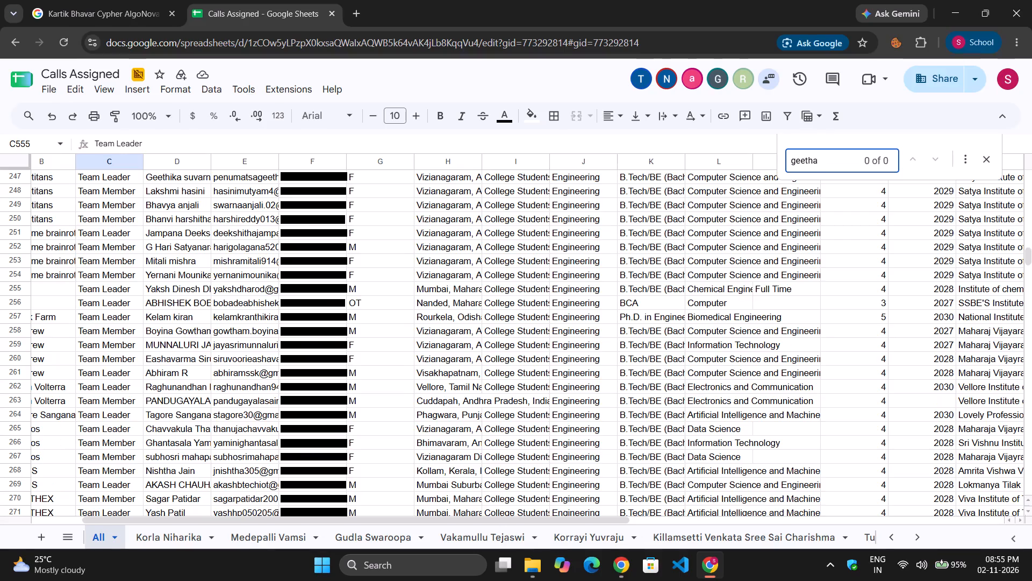
pyautogui.press('BackSpace')
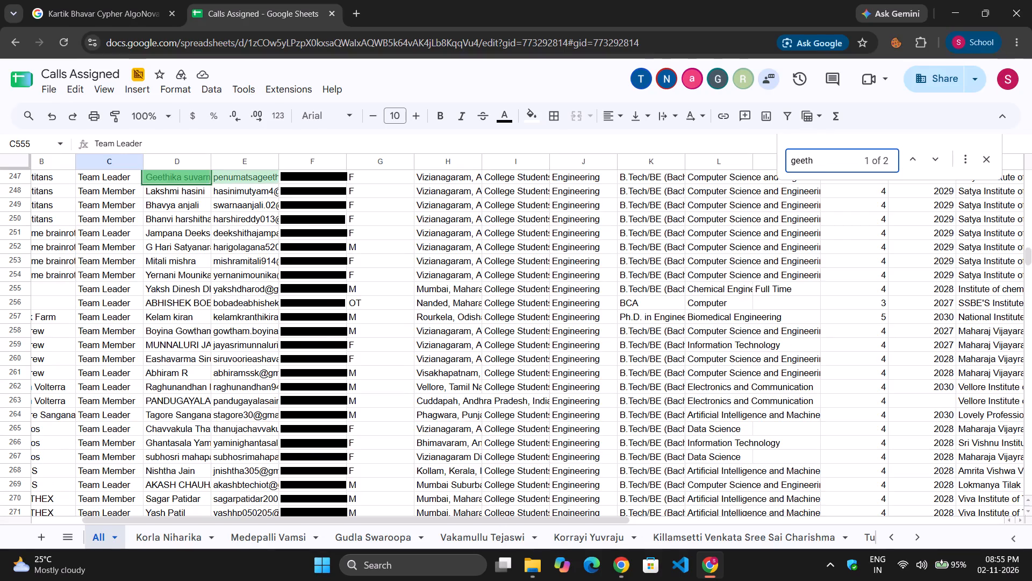
pyautogui.press('BackSpace')
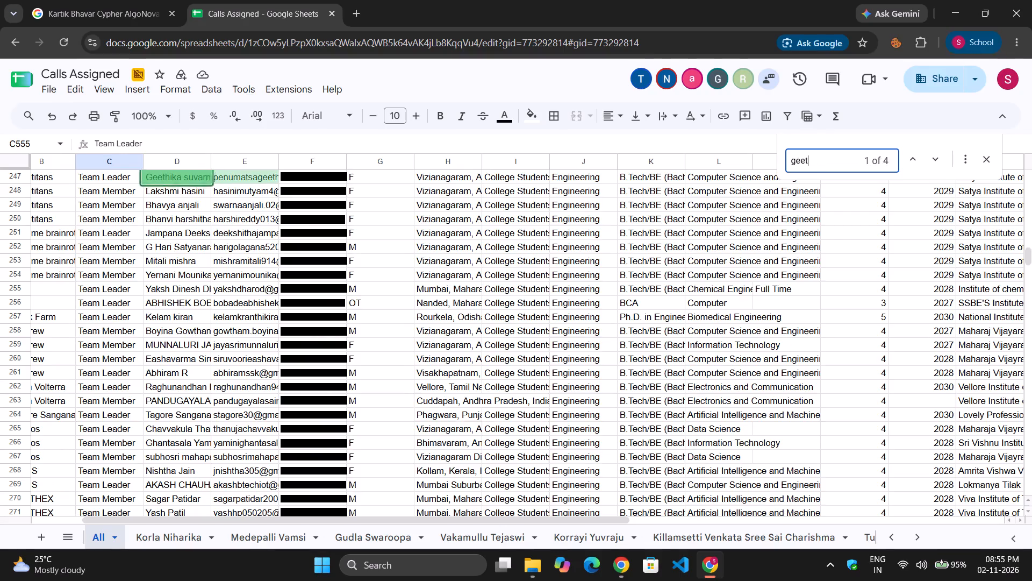
pyautogui.press('BackSpace')
pyautogui.press('BackSpace')
pyautogui.press('BackSpace')
pyautogui.press('BackSpace')
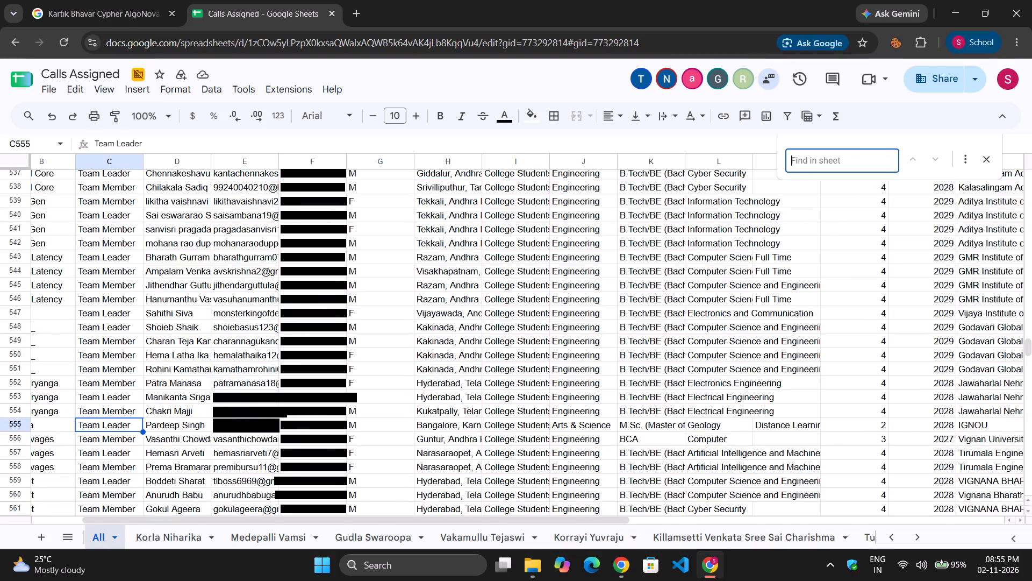
# Search the All sheet for the name malika and clear the search.
pyautogui.write('malika==')
pyautogui.press('BackSpace')
pyautogui.press('BackSpace')
pyautogui.press('BackSpace')
pyautogui.press('BackSpace')
pyautogui.press('BackSpace')
pyautogui.press('BackSpace')
pyautogui.press('BackSpace')
pyautogui.press('BackSpace')
pyautogui.press('BackSpace')
pyautogui.press('BackSpace')
pyautogui.press('BackSpace')
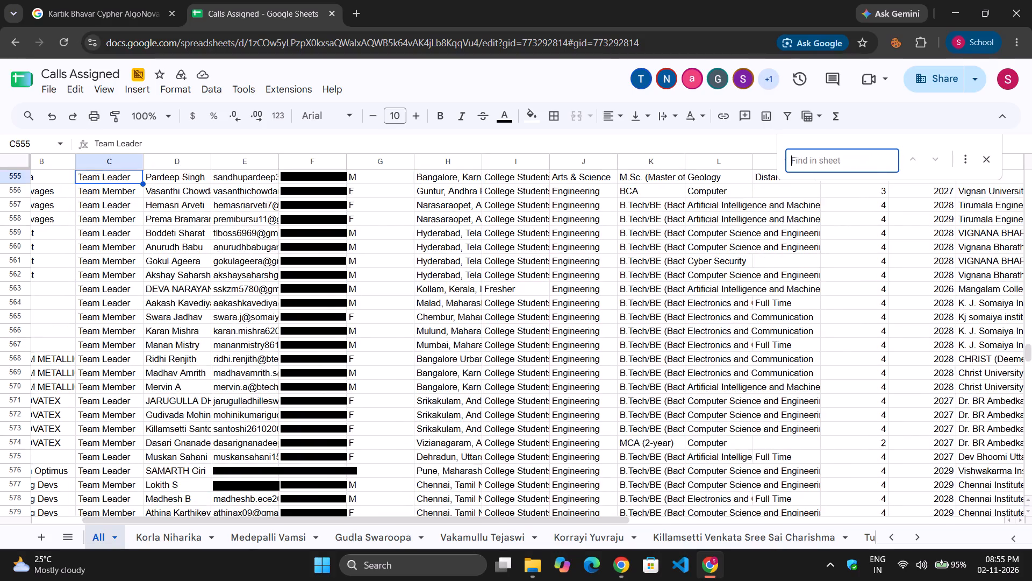
# Search the All sheet for lalitha and examine the matching participant's row across its columns.
pyautogui.write('lalitha')
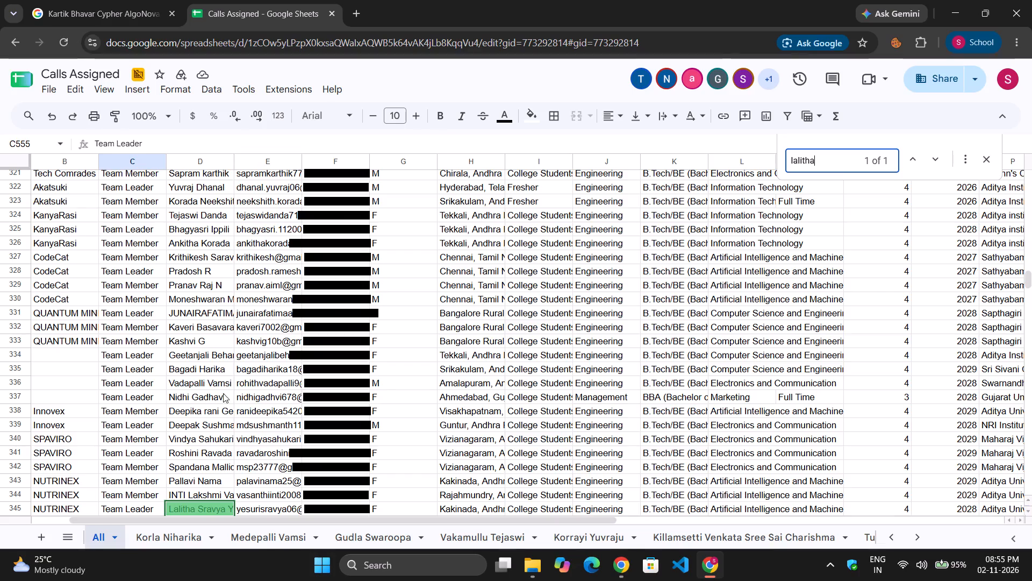
pyautogui.scroll(-1, 123, 450)
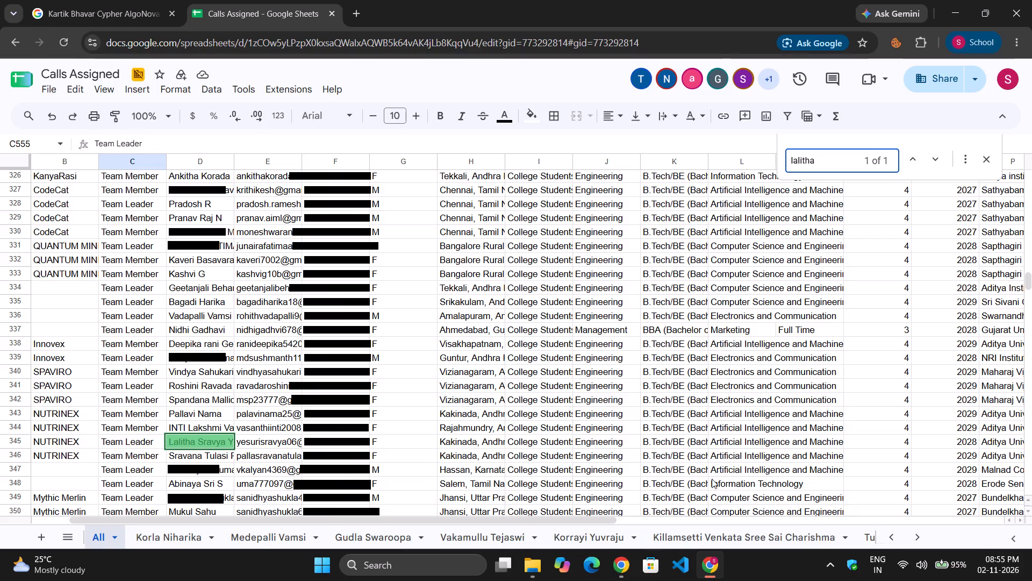
pyautogui.moveTo(587, 522); pyautogui.dragTo(684, 518)
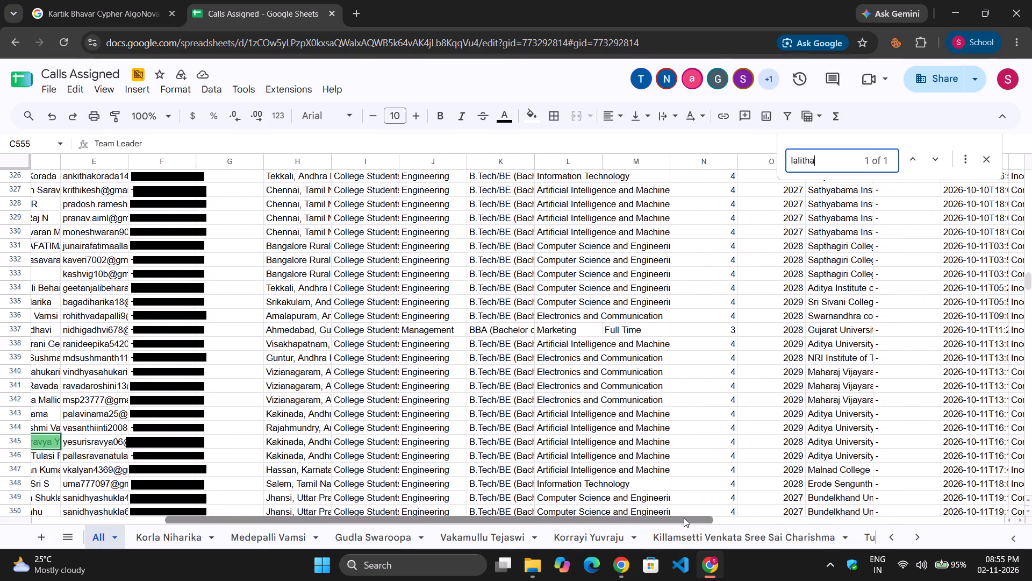
pyautogui.moveTo(684, 518); pyautogui.dragTo(472, 511)
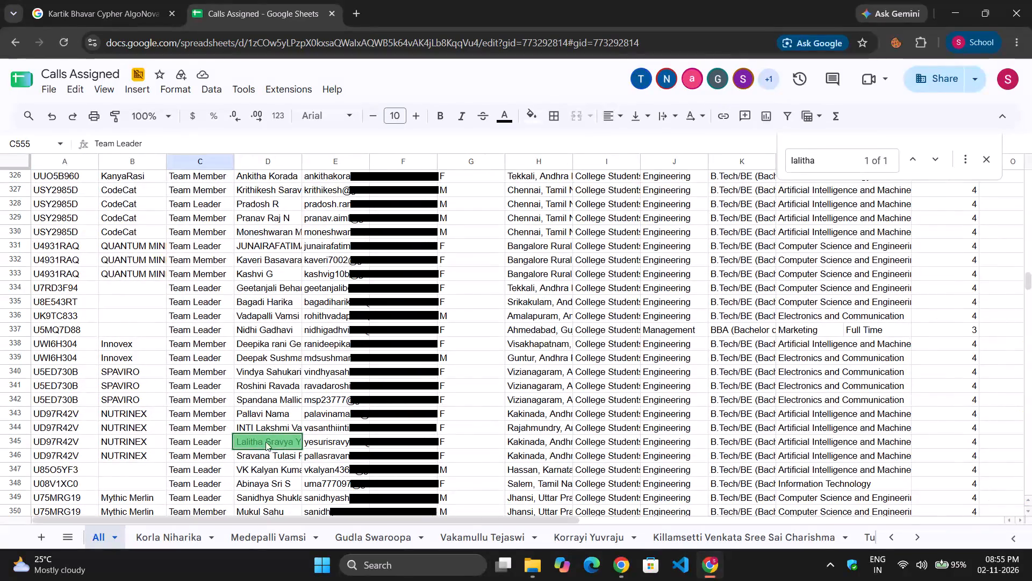
# Widen column D of the All sheet so the participants' full names fit.
pyautogui.moveTo(301, 163); pyautogui.dragTo(376, 165)
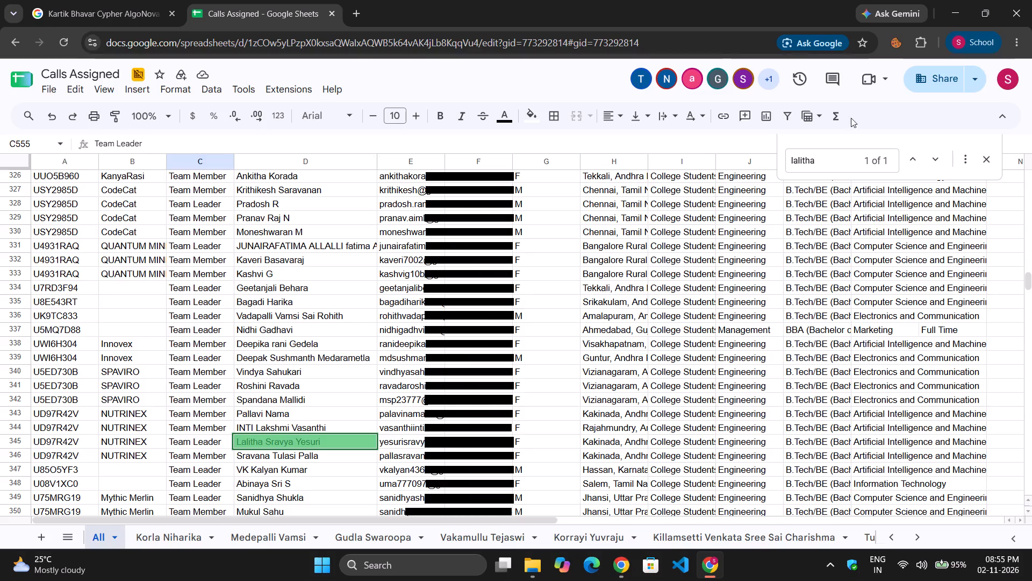
# Replace the search with visnav, try the spellings vish and vishna on the All sheet, and clear the search.
pyautogui.tripleClick(818, 161)
pyautogui.click(818, 161)
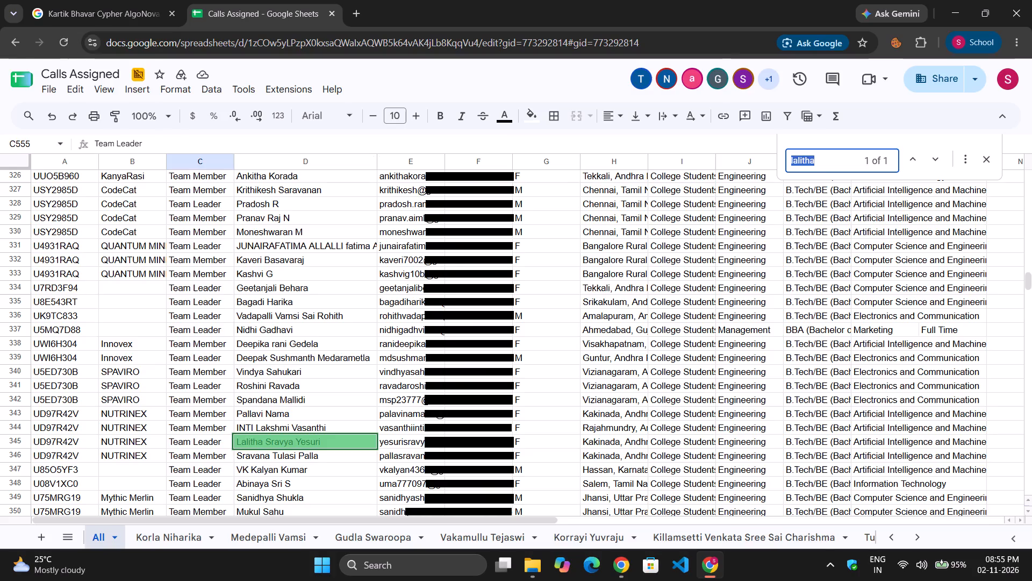
pyautogui.press('BackSpace')
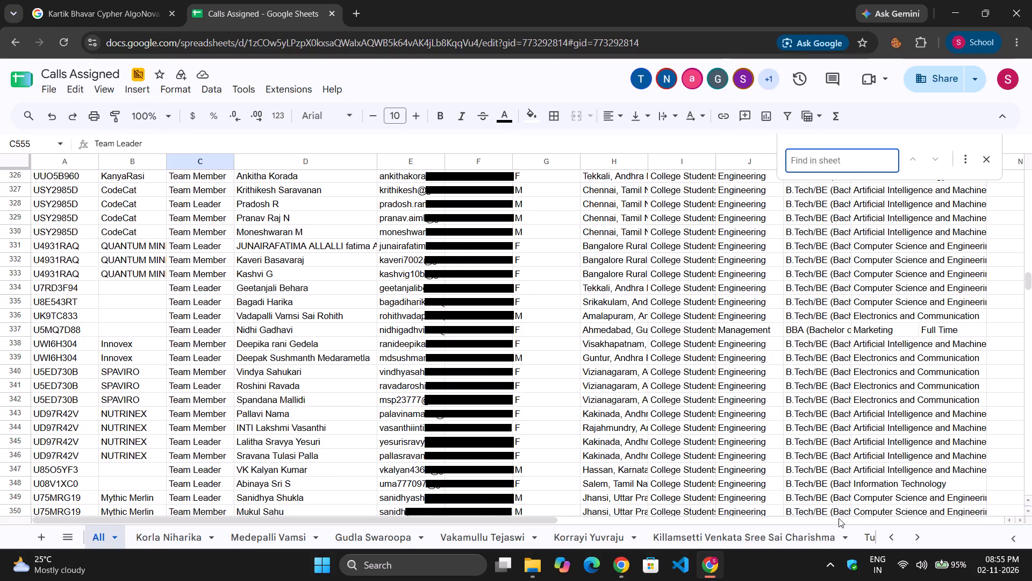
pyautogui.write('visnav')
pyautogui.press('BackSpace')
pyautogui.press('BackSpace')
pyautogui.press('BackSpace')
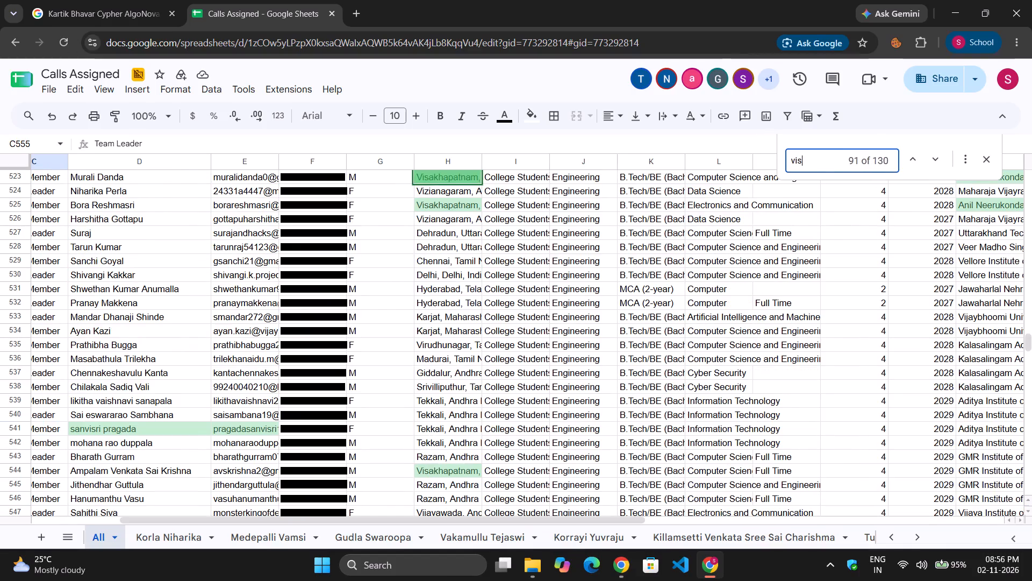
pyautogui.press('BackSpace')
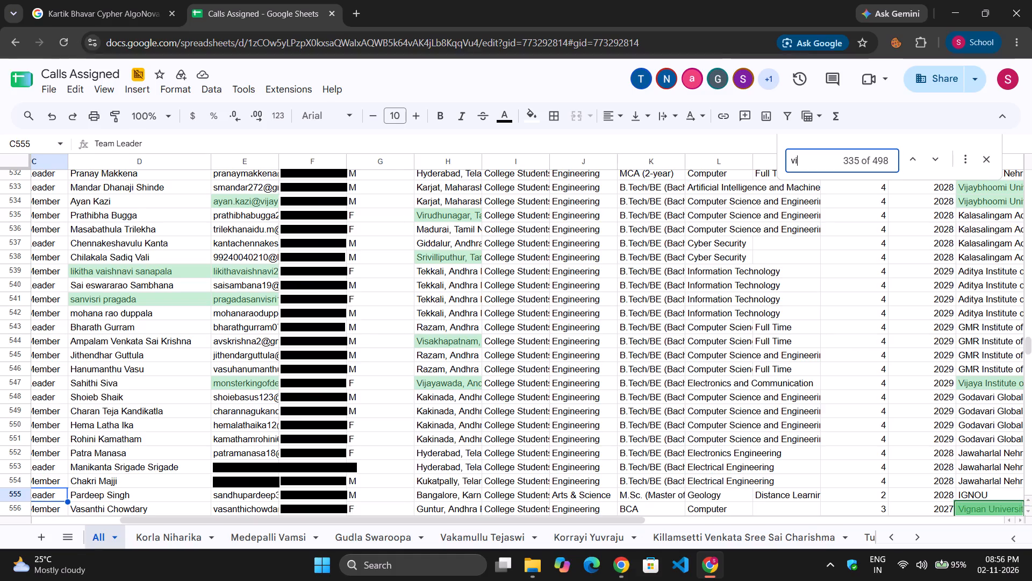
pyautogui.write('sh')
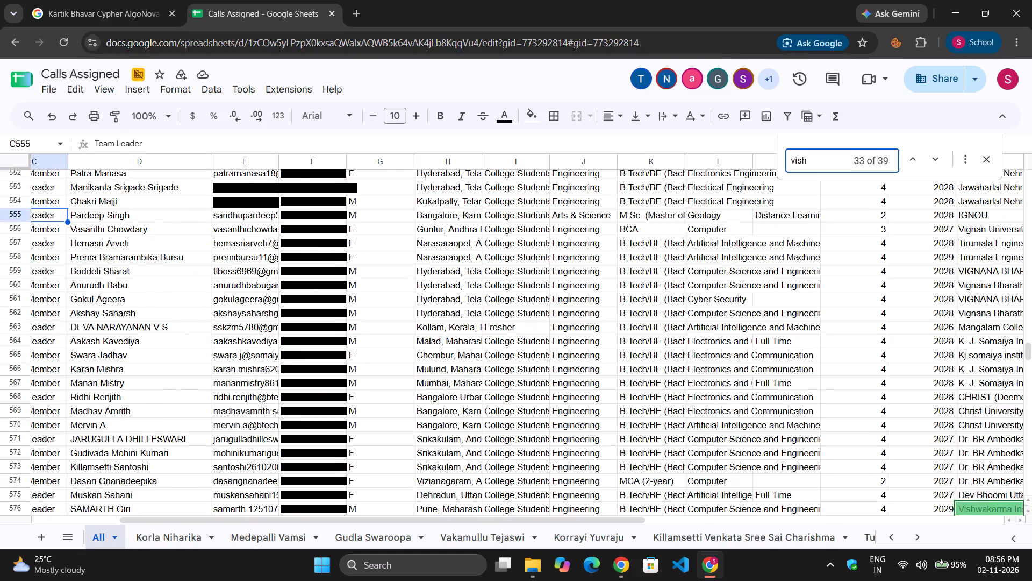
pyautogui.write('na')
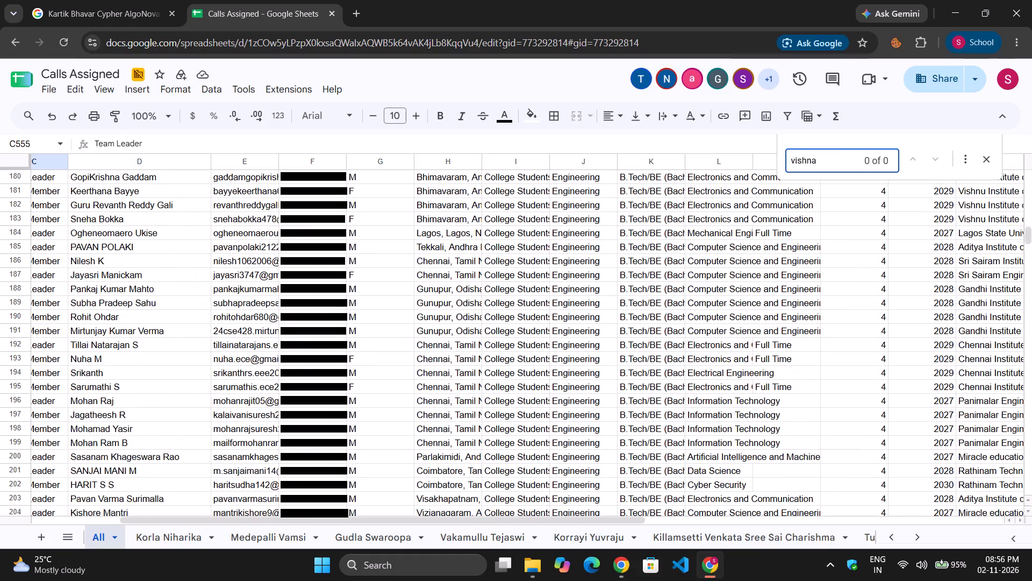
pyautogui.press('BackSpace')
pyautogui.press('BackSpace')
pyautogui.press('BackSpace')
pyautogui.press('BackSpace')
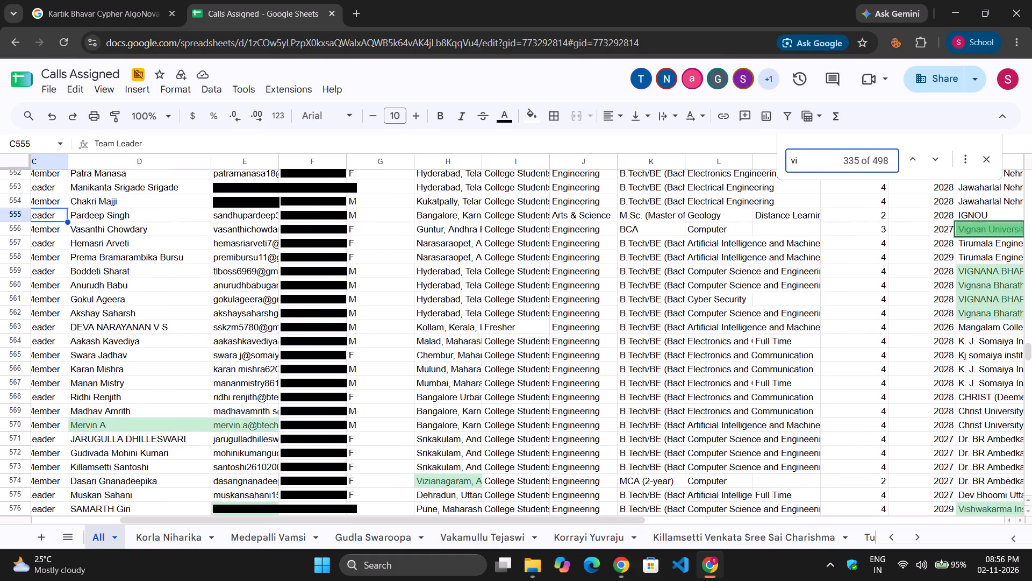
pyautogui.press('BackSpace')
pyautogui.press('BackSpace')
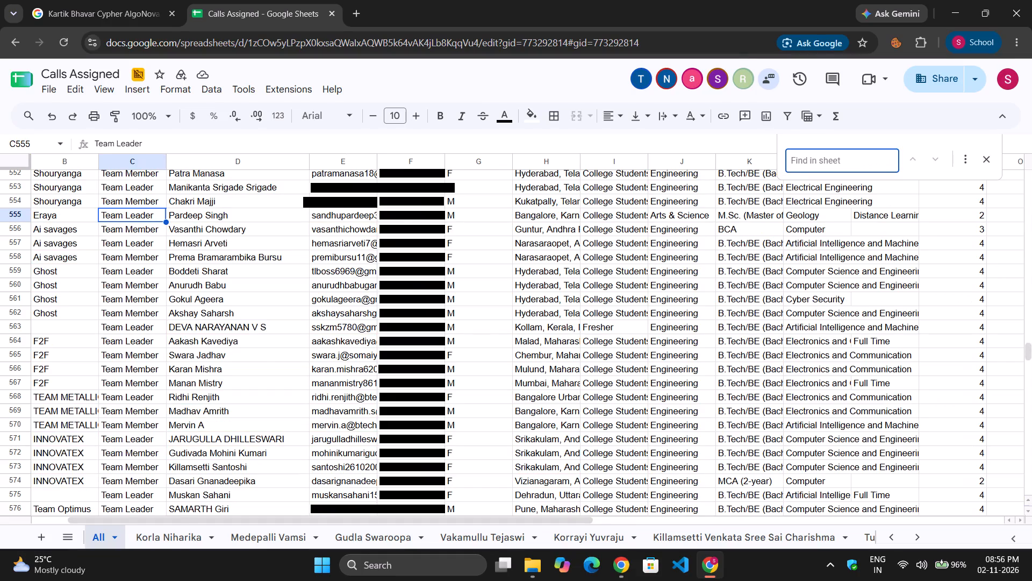
# Search the All sheet for sai teja and for saiteja as one word, go through the matches and close the search.
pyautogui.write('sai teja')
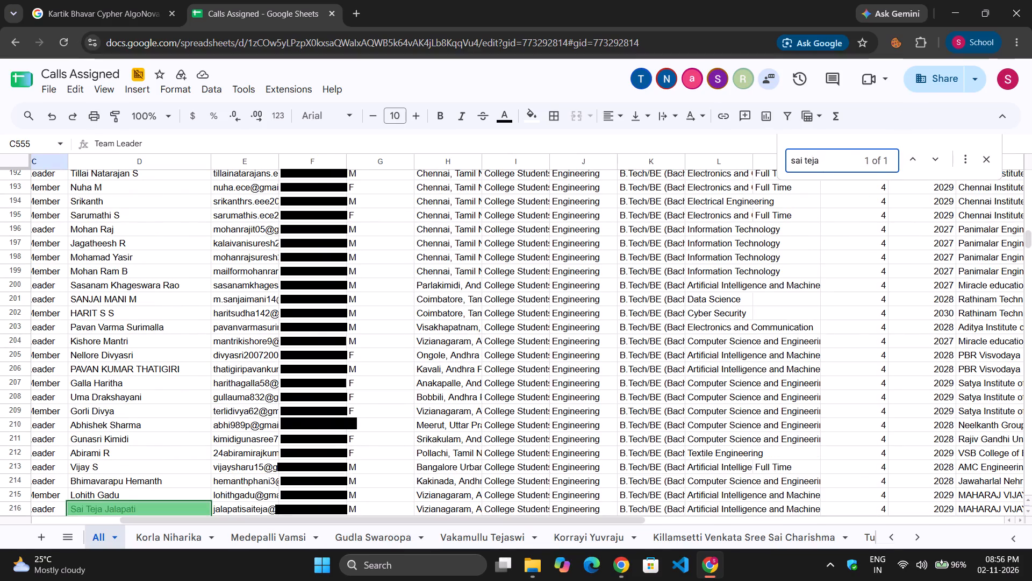
pyautogui.moveTo(823, 162); pyautogui.dragTo(689, 160)
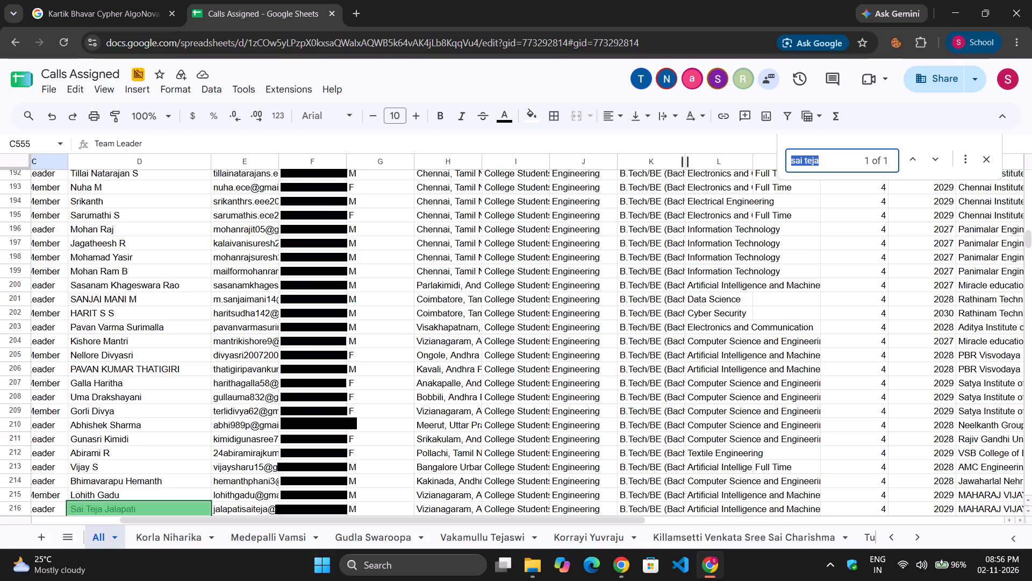
pyautogui.press('Left')
pyautogui.press('Right')
pyautogui.press('Right')
pyautogui.press('Right')
pyautogui.press('Right')
pyautogui.press('BackSpace')
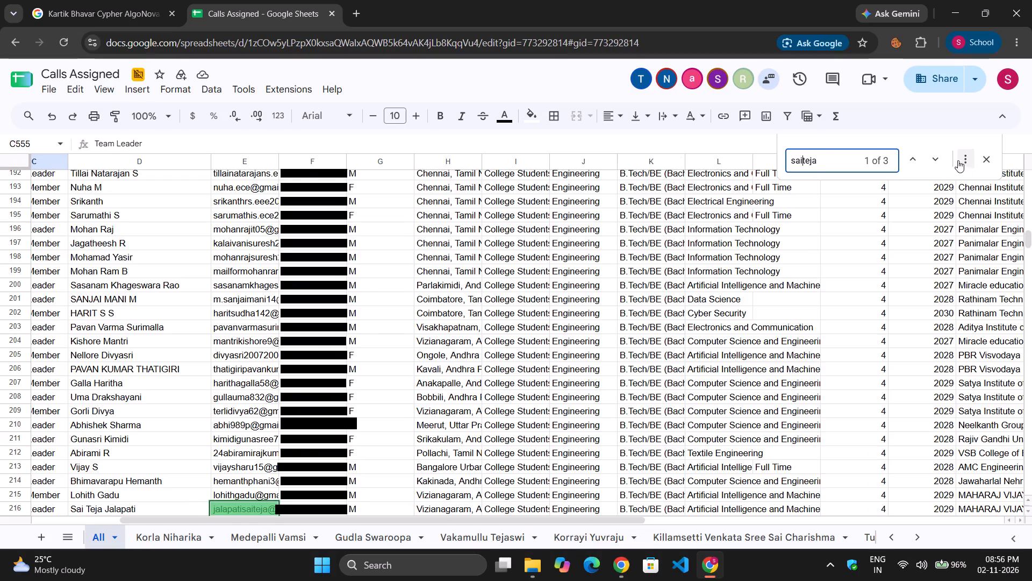
pyautogui.click(937, 160)
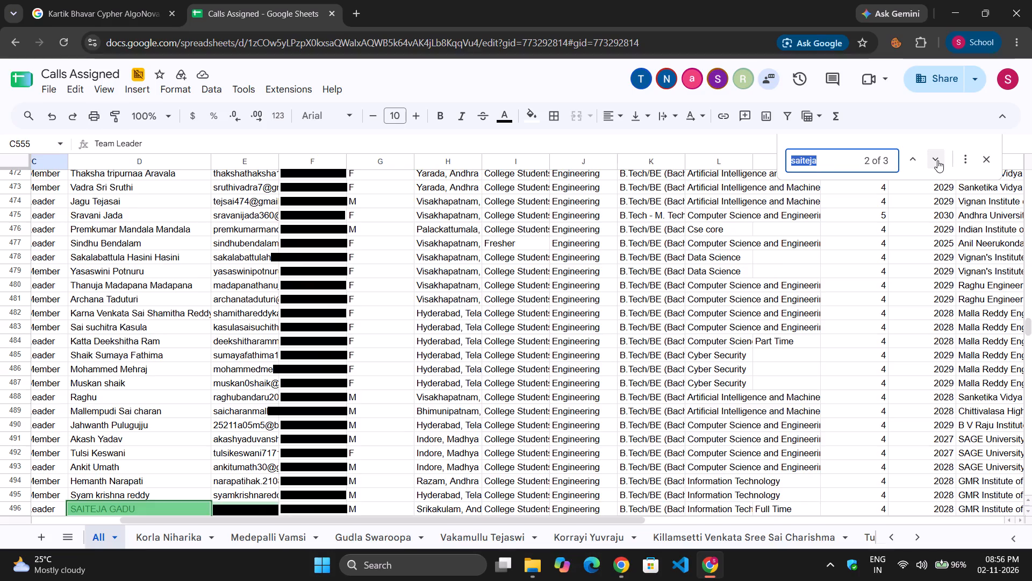
pyautogui.click(937, 160)
pyautogui.click(937, 160)
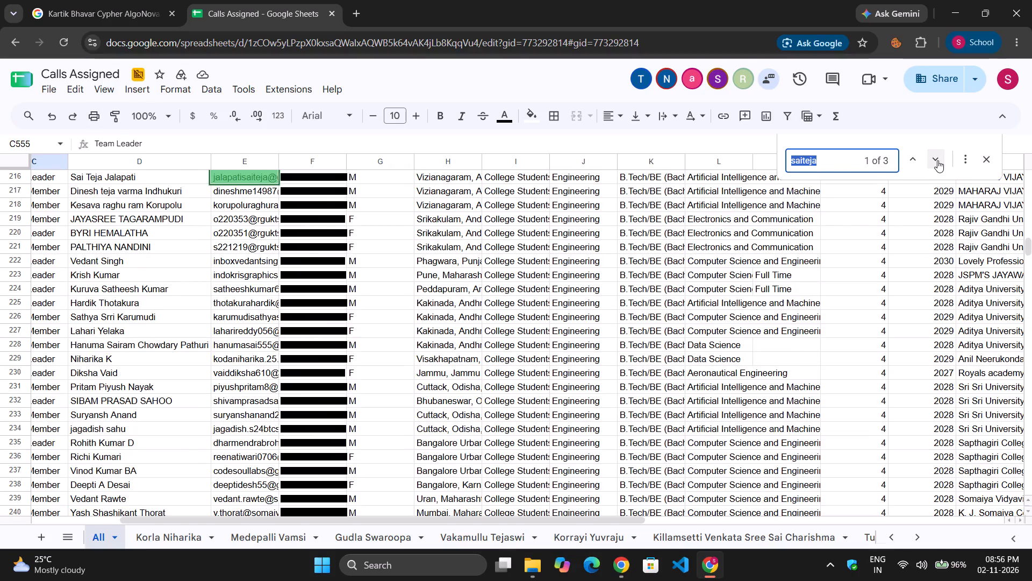
pyautogui.click(937, 160)
pyautogui.click(937, 160)
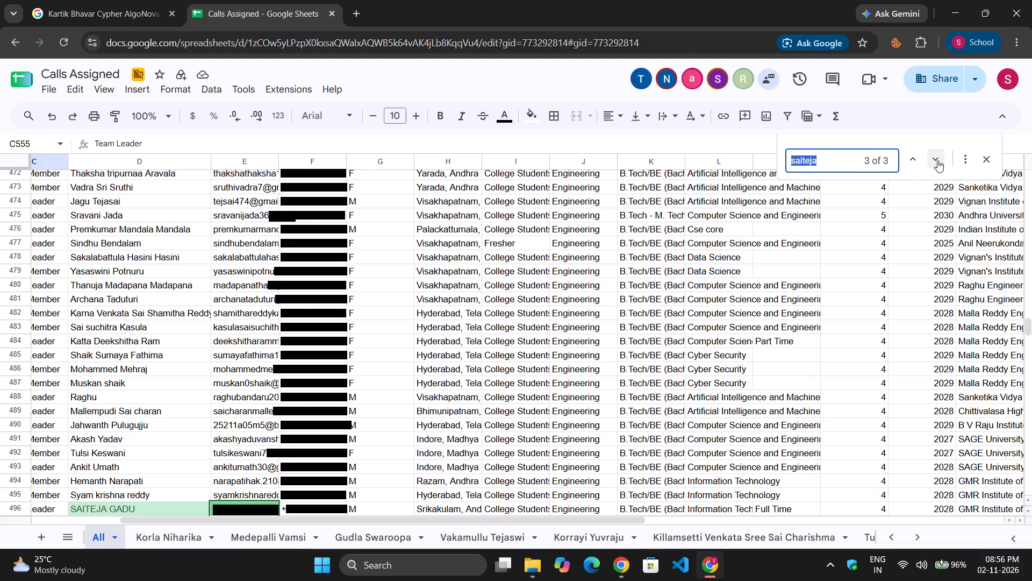
pyautogui.click(989, 161)
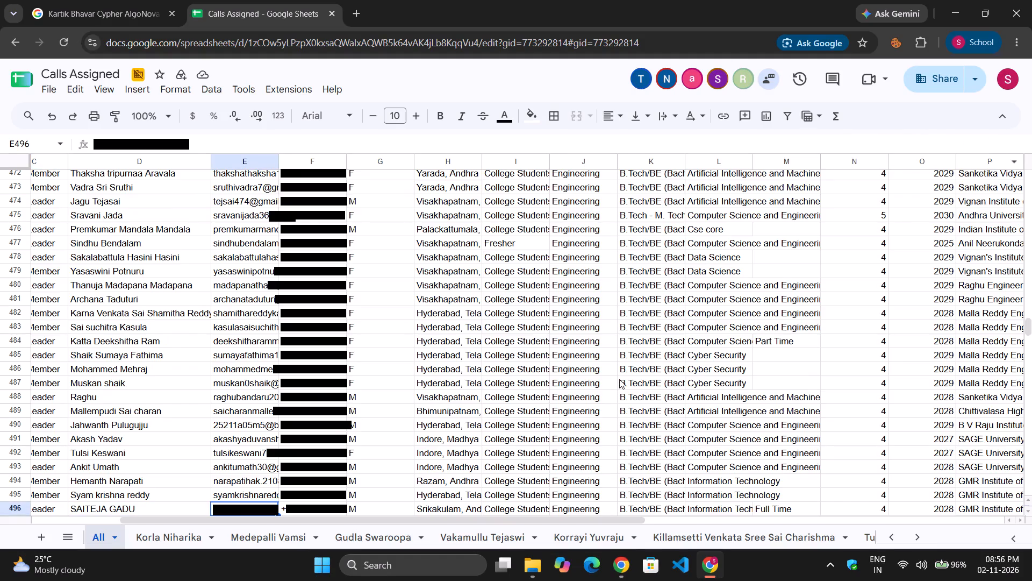
# Search the All sheet for pragathi, shorten the term to praga, check the matches and clear the search.
pyautogui.hotkey('ctrl', 'f')
pyautogui.write('pragathi')
pyautogui.press('BackSpace')
pyautogui.press('BackSpace')
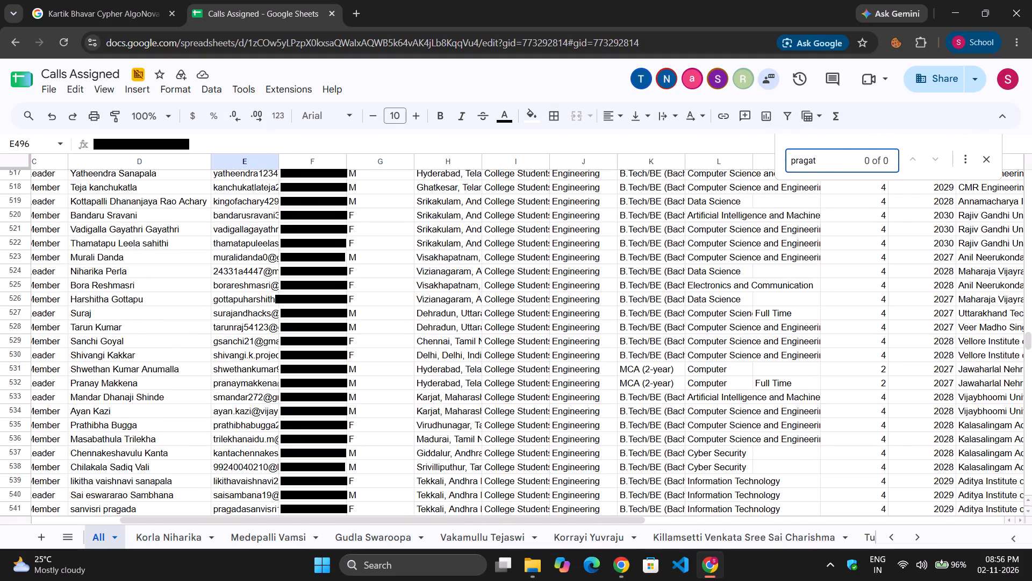
pyautogui.press('BackSpace')
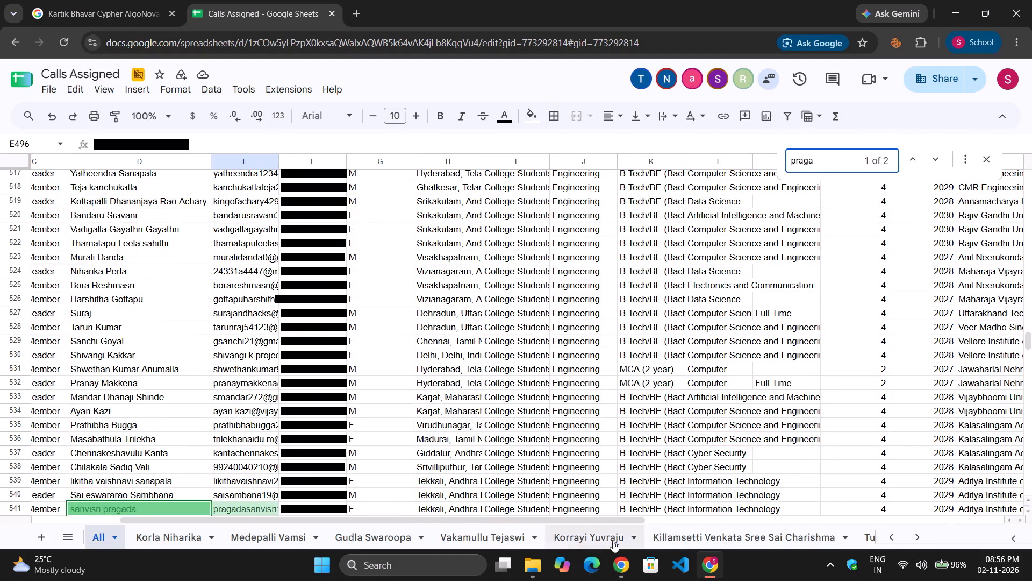
pyautogui.hscroll(-3, 613, 541)
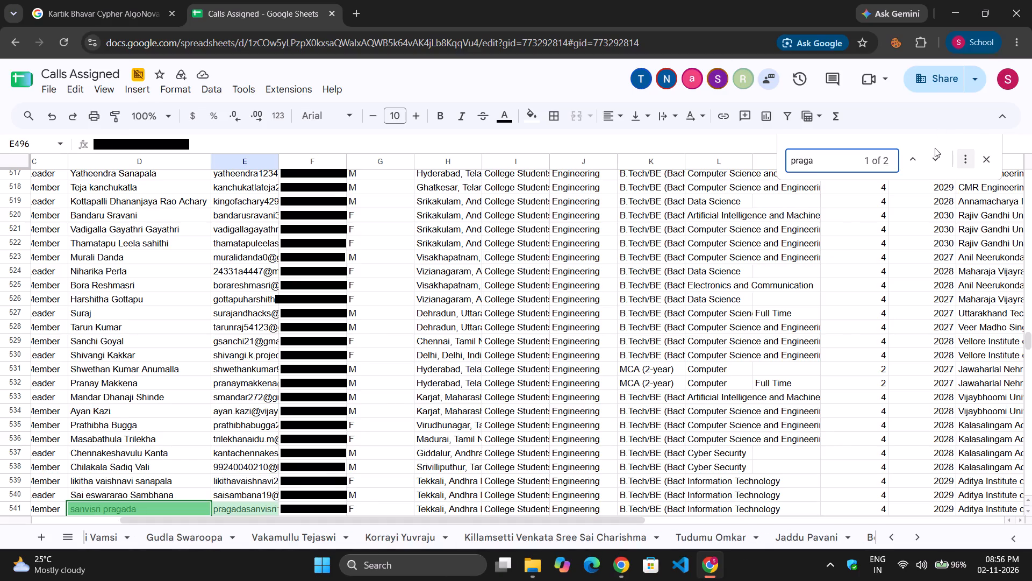
pyautogui.click(934, 160)
pyautogui.click(934, 160)
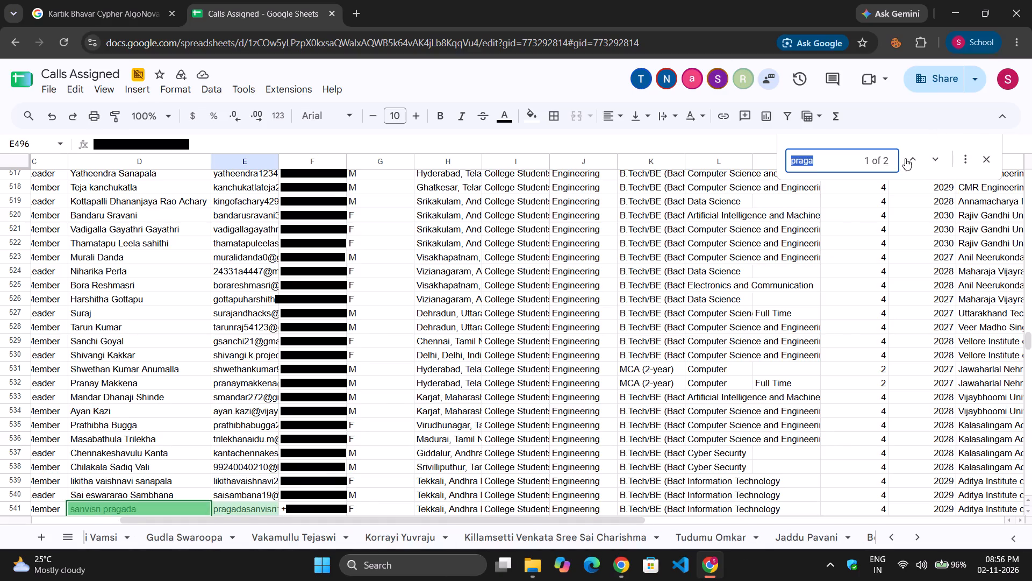
pyautogui.press('BackSpace')
pyautogui.press('BackSpace')
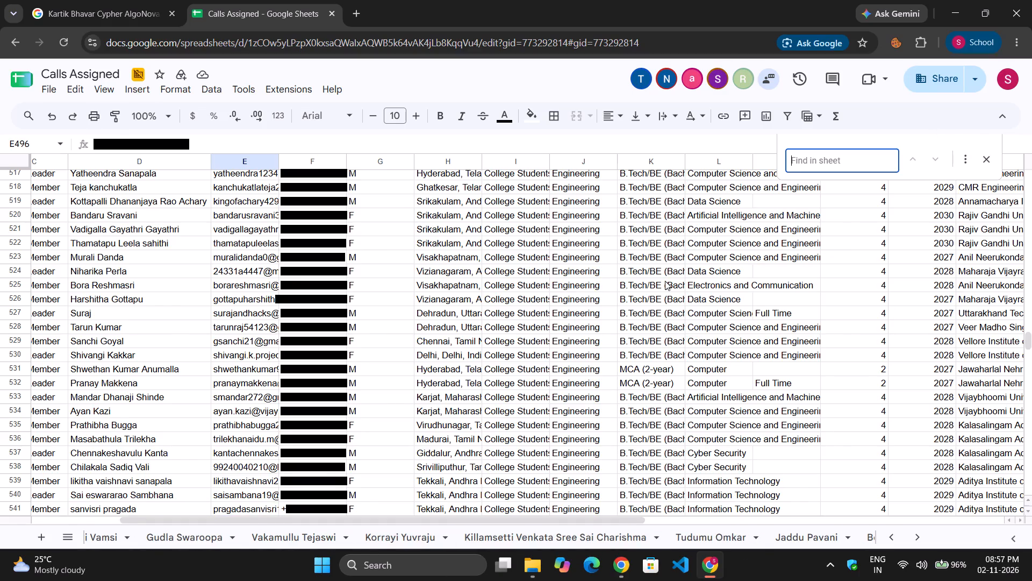
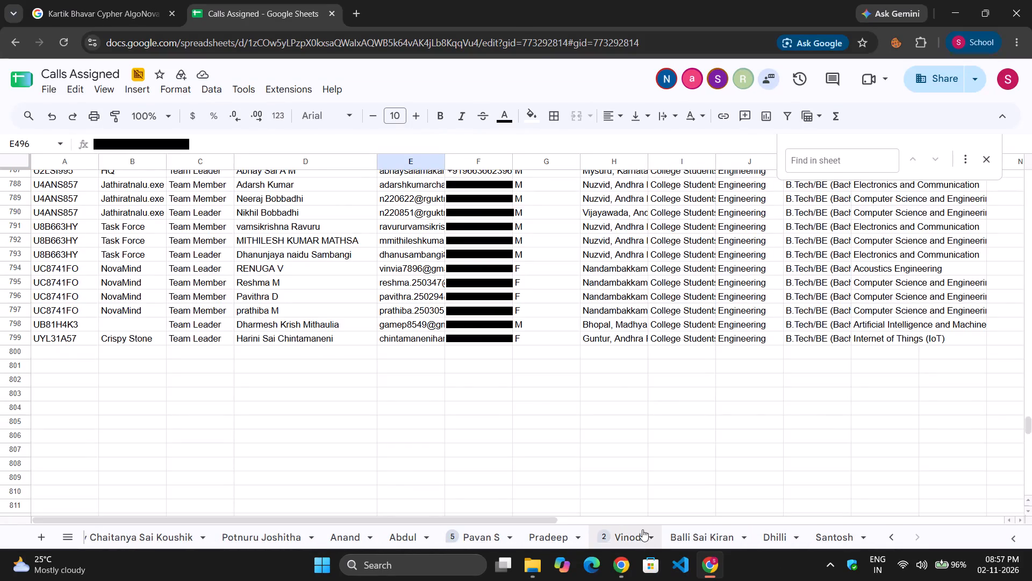
# Copy the team name Targaryen from the Vinod sheet, ask the Google AI chat whether this team is there, and review the replies.
pyautogui.click(642, 529)
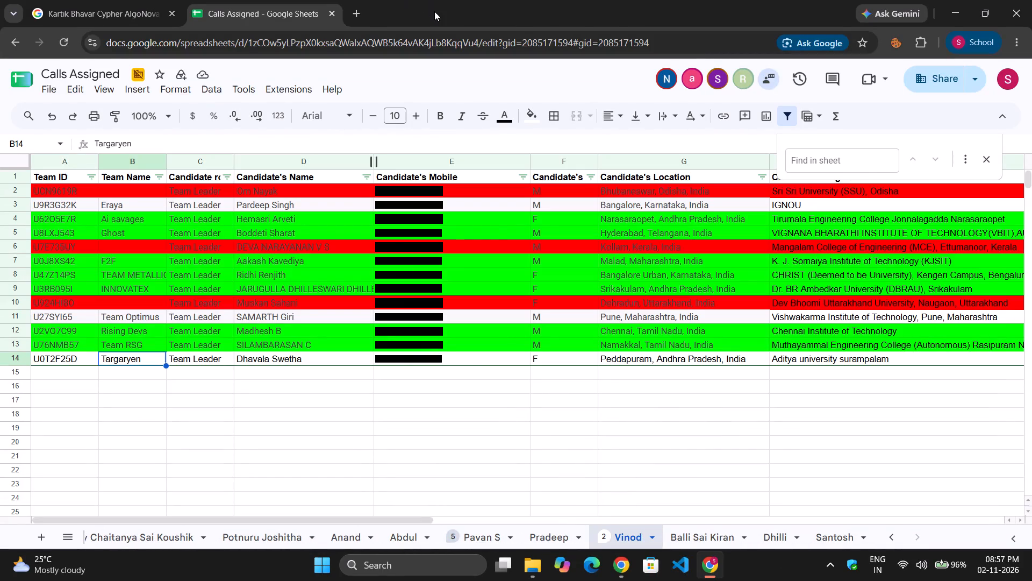
pyautogui.click(139, 3)
pyautogui.click(216, 0)
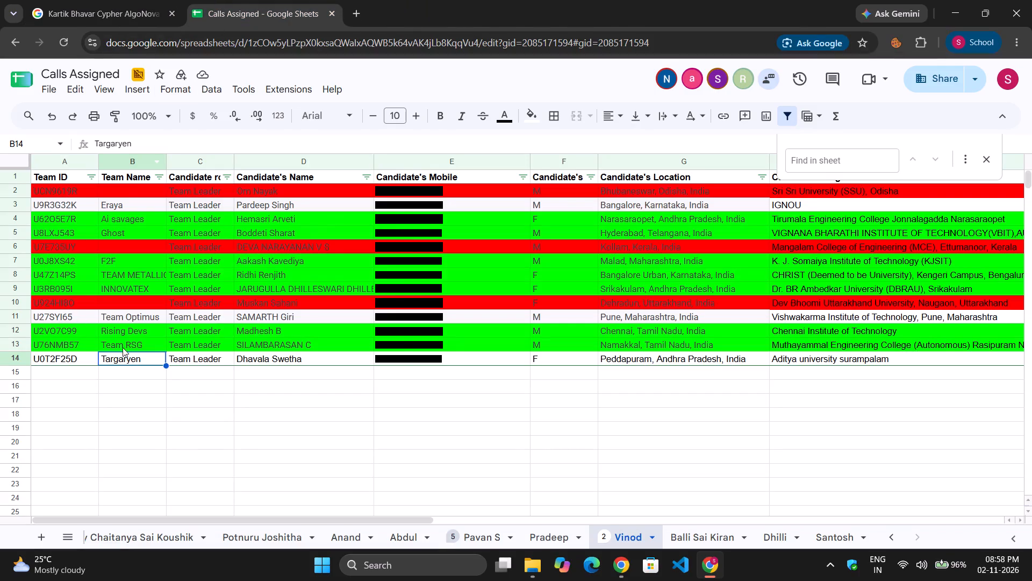
pyautogui.tripleClick(130, 358)
pyautogui.hotkey('ctrl', 'c')
pyautogui.click(87, 0)
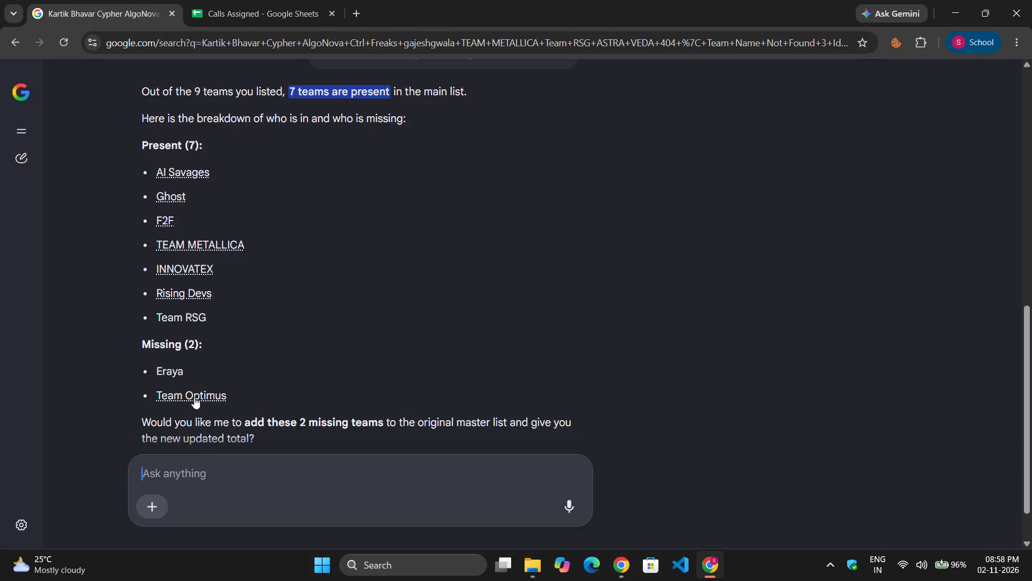
pyautogui.hotkey('ctrl', 'v')
pyautogui.press('space')
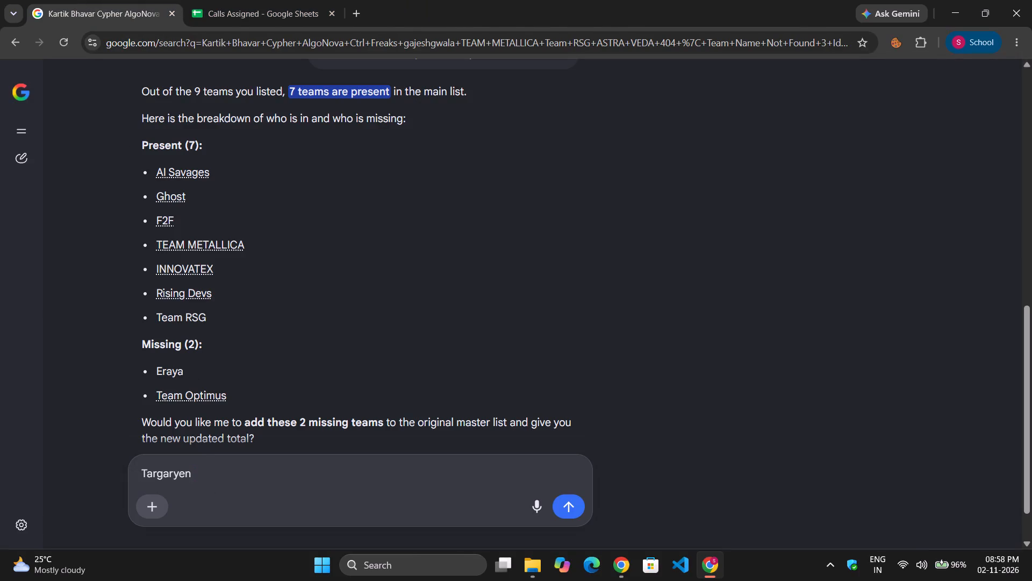
pyautogui.write('is this tr')
pyautogui.press('BackSpace')
pyautogui.write('eam there')
pyautogui.press('Return')
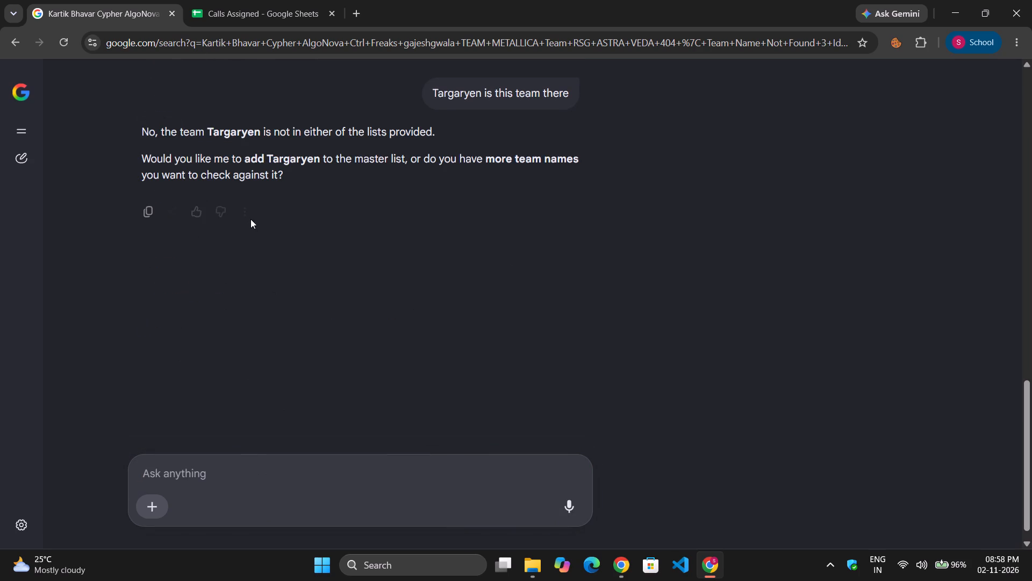
pyautogui.scroll(8, 253, 211)
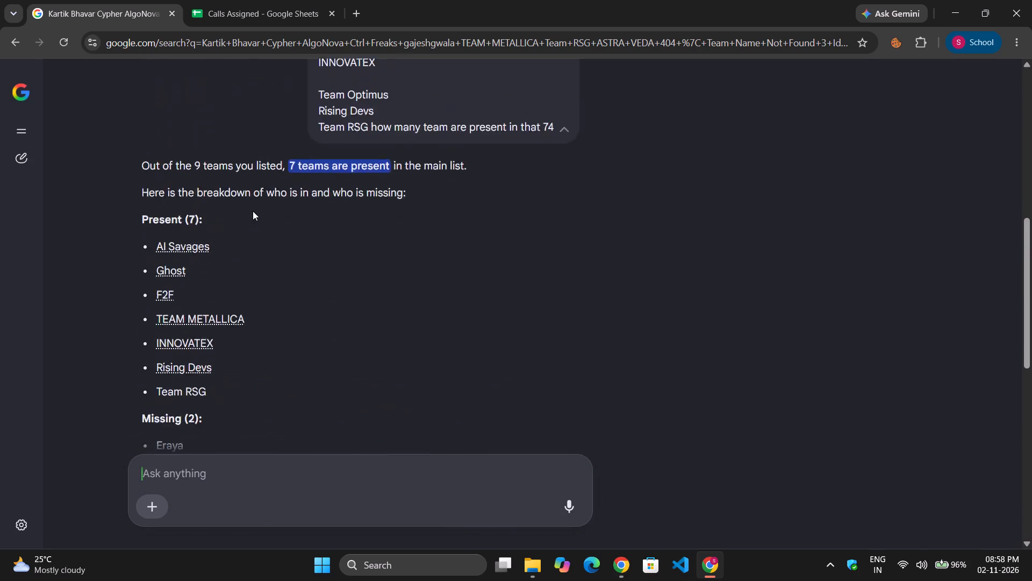
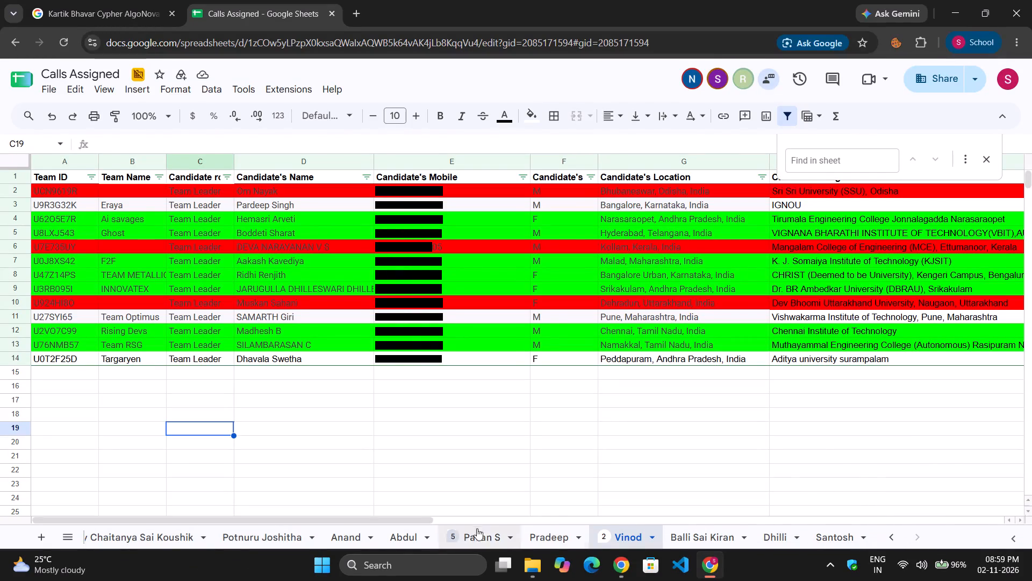
# Examine the last filled rows of the All sheet, including the columns further across, and return to the Vinod sheet.
pyautogui.click(74, 538)
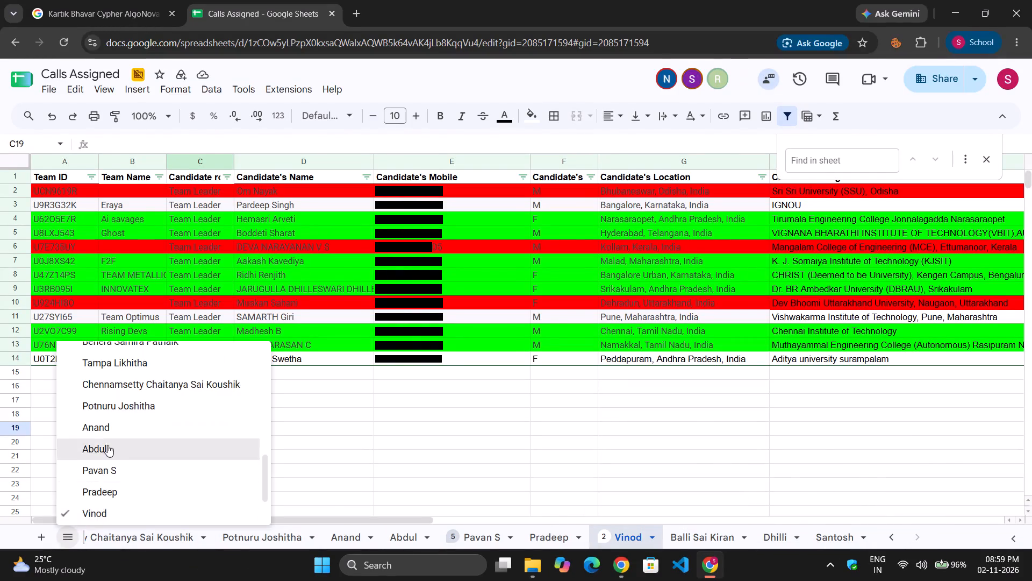
pyautogui.scroll(10, 107, 440)
pyautogui.click(114, 359)
pyautogui.scroll(4, 127, 433)
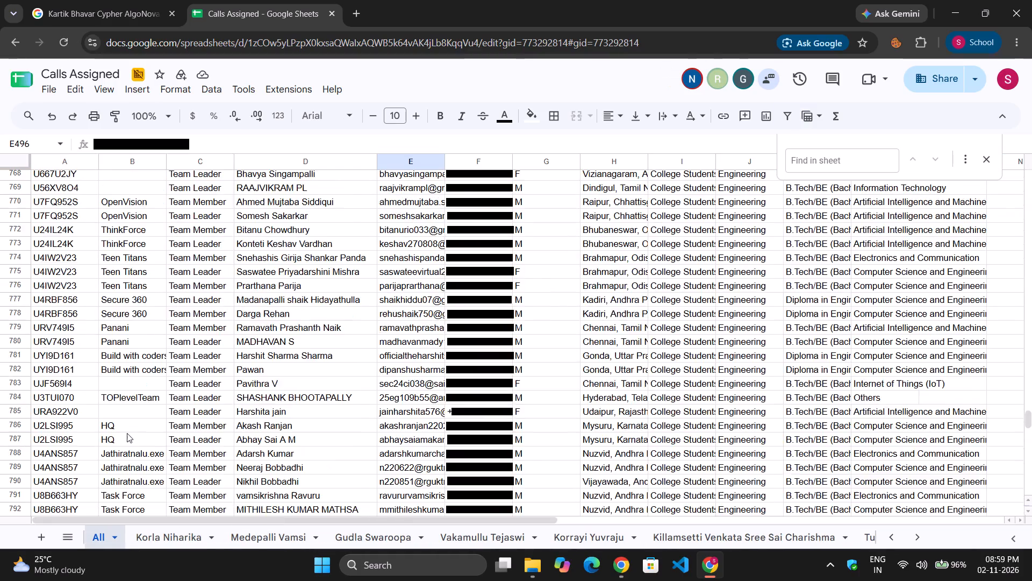
pyautogui.scroll(-5, 132, 430)
pyautogui.moveTo(438, 523); pyautogui.dragTo(570, 519)
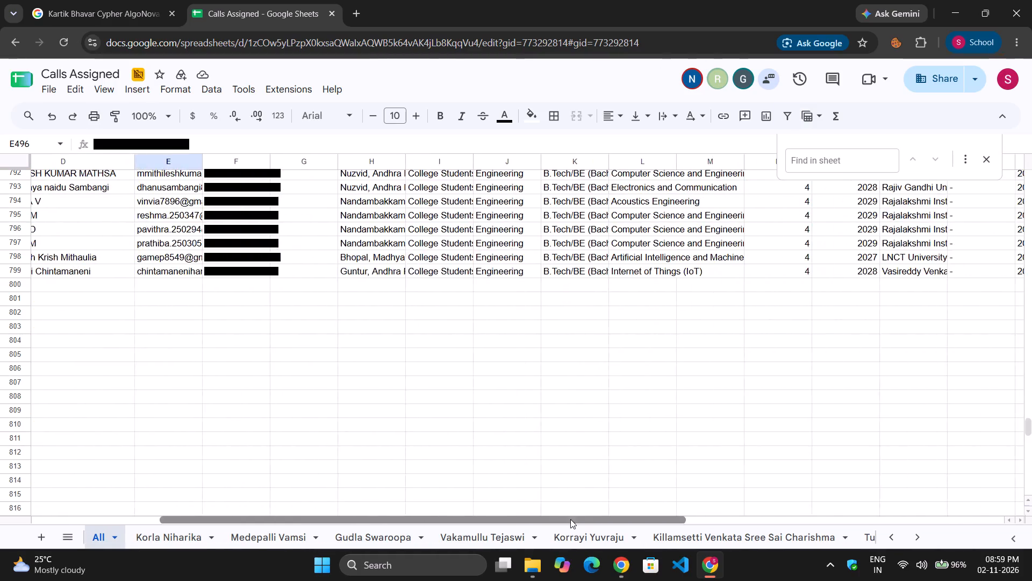
pyautogui.moveTo(570, 519); pyautogui.dragTo(411, 512)
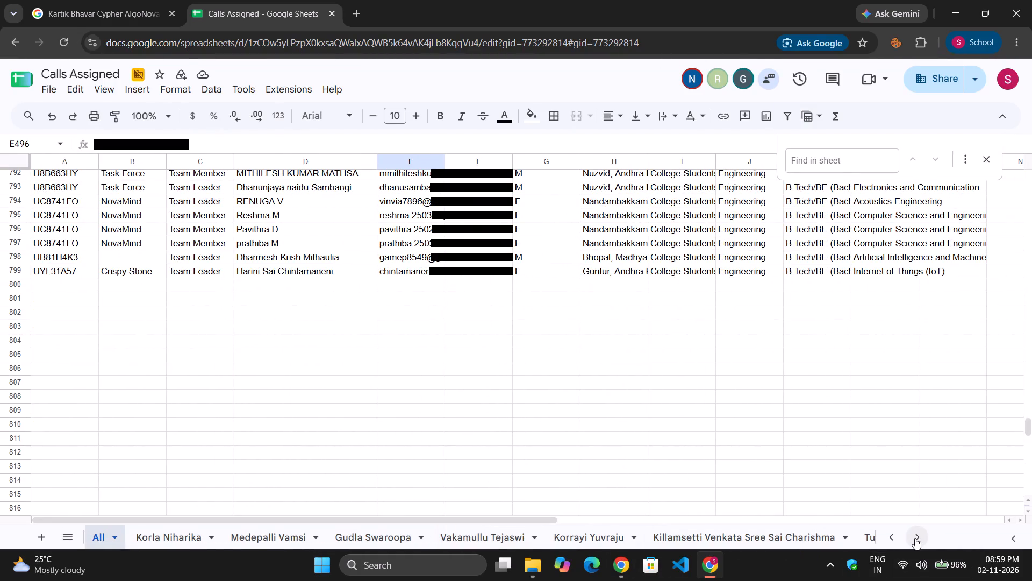
pyautogui.tripleClick(915, 538)
pyautogui.click(915, 538)
pyautogui.tripleClick(912, 537)
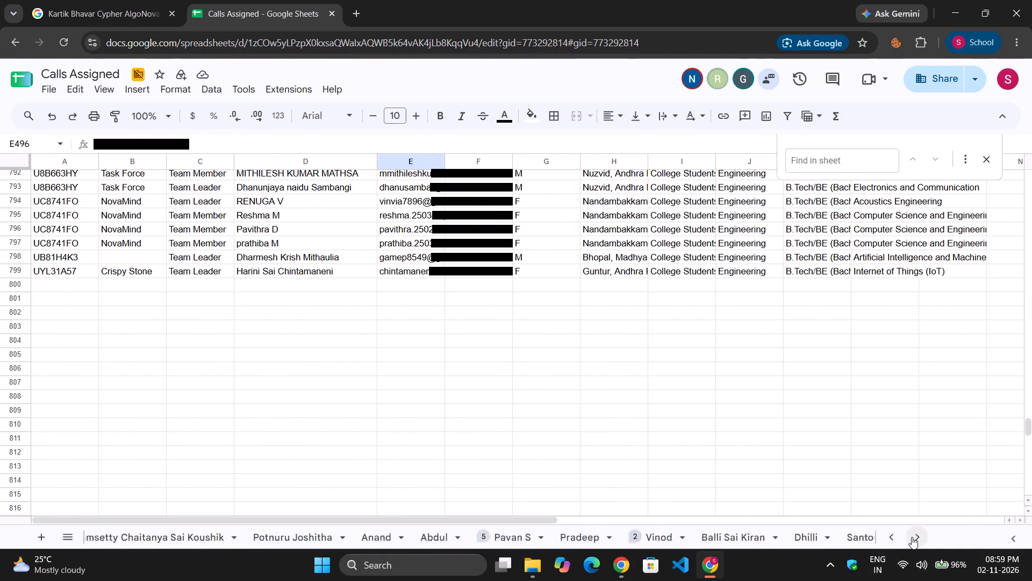
pyautogui.click(620, 534)
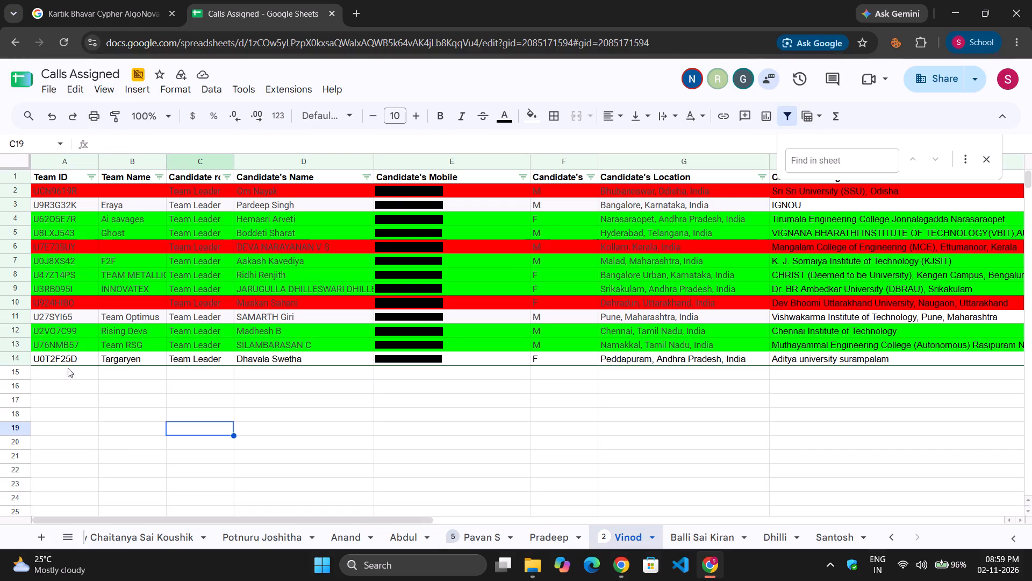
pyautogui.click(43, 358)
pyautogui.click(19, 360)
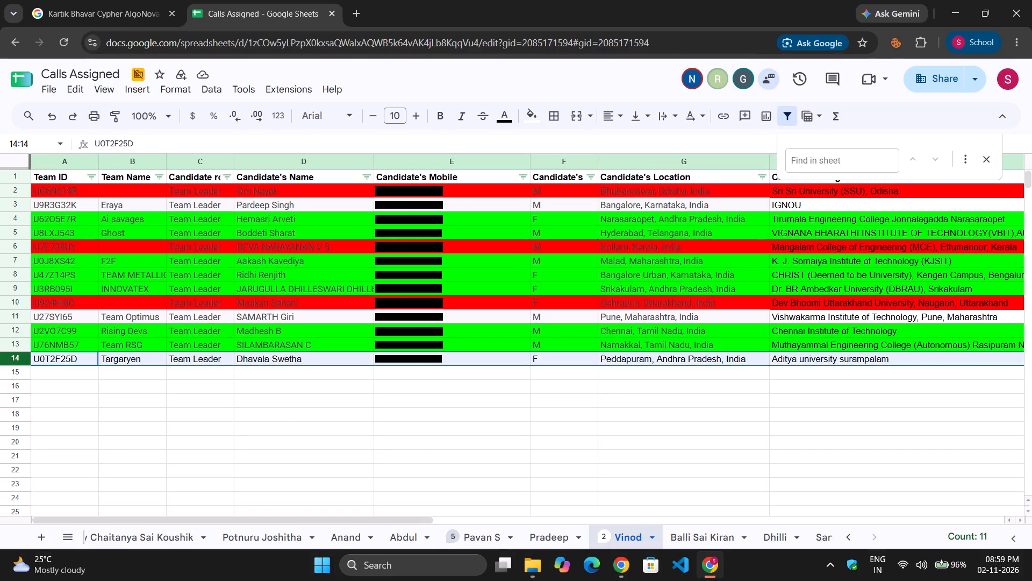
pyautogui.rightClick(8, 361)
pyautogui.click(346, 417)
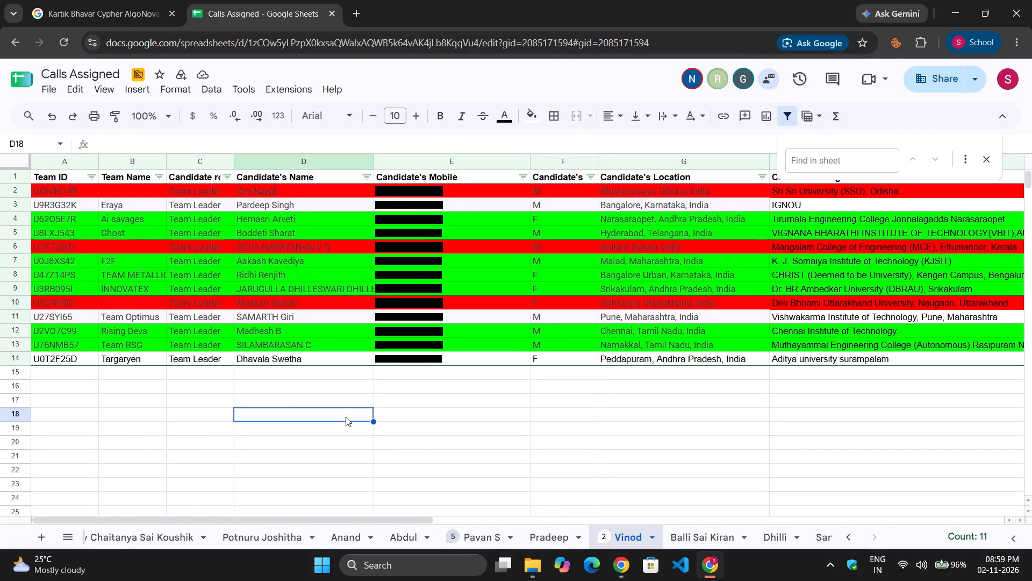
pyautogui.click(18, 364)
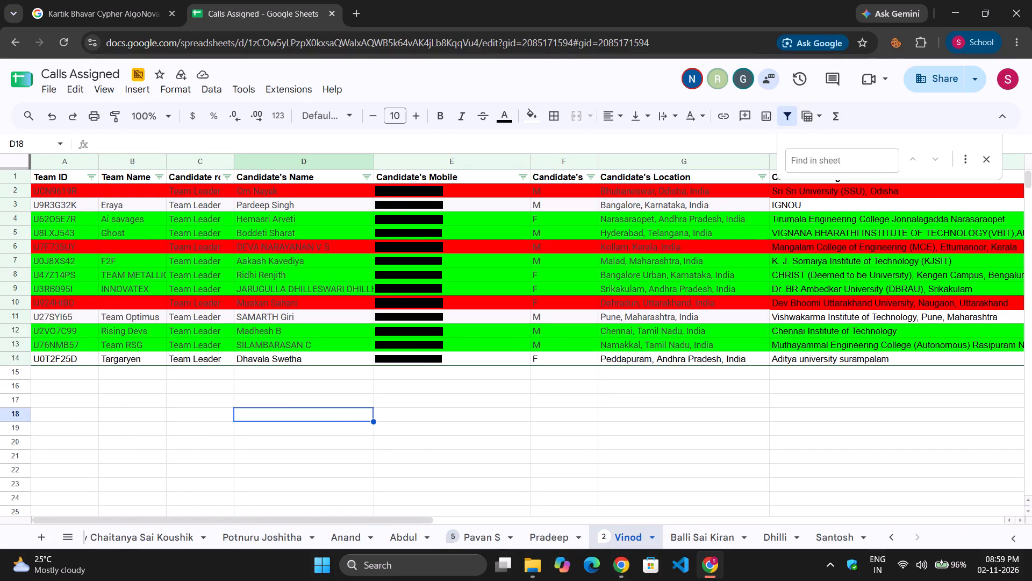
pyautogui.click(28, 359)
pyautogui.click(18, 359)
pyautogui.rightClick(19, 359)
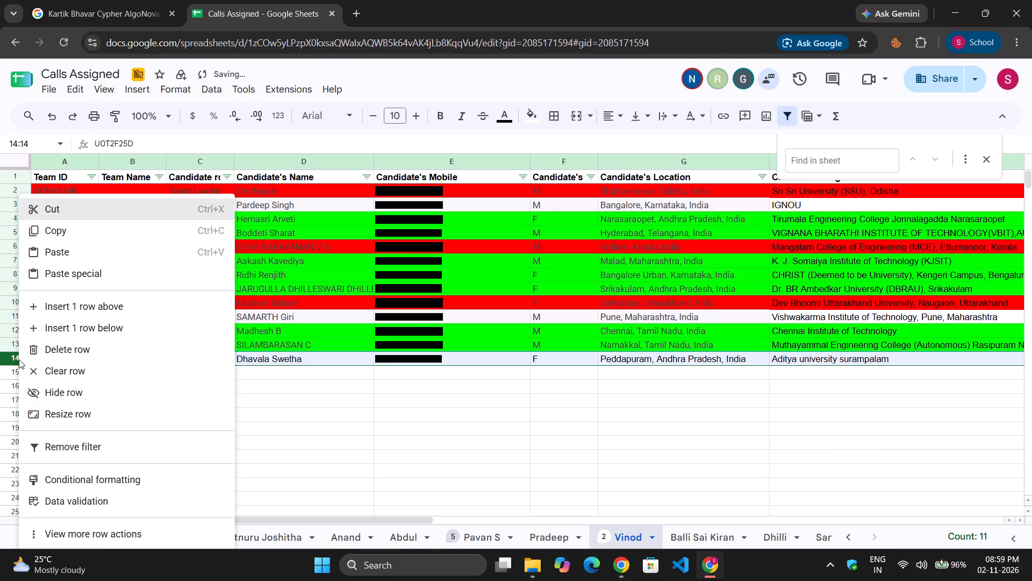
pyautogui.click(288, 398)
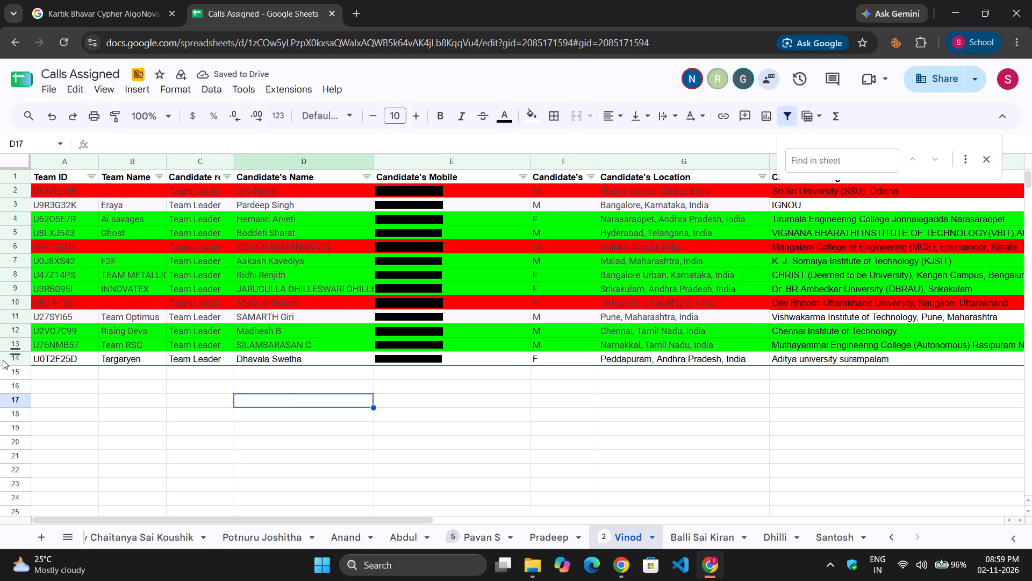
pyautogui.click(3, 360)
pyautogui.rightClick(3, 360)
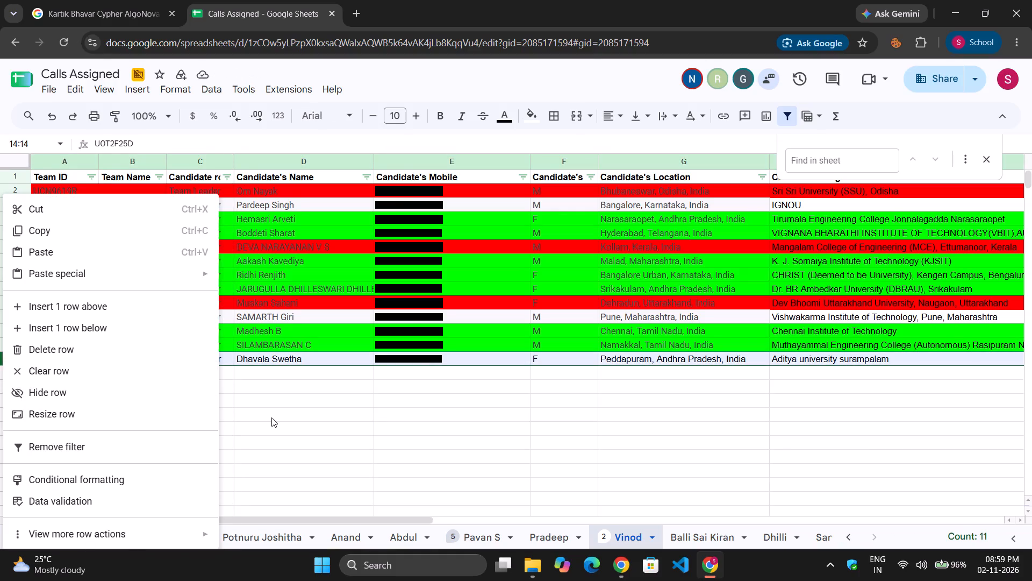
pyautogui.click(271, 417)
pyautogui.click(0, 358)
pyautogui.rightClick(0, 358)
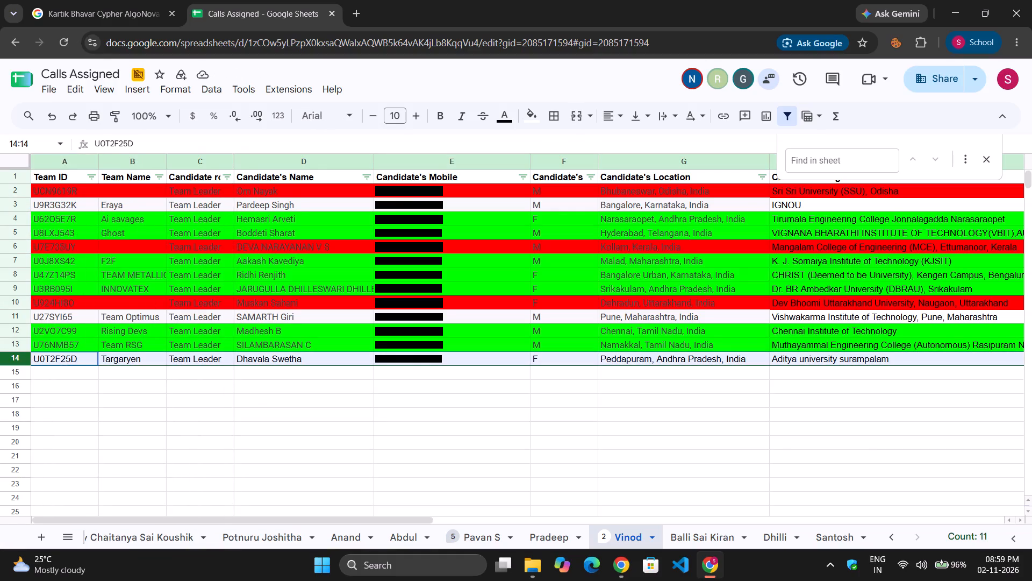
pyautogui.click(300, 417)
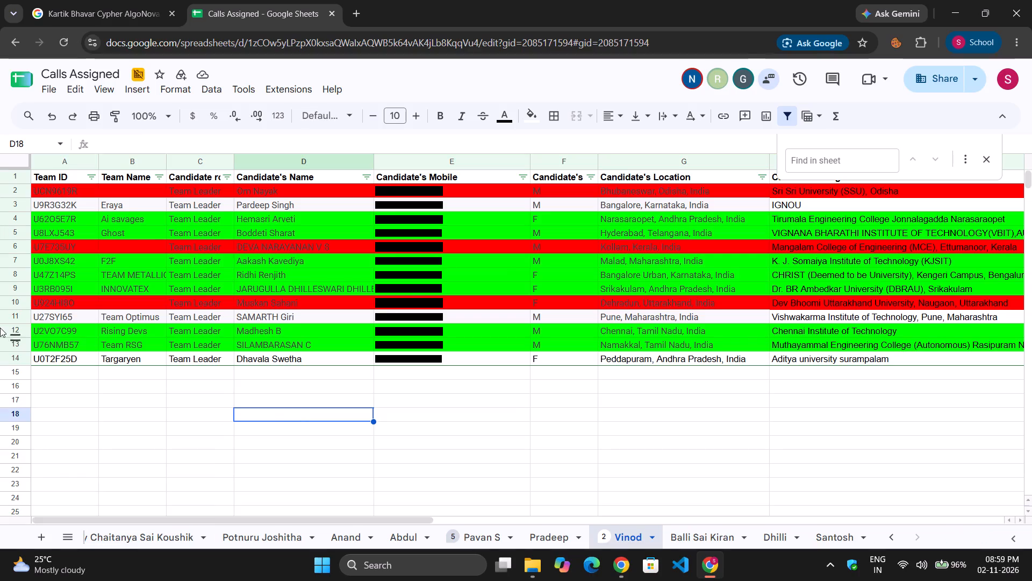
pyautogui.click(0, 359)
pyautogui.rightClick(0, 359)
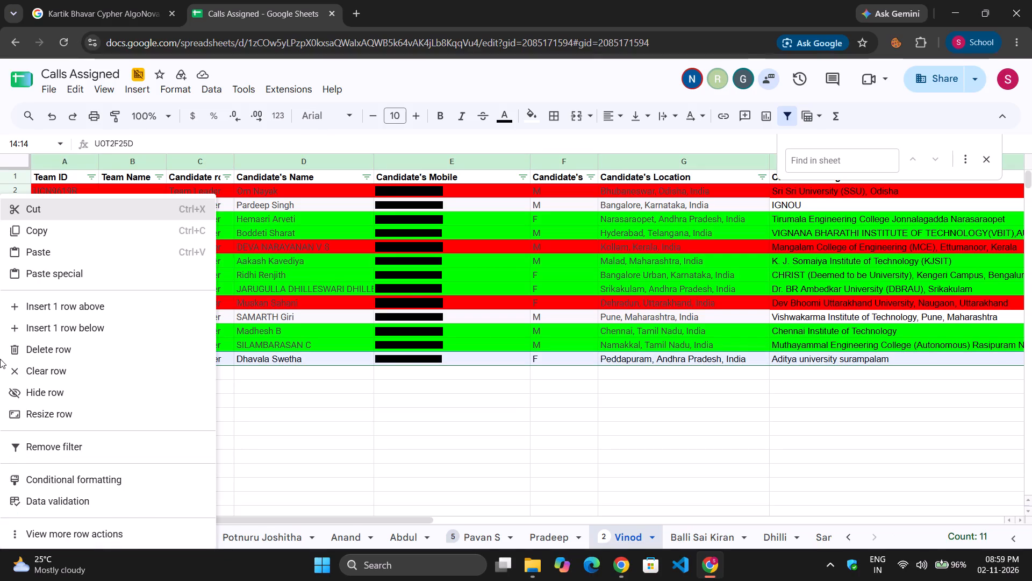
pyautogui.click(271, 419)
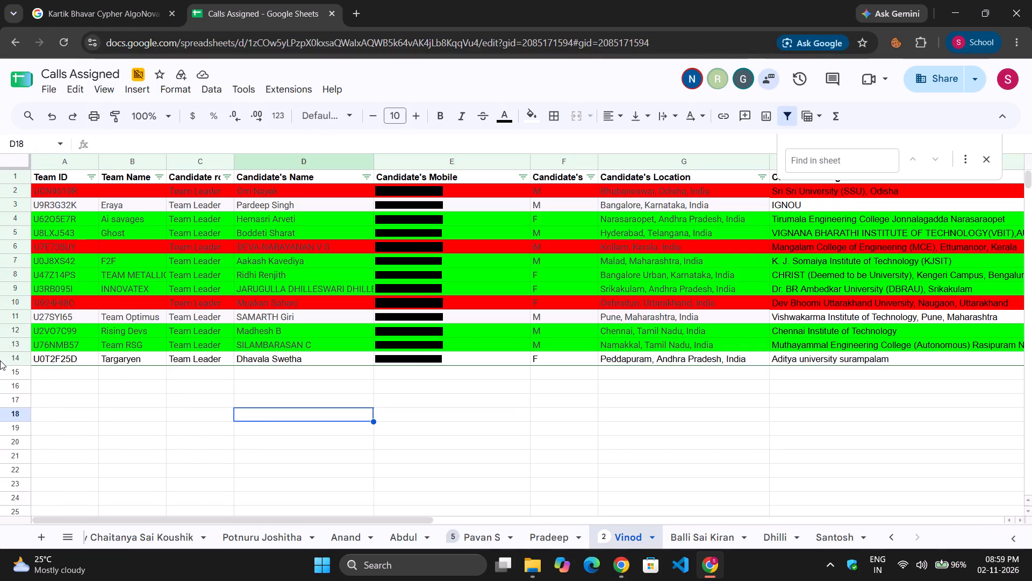
# Replace the Feedback entry for team Targaryen in the Vinod sheet with 3 nov.
pyautogui.click(0, 360)
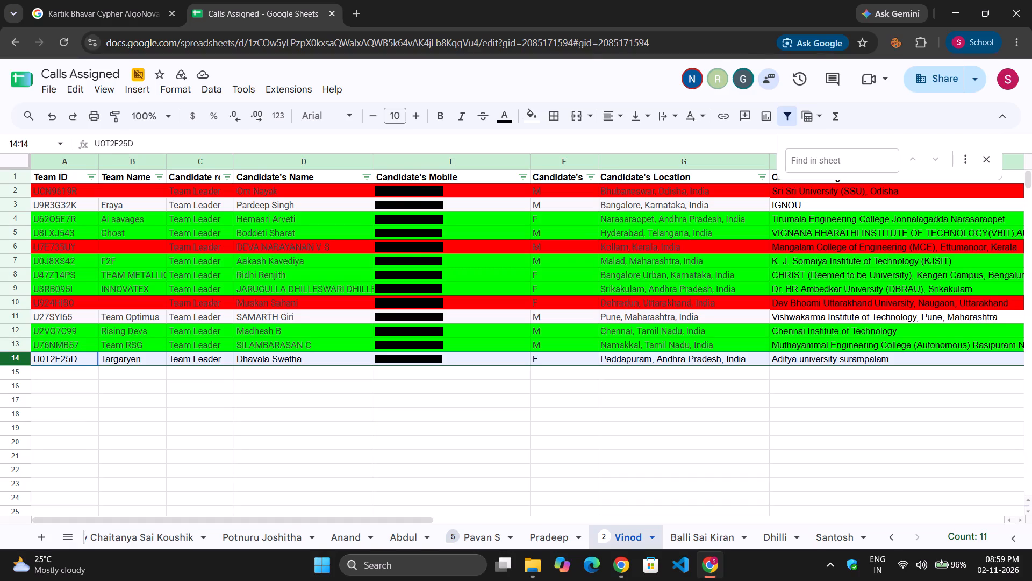
pyautogui.moveTo(142, 523); pyautogui.dragTo(442, 534)
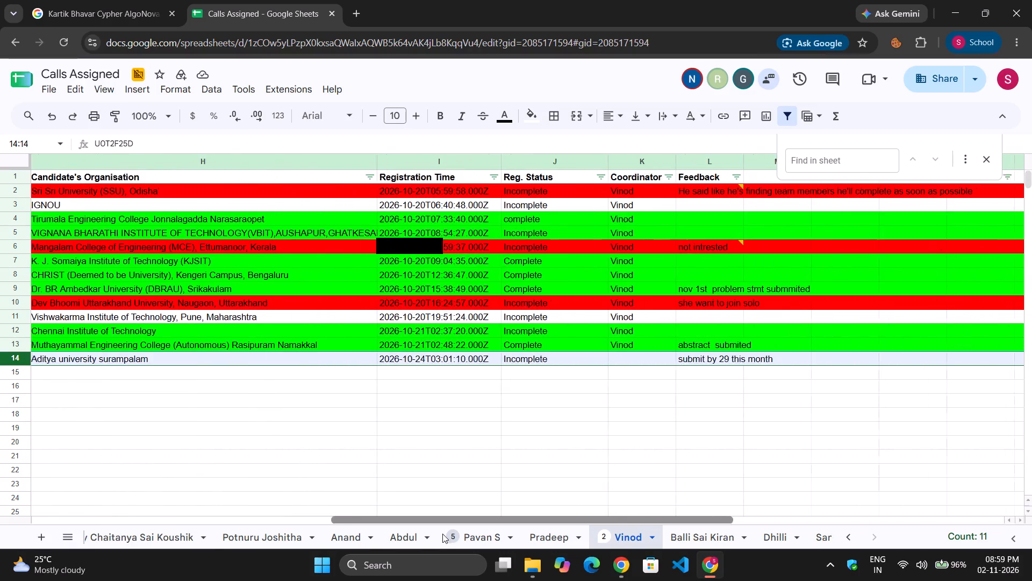
pyautogui.moveTo(442, 534); pyautogui.dragTo(560, 533)
pyautogui.doubleClick(411, 358)
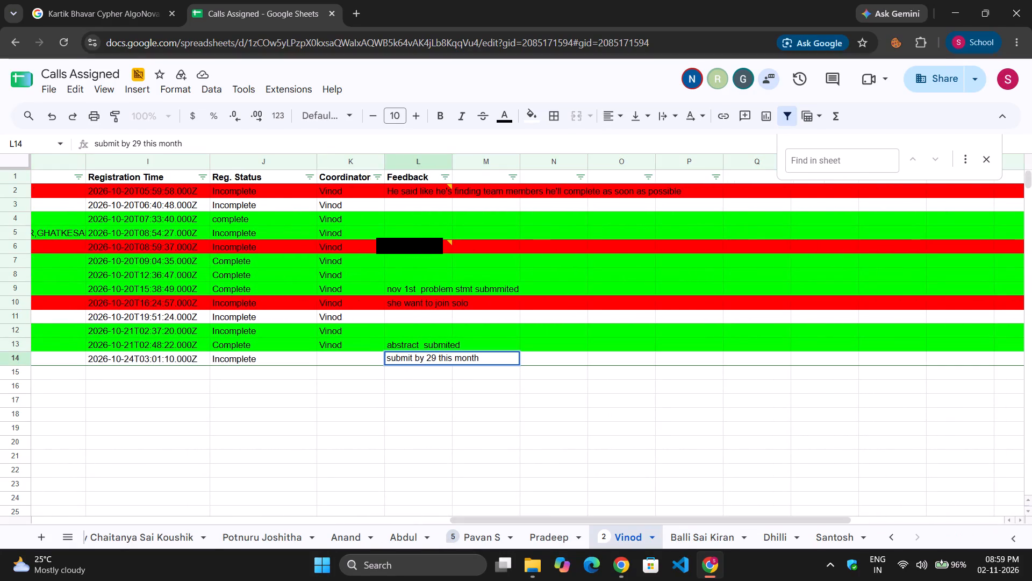
pyautogui.hotkey('ctrl', 'a')
pyautogui.hotkey('ctrl', 'BackSpace')
pyautogui.press('space')
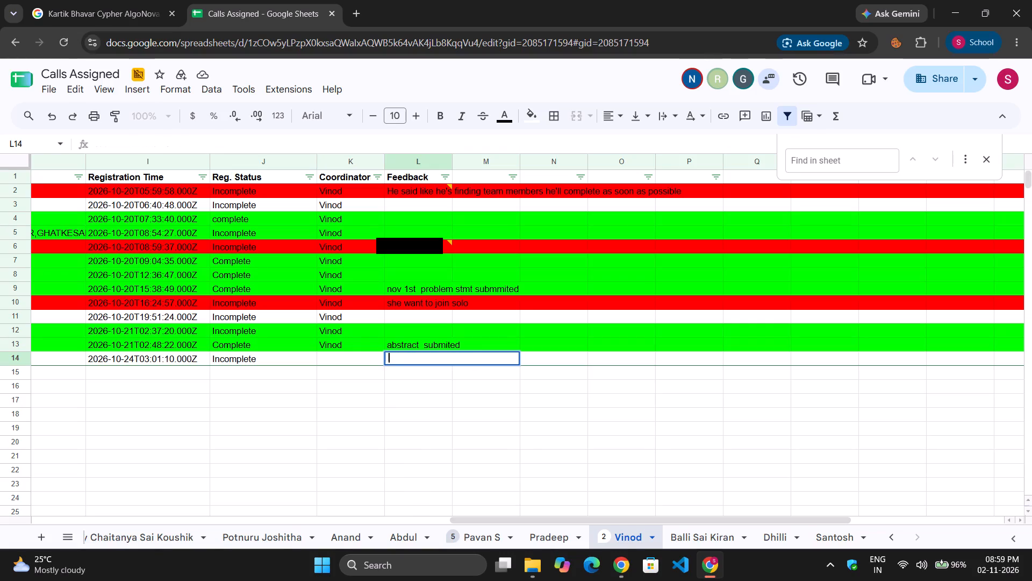
pyautogui.press('BackSpace')
pyautogui.write('3 nov')
pyautogui.press('space')
pyautogui.press('BackSpace')
pyautogui.click(372, 385)
pyautogui.moveTo(504, 520); pyautogui.dragTo(70, 502)
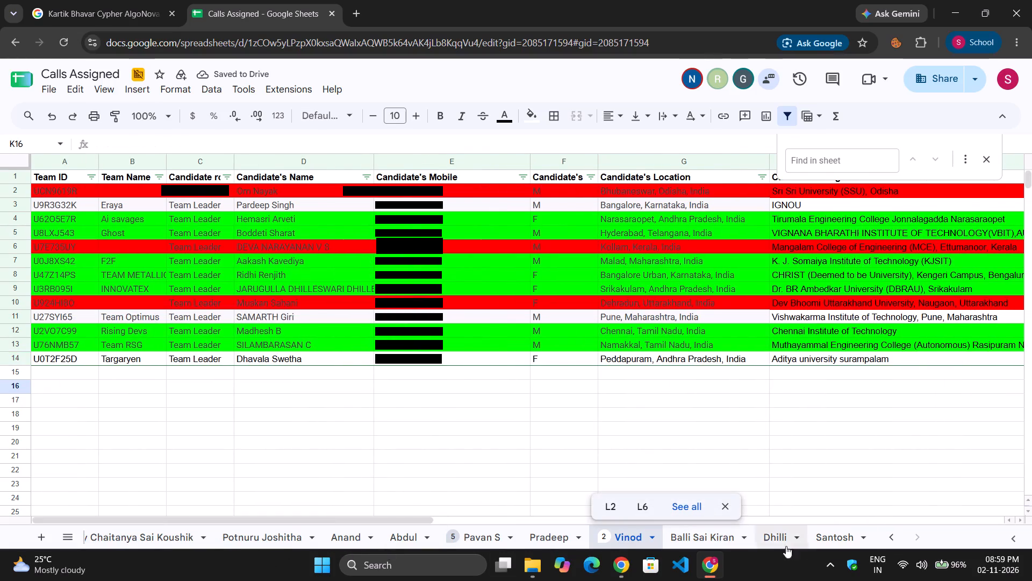
pyautogui.doubleClick(890, 541)
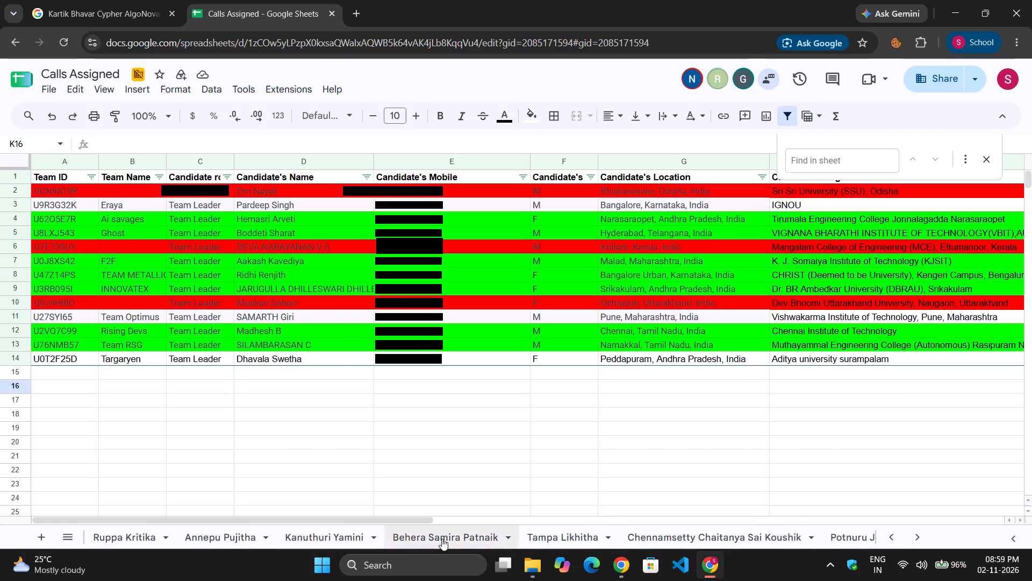
pyautogui.doubleClick(893, 536)
pyautogui.click(915, 537)
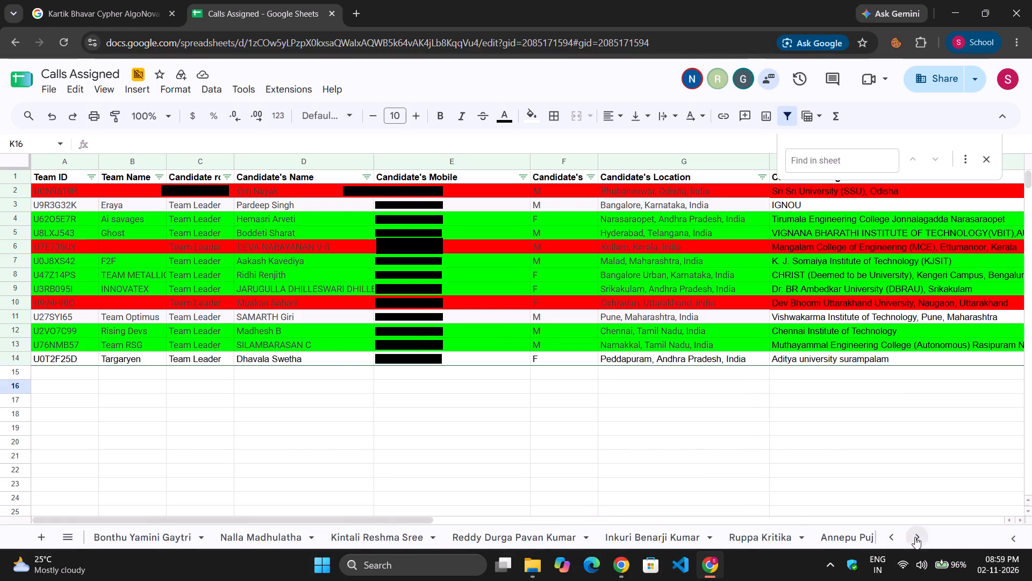
pyautogui.click(466, 534)
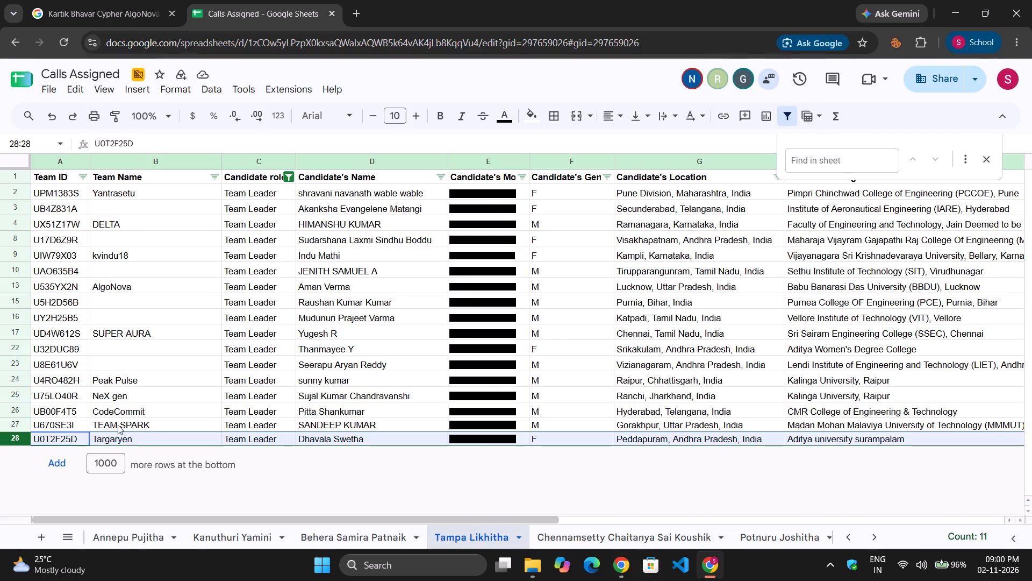
pyautogui.click(261, 353)
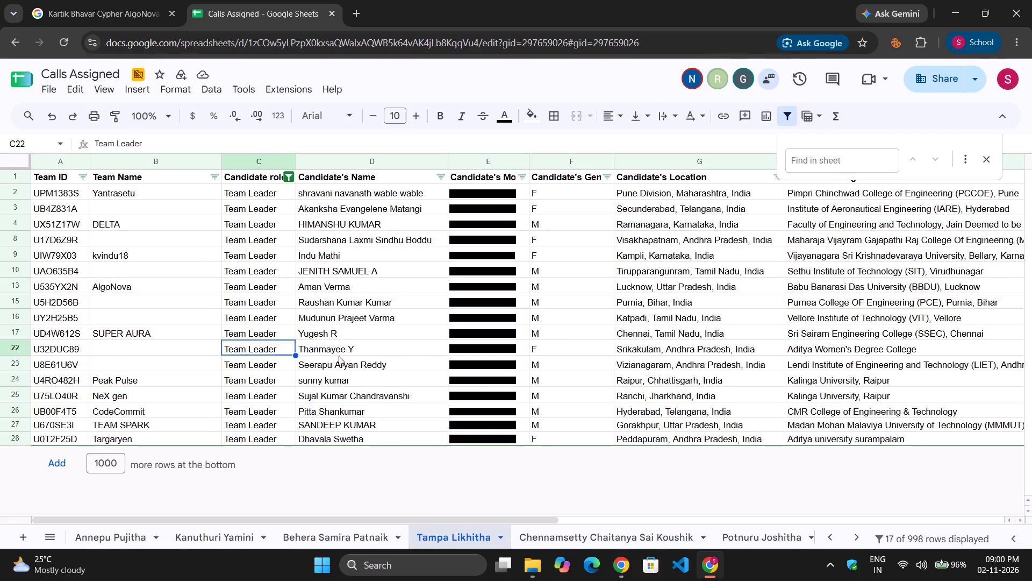
pyautogui.click(357, 355)
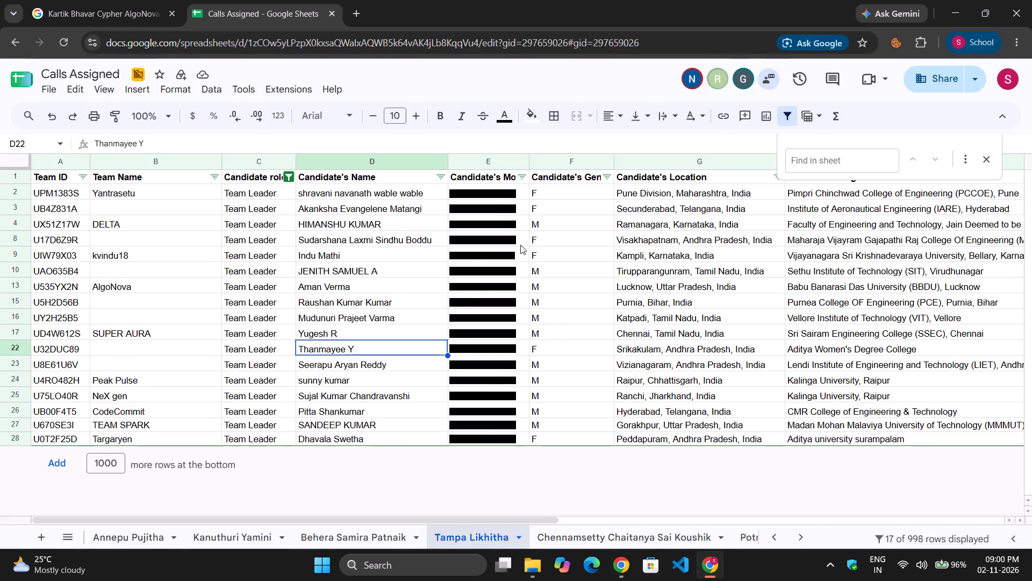
pyautogui.tripleClick(122, 255)
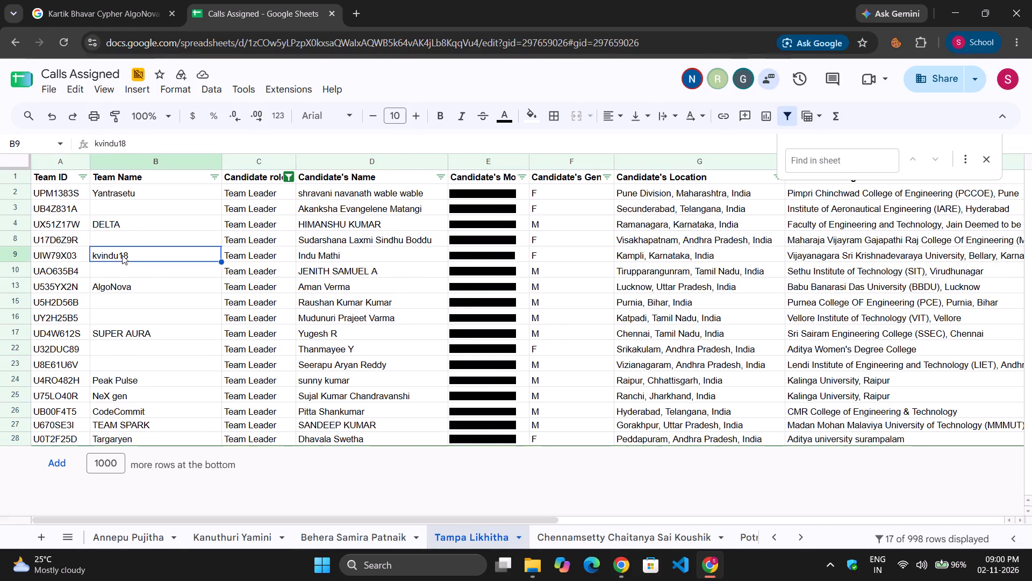
pyautogui.hotkey('ctrl', 'c')
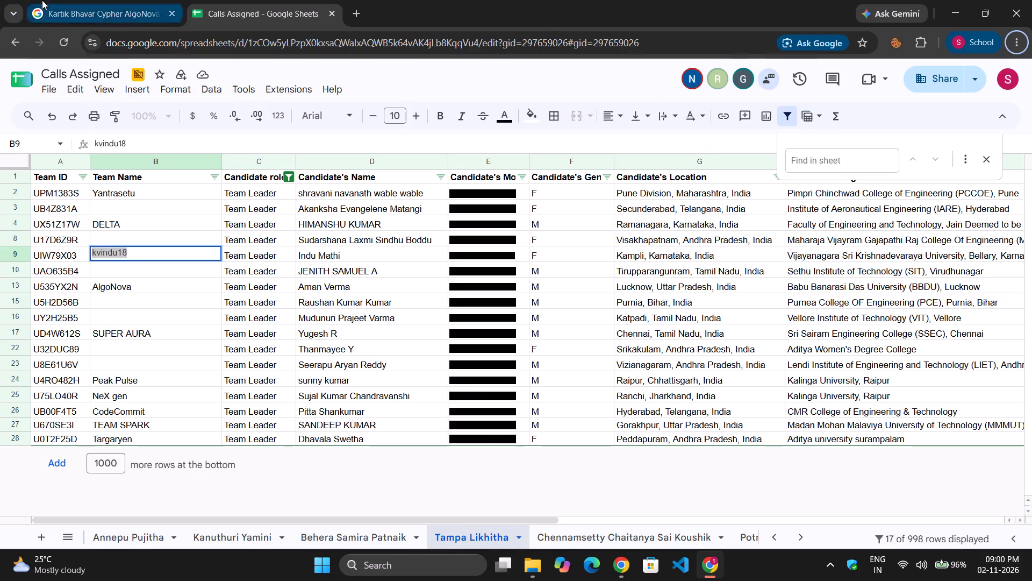
pyautogui.click(42, 0)
pyautogui.keyDown('ctrl'); pyautogui.click(227, 476); pyautogui.keyUp('ctrl')
pyautogui.hotkey('ctrl', 'v')
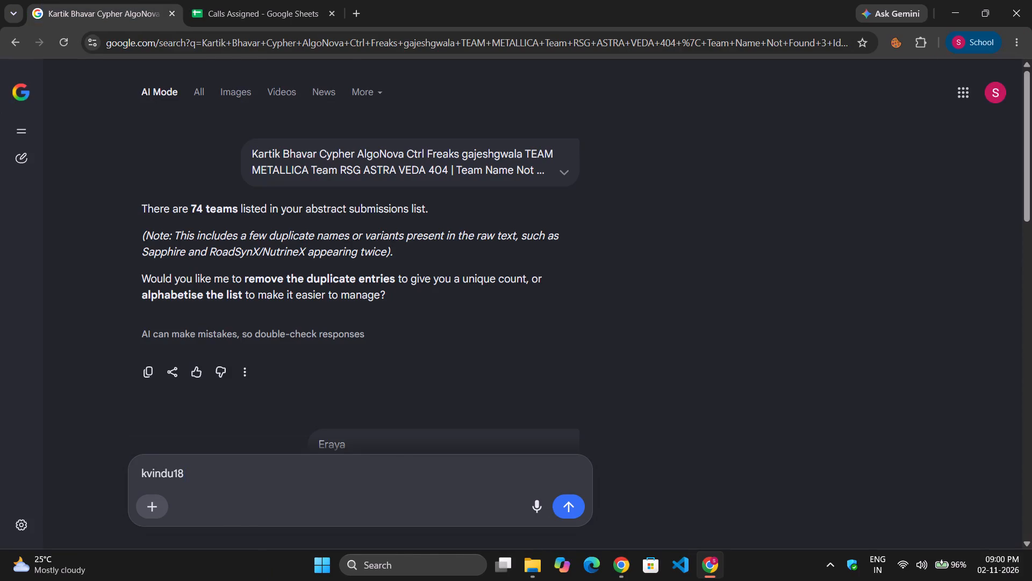
pyautogui.press('Return')
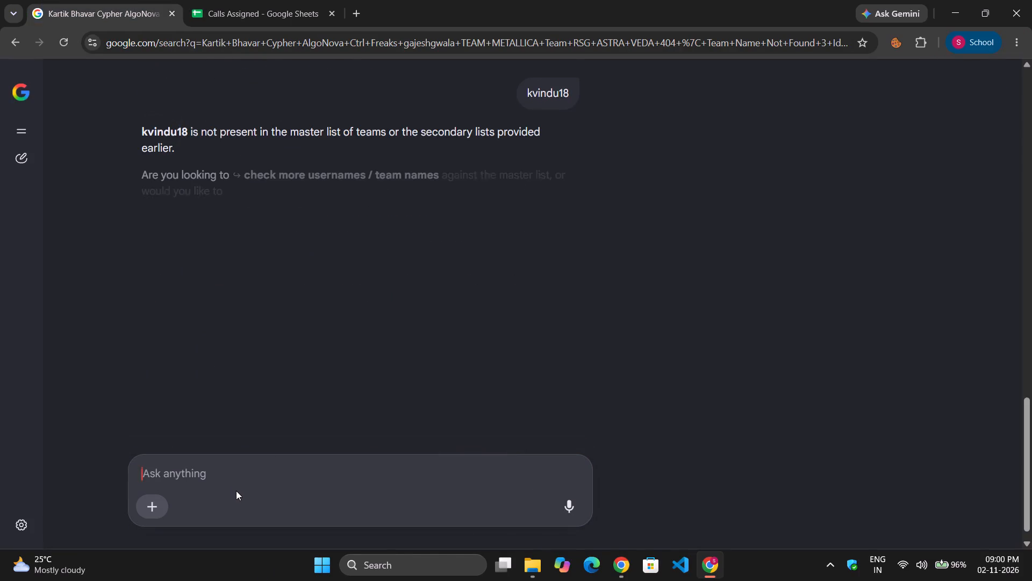
# Return to the Vinod sheet in the Calls Assigned spreadsheet.
pyautogui.click(263, 0)
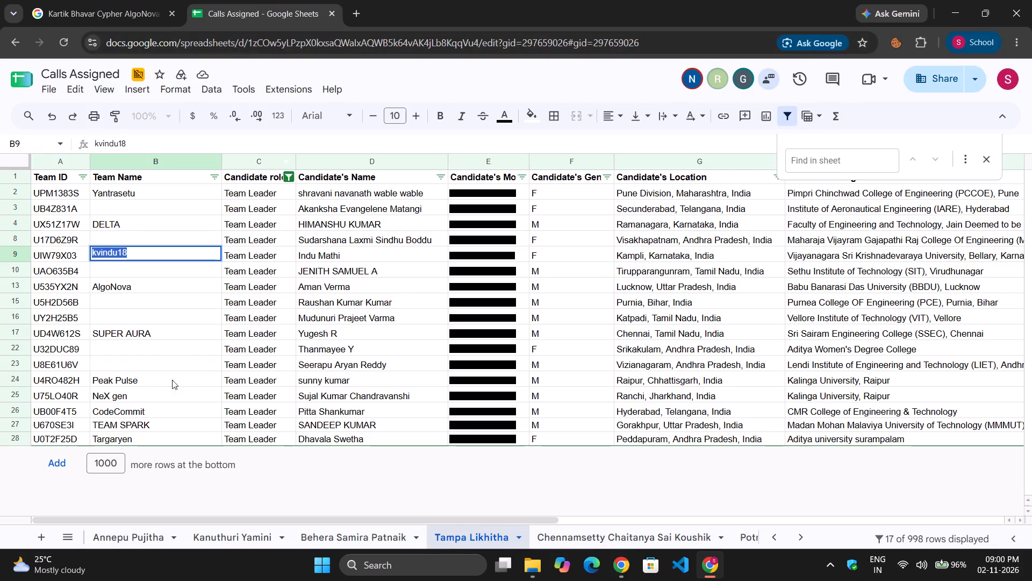
pyautogui.click(787, 537)
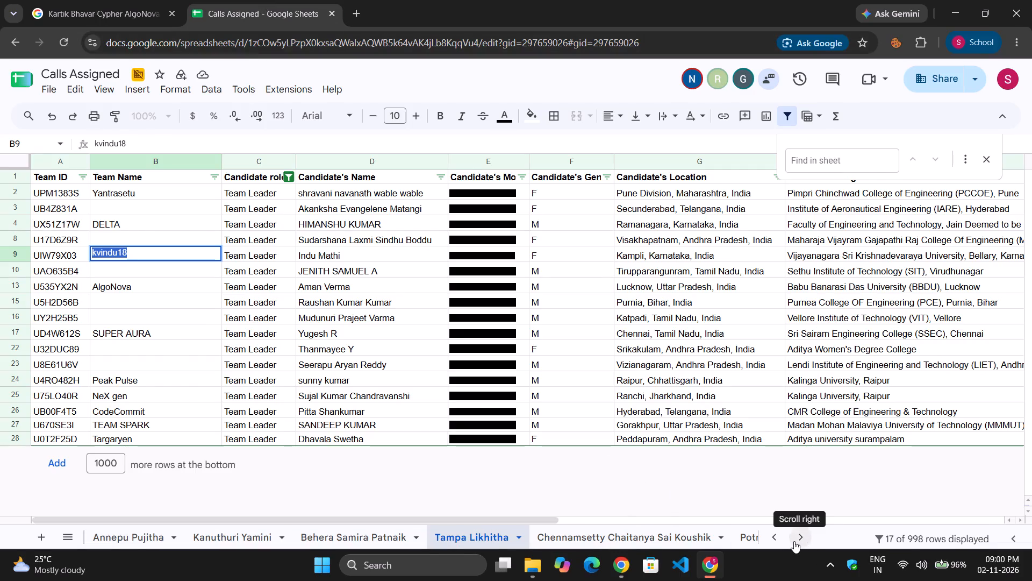
pyautogui.doubleClick(800, 541)
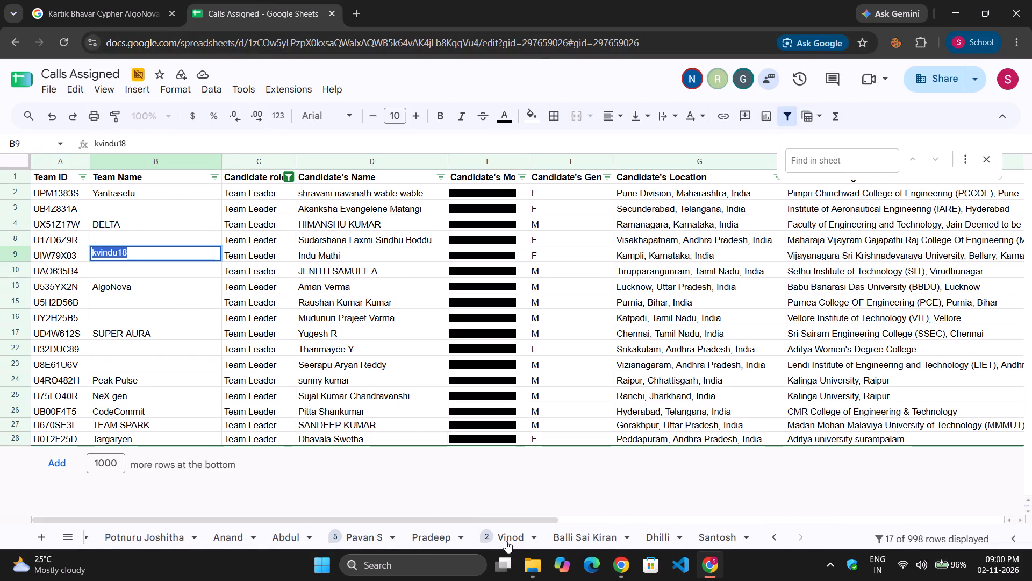
pyautogui.click(506, 541)
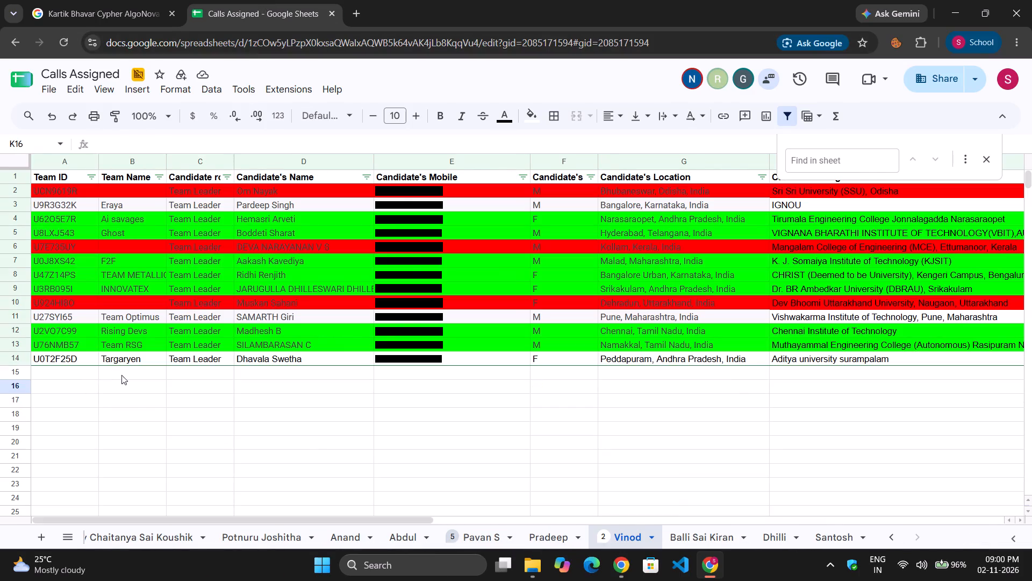
pyautogui.doubleClick(891, 535)
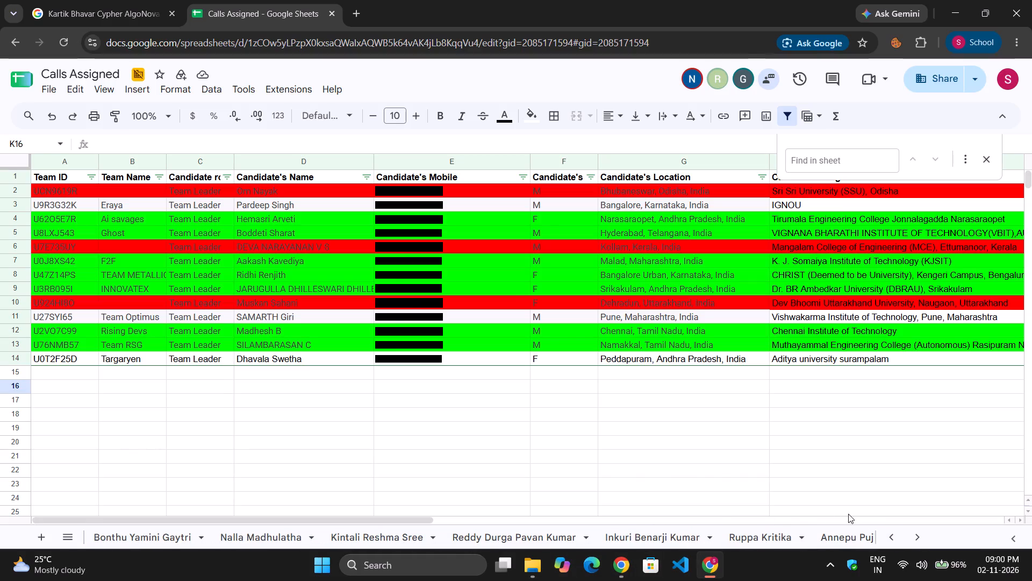
pyautogui.click(912, 533)
pyautogui.click(448, 532)
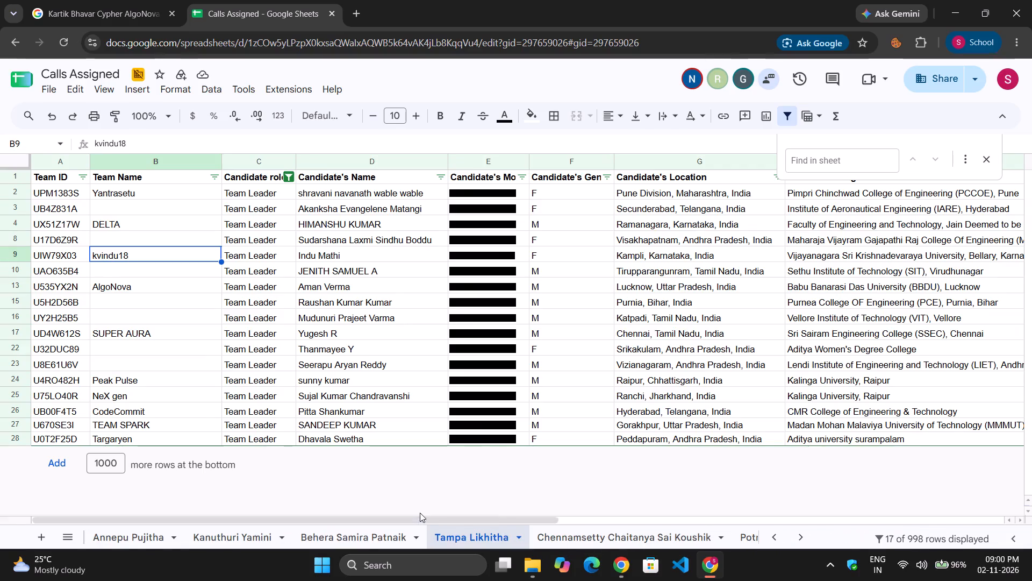
pyautogui.click(21, 252)
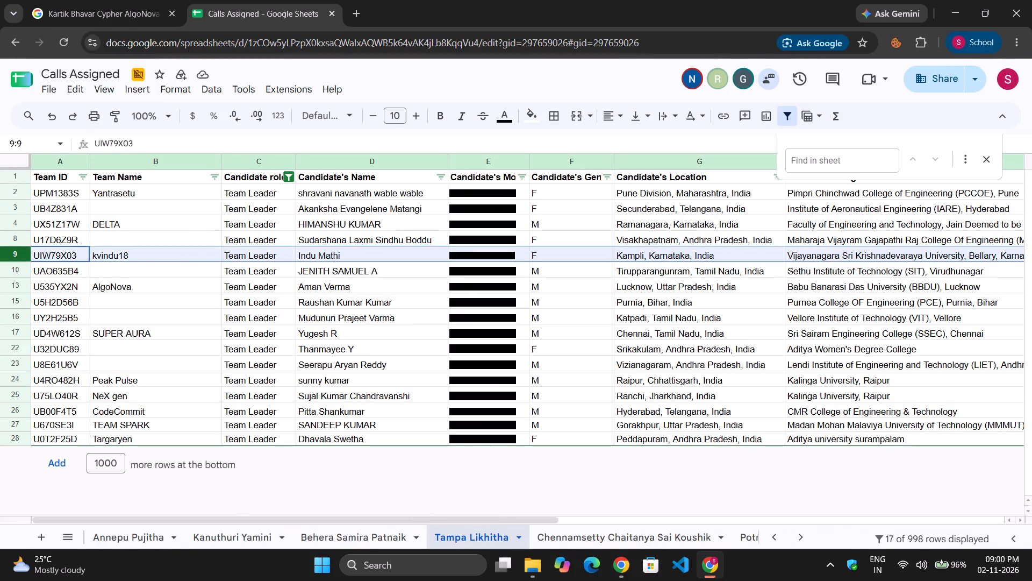
pyautogui.rightClick(21, 252)
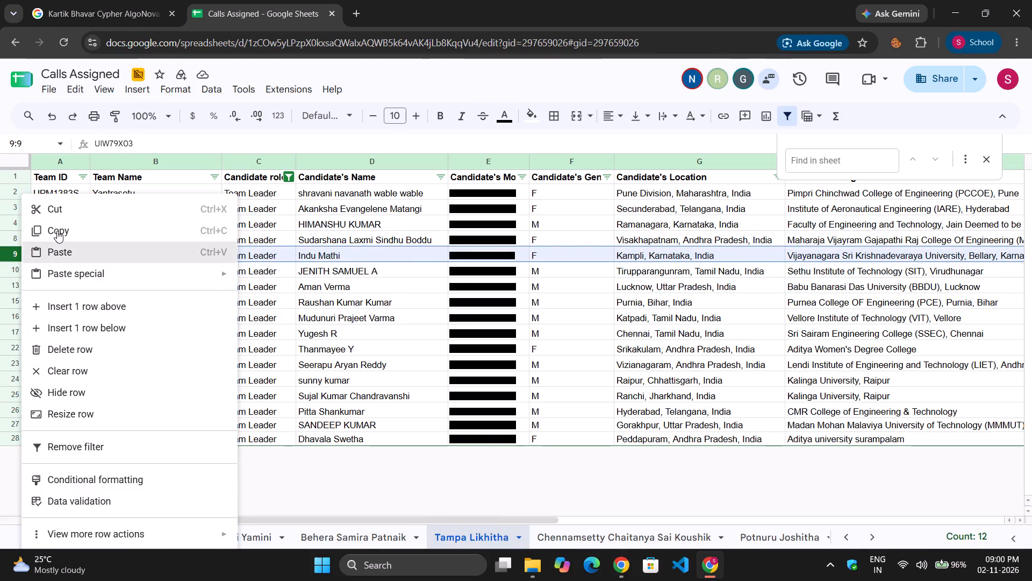
pyautogui.click(57, 231)
pyautogui.click(865, 534)
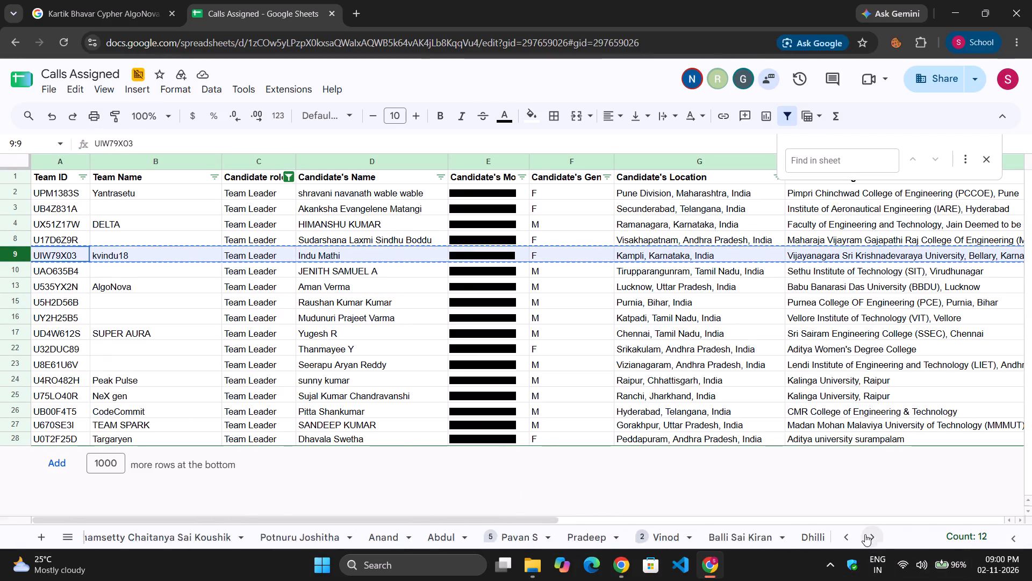
pyautogui.click(581, 529)
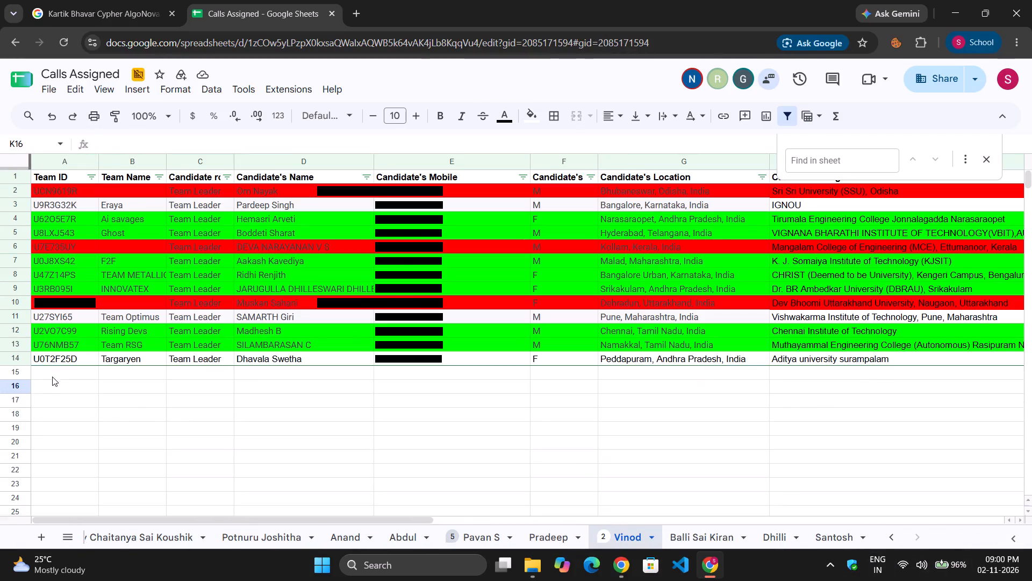
pyautogui.click(52, 373)
pyautogui.hotkey('ctrl', 'v')
pyautogui.click(77, 407)
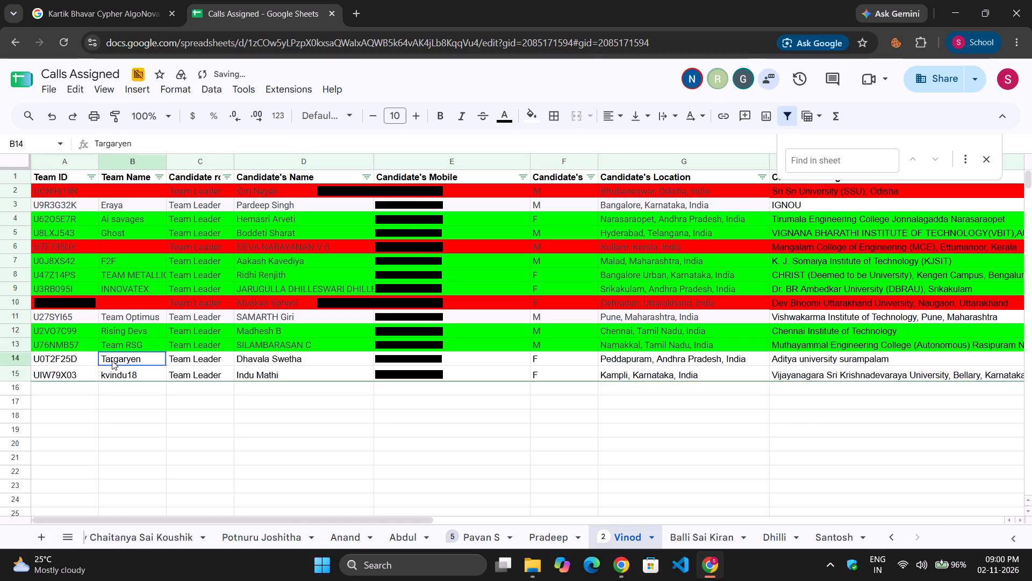
pyautogui.click(112, 360)
pyautogui.click(20, 362)
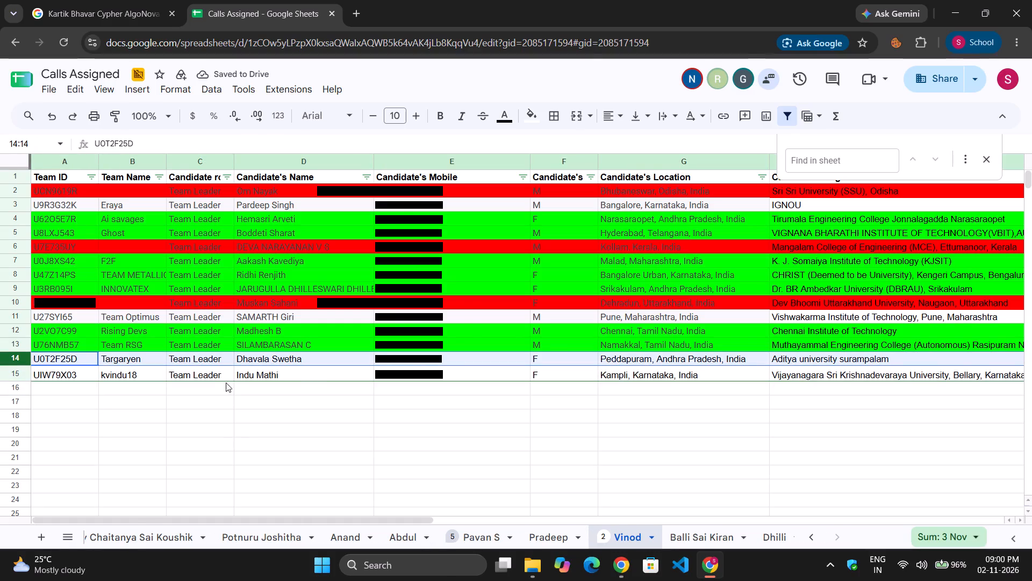
pyautogui.click(214, 430)
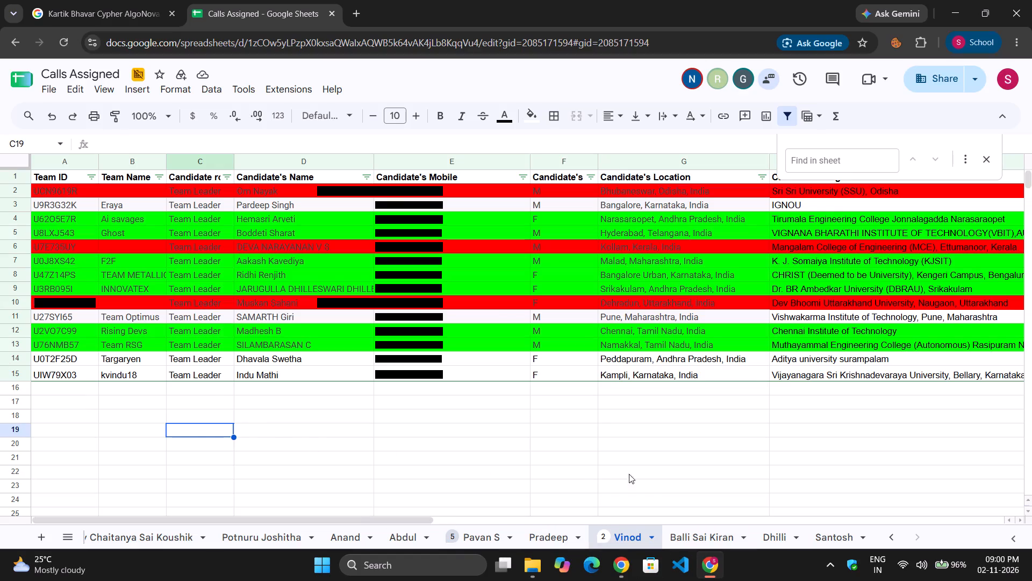
pyautogui.click(892, 536)
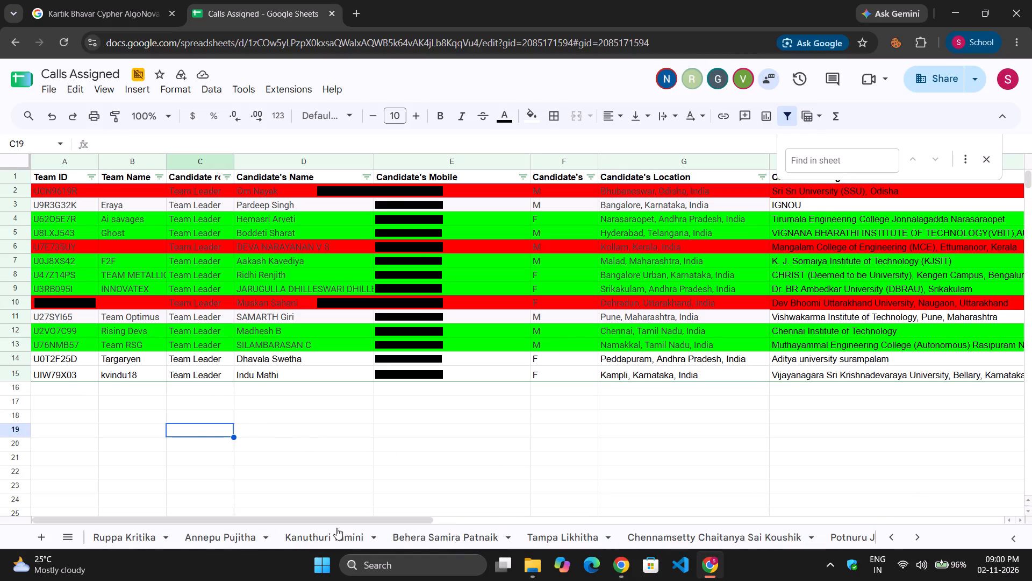
pyautogui.click(122, 413)
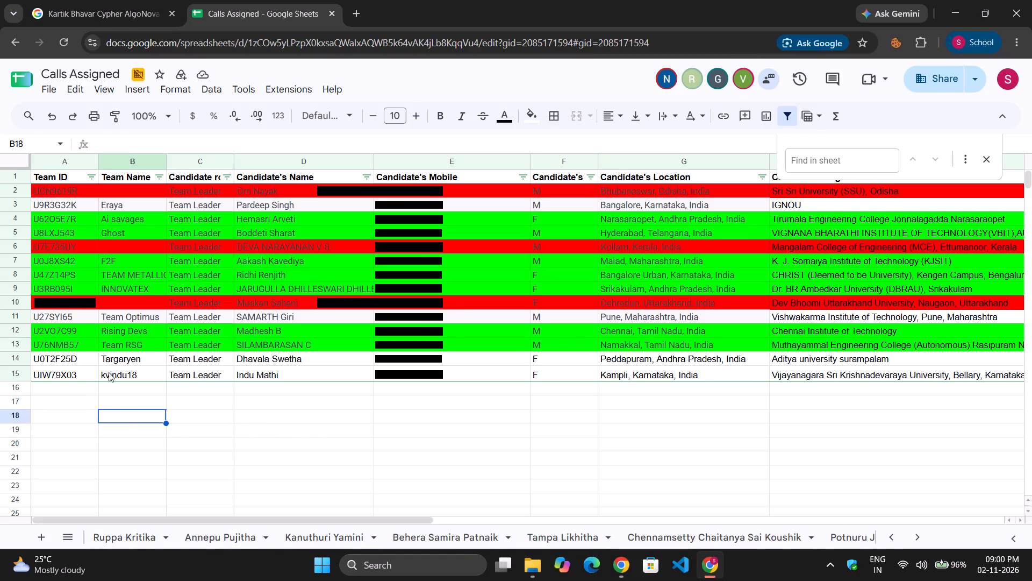
pyautogui.click(407, 374)
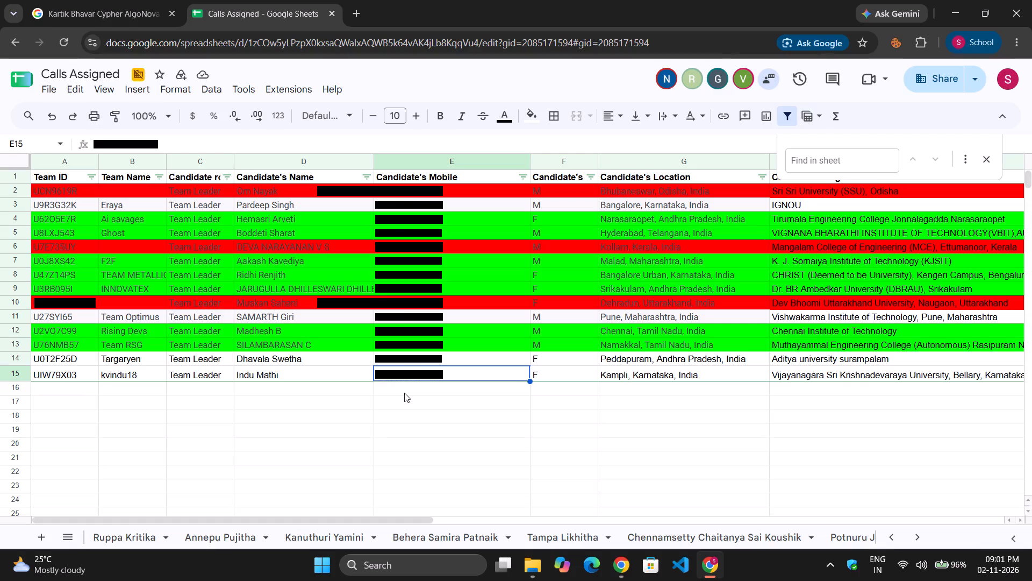
pyautogui.moveTo(248, 516); pyautogui.dragTo(521, 497)
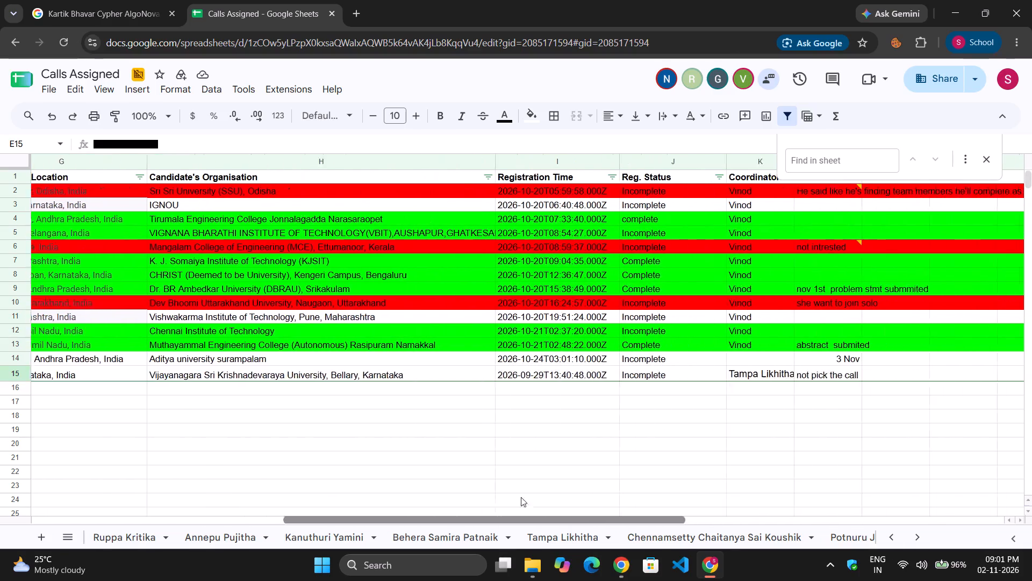
pyautogui.moveTo(521, 497); pyautogui.dragTo(546, 490)
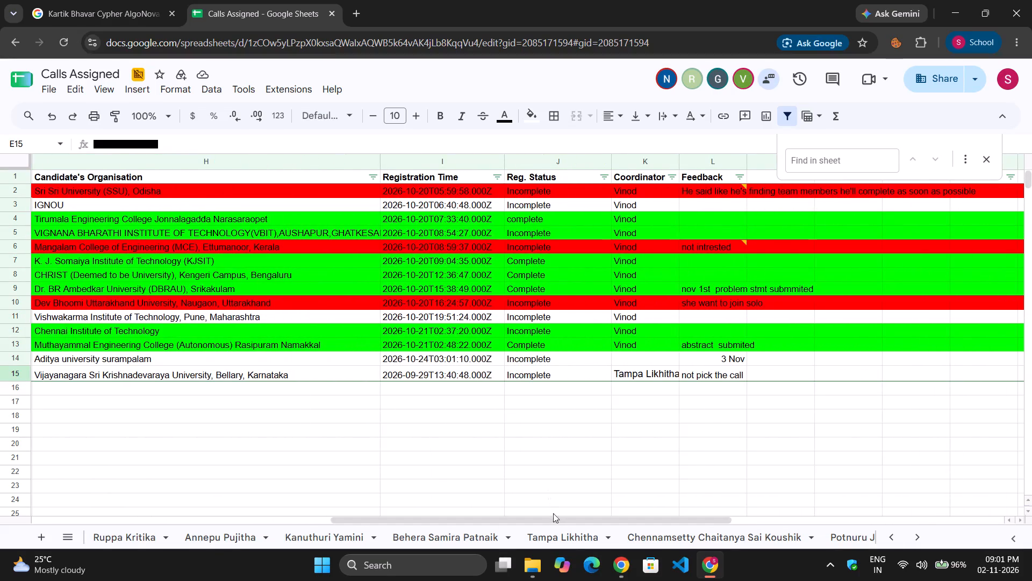
pyautogui.moveTo(553, 518); pyautogui.dragTo(231, 526)
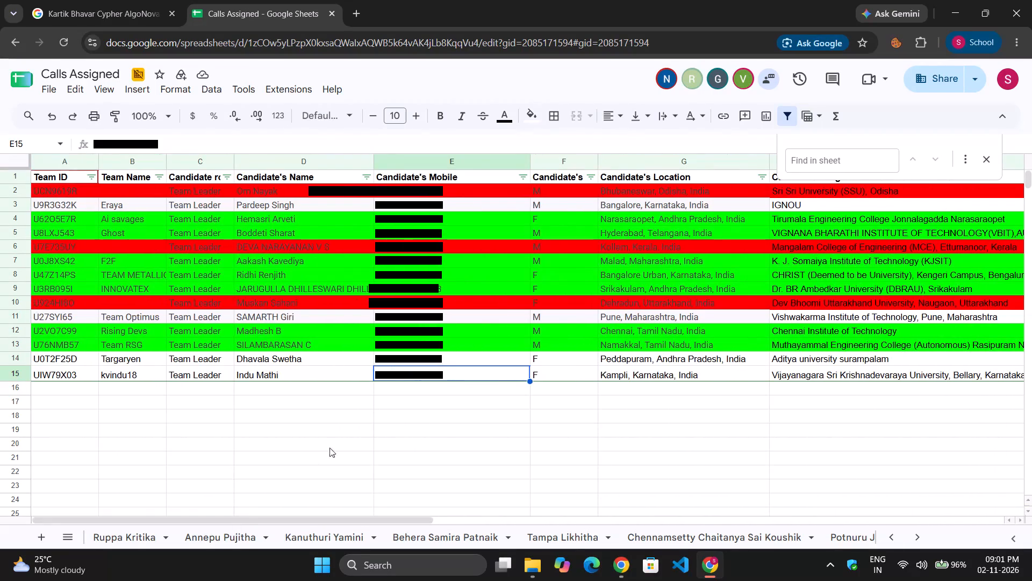
pyautogui.click(352, 436)
pyautogui.click(413, 372)
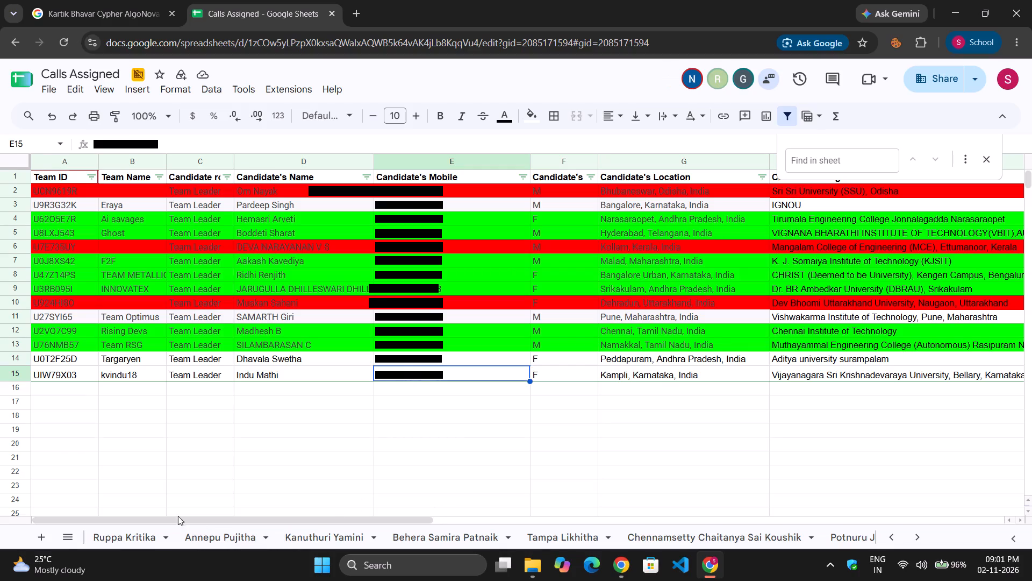
# Return to the Likhitha coordinator sheet to look through its remaining team names.
pyautogui.doubleClick(885, 533)
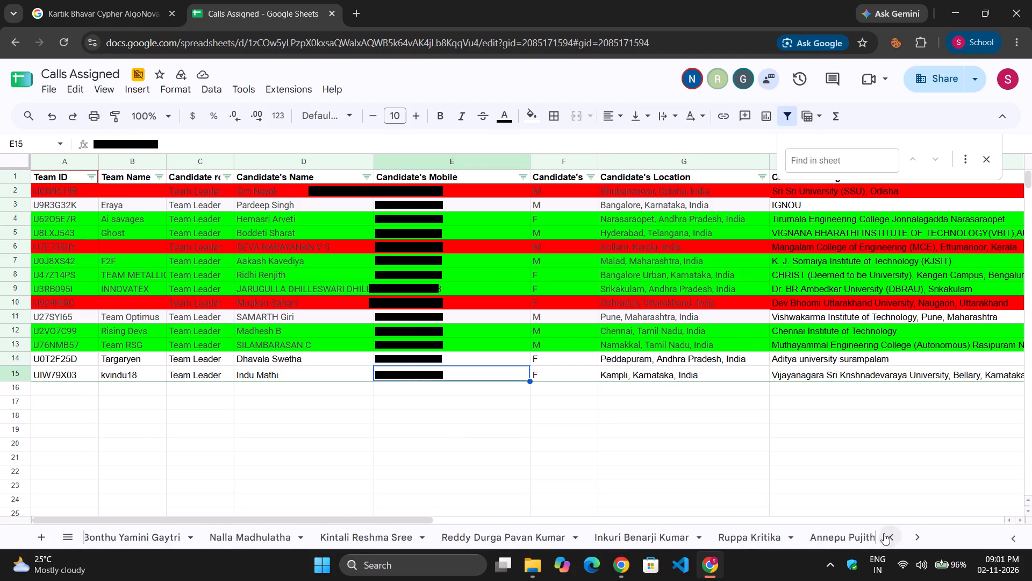
pyautogui.click(915, 535)
pyautogui.click(466, 520)
pyautogui.click(455, 530)
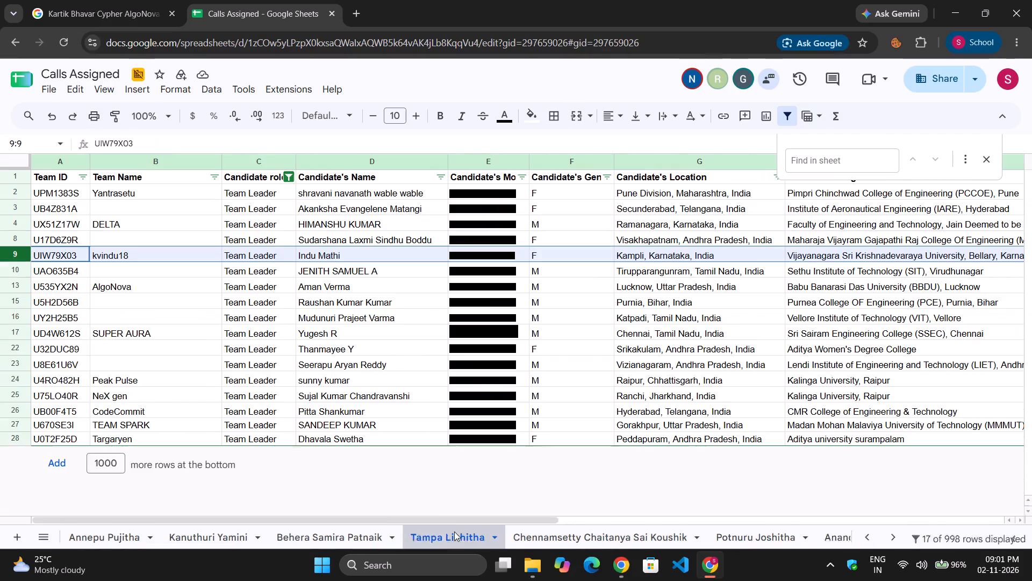
pyautogui.click(104, 284)
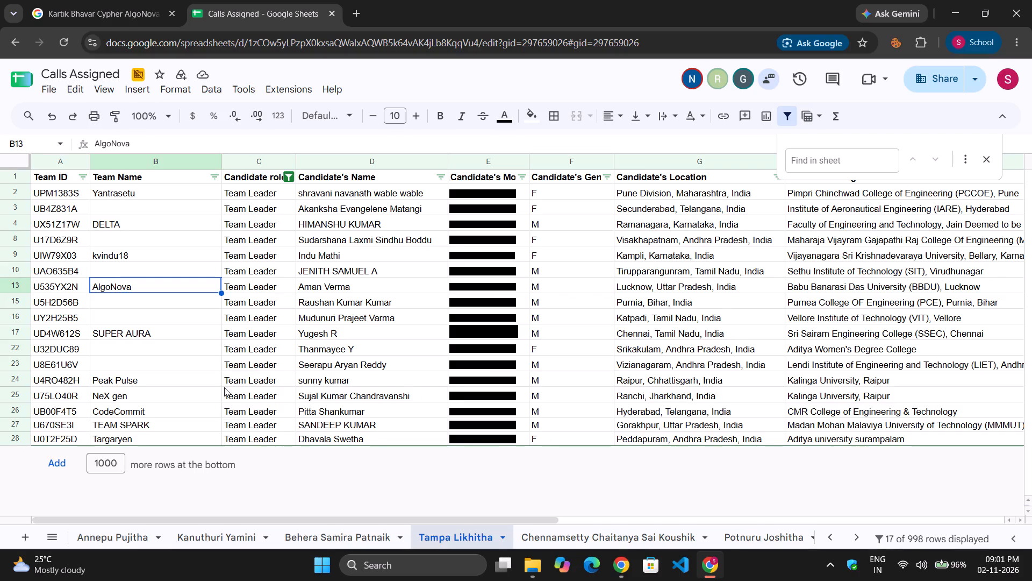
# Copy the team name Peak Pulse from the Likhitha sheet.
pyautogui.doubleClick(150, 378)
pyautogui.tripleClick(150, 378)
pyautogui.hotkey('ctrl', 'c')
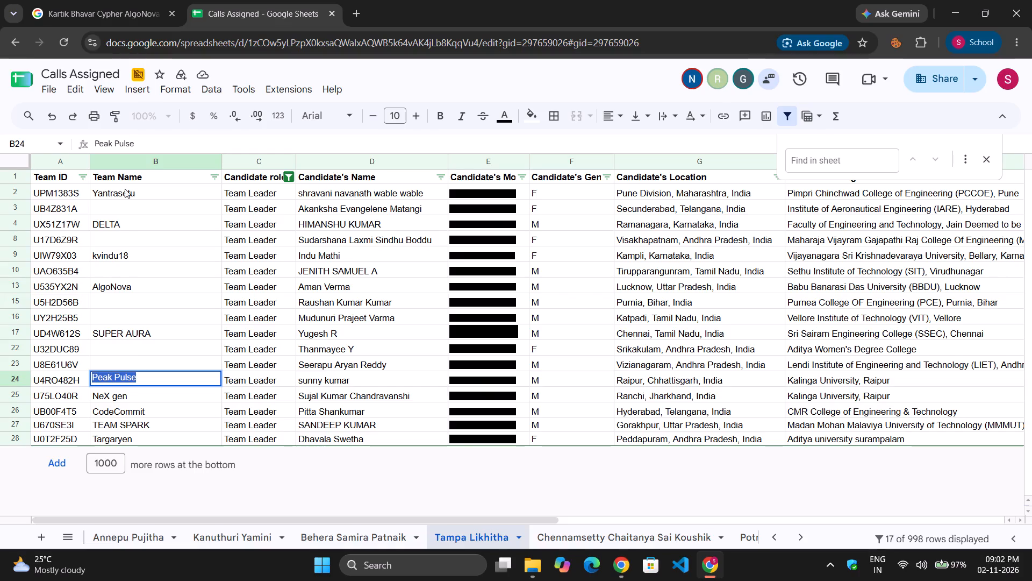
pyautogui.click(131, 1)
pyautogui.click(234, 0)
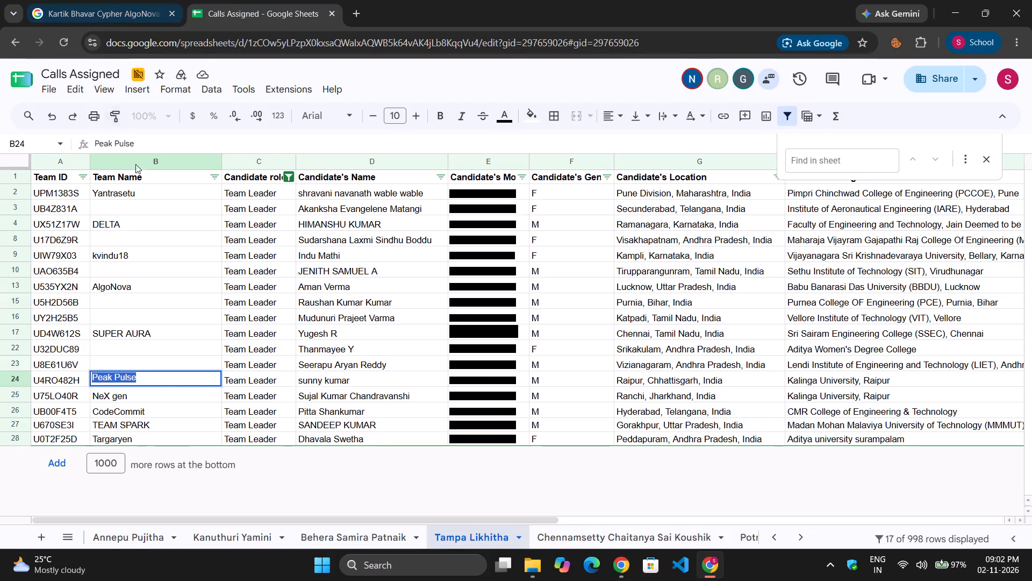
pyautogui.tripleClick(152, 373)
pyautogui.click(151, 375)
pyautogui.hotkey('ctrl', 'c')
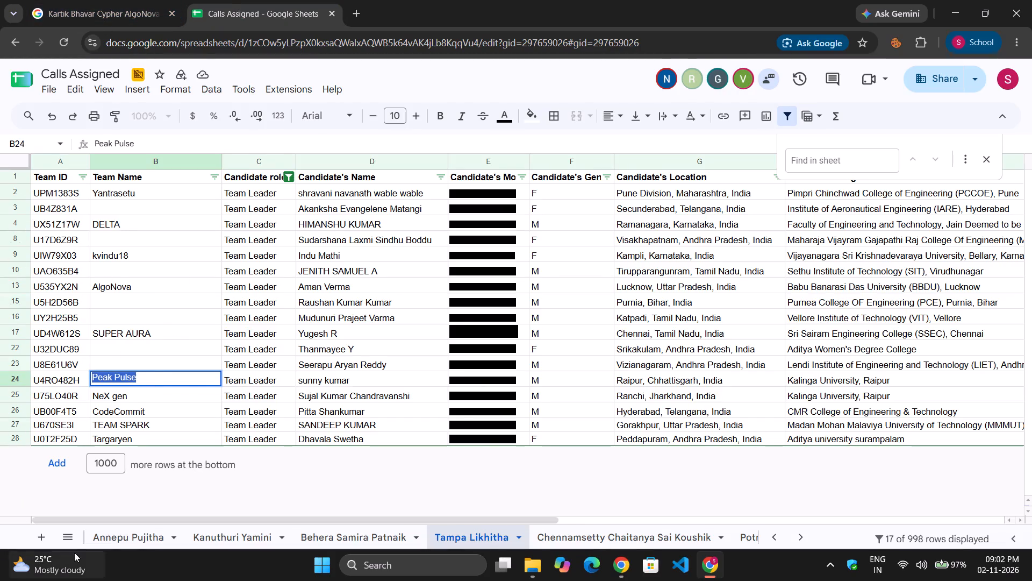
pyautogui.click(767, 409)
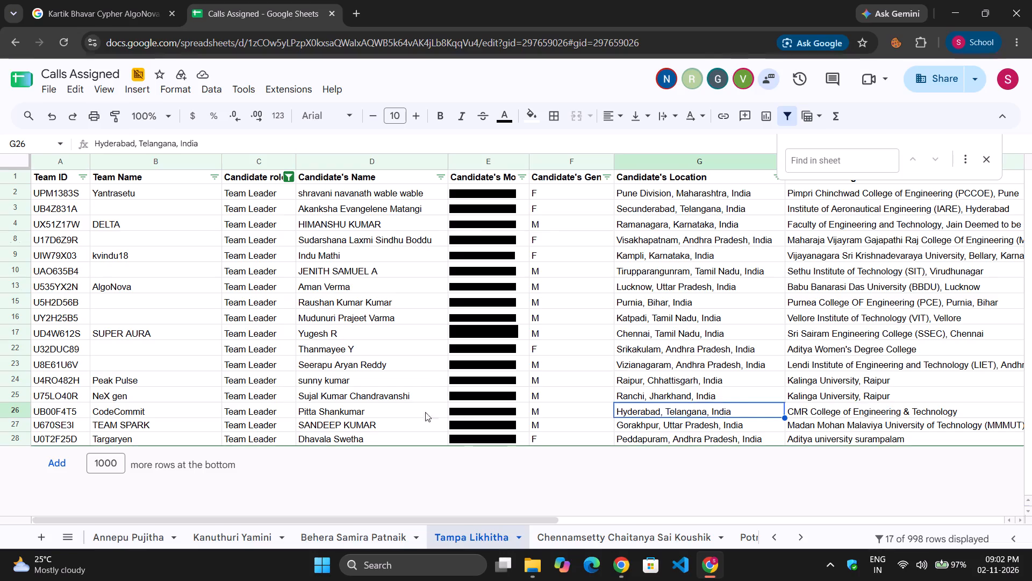
# Copy the team name CodeCommit from the Likhitha sheet and check it against the submissions list in the Google AI chat.
pyautogui.tripleClick(190, 407)
pyautogui.hotkey('ctrl', 'c')
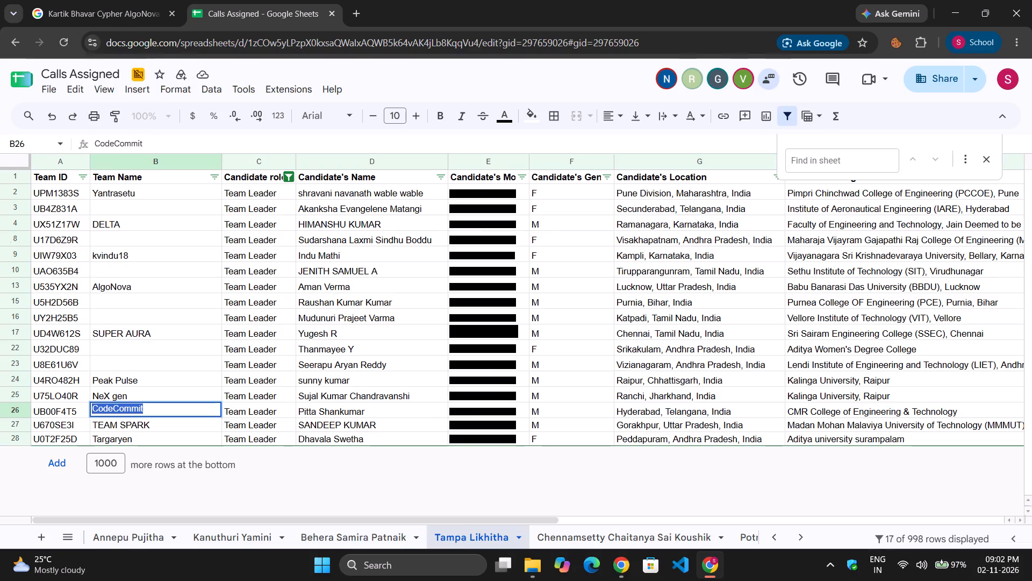
pyautogui.click(45, 0)
pyautogui.click(180, 466)
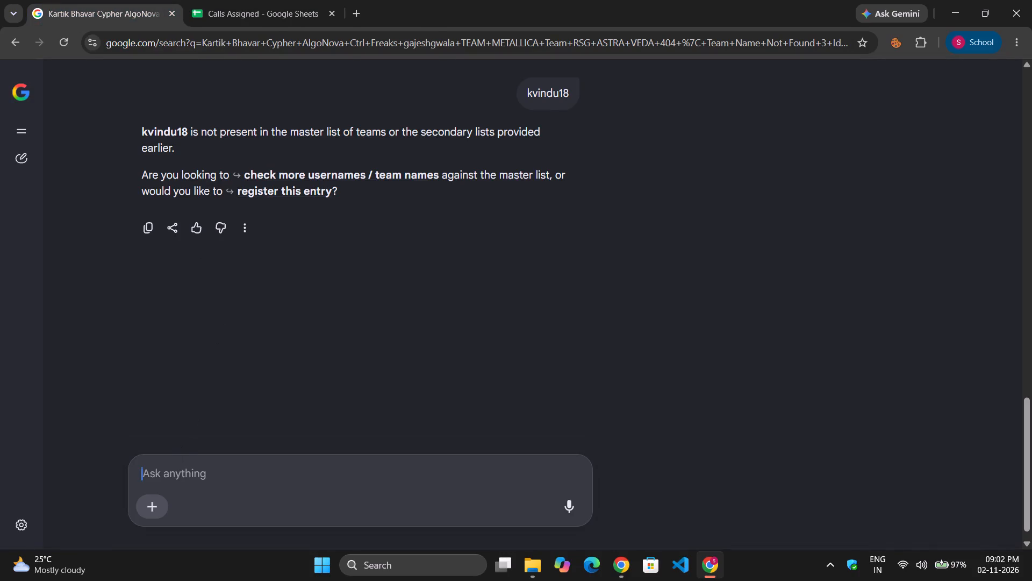
pyautogui.hotkey('ctrl', 'v')
pyautogui.press('Return')
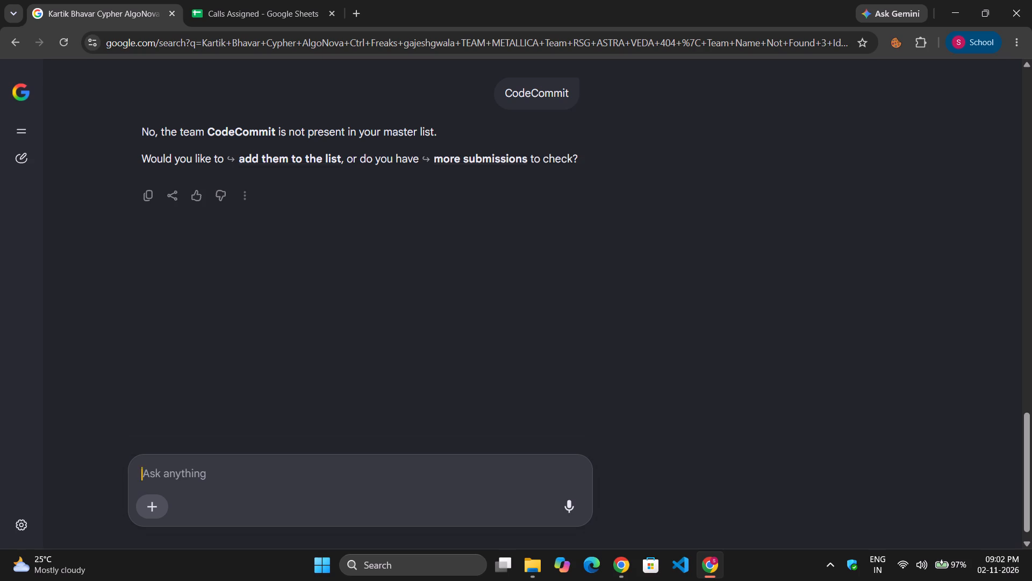
# Copy the entire CodeCommit team row from the Likhitha sheet into row 16 of the Vinod sheet.
pyautogui.click(221, 0)
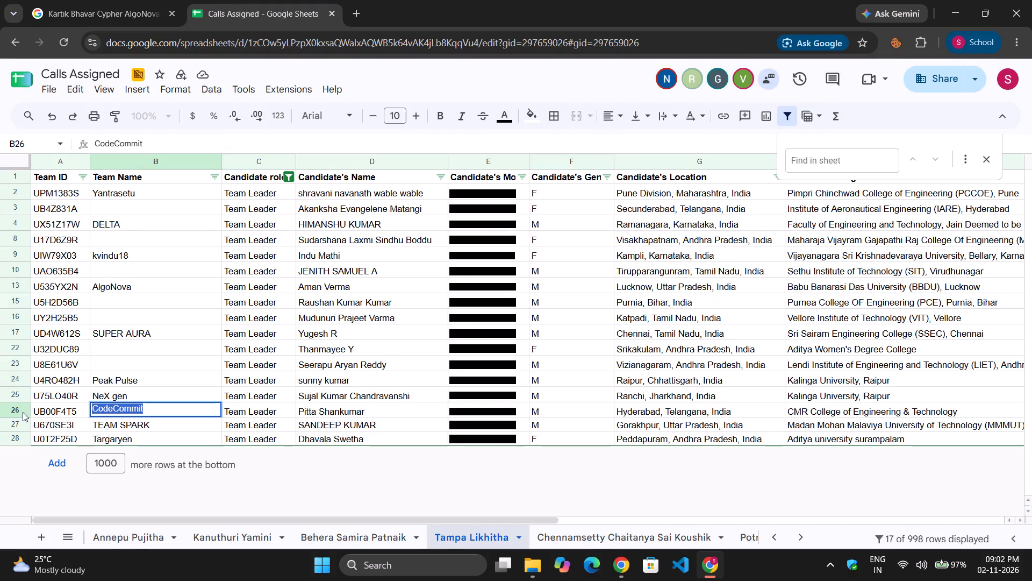
pyautogui.click(23, 412)
pyautogui.rightClick(23, 412)
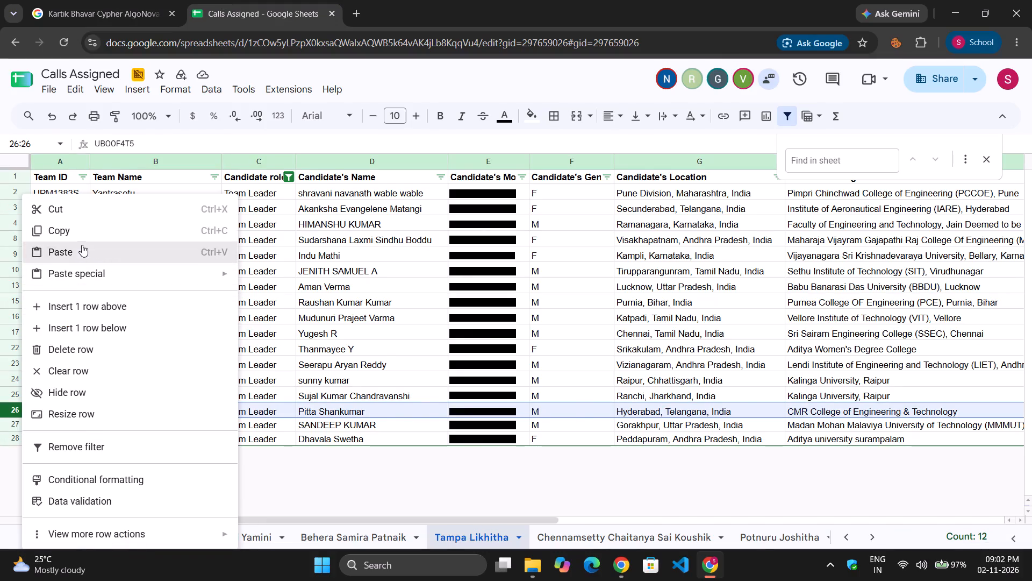
pyautogui.click(82, 232)
pyautogui.doubleClick(865, 535)
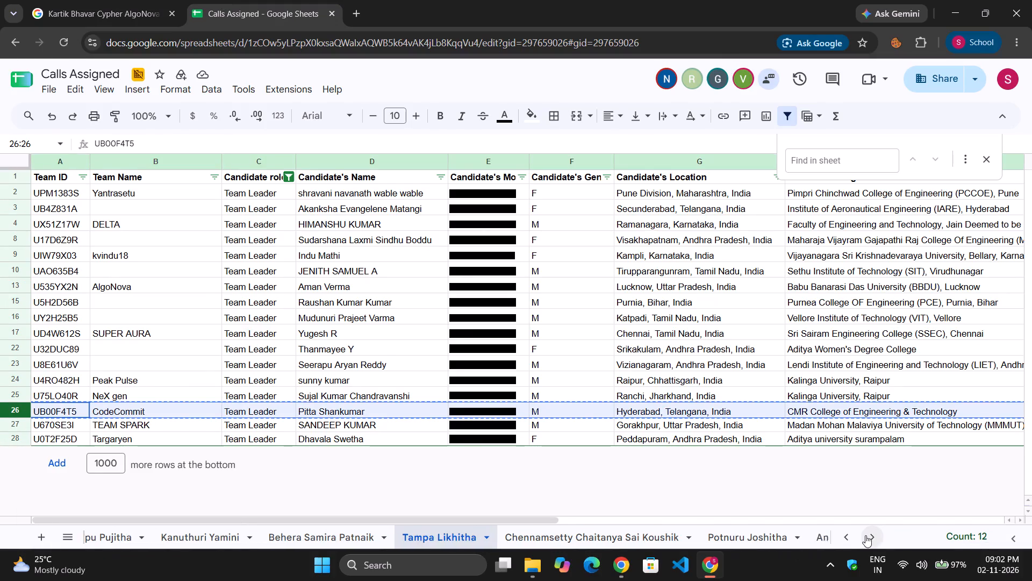
pyautogui.click(583, 532)
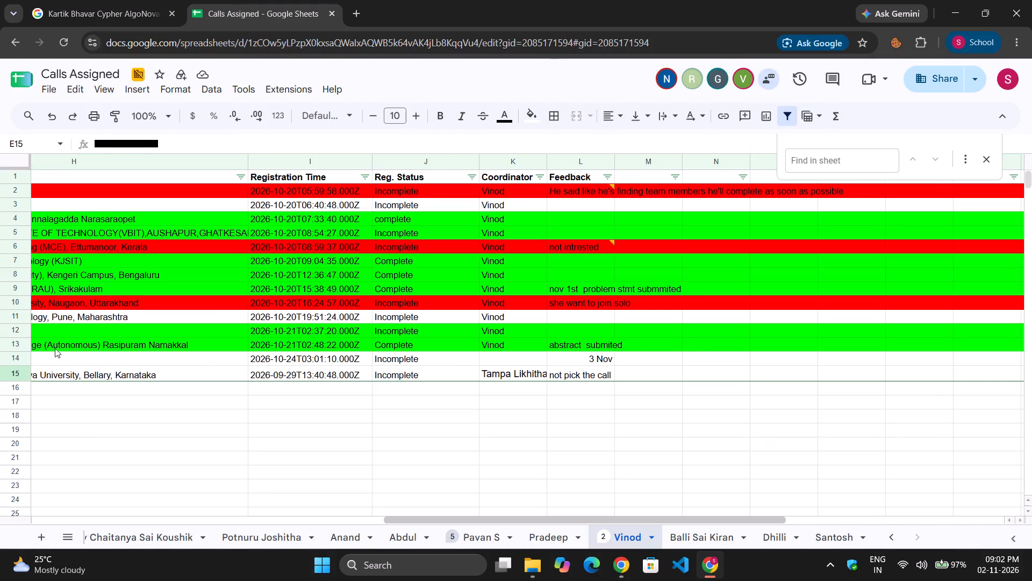
pyautogui.click(83, 400)
pyautogui.click(72, 386)
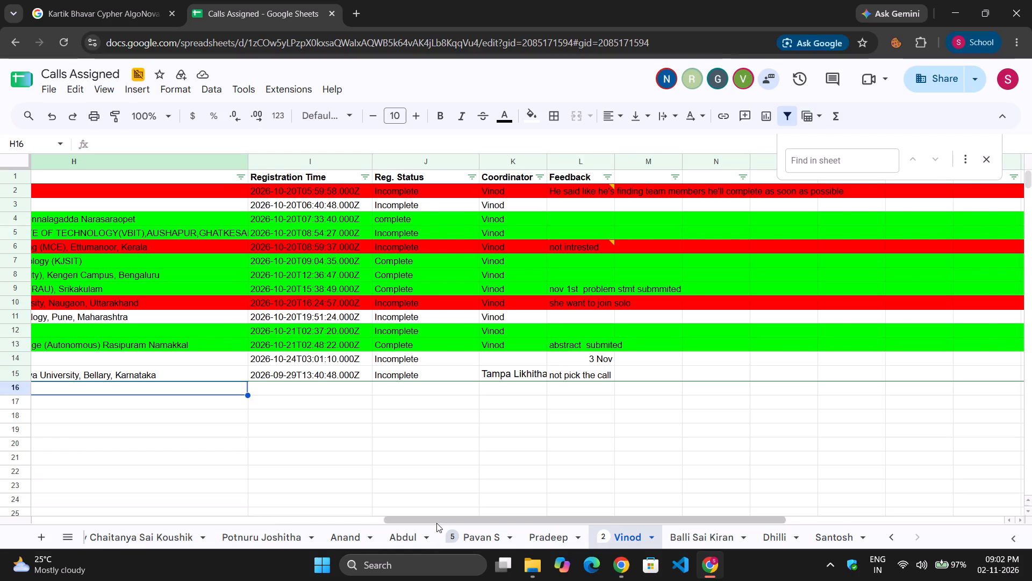
pyautogui.moveTo(434, 519); pyautogui.dragTo(0, 501)
pyautogui.click(61, 392)
pyautogui.hotkey('ctrl', 'v')
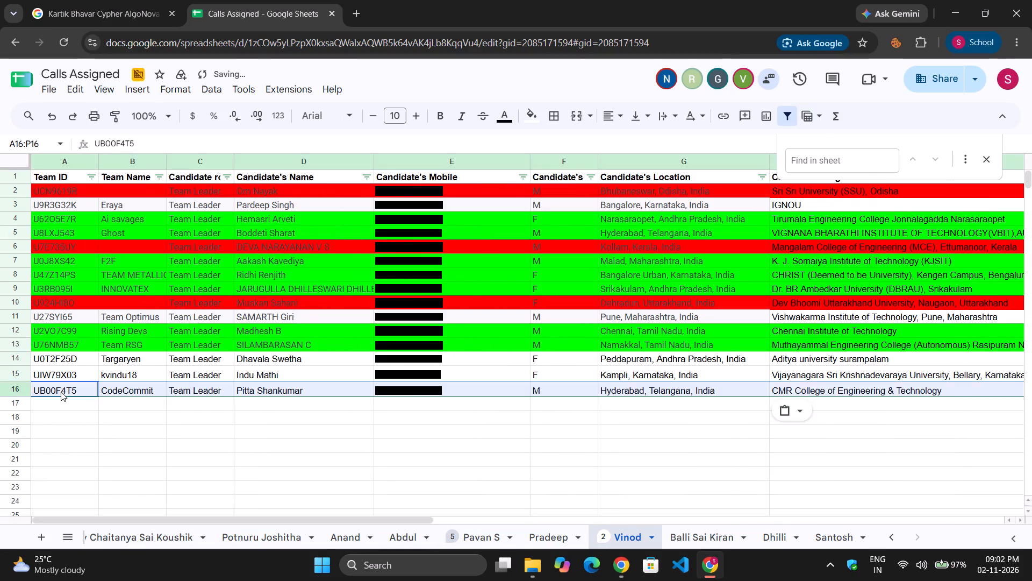
pyautogui.click(92, 421)
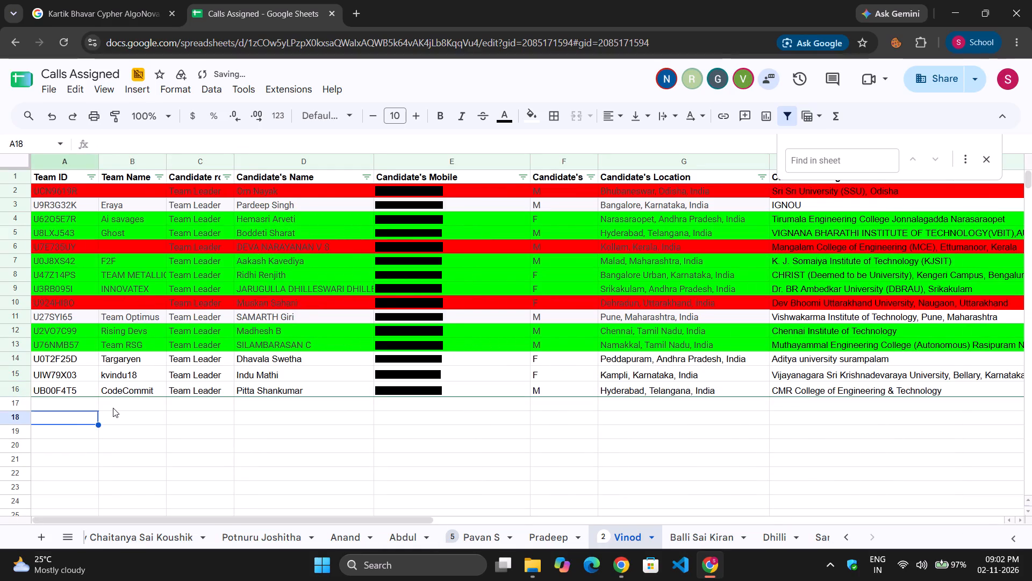
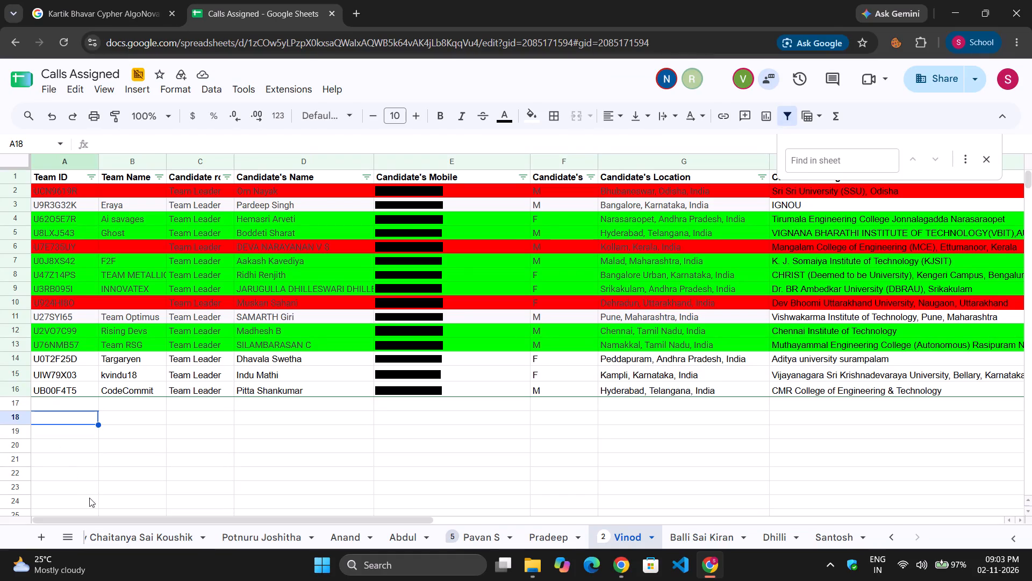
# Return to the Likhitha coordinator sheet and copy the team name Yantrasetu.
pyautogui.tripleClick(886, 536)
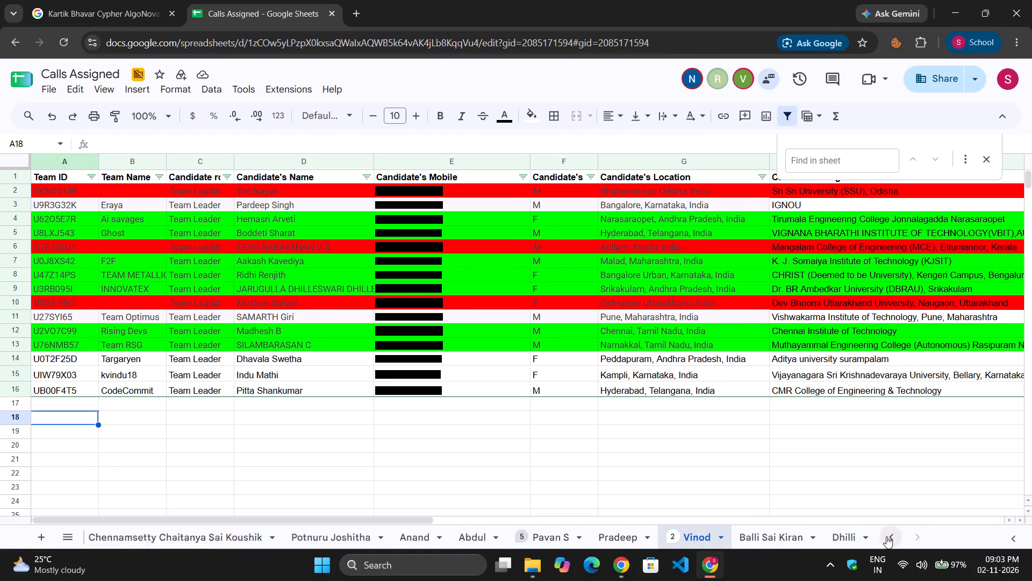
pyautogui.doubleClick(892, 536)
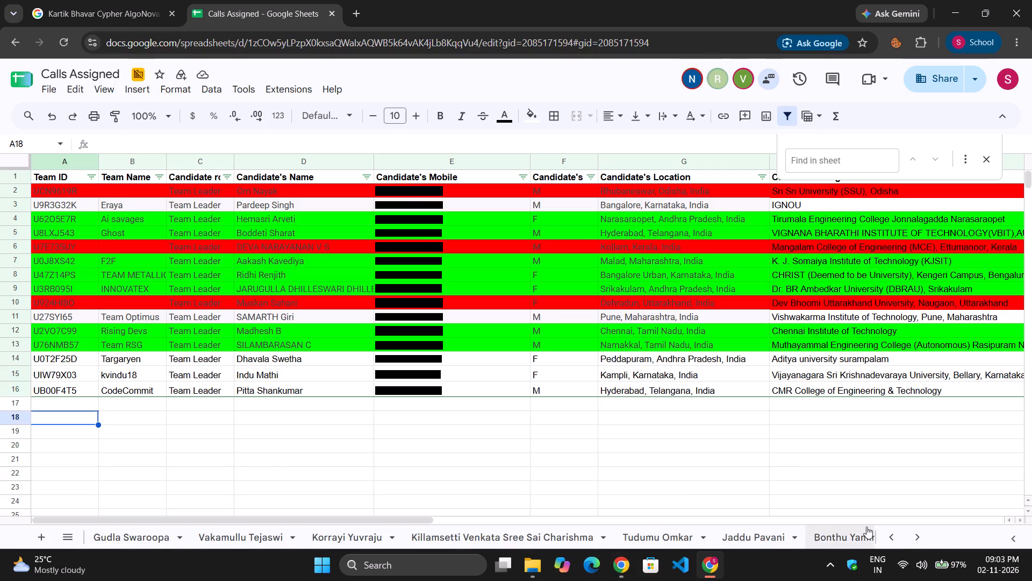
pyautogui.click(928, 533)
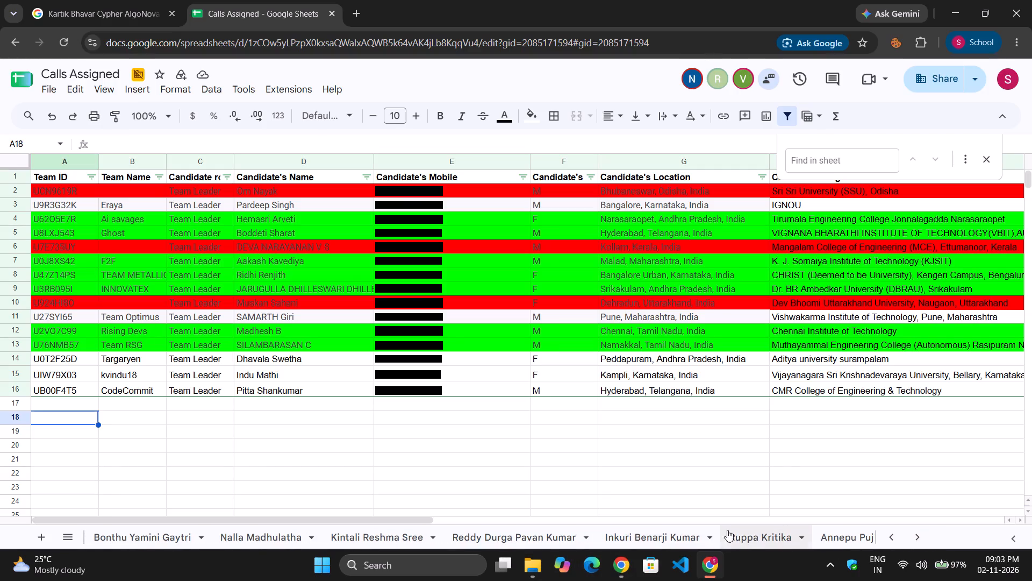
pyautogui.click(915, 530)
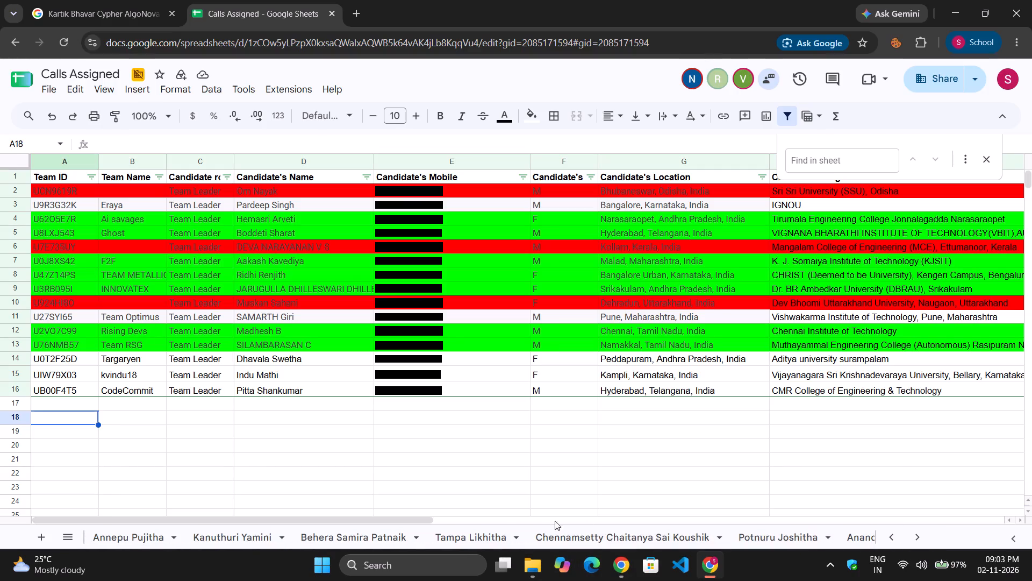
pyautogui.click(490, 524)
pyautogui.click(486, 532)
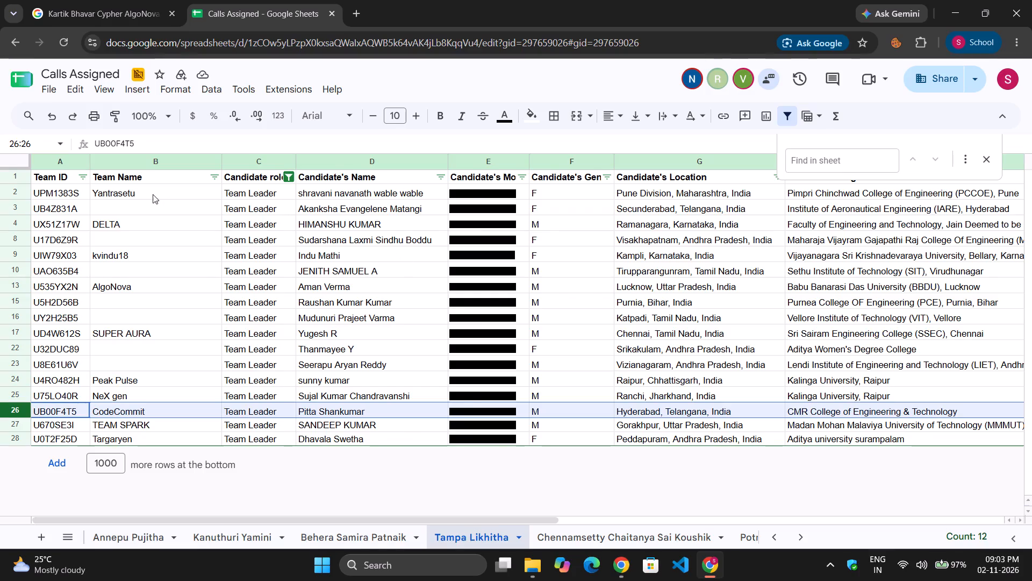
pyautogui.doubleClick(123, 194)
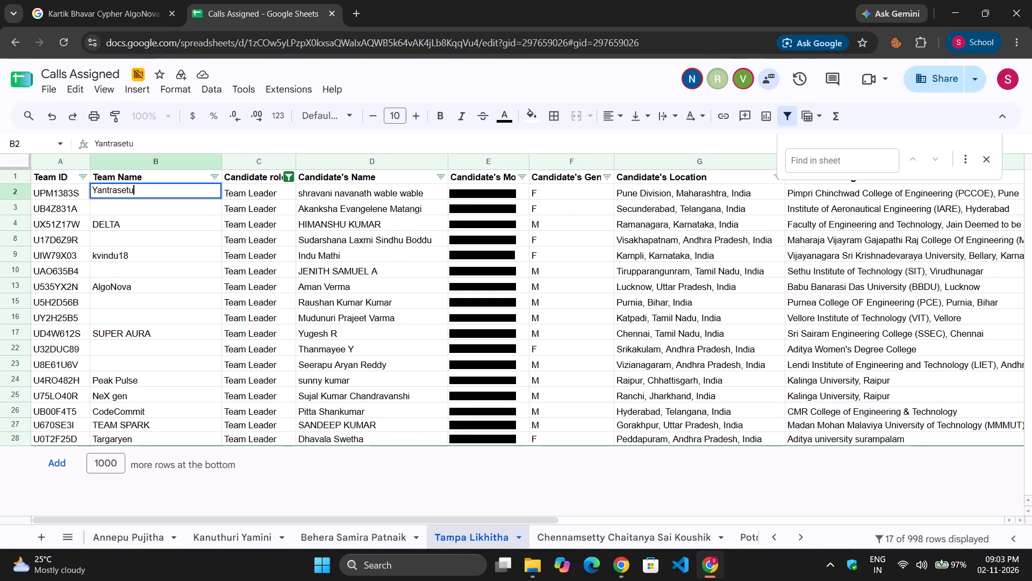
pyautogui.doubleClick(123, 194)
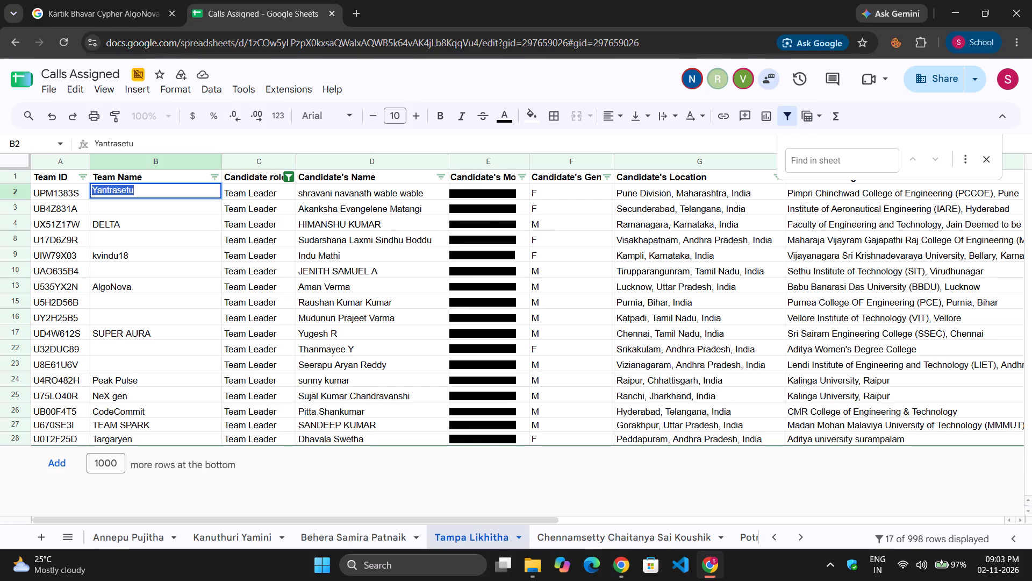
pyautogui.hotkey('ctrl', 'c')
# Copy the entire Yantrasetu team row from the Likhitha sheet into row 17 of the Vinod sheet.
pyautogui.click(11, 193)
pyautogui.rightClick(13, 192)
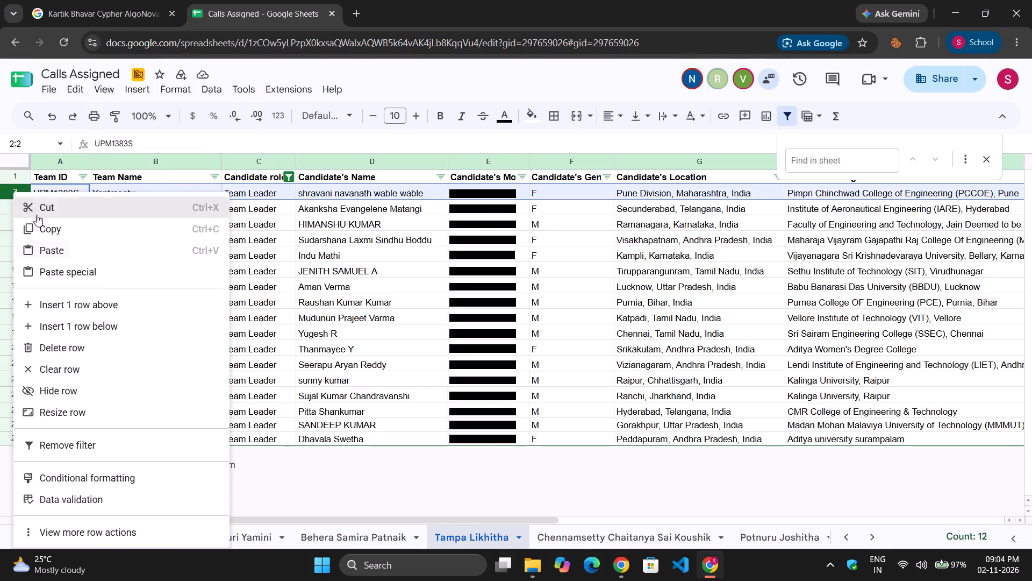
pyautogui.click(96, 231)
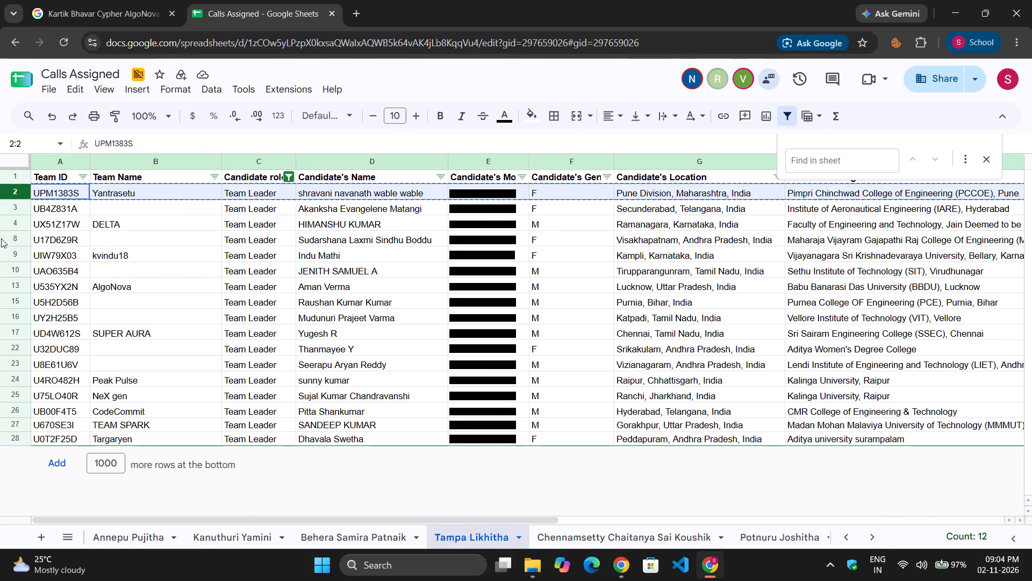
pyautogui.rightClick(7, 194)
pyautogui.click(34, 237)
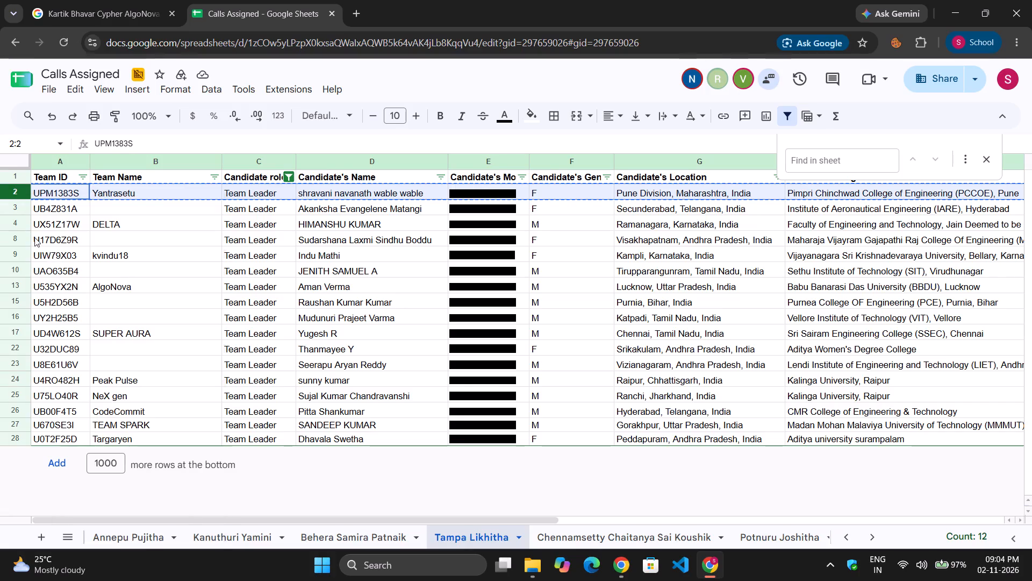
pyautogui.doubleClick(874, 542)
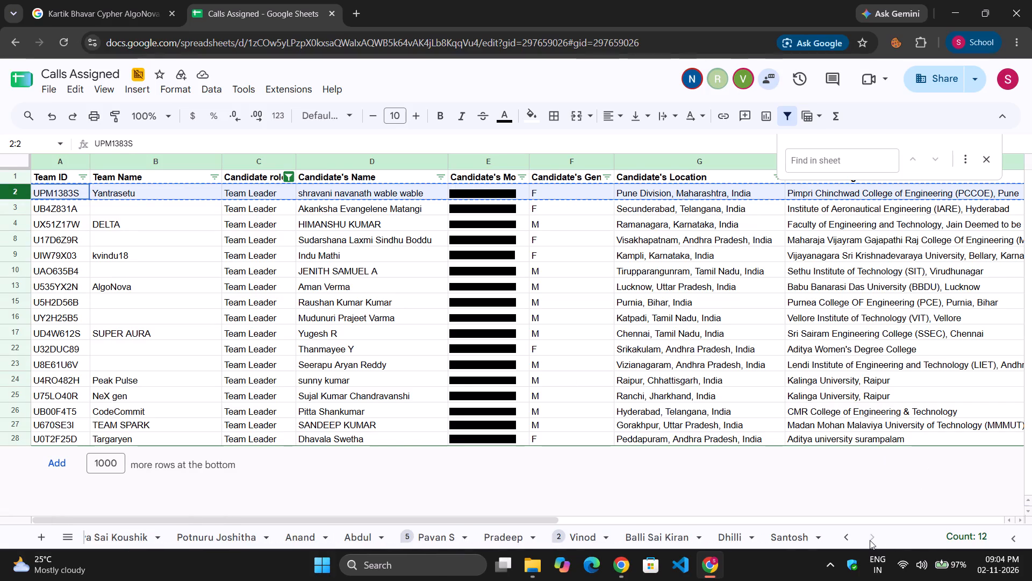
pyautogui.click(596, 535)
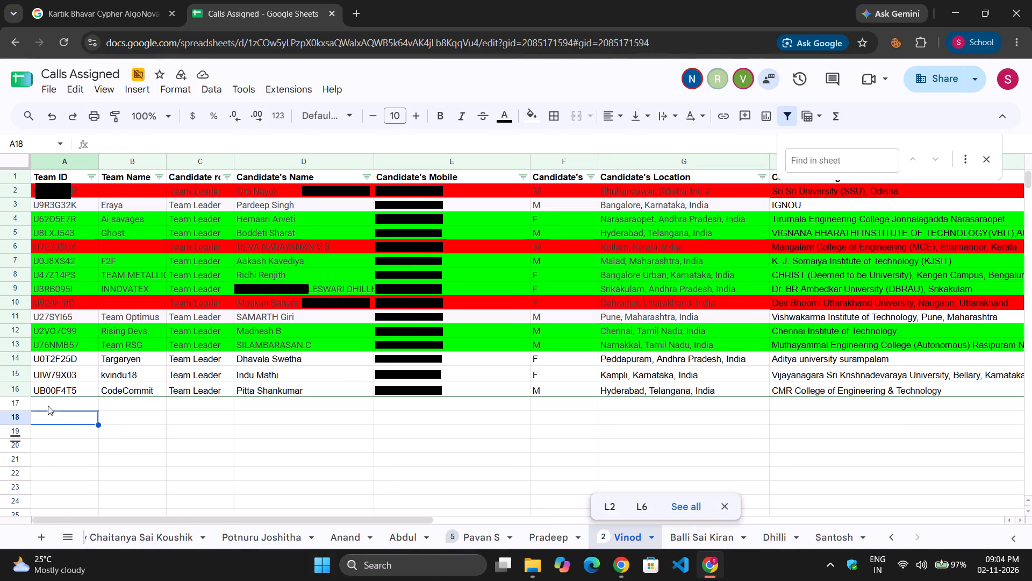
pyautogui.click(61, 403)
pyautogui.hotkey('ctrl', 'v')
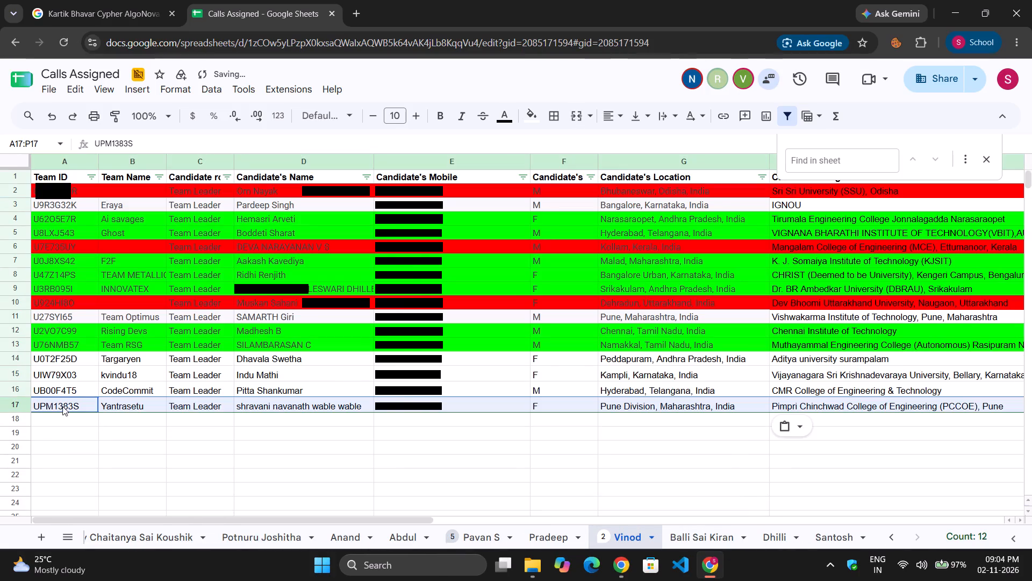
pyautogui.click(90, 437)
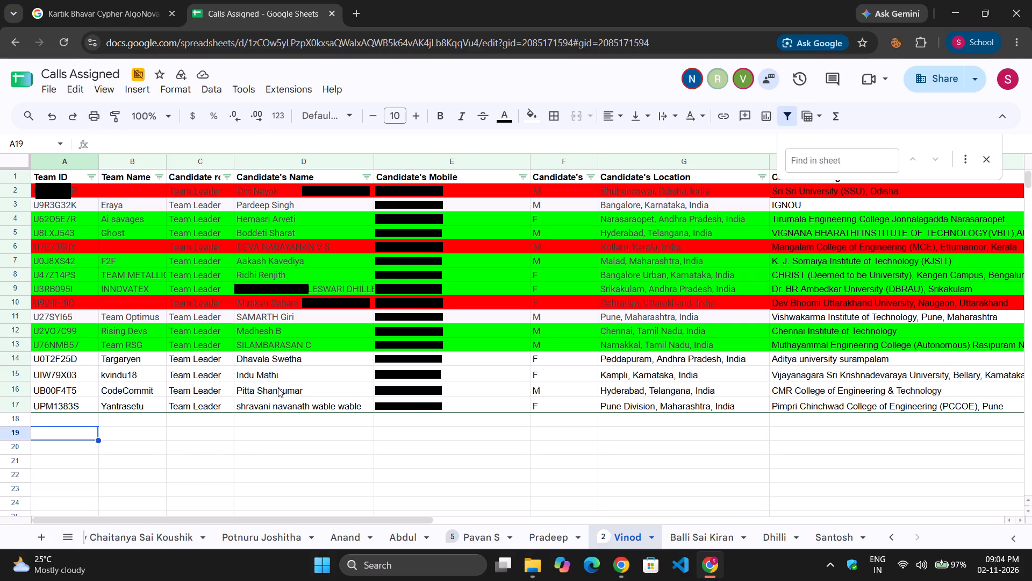
# Review the Yantrasetu row in the Vinod sheet, including its registration and coordinator columns.
pyautogui.click(330, 409)
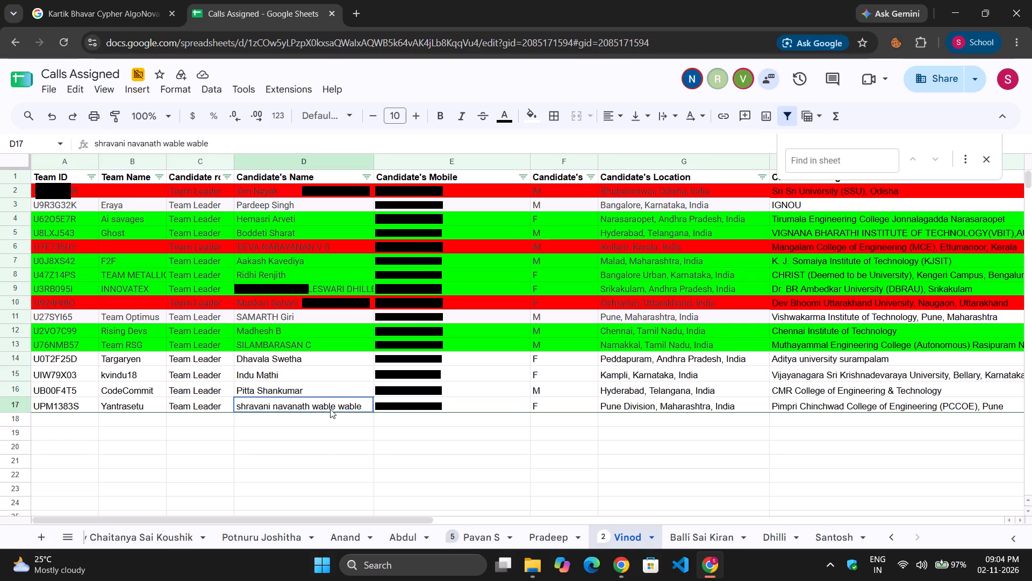
pyautogui.moveTo(299, 516); pyautogui.dragTo(457, 529)
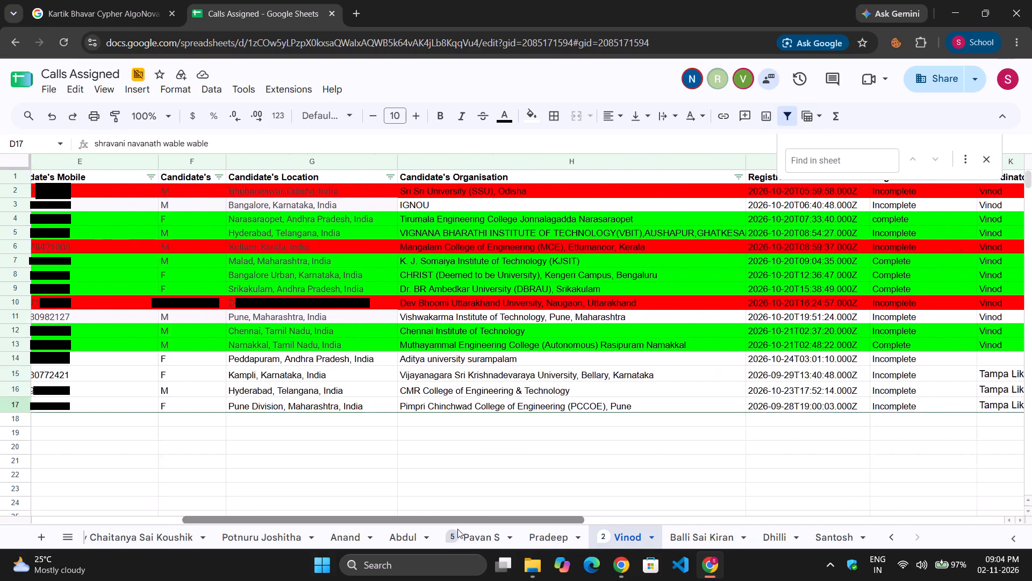
pyautogui.moveTo(457, 529); pyautogui.dragTo(276, 500)
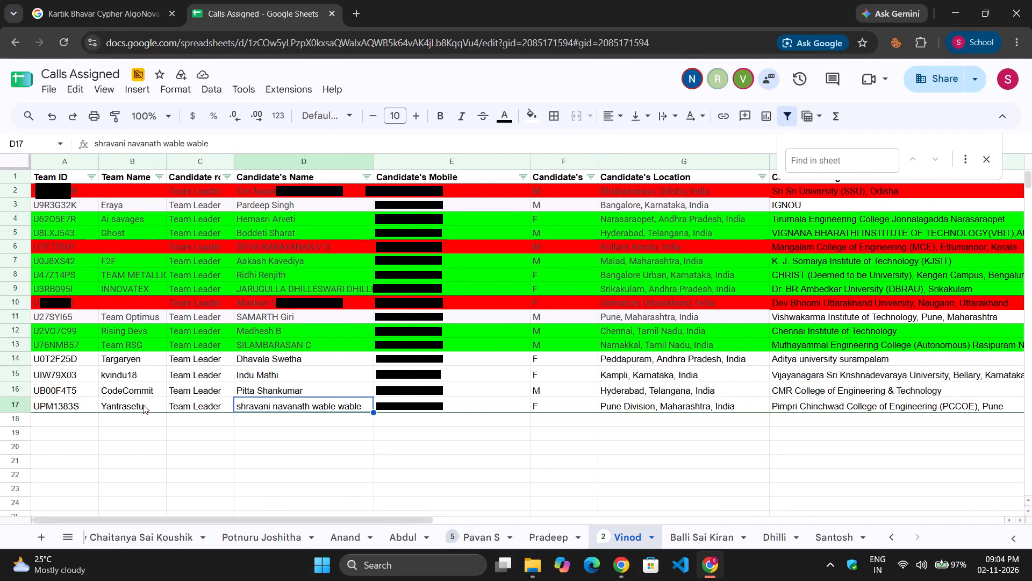
pyautogui.click(139, 405)
pyautogui.moveTo(213, 519); pyautogui.dragTo(219, 521)
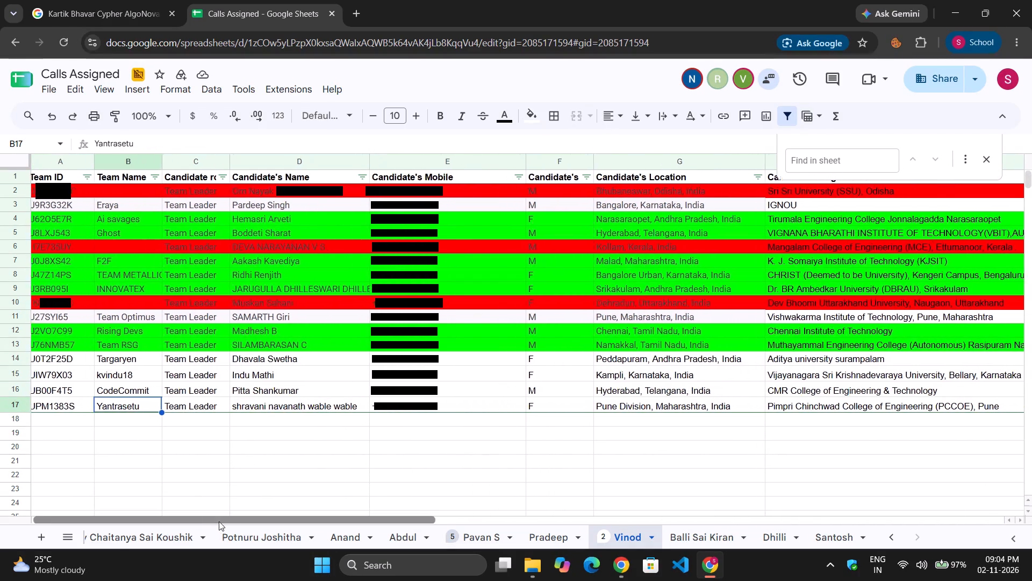
pyautogui.moveTo(219, 521); pyautogui.dragTo(199, 518)
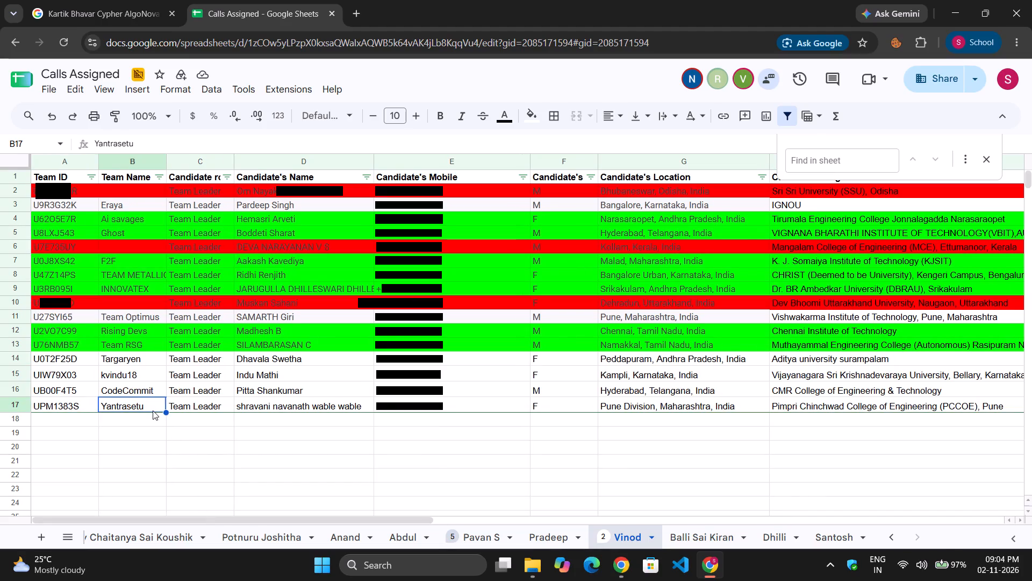
pyautogui.moveTo(153, 410); pyautogui.dragTo(153, 419)
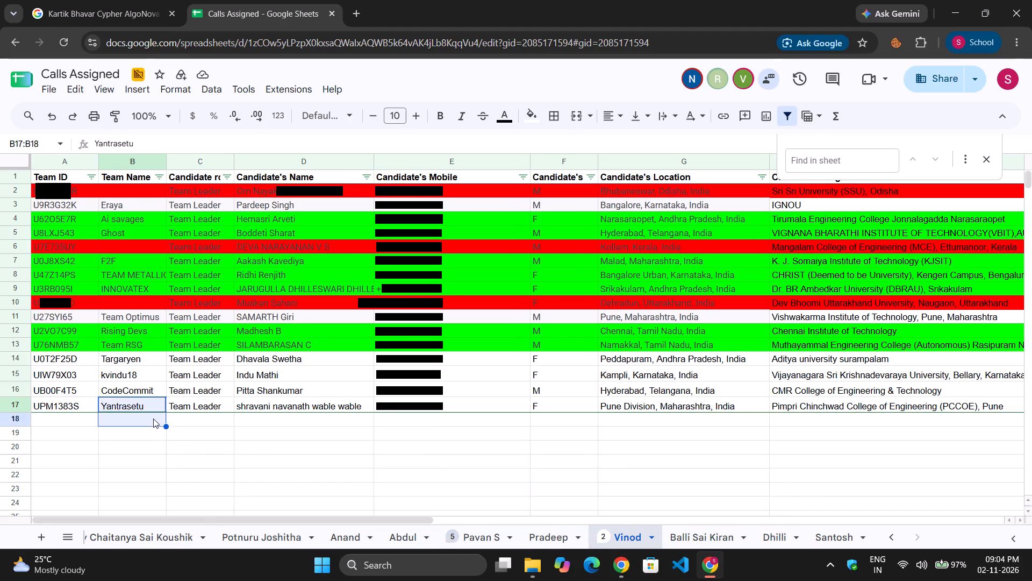
pyautogui.click(297, 442)
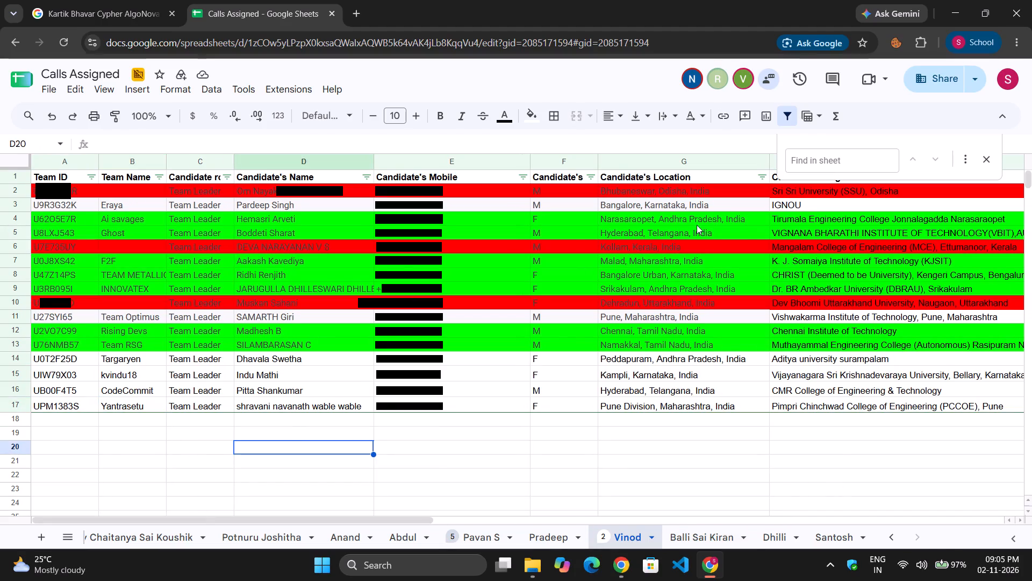
# Follow the other active collaborators to the sheets they are working in and look over the team rows there.
pyautogui.click(692, 74)
pyautogui.click(692, 74)
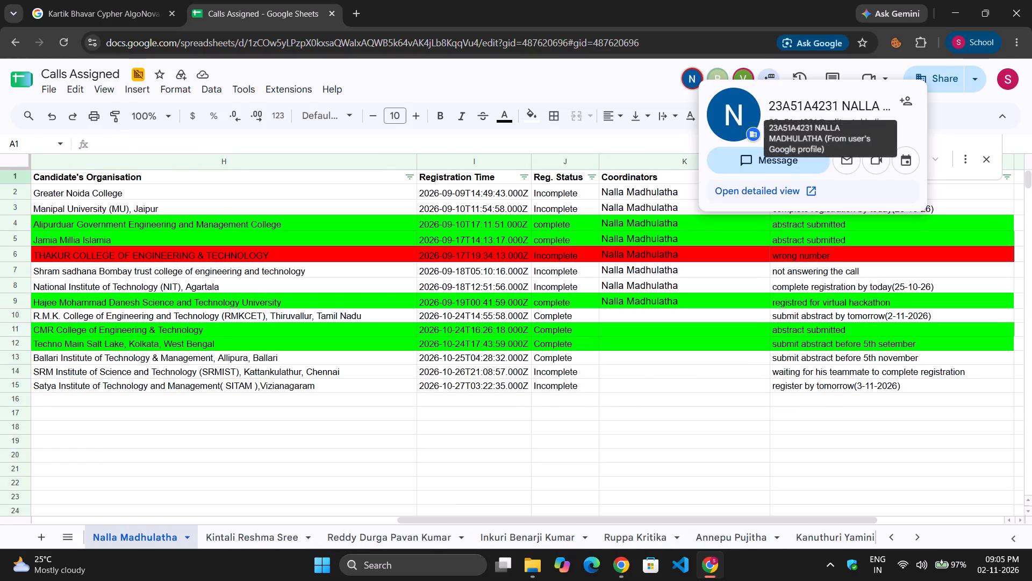
pyautogui.click(719, 73)
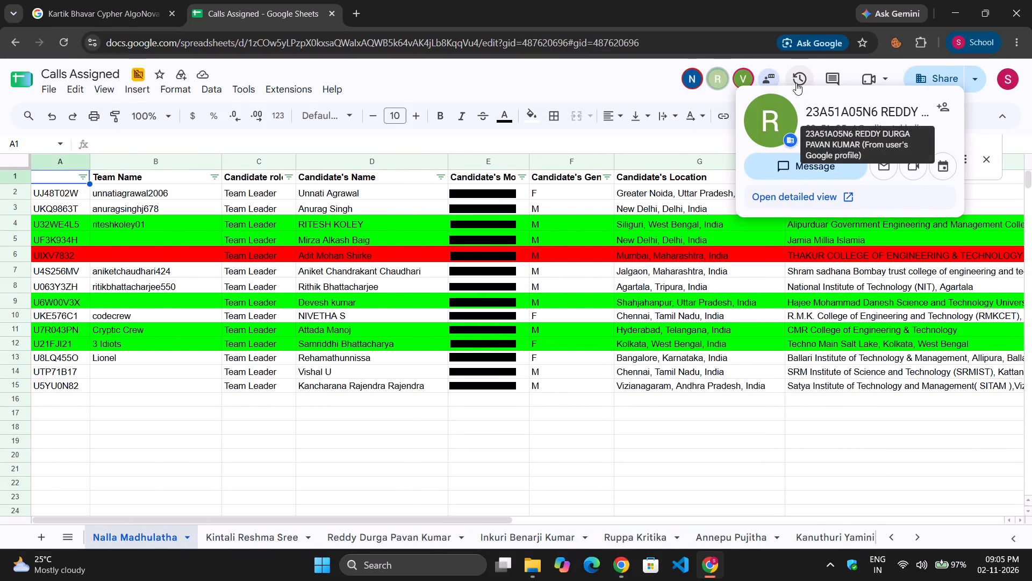
pyautogui.click(733, 77)
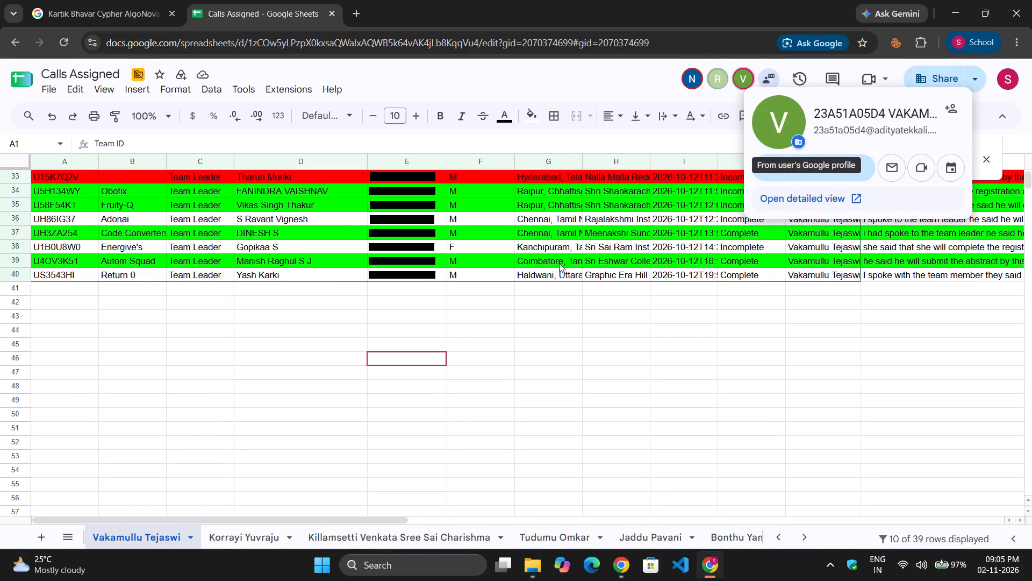
pyautogui.click(398, 300)
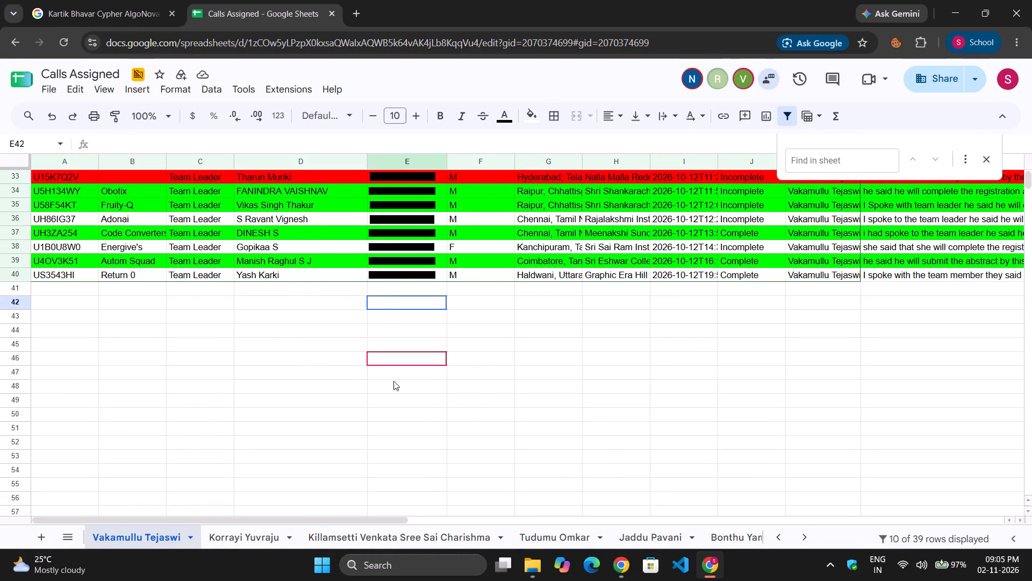
pyautogui.scroll(15, 306, 359)
pyautogui.scroll(6, 74, 283)
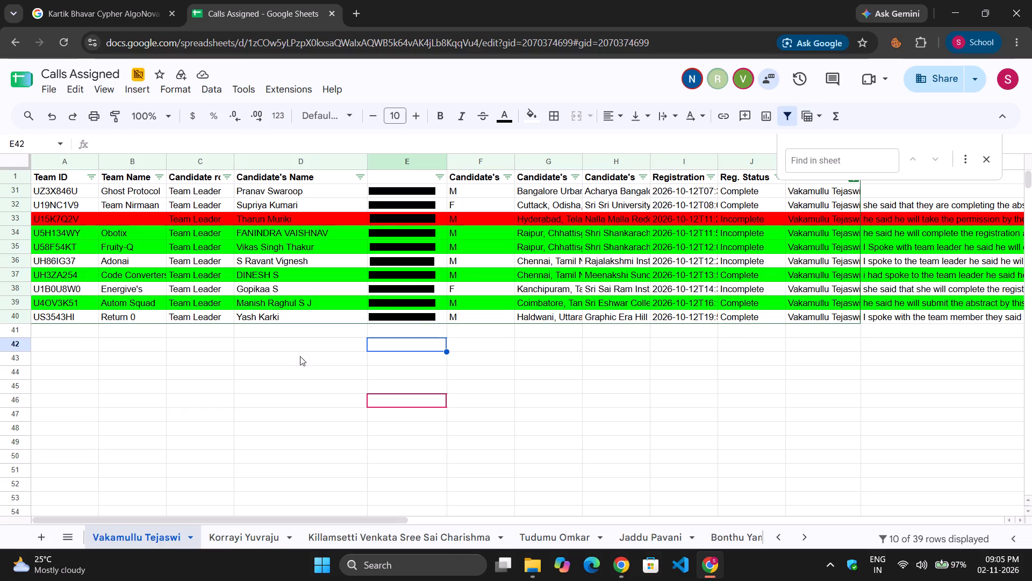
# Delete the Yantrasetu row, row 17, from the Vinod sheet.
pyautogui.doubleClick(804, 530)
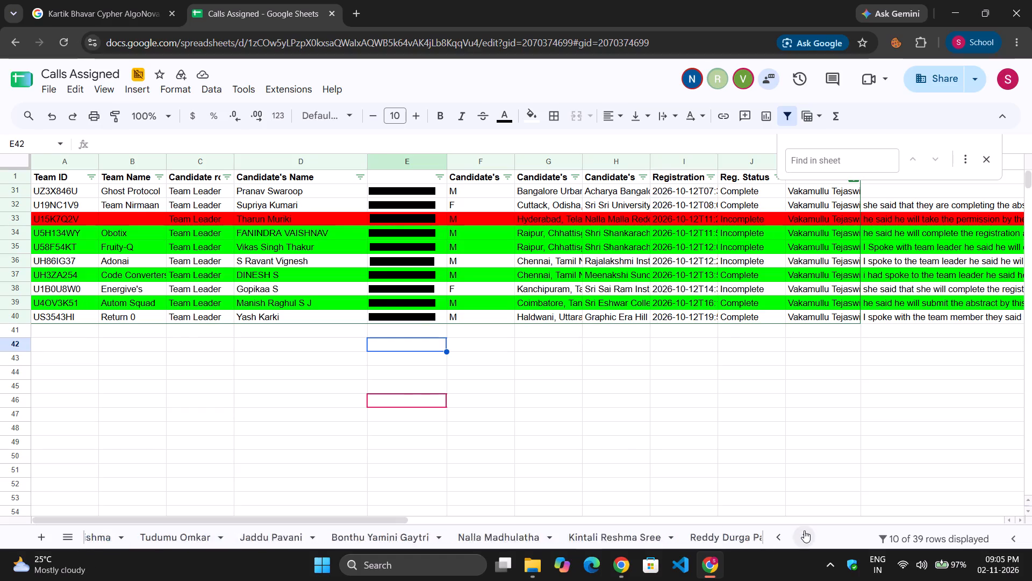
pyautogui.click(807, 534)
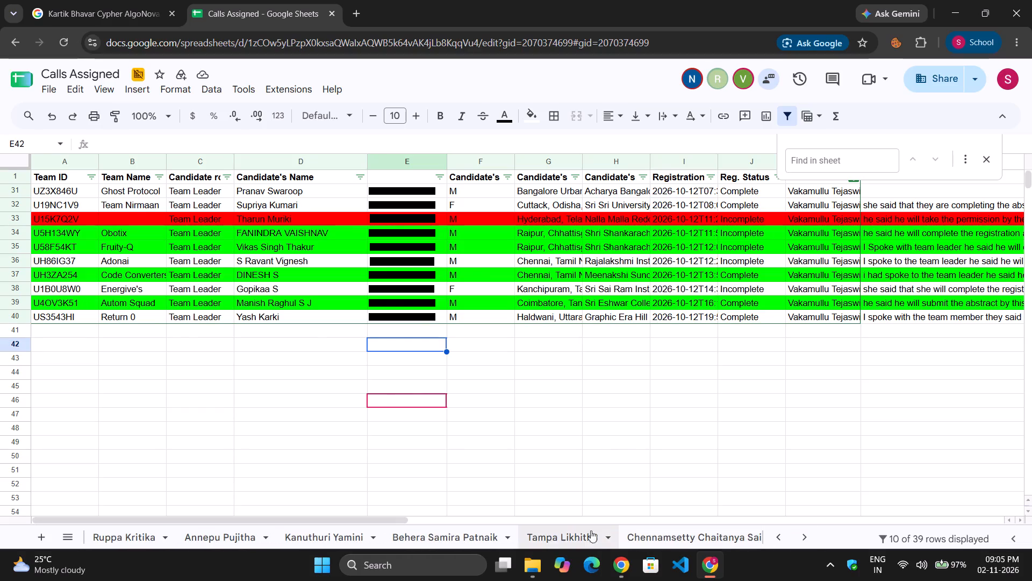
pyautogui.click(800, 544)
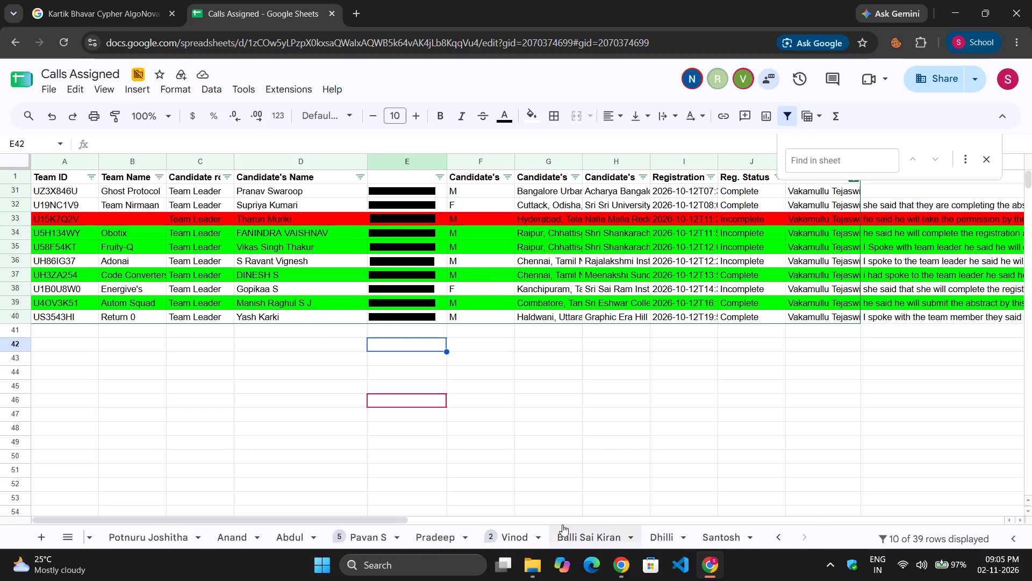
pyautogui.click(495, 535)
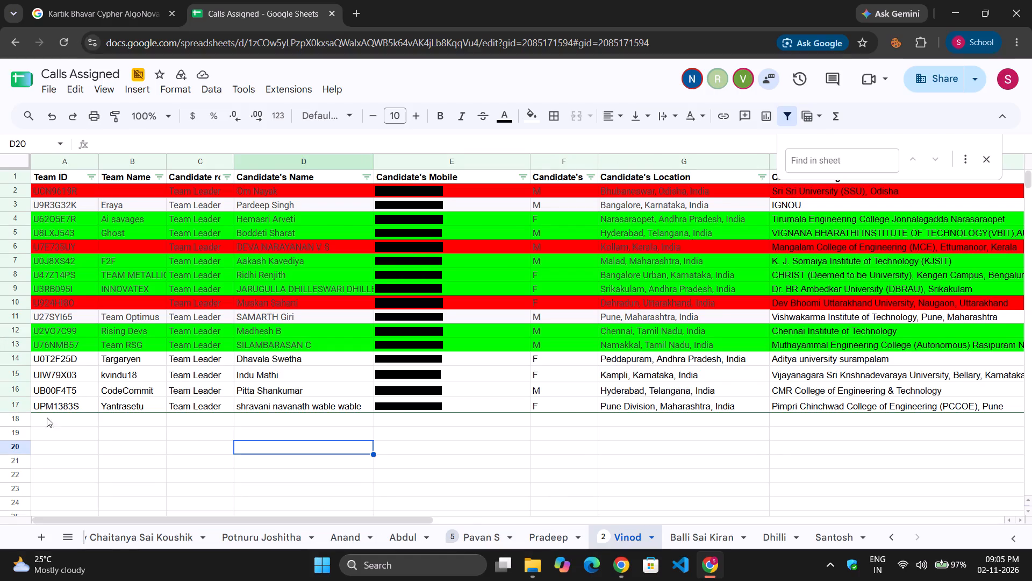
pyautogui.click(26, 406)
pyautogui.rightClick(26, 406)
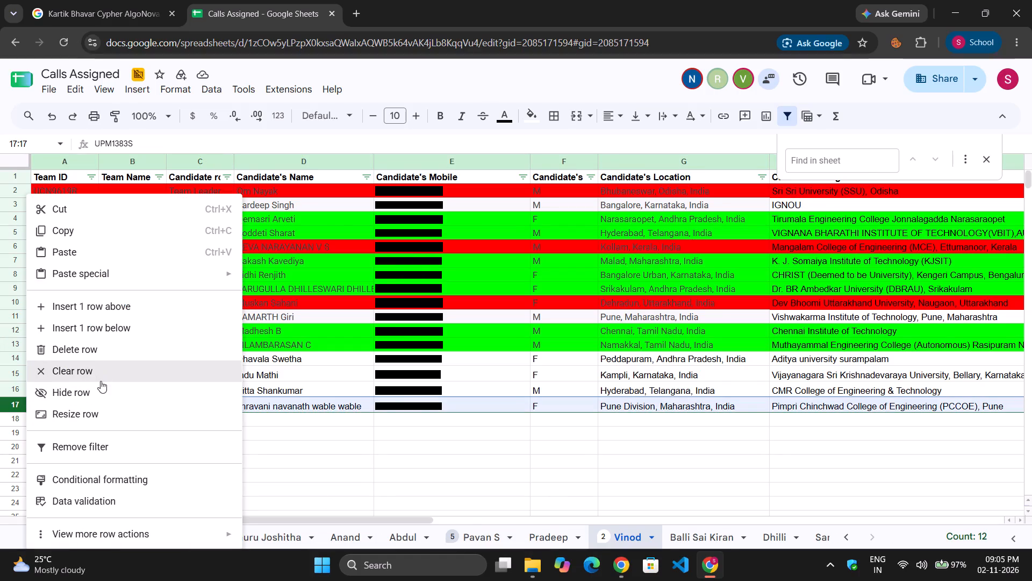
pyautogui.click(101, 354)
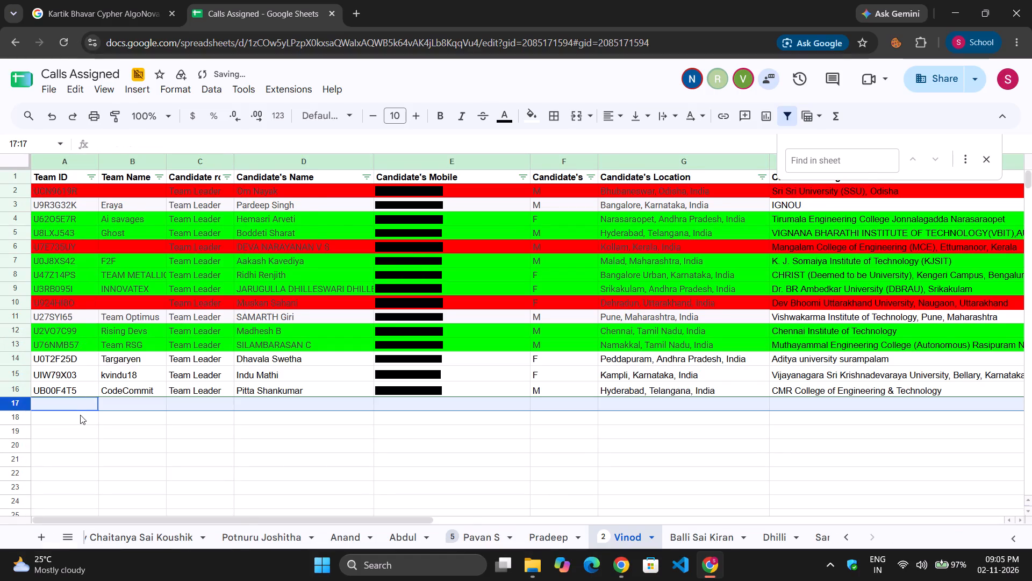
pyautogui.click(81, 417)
# Return from the Vinod sheet to the Likhitha coordinator sheet to look over its remaining teams.
pyautogui.click(158, 392)
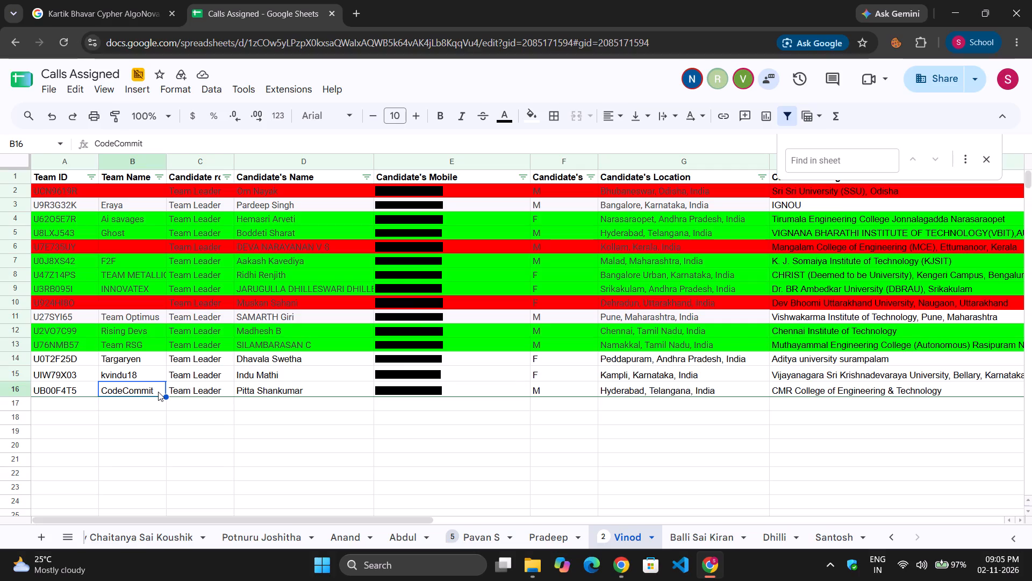
pyautogui.doubleClick(881, 532)
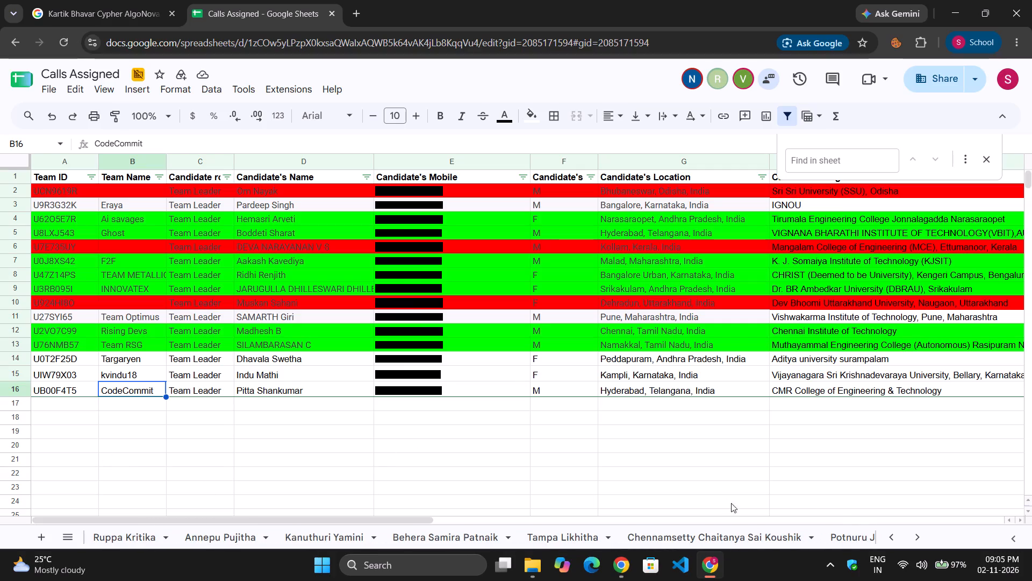
pyautogui.click(897, 542)
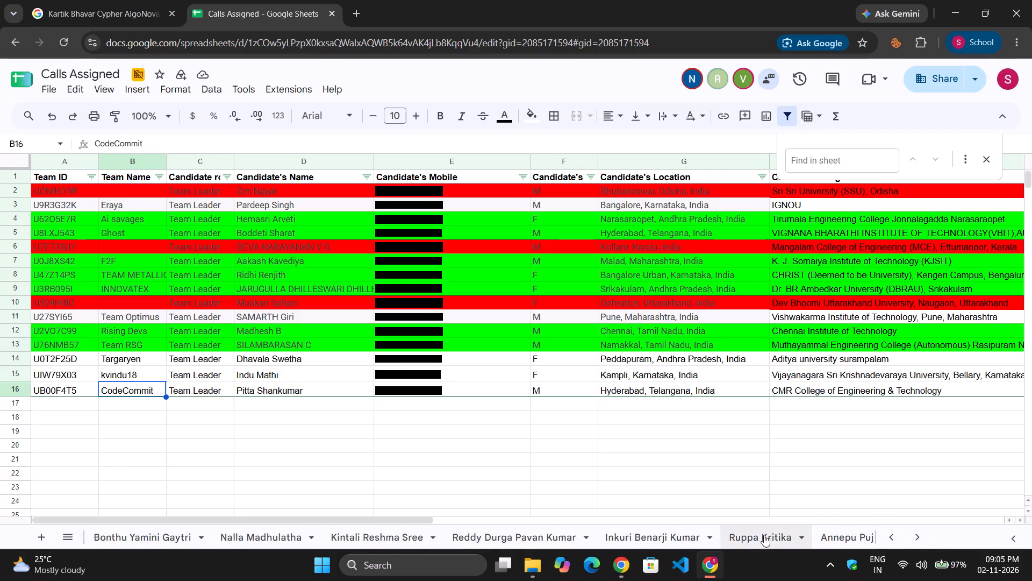
pyautogui.click(916, 535)
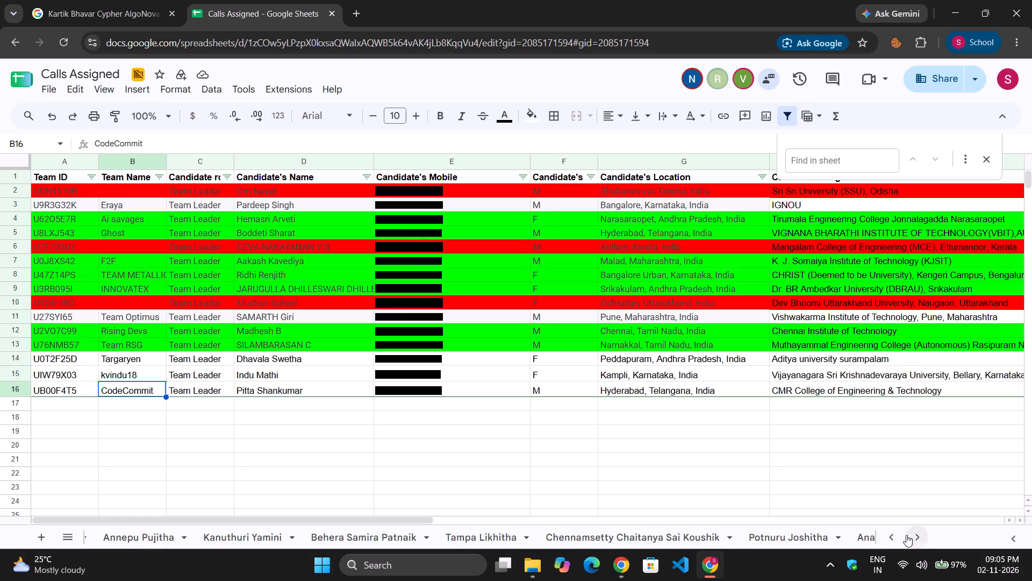
pyautogui.doubleClick(897, 535)
pyautogui.click(916, 530)
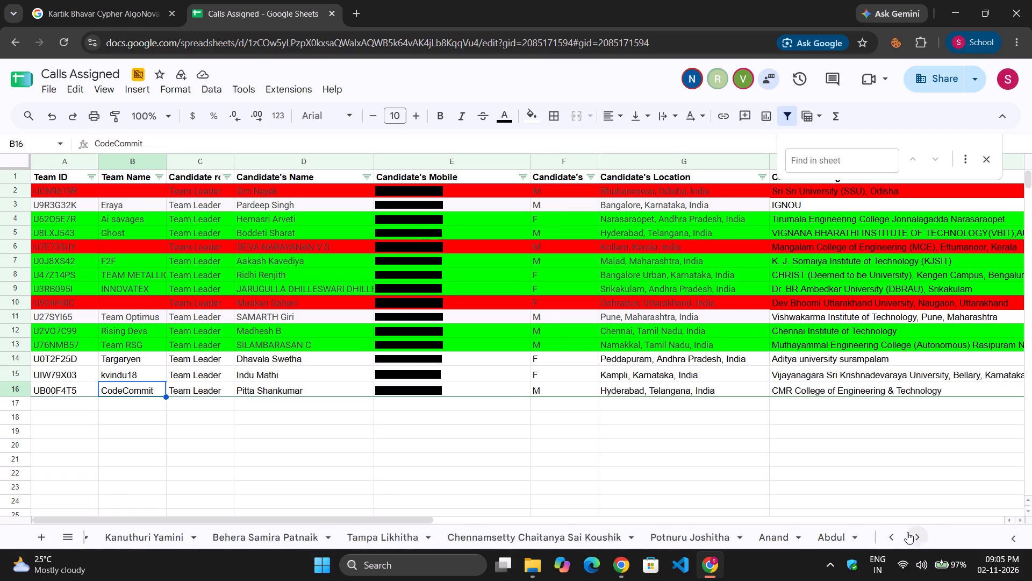
pyautogui.click(372, 529)
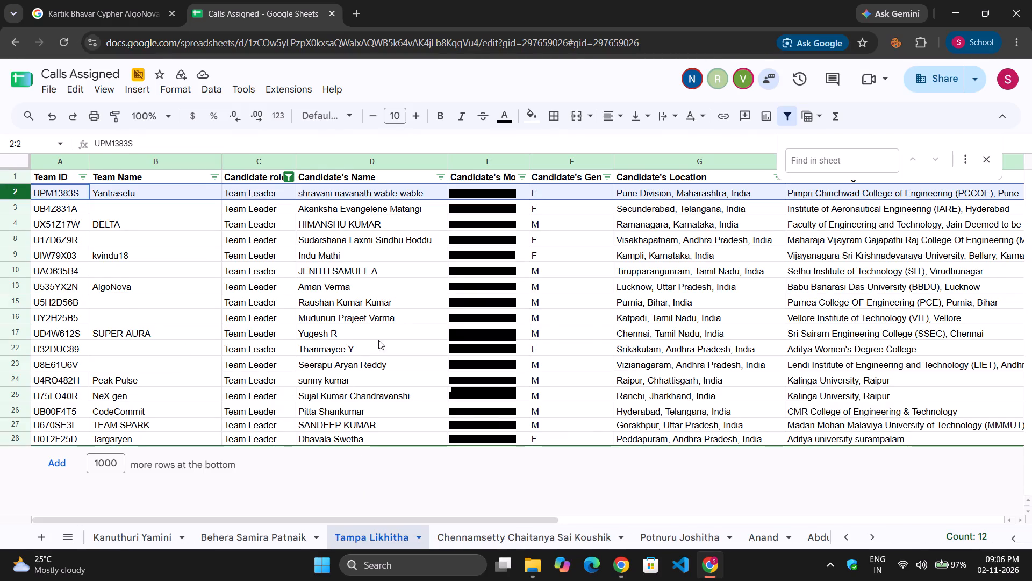
pyautogui.click(467, 330)
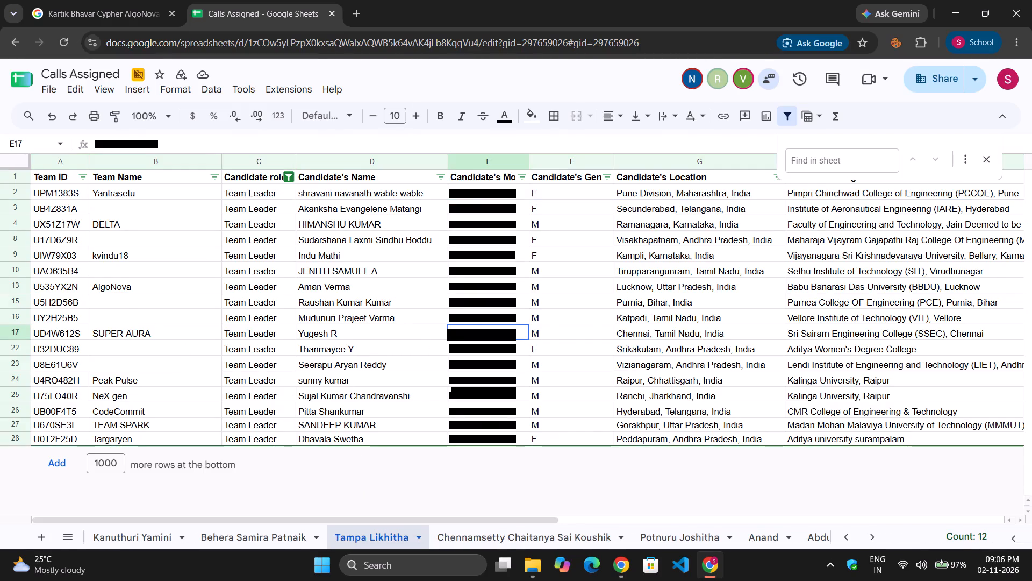
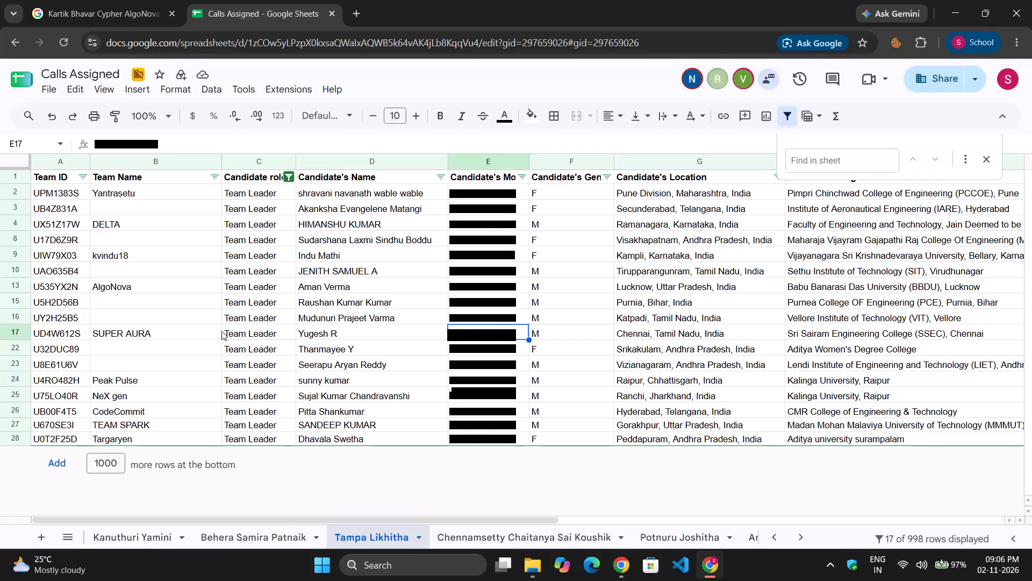
# Examine the SUPER AURA row, row 17, in the Likhitha coordinator sheet, including its team ID and team name.
pyautogui.click(226, 331)
pyautogui.moveTo(48, 333); pyautogui.dragTo(186, 329)
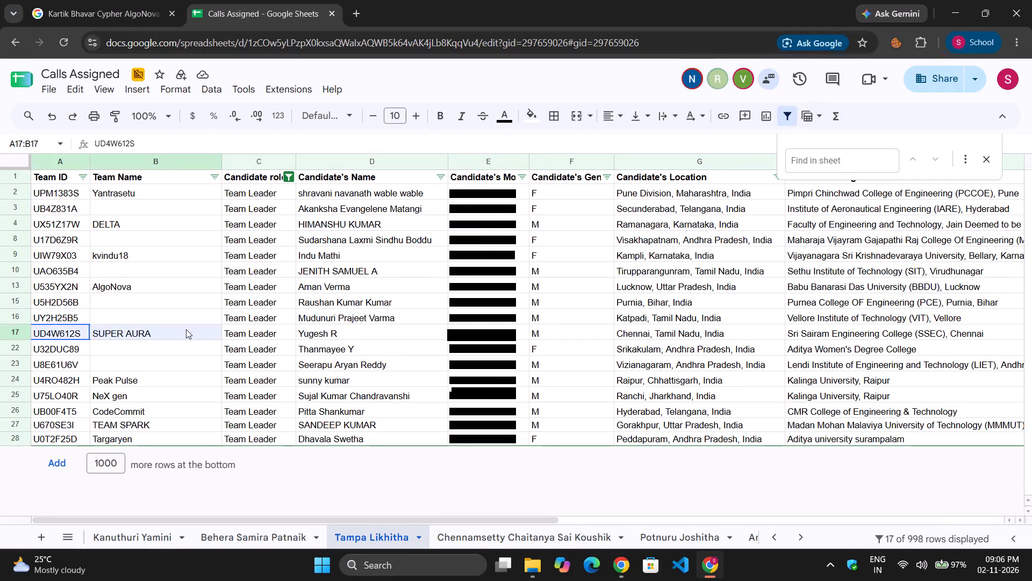
pyautogui.moveTo(186, 329); pyautogui.dragTo(221, 330)
pyautogui.click(250, 334)
pyautogui.moveTo(51, 332); pyautogui.dragTo(91, 330)
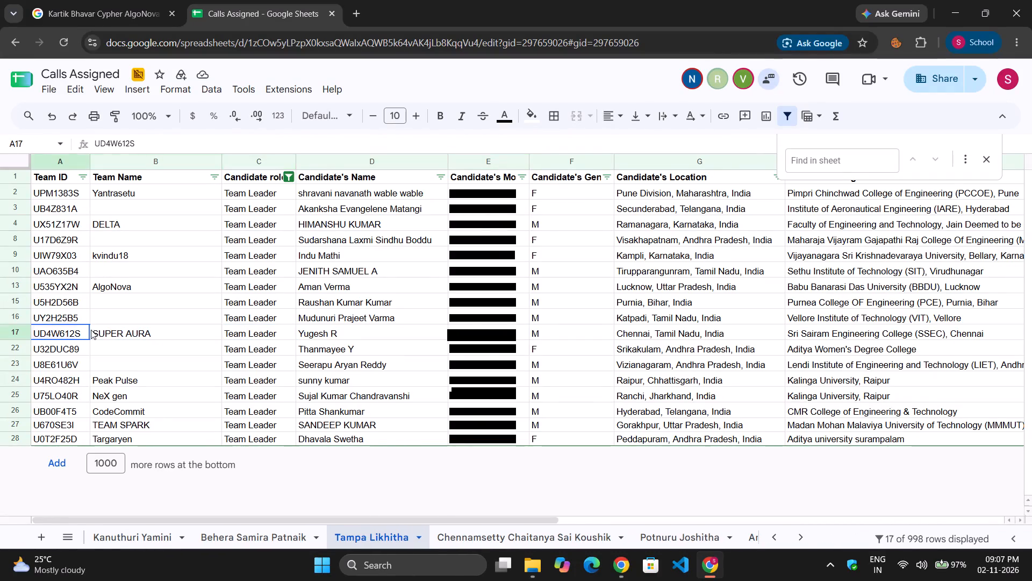
pyautogui.moveTo(91, 330); pyautogui.dragTo(691, 338)
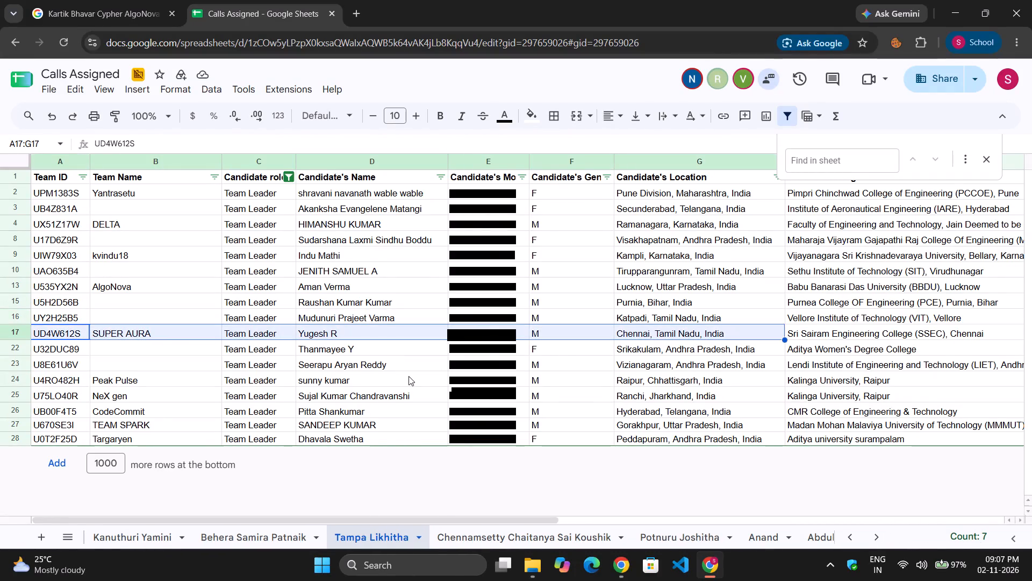
pyautogui.doubleClick(166, 332)
pyautogui.tripleClick(166, 332)
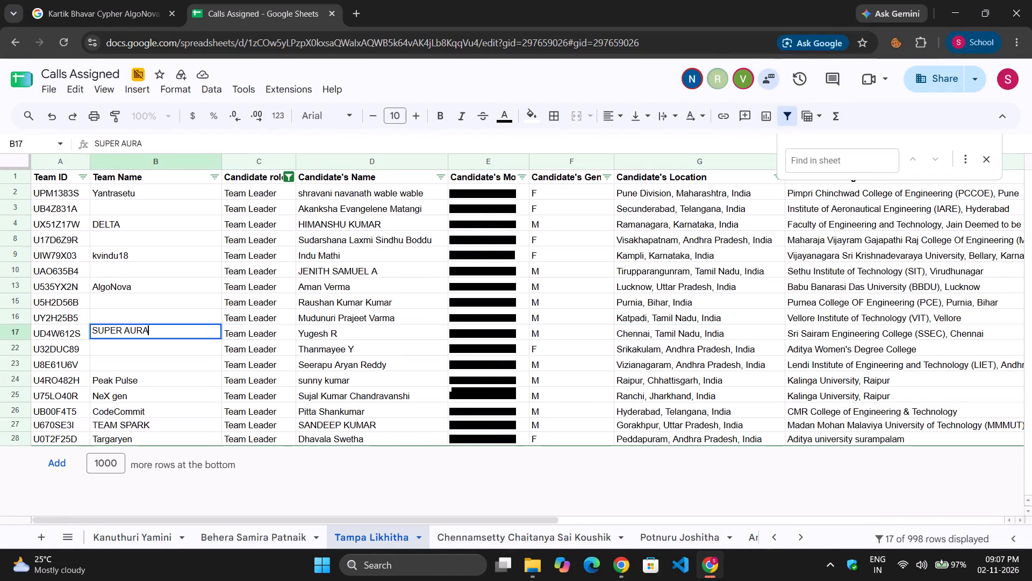
pyautogui.moveTo(273, 517); pyautogui.dragTo(293, 521)
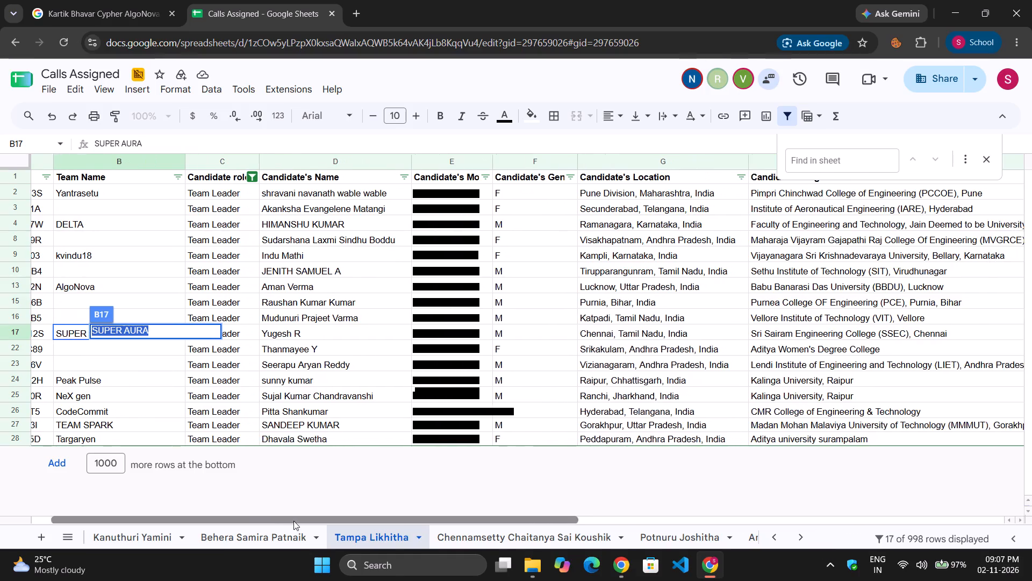
pyautogui.moveTo(293, 521); pyautogui.dragTo(242, 510)
pyautogui.click(252, 386)
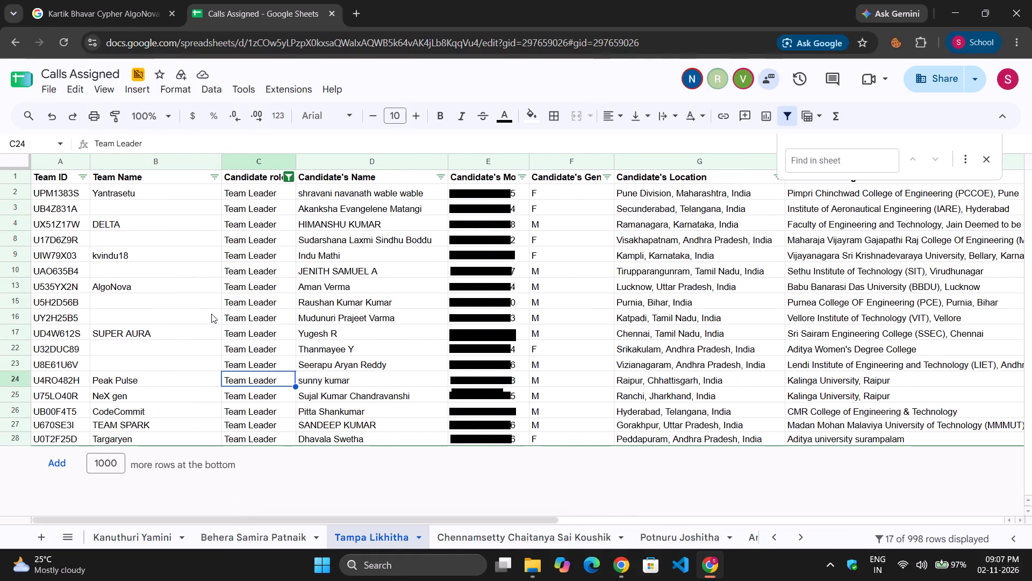
pyautogui.click(181, 330)
pyautogui.click(181, 330)
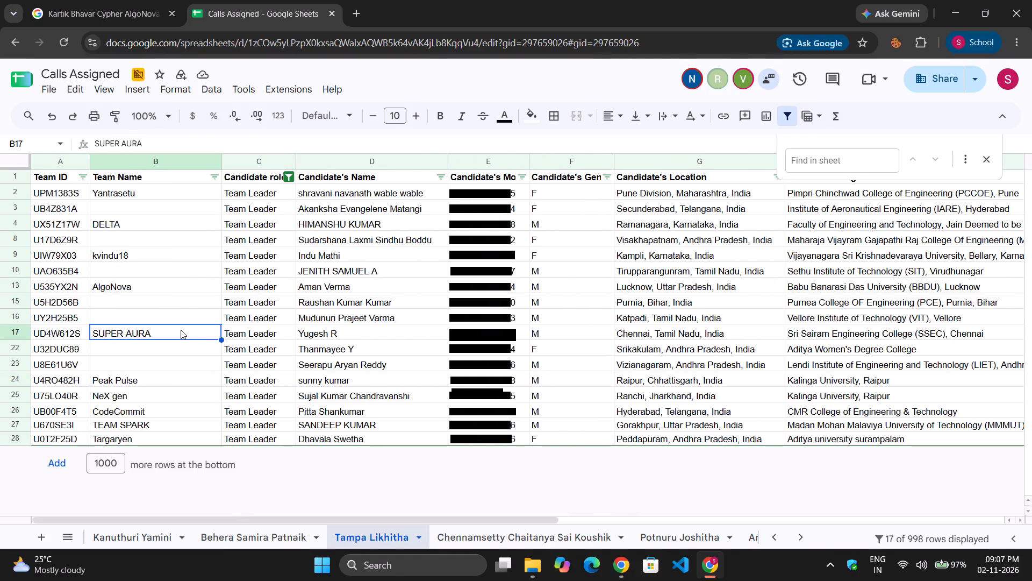
pyautogui.tripleClick(171, 331)
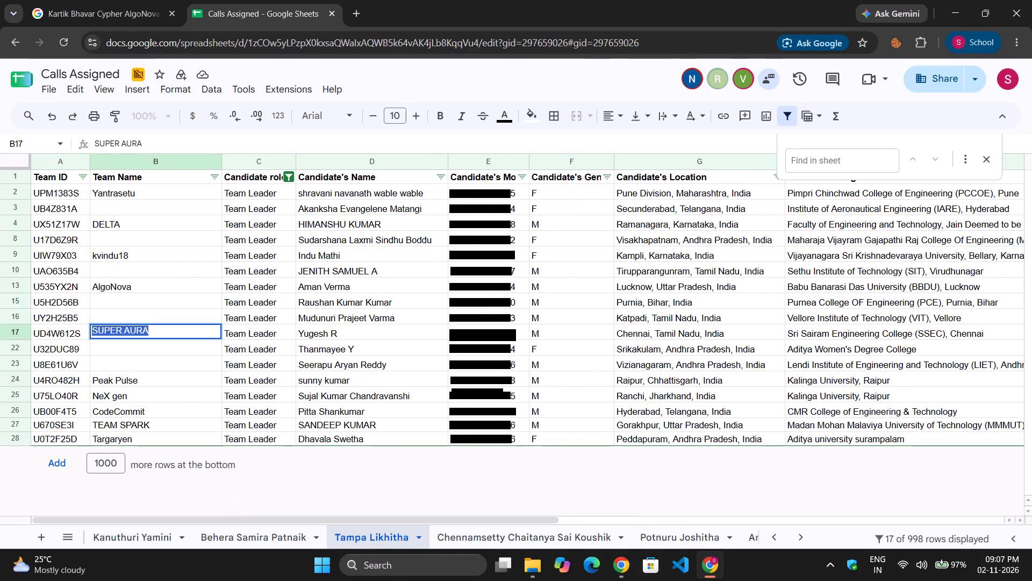
pyautogui.click(180, 351)
pyautogui.click(180, 334)
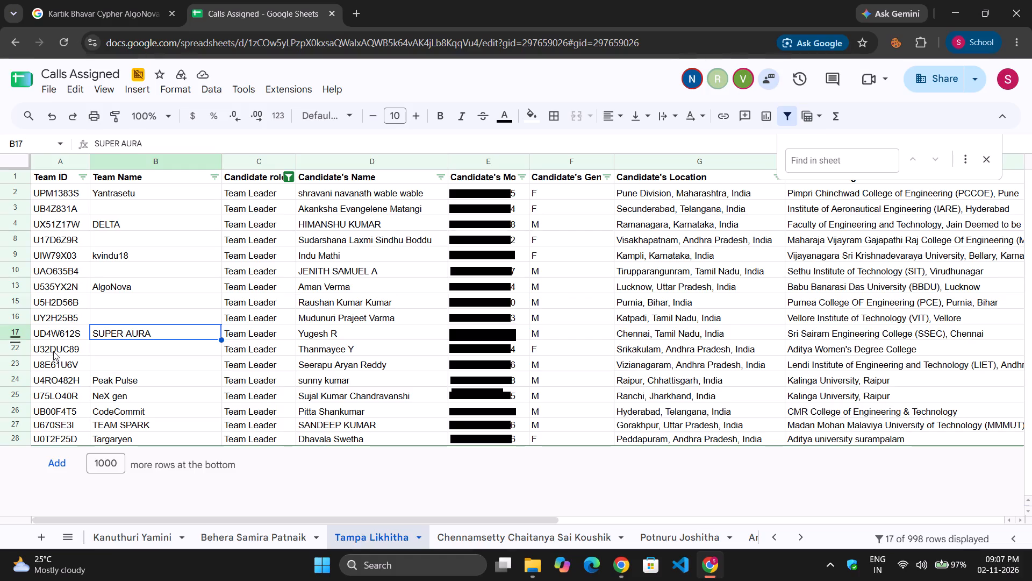
# Check the team list in the Vinod sheet and return to the Likhitha coordinator sheet.
pyautogui.doubleClick(802, 541)
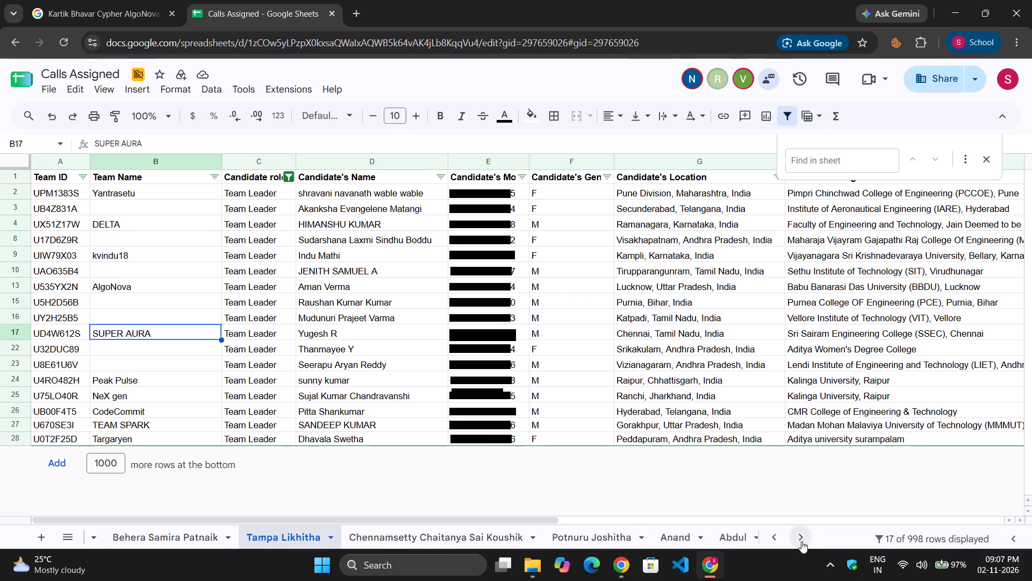
pyautogui.click(801, 541)
pyautogui.click(507, 540)
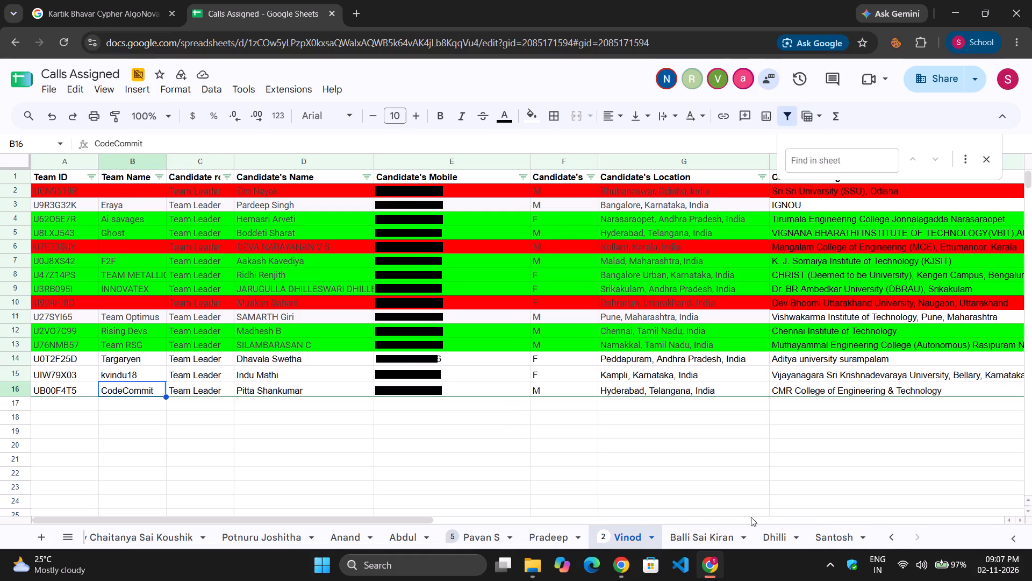
pyautogui.click(885, 536)
pyautogui.click(560, 530)
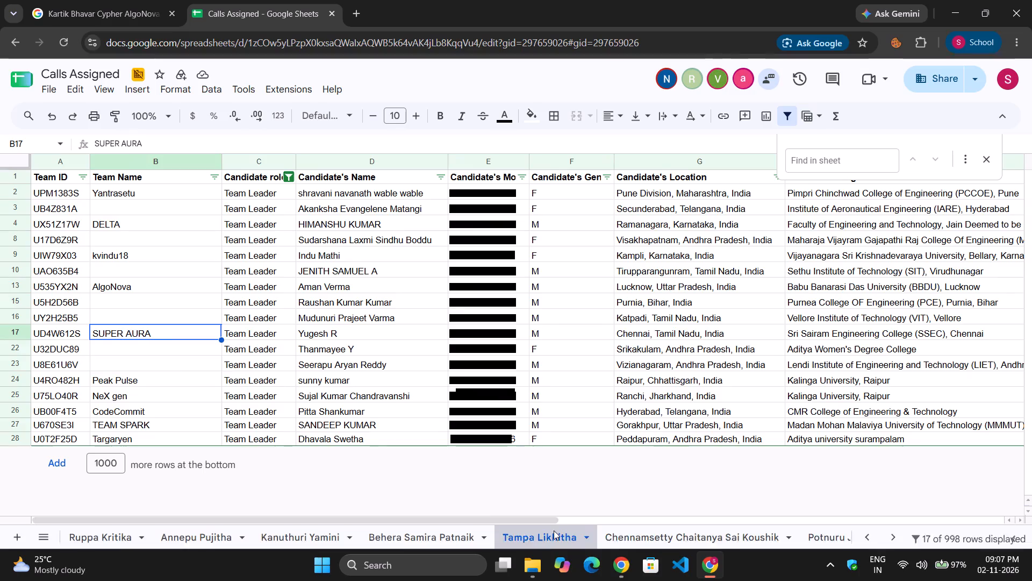
# Look over the team rows in the Yamini, Pujitha and Kritika coordinator sheets.
pyautogui.scroll(3, 218, 417)
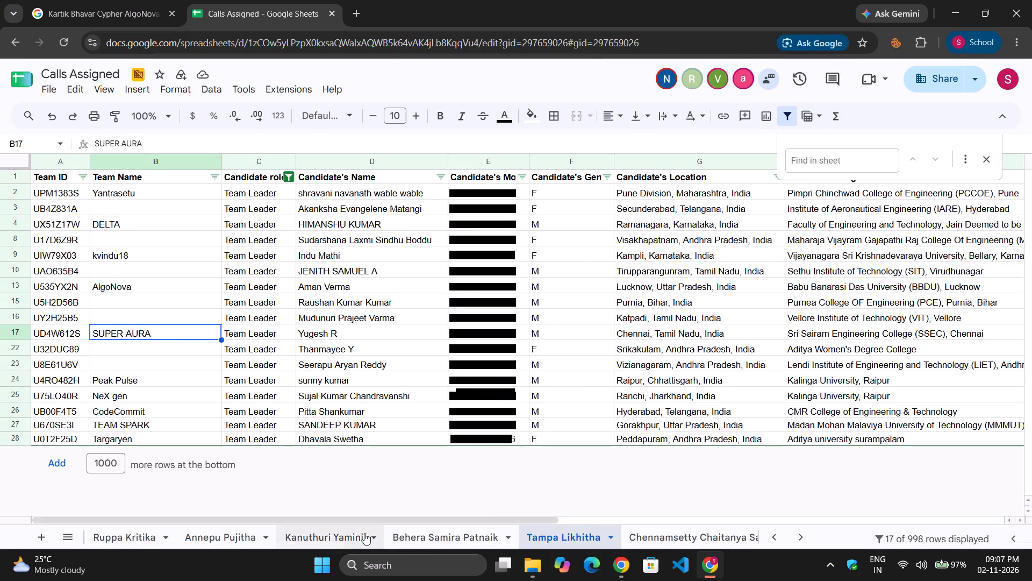
pyautogui.click(351, 536)
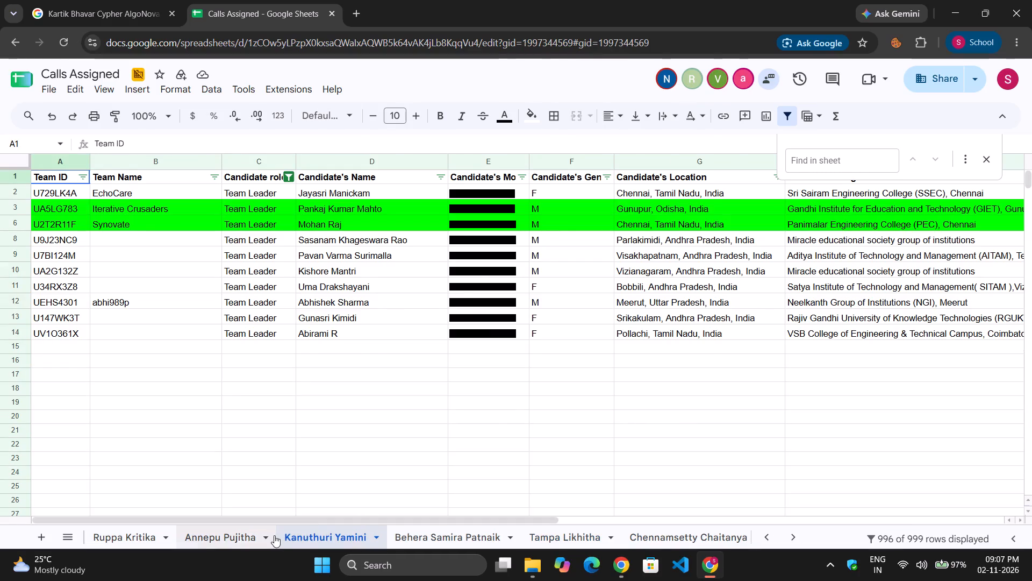
pyautogui.click(206, 533)
pyautogui.click(112, 533)
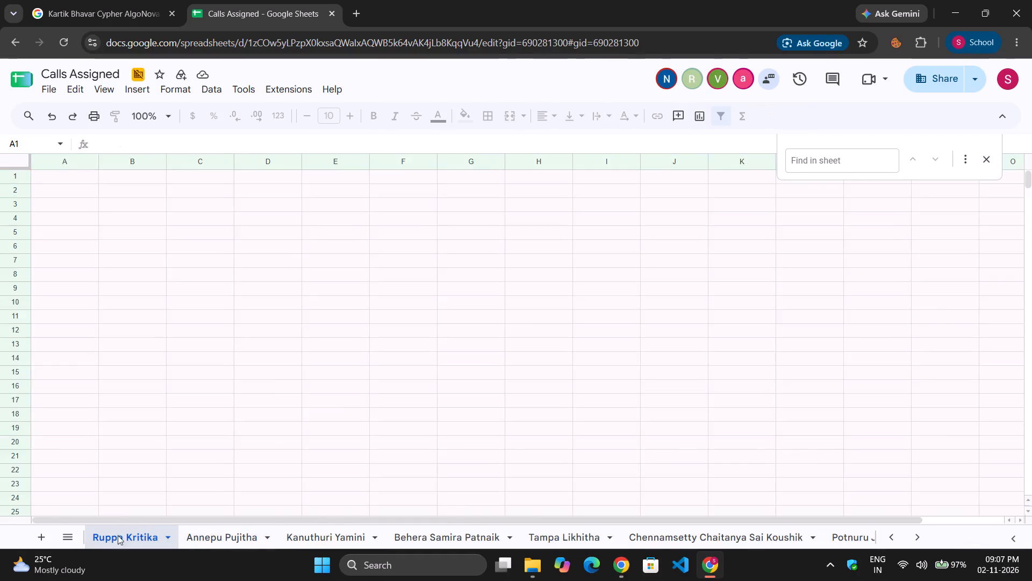
pyautogui.scroll(-8, 240, 494)
pyautogui.scroll(8, 240, 494)
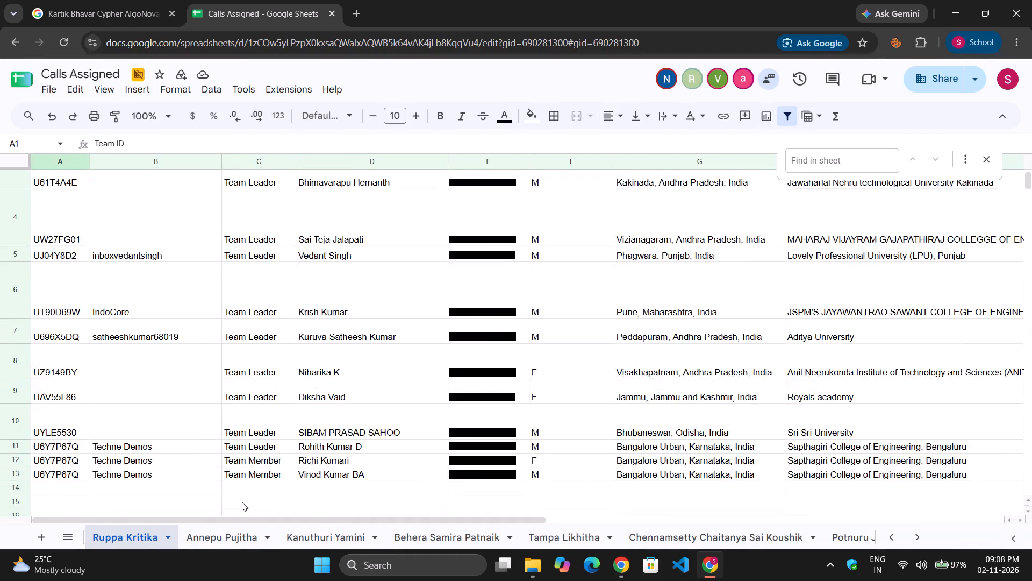
pyautogui.scroll(2, 242, 502)
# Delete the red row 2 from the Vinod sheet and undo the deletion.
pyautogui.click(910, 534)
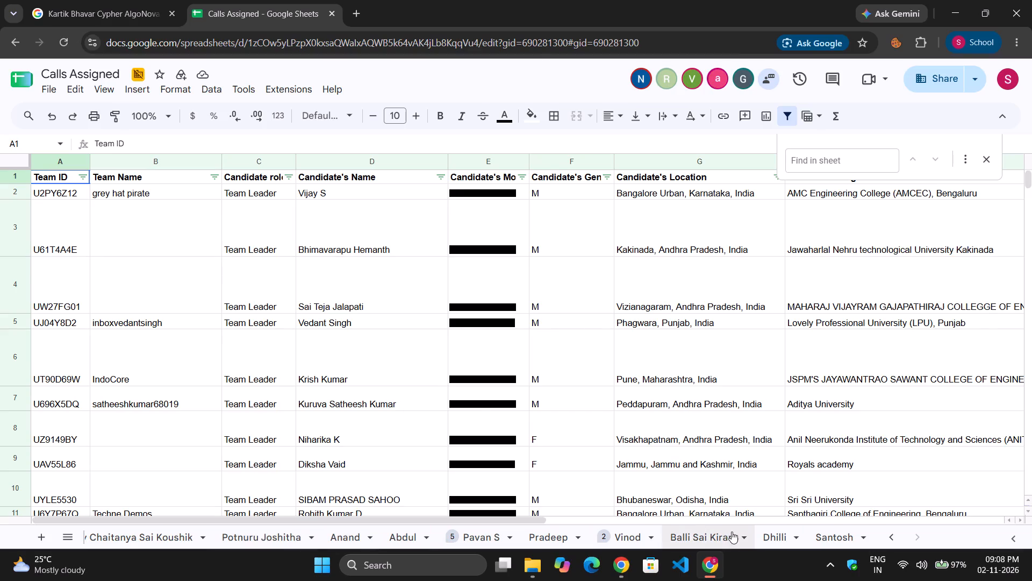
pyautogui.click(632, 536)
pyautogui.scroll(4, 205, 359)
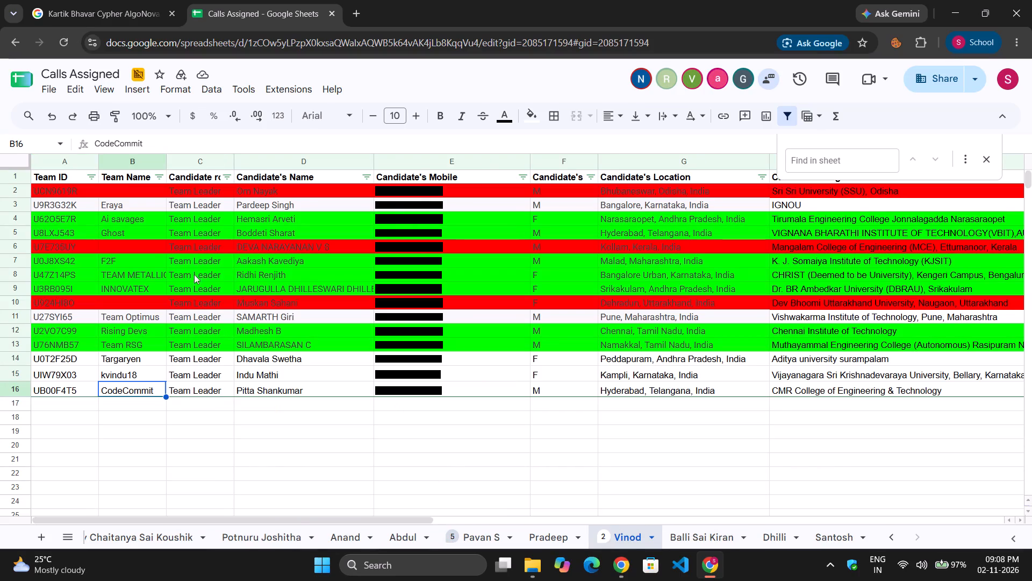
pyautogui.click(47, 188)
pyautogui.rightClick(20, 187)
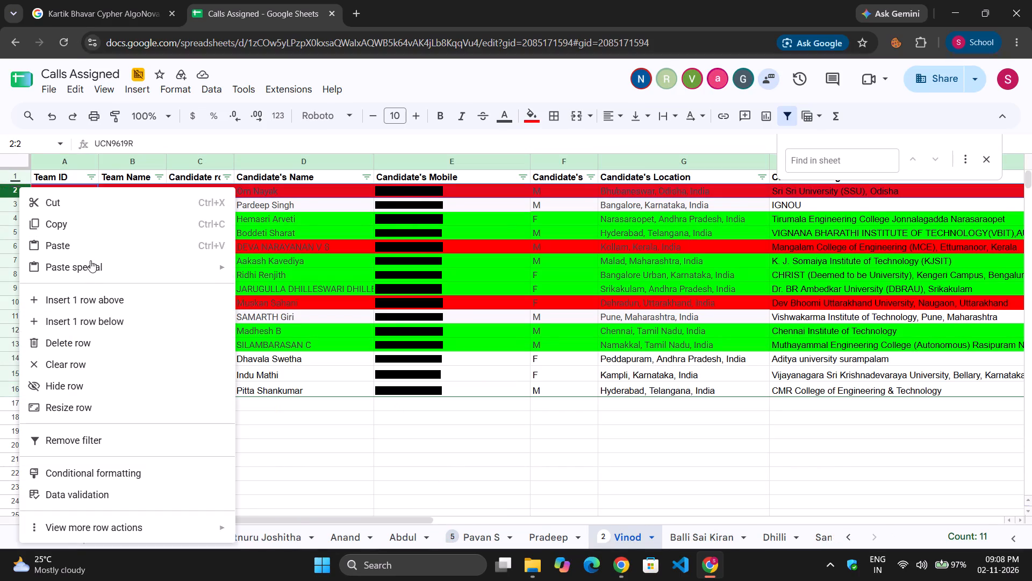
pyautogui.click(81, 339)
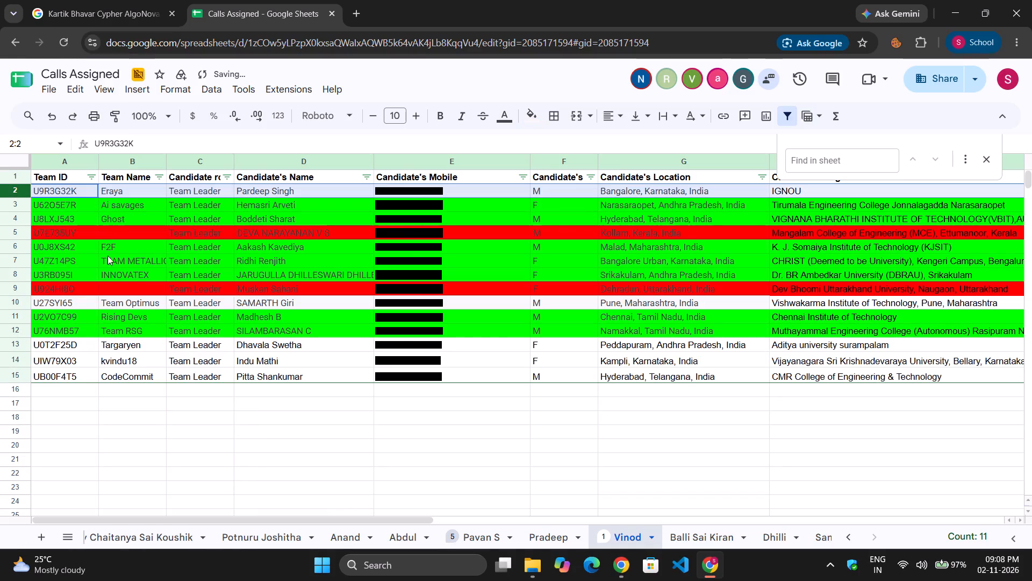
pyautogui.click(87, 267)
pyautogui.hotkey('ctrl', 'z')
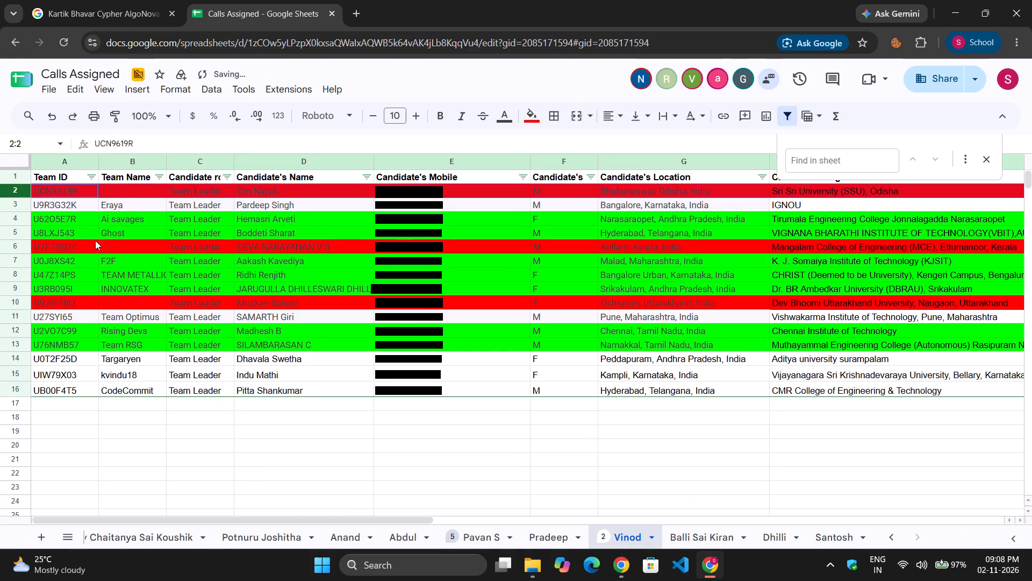
# Search the All sheet for the candidate's name copied from red row 2 of the Vinod sheet.
pyautogui.doubleClick(285, 183)
pyautogui.tripleClick(277, 192)
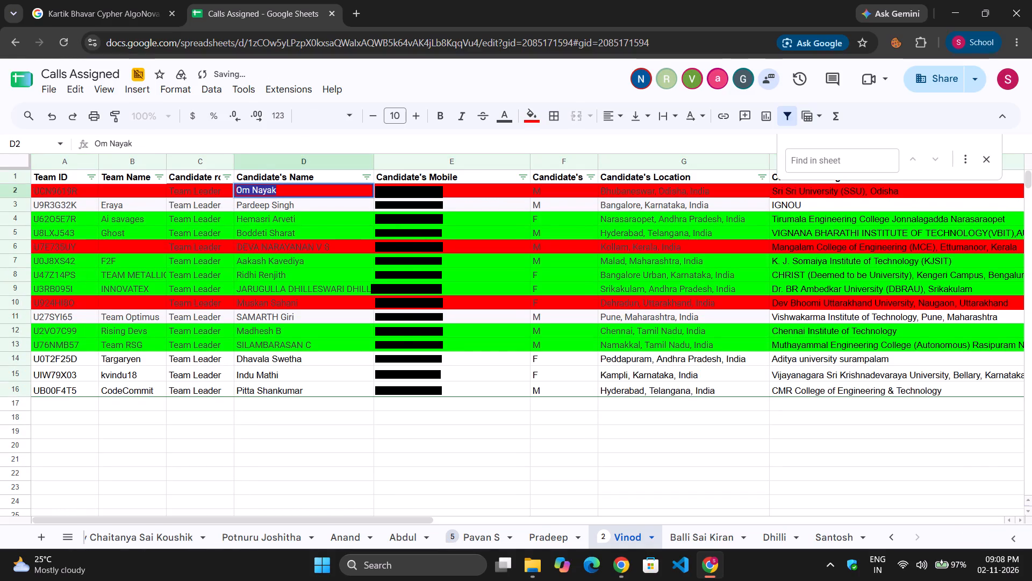
pyautogui.hotkey('ctrl', 'c')
pyautogui.click(70, 539)
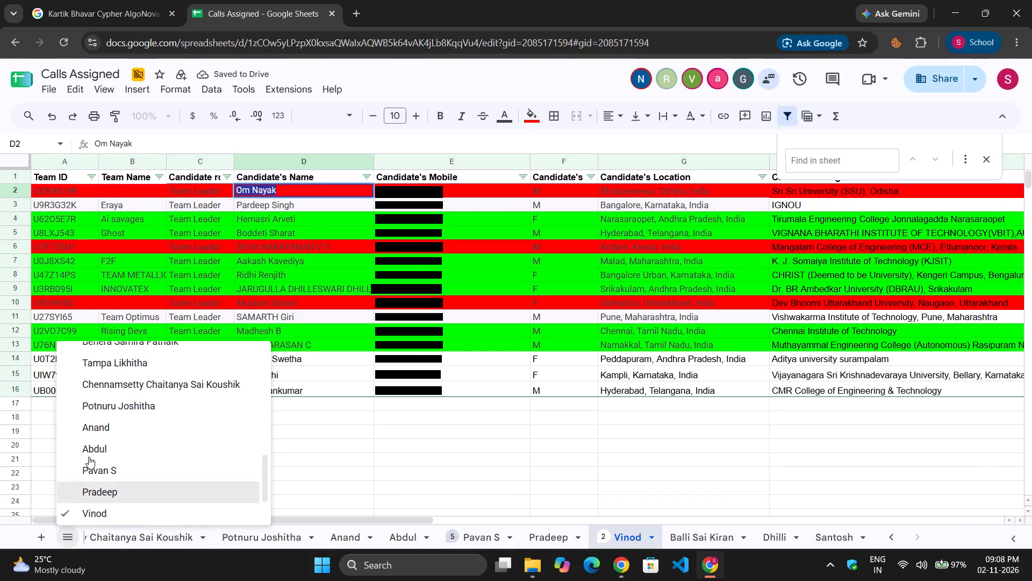
pyautogui.scroll(11, 109, 412)
pyautogui.click(96, 356)
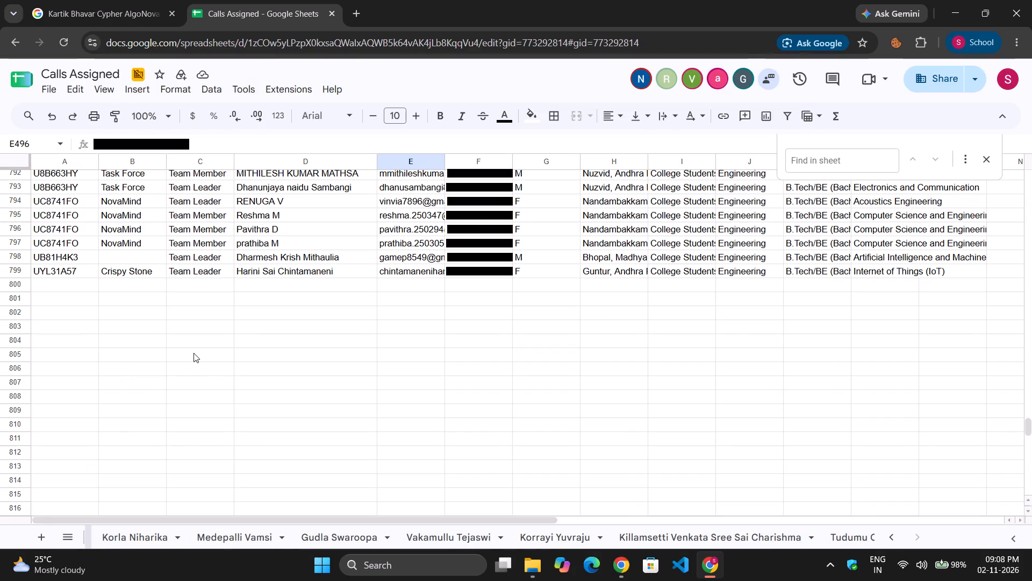
pyautogui.click(184, 382)
pyautogui.hotkey('ctrl', 'f')
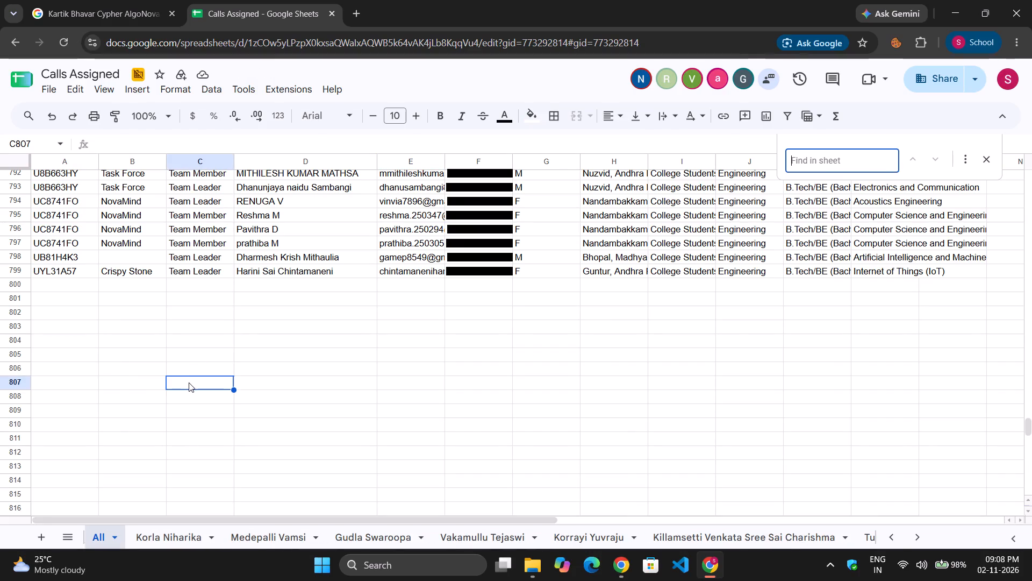
pyautogui.hotkey('ctrl', 'v')
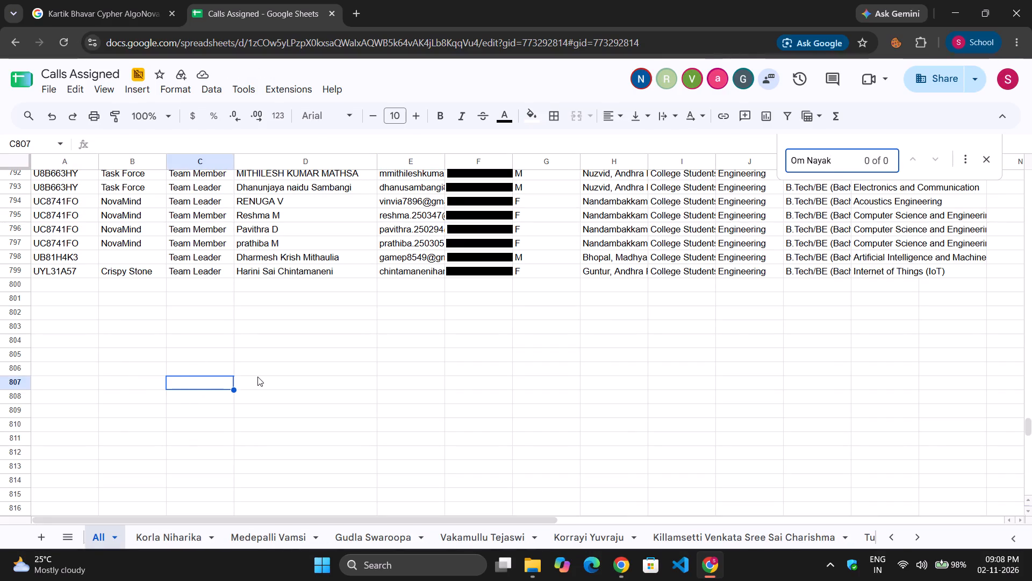
pyautogui.hotkey('ctrl', 'a')
pyautogui.click(997, 164)
pyautogui.click(988, 165)
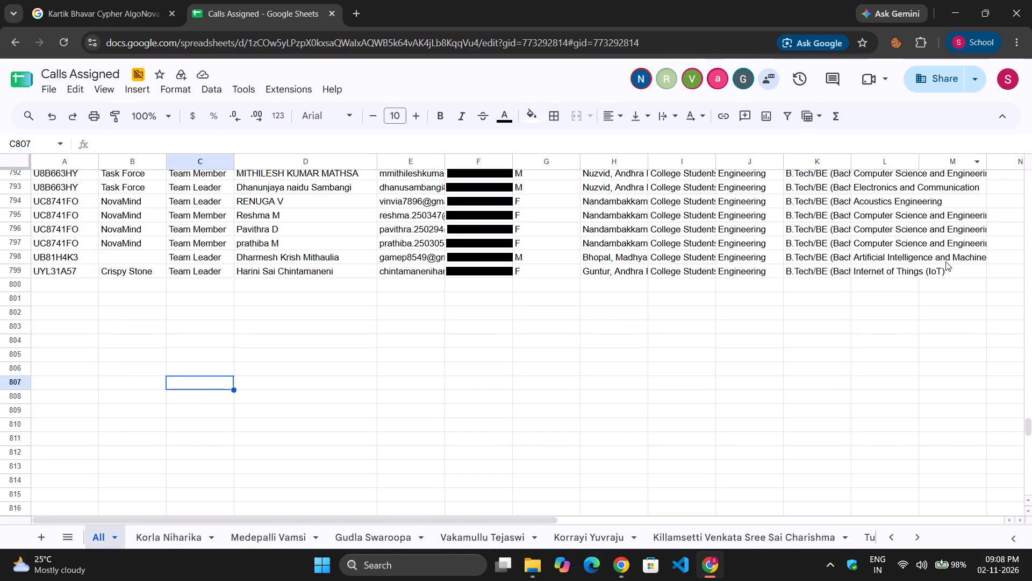
pyautogui.tripleClick(920, 541)
pyautogui.click(921, 540)
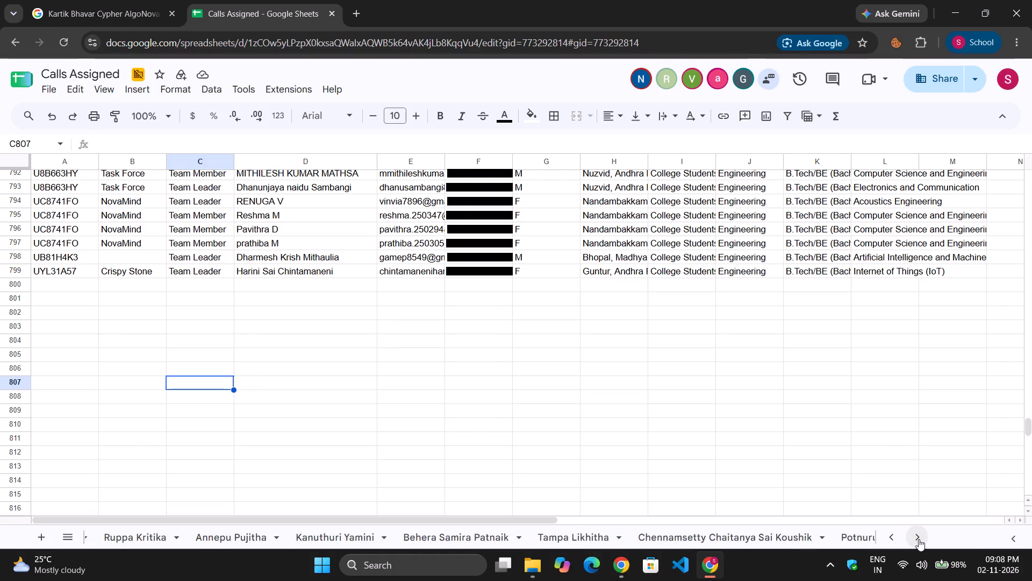
pyautogui.tripleClick(911, 532)
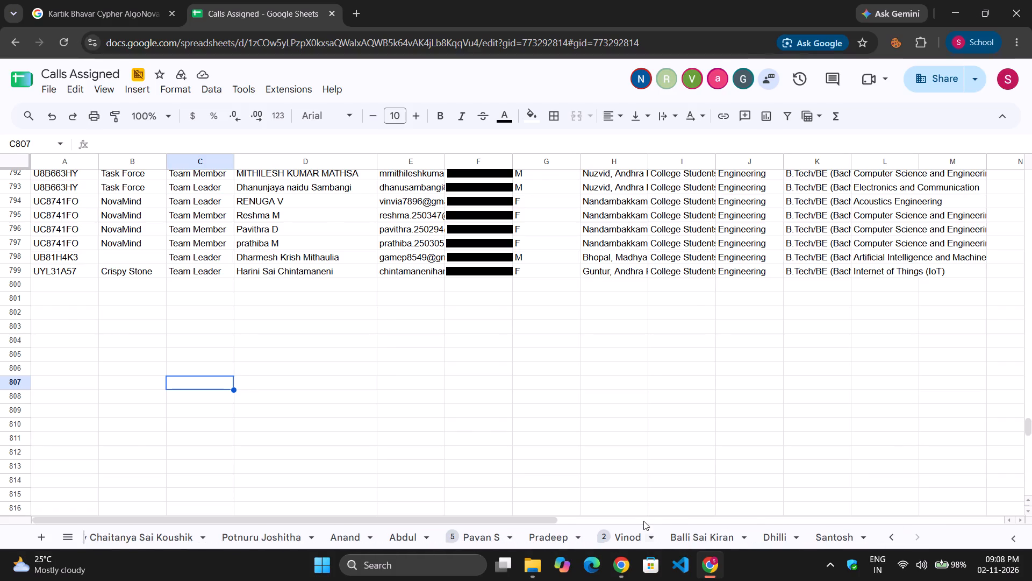
pyautogui.click(618, 530)
pyautogui.click(23, 194)
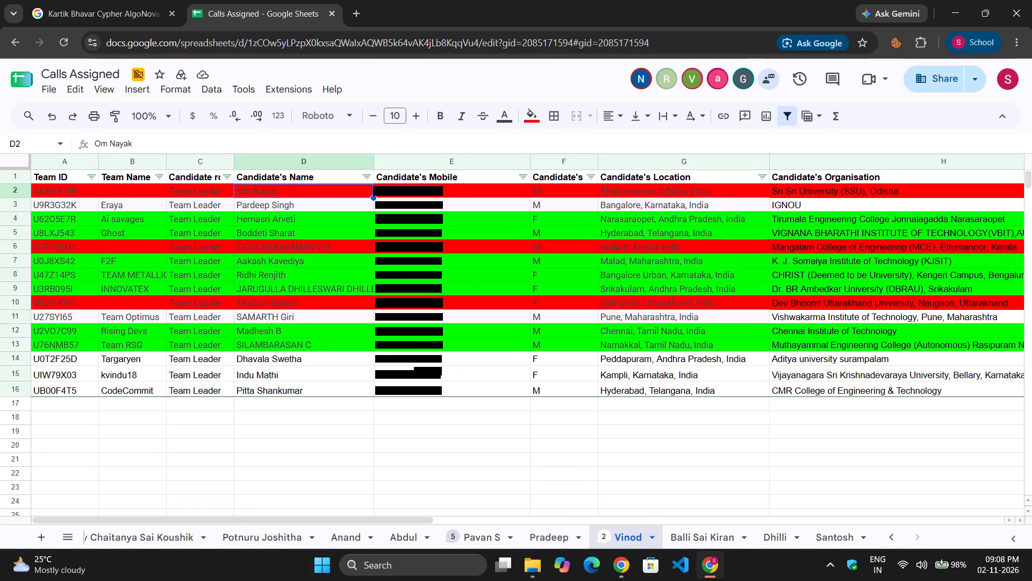
pyautogui.rightClick(23, 194)
pyautogui.click(82, 357)
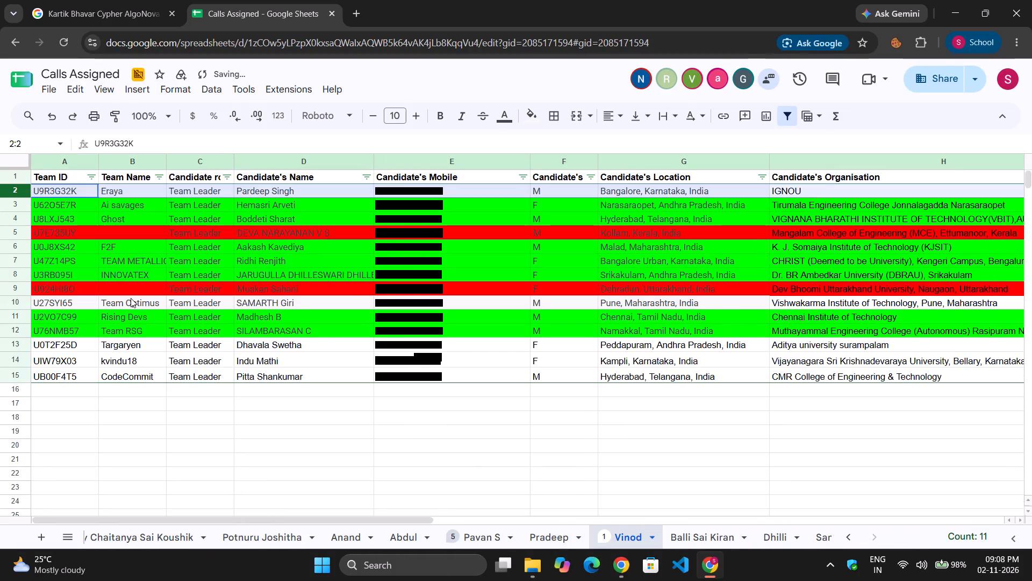
pyautogui.click(91, 394)
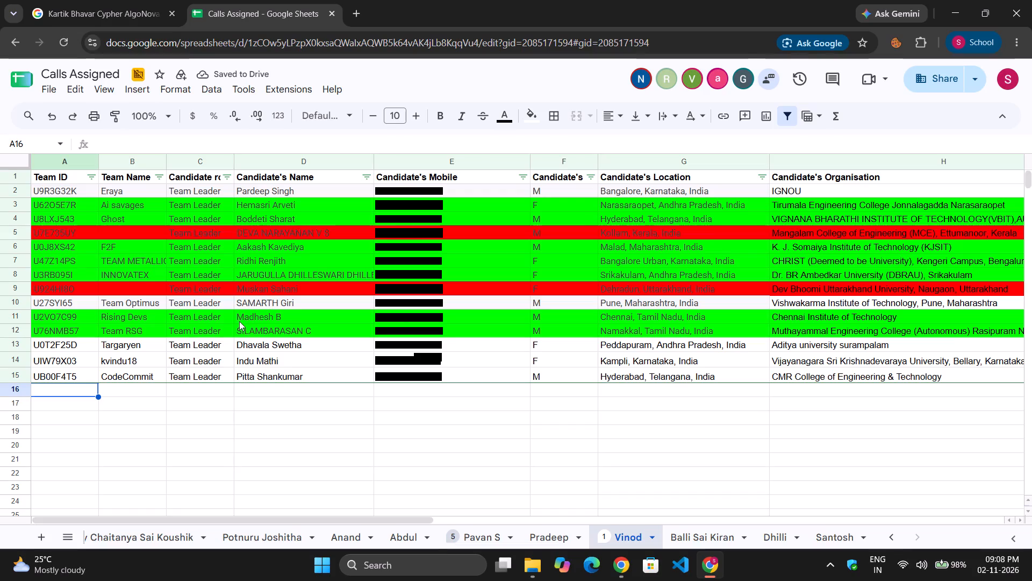
pyautogui.moveTo(67, 346); pyautogui.dragTo(64, 378)
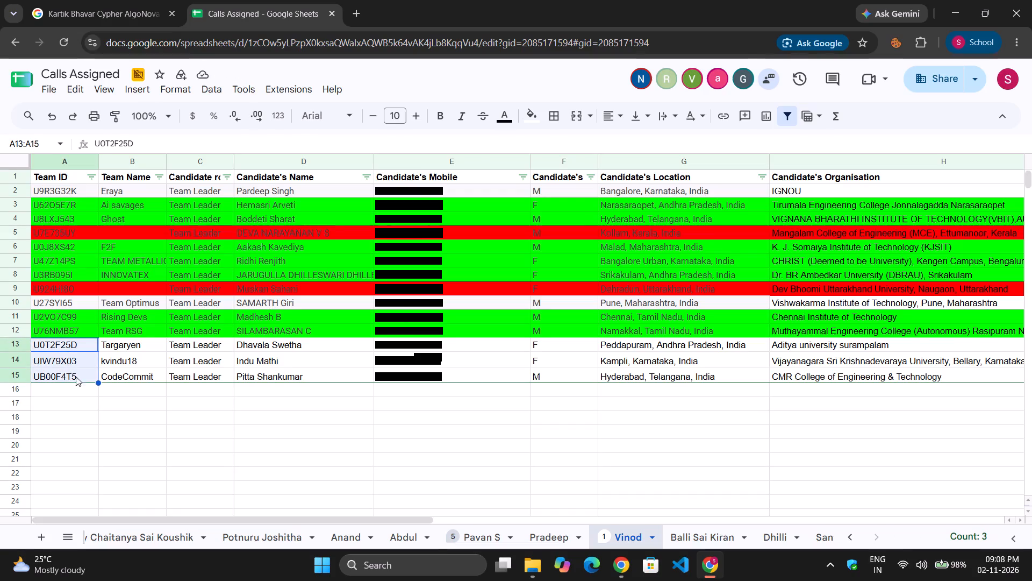
pyautogui.click(110, 453)
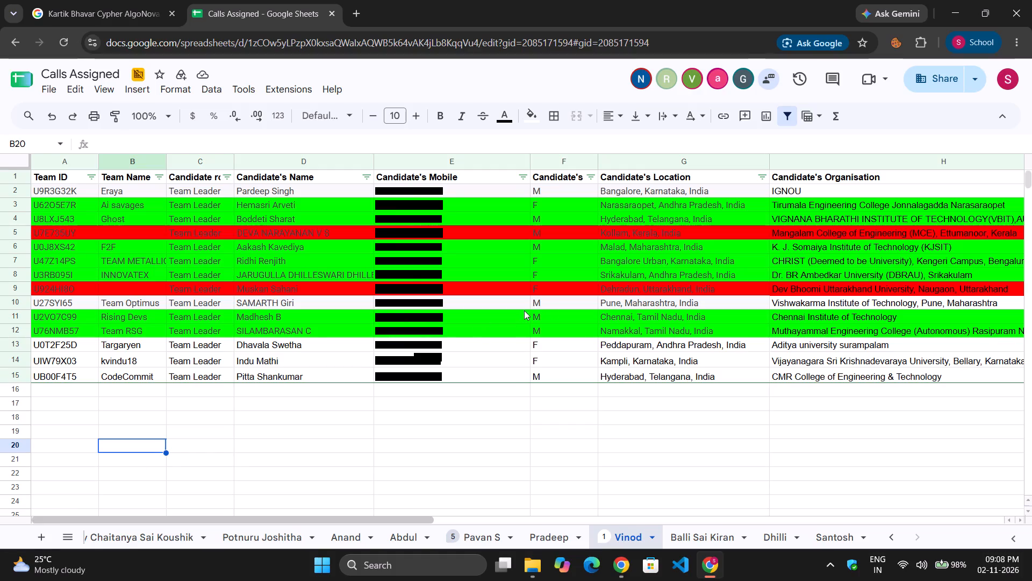
# Follow an active collaborator to the Santosh sheet, look over its team rows, and return to the Vinod sheet.
pyautogui.click(751, 84)
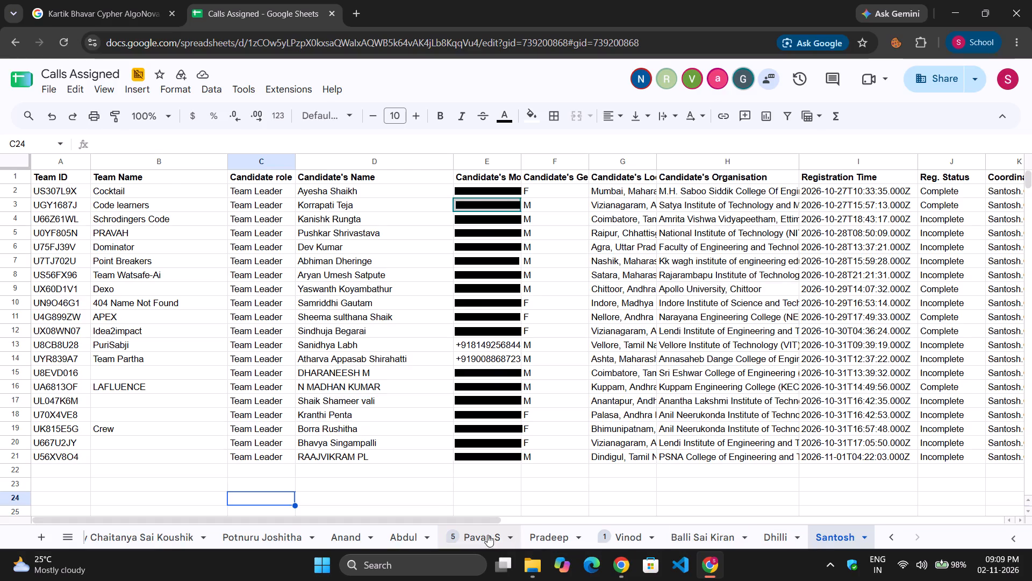
pyautogui.click(616, 528)
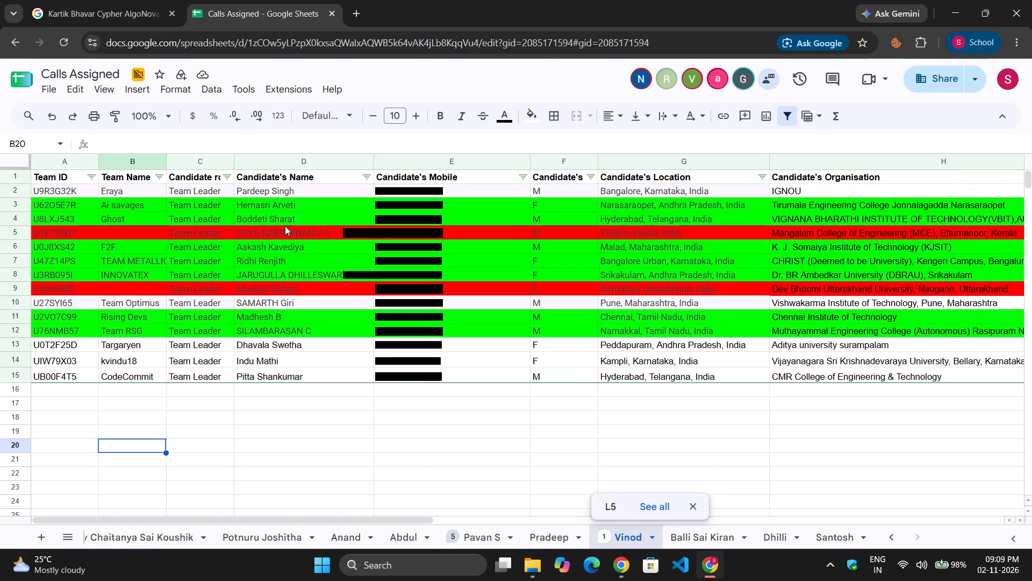
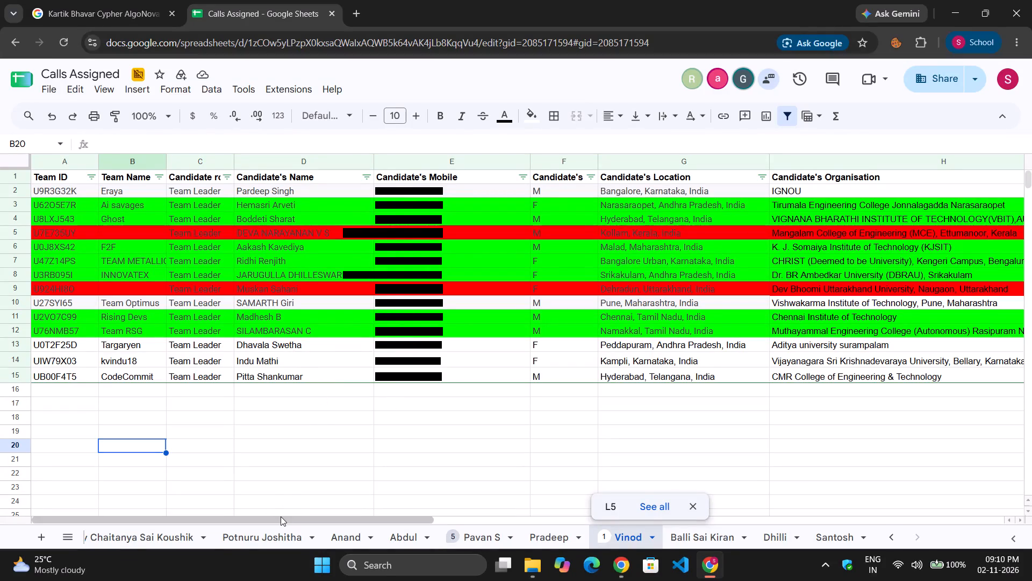
# Review the registration status, coordinator and feedback columns of the team rows in the Vinod sheet.
pyautogui.moveTo(290, 519); pyautogui.dragTo(352, 527)
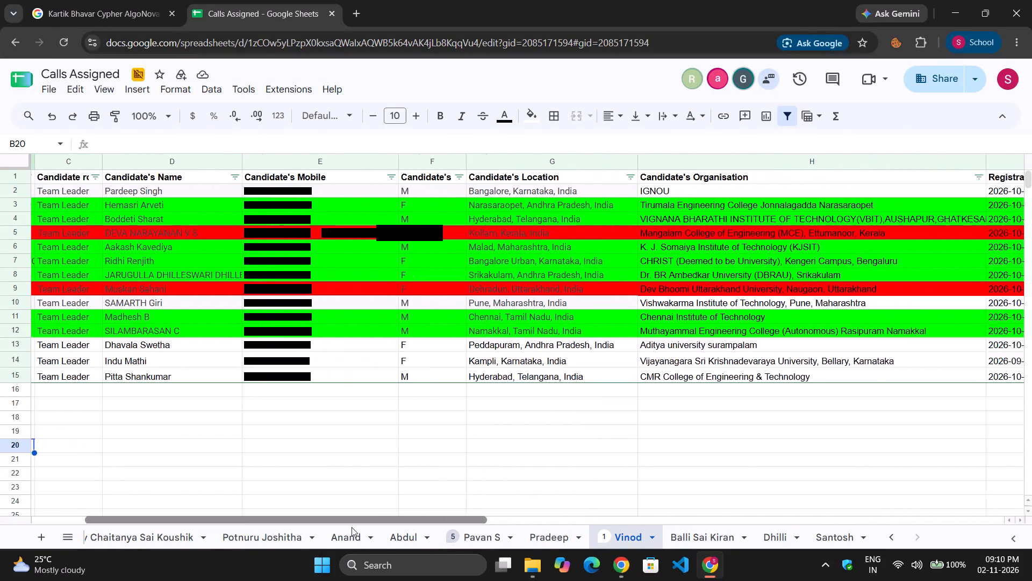
pyautogui.moveTo(352, 527); pyautogui.dragTo(565, 540)
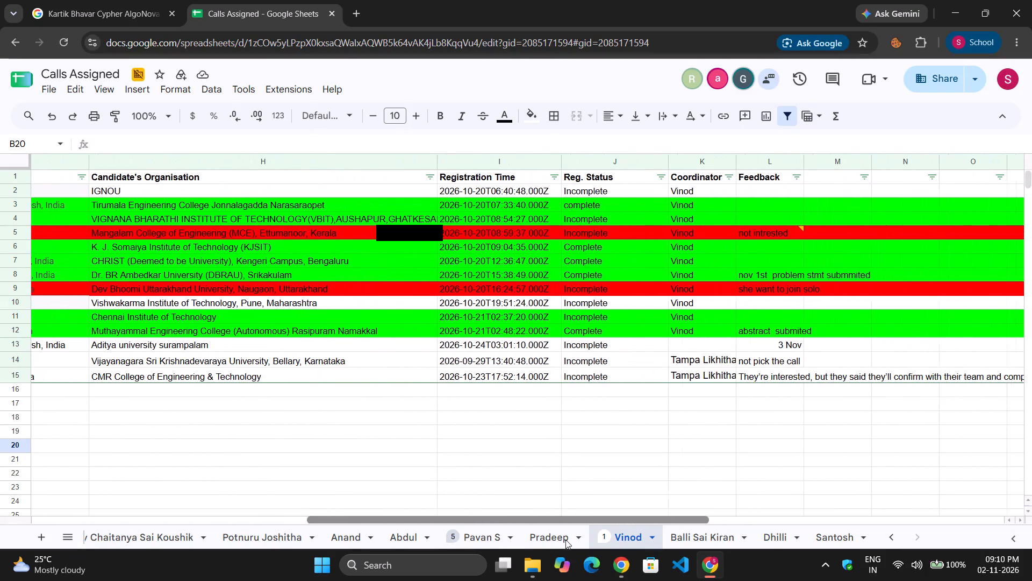
pyautogui.moveTo(565, 540); pyautogui.dragTo(586, 536)
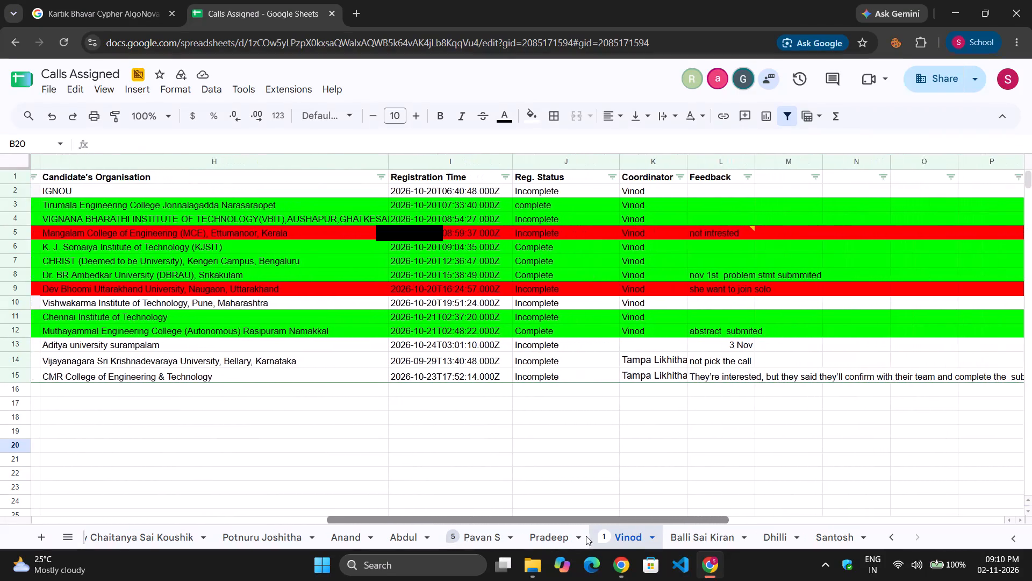
pyautogui.moveTo(586, 536); pyautogui.dragTo(596, 531)
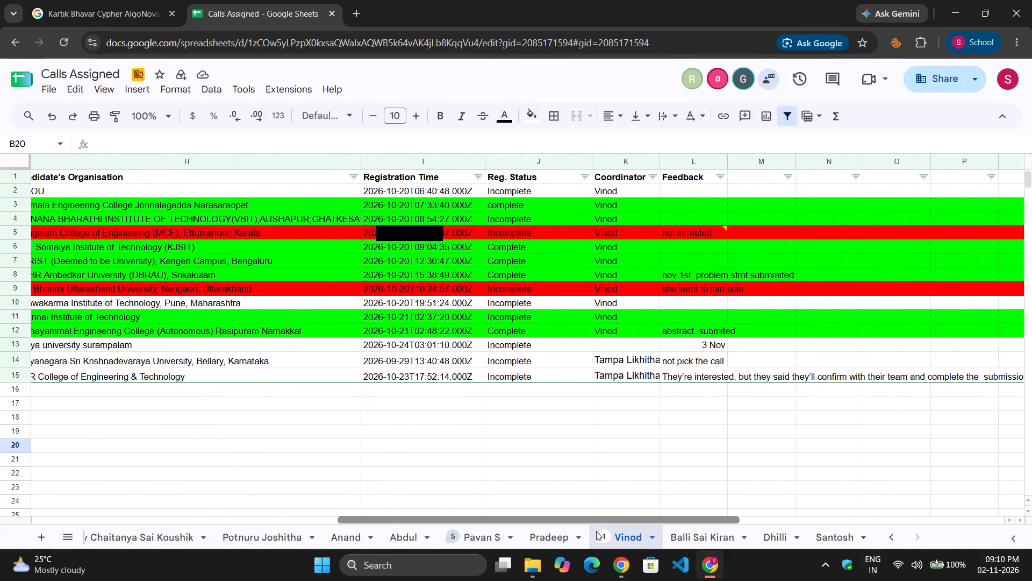
pyautogui.moveTo(596, 531); pyautogui.dragTo(609, 529)
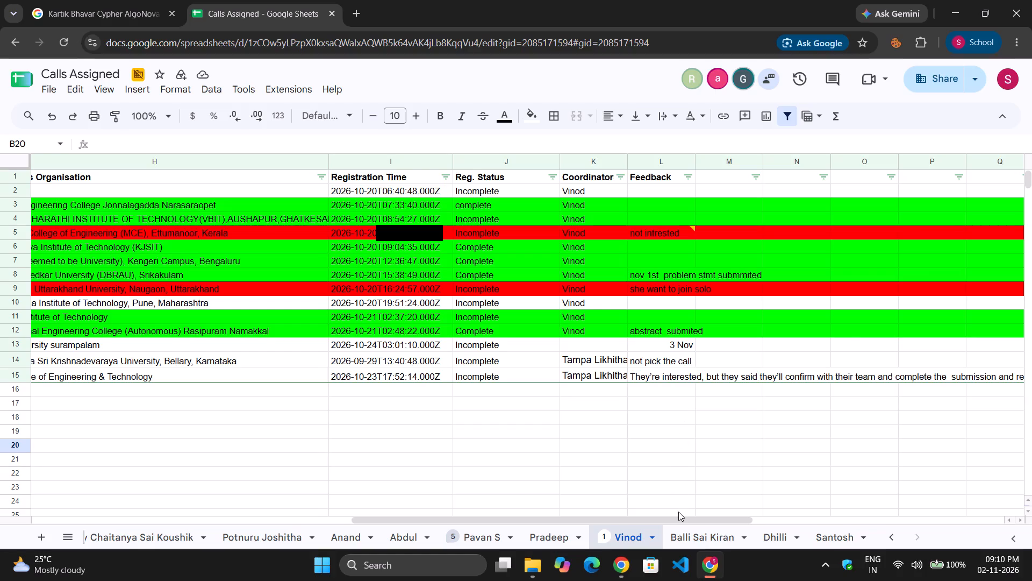
pyautogui.moveTo(685, 521); pyautogui.dragTo(774, 509)
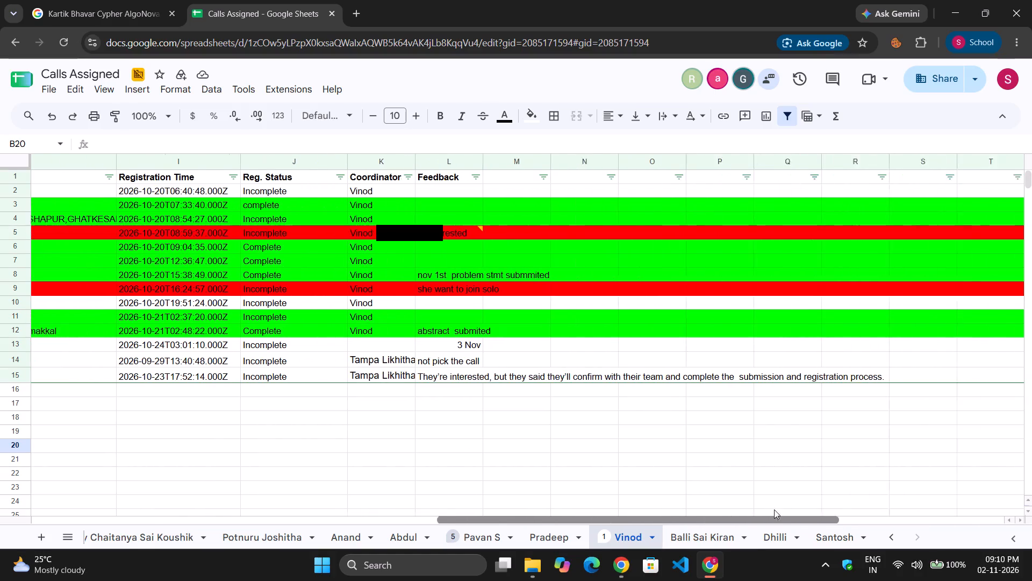
pyautogui.moveTo(774, 509); pyautogui.dragTo(127, 492)
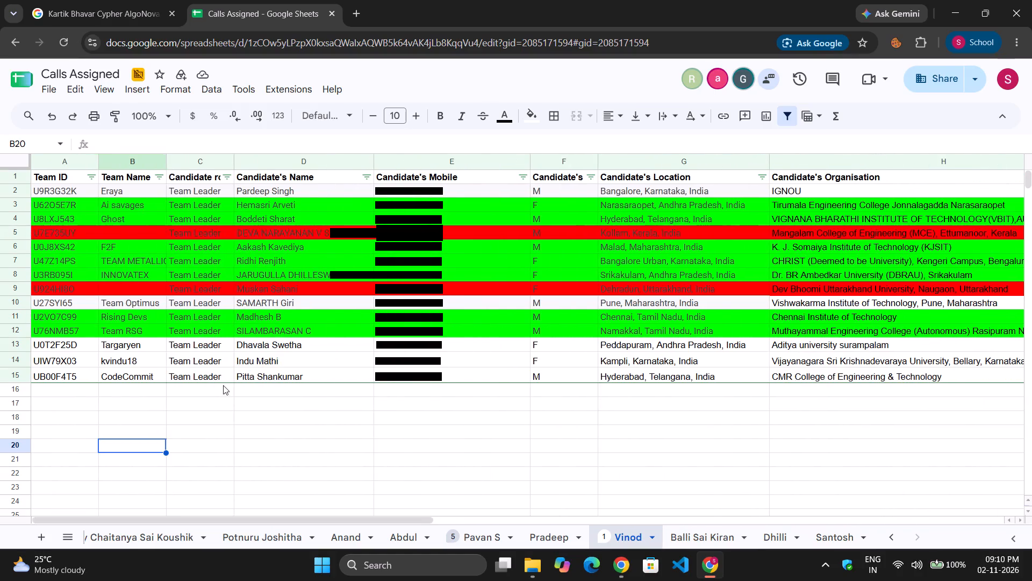
pyautogui.click(436, 380)
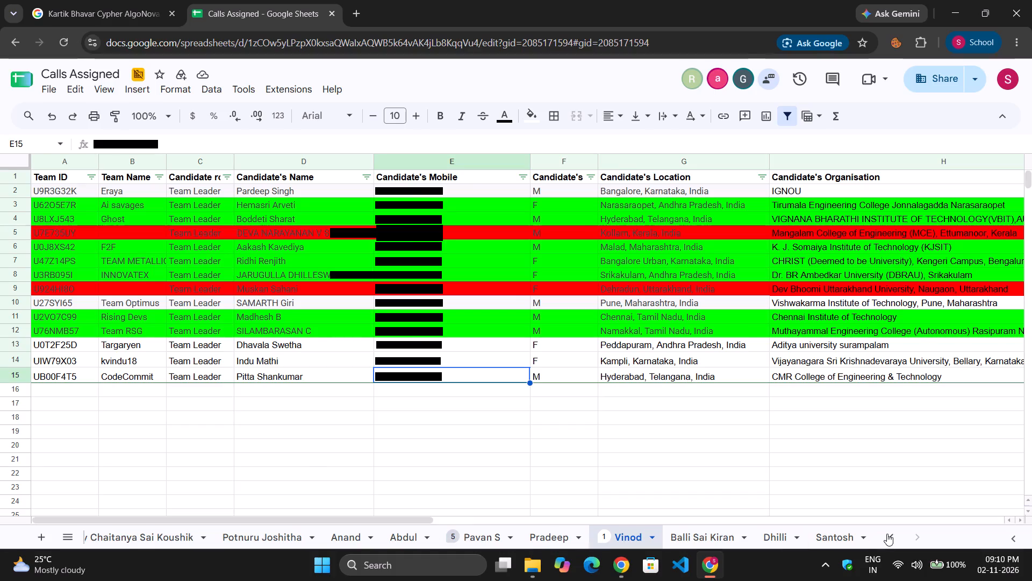
pyautogui.click(422, 483)
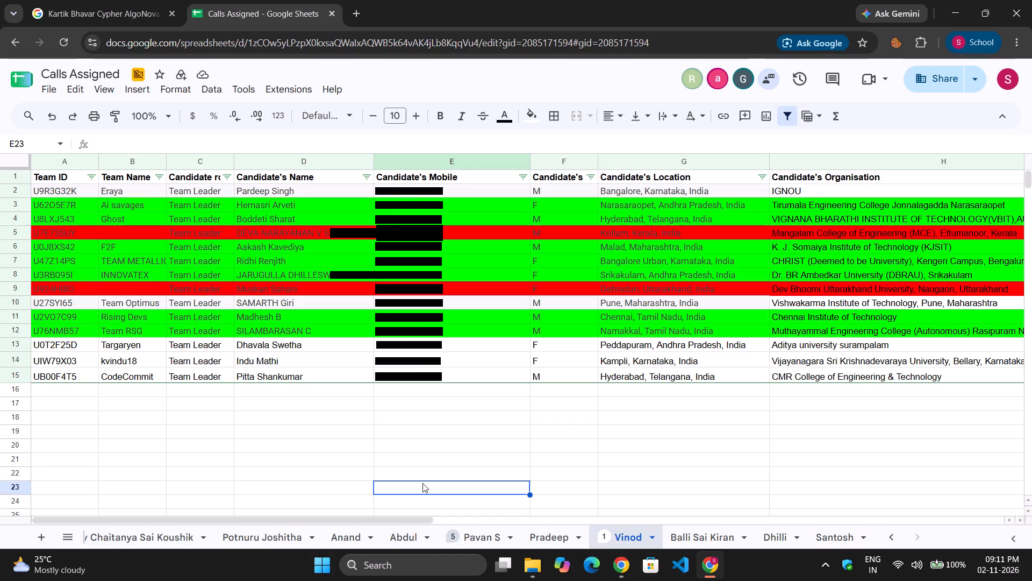
# Follow an active collaborator to the Santosh sheet, look over its team rows, and return to the Vinod sheet.
pyautogui.click(747, 69)
pyautogui.click(739, 82)
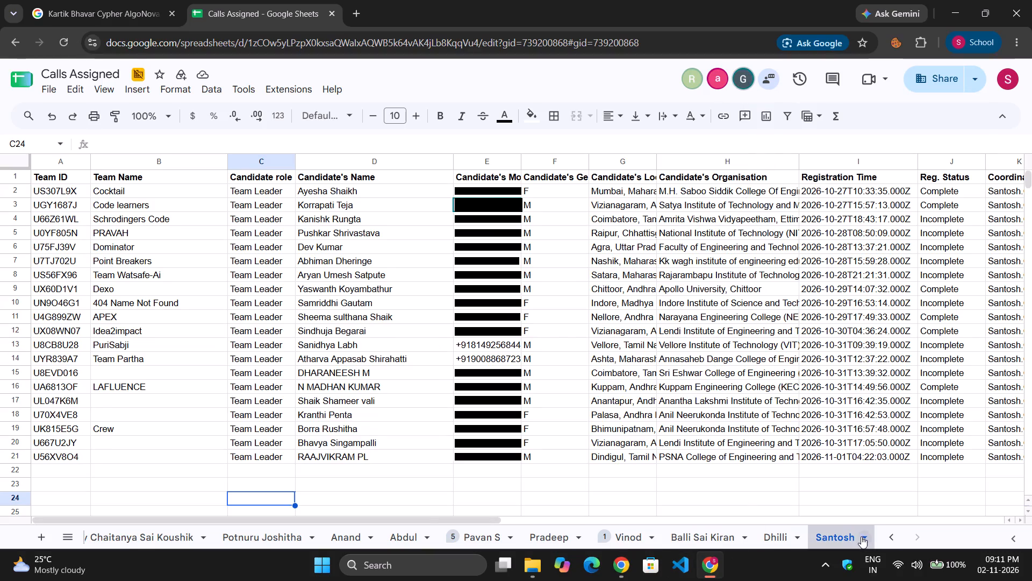
pyautogui.click(622, 533)
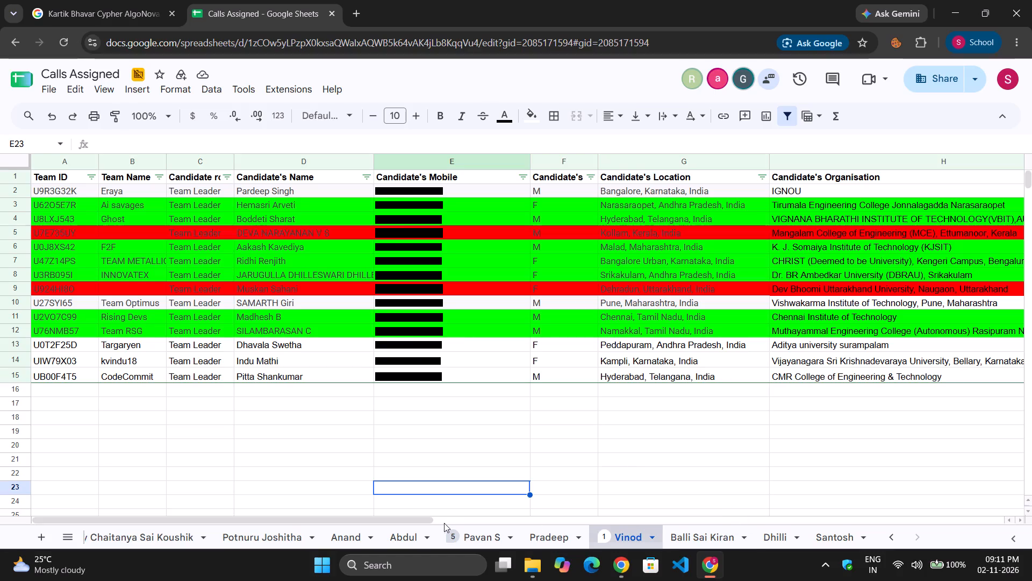
pyautogui.click(891, 534)
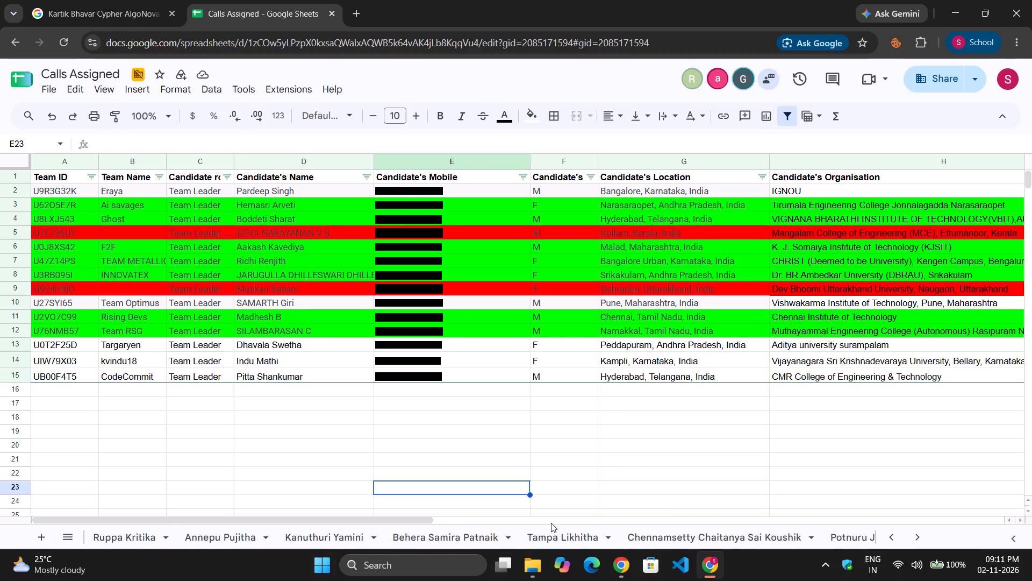
pyautogui.click(540, 535)
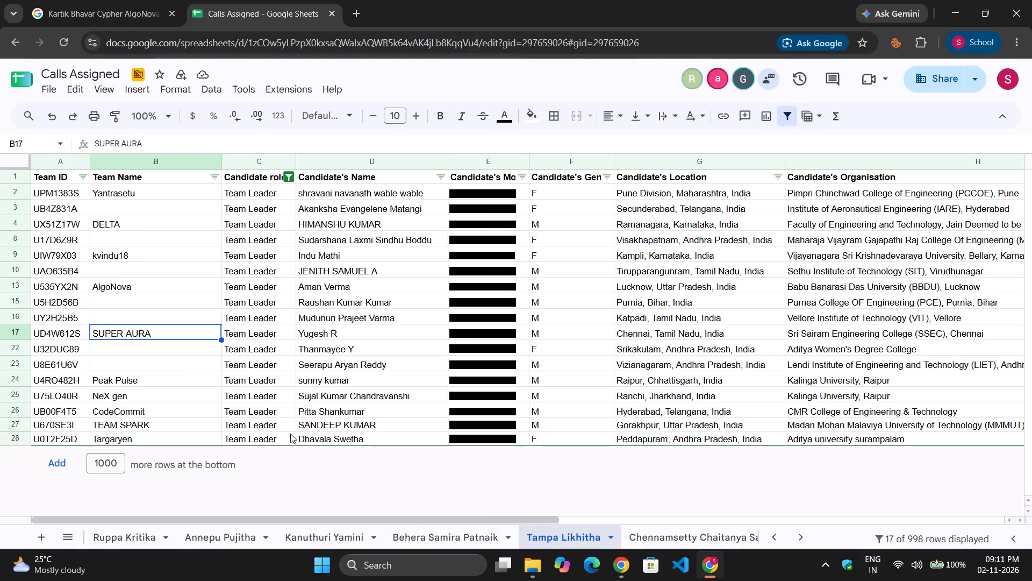
pyautogui.scroll(-1, 290, 434)
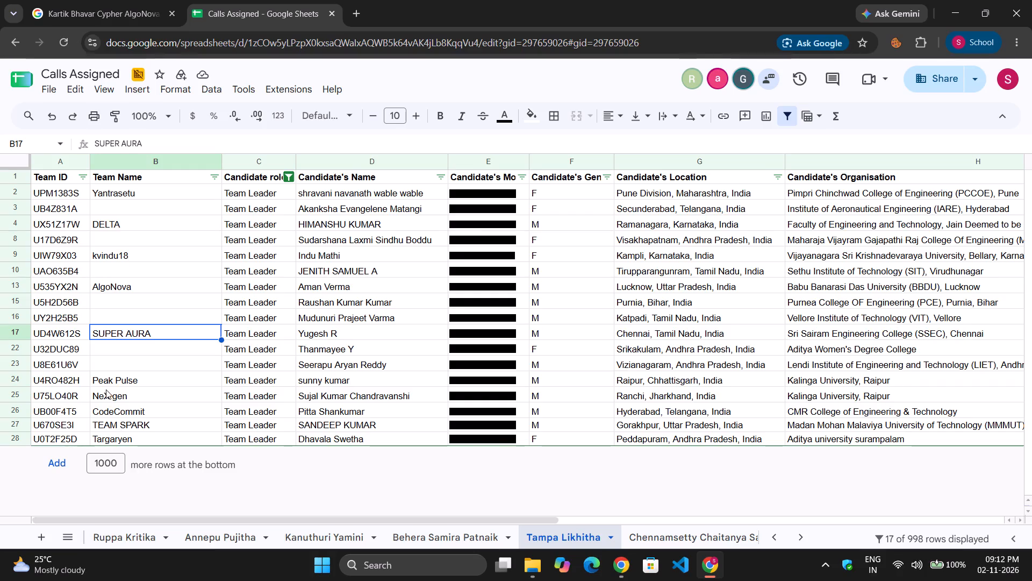
pyautogui.tripleClick(122, 398)
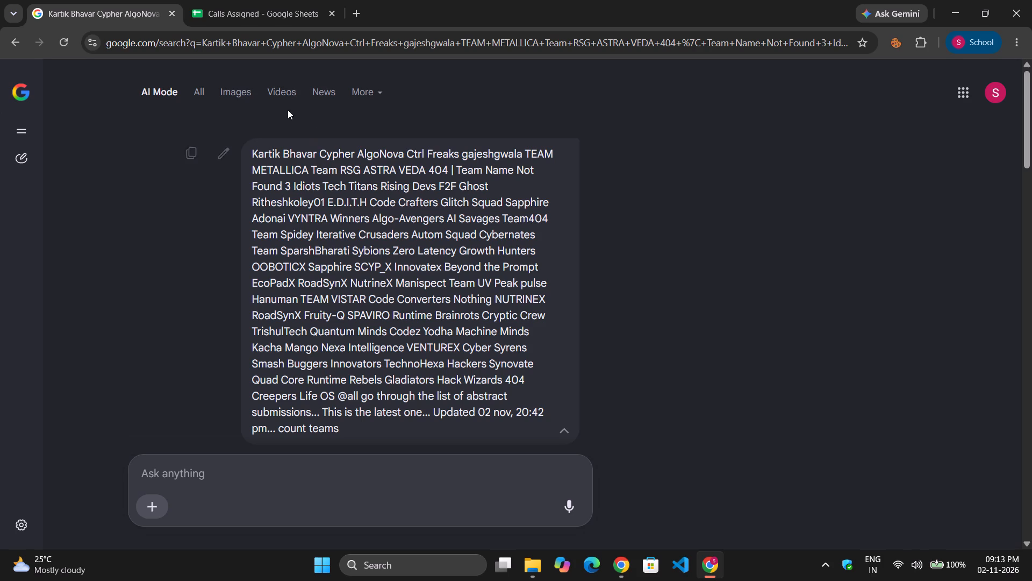
pyautogui.click(240, 0)
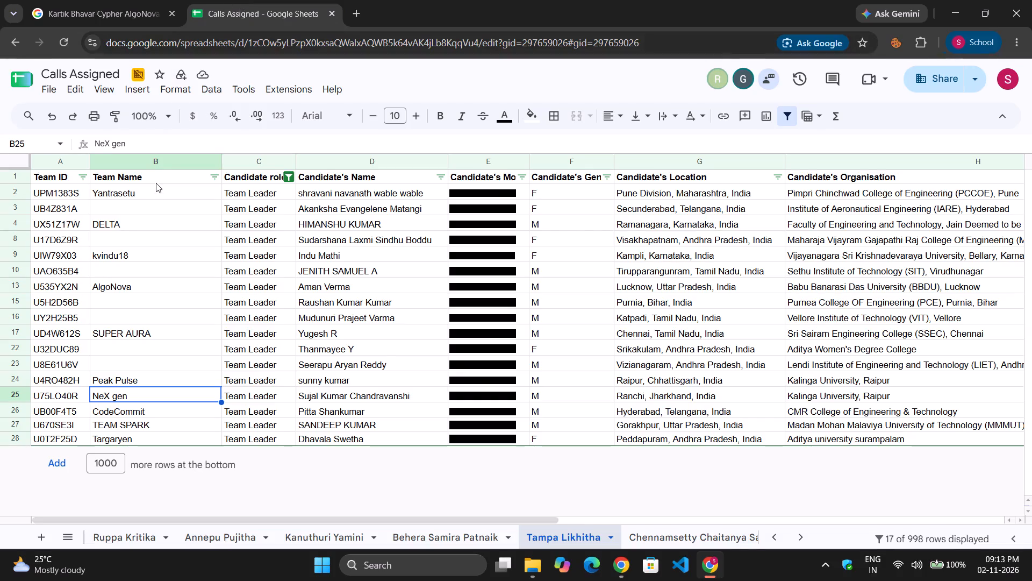
pyautogui.click(121, 0)
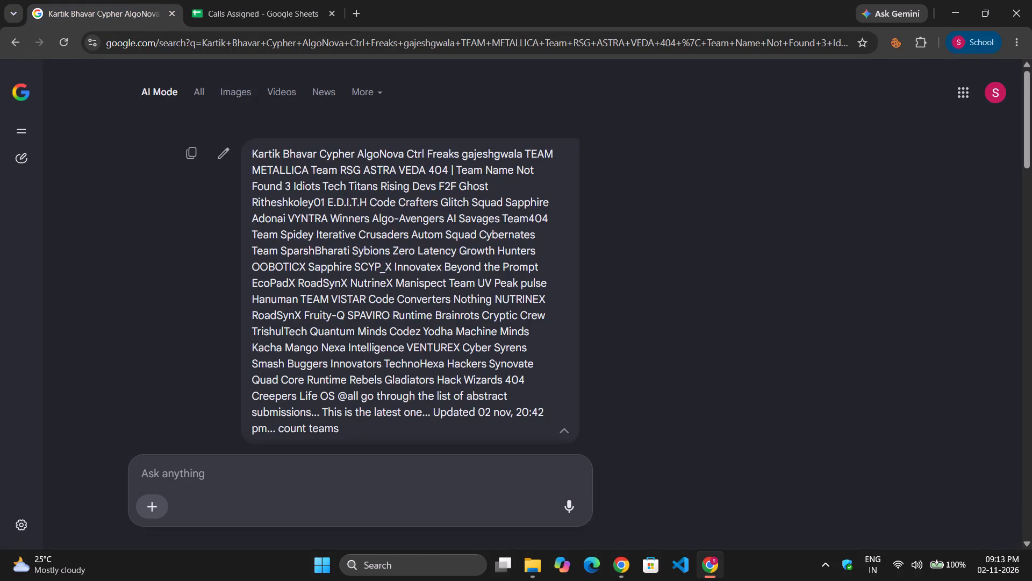
pyautogui.click(245, 0)
pyautogui.click(128, 0)
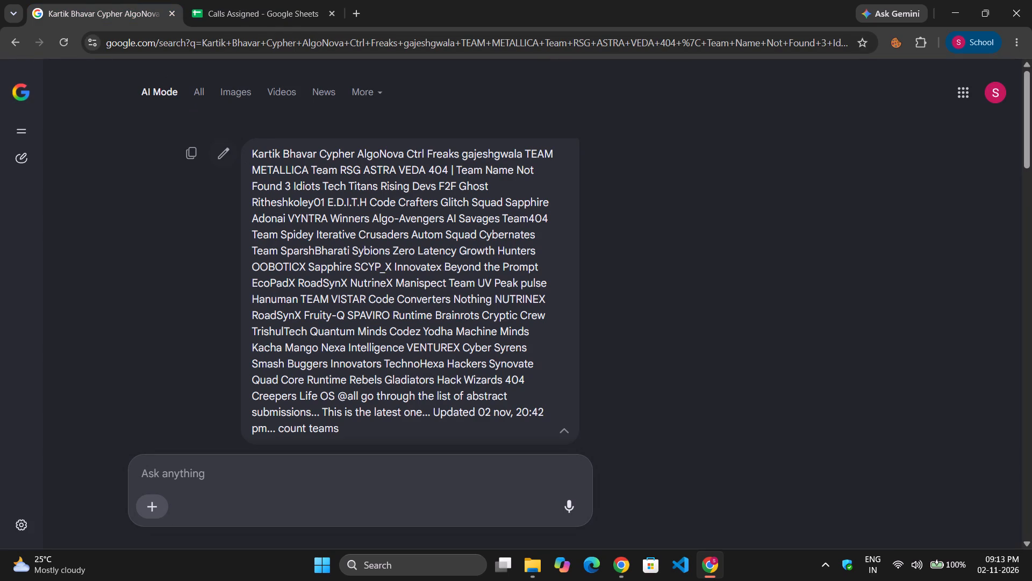
pyautogui.scroll(-1, 310, 194)
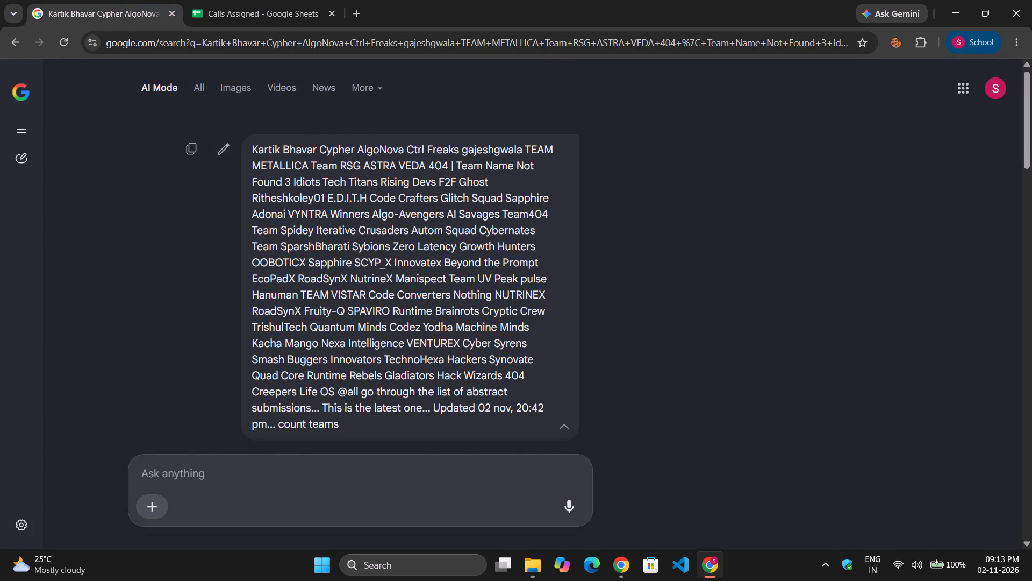
pyautogui.click(266, 23)
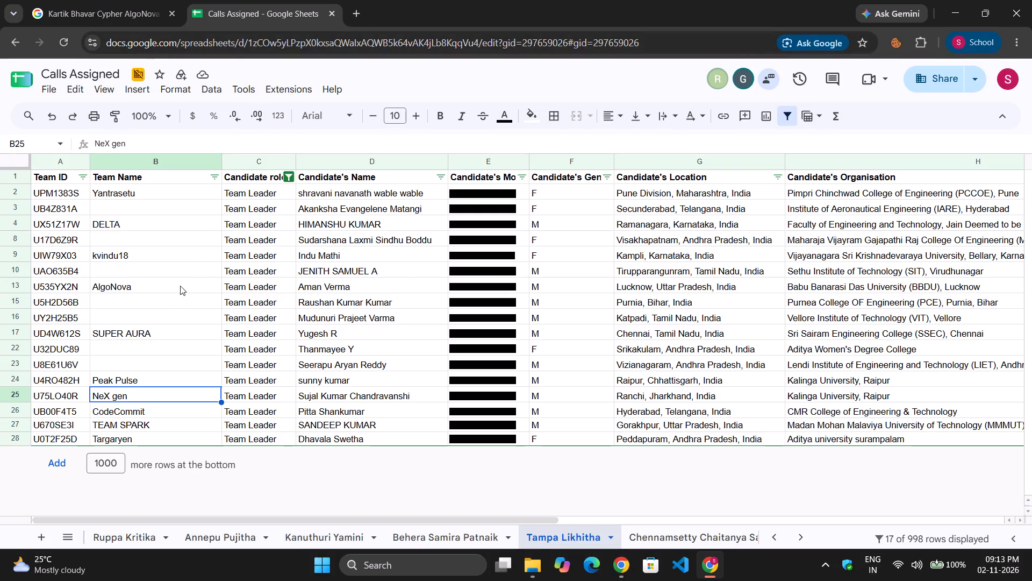
pyautogui.click(147, 394)
# Search the All sheet for "vistar" and view the matching team rows.
pyautogui.click(68, 532)
pyautogui.scroll(7, 92, 431)
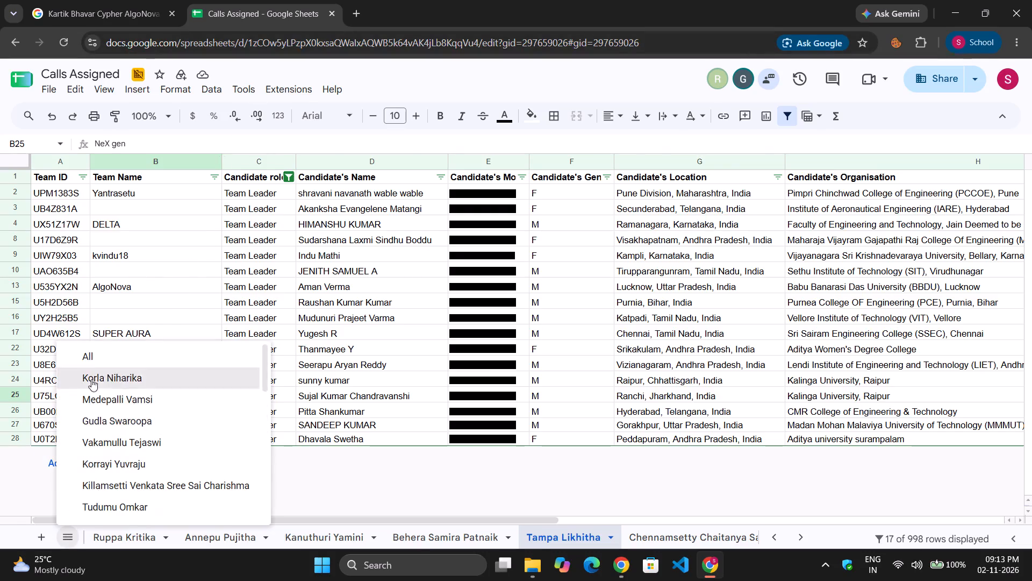
pyautogui.click(94, 361)
pyautogui.scroll(7, 185, 391)
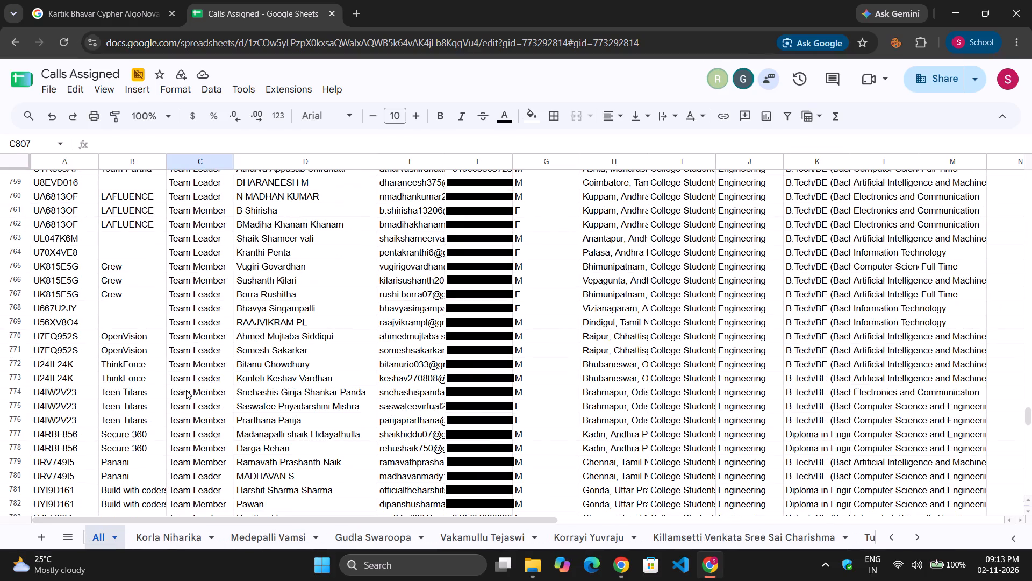
pyautogui.hotkey('ctrl', 'f')
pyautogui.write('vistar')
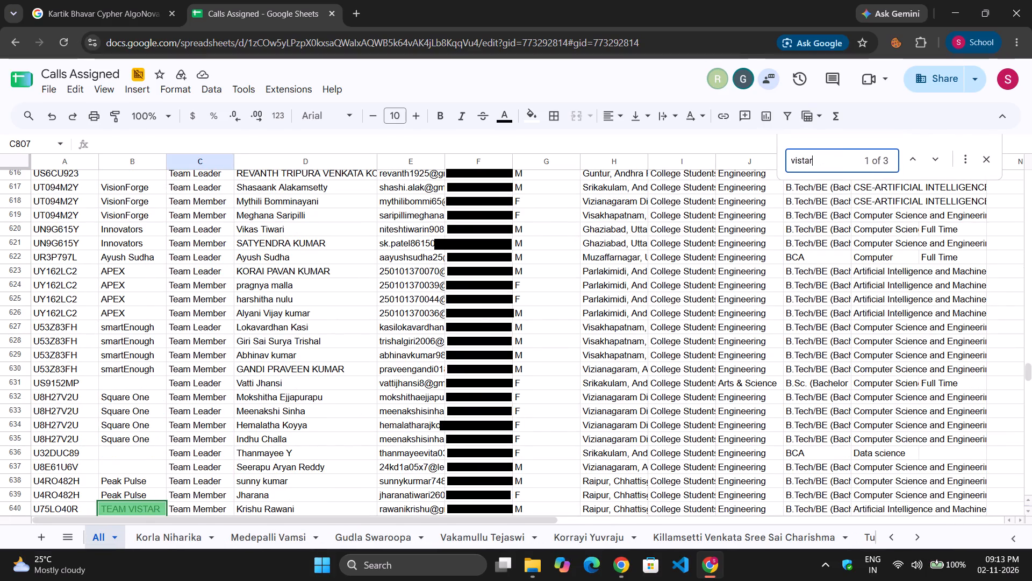
pyautogui.scroll(-1, 21, 476)
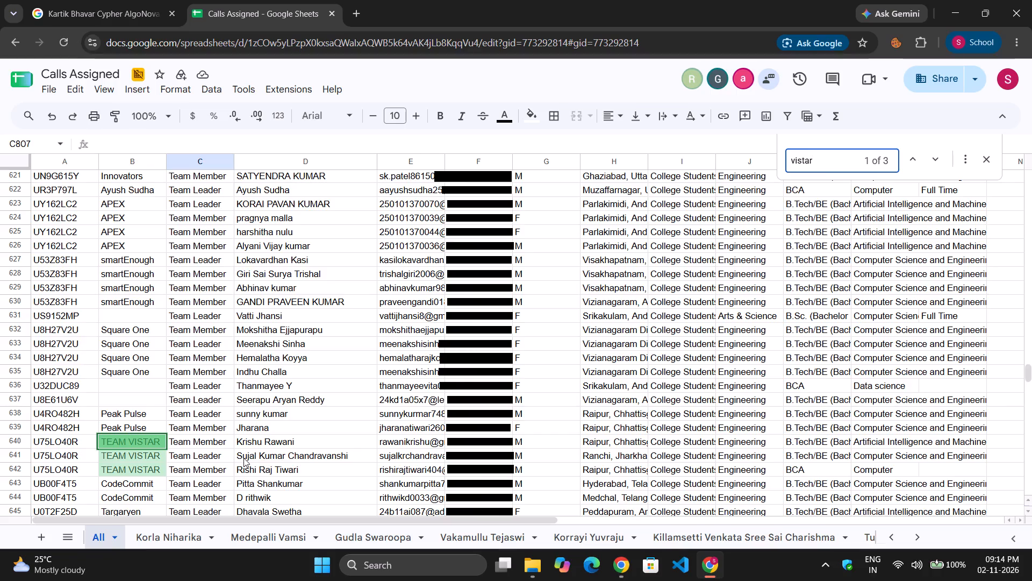
# Copy the team name TEAM VISTAR from row 640 of the All sheet and use it as the search term.
pyautogui.tripleClick(107, 443)
pyautogui.hotkey('ctrl', 'c')
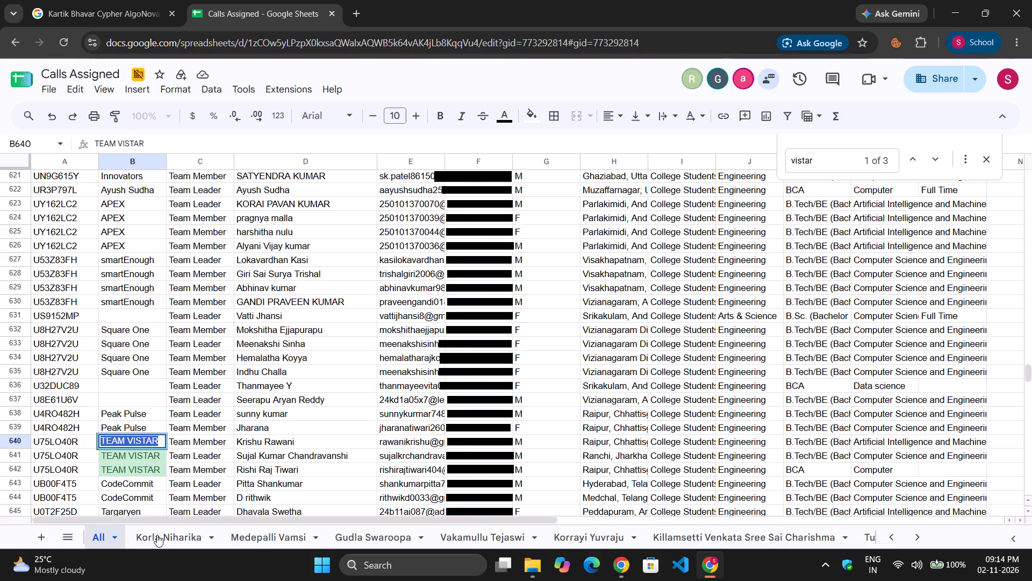
pyautogui.tripleClick(805, 160)
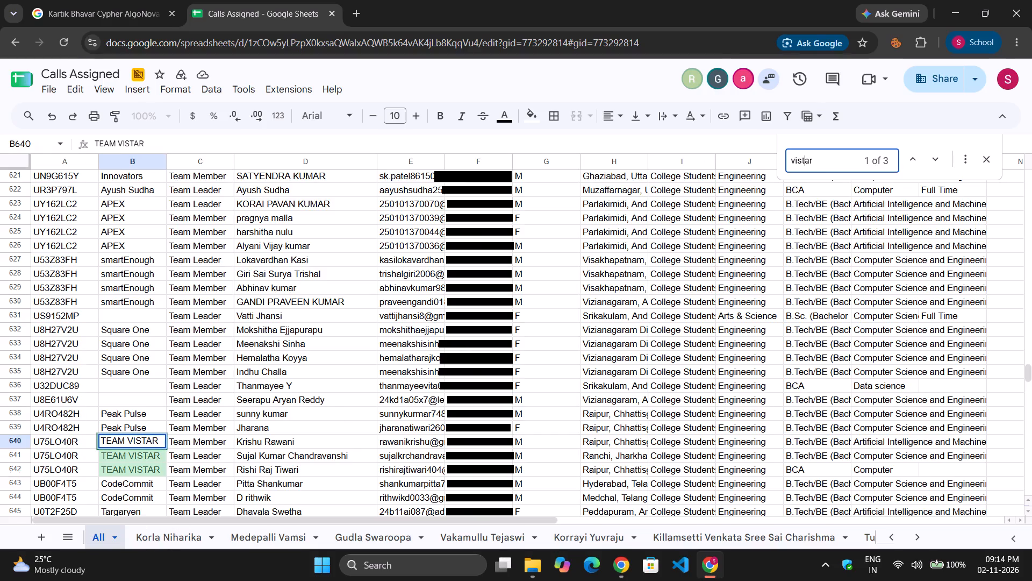
pyautogui.hotkey('ctrl', 'v')
# Check the coordinator sheets from Niharika through Vamsi, Swaroopa, Tejaswi, Yuvraju and Charishma for TEAM VISTAR.
pyautogui.click(181, 532)
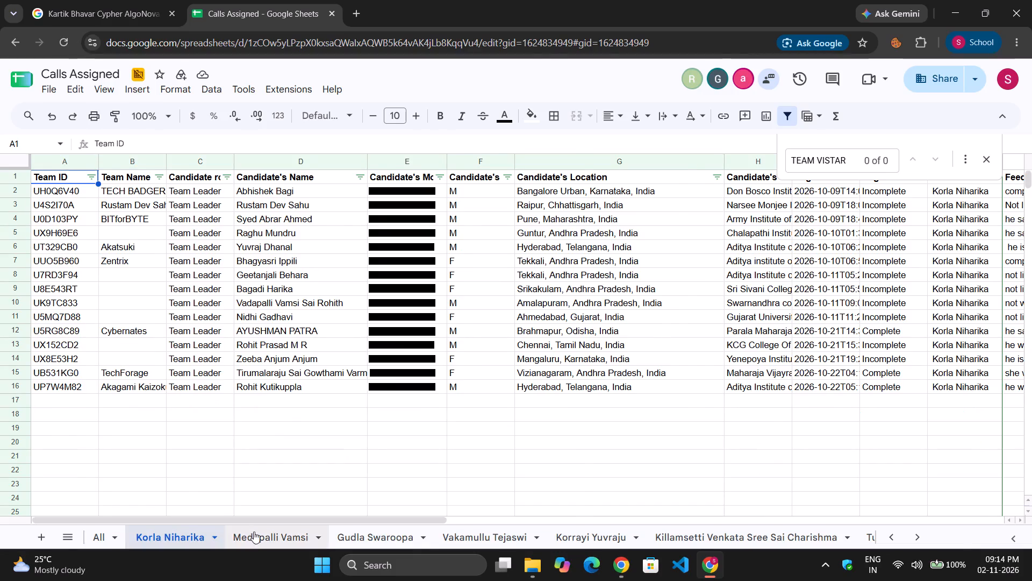
pyautogui.click(254, 532)
pyautogui.click(392, 536)
pyautogui.click(475, 542)
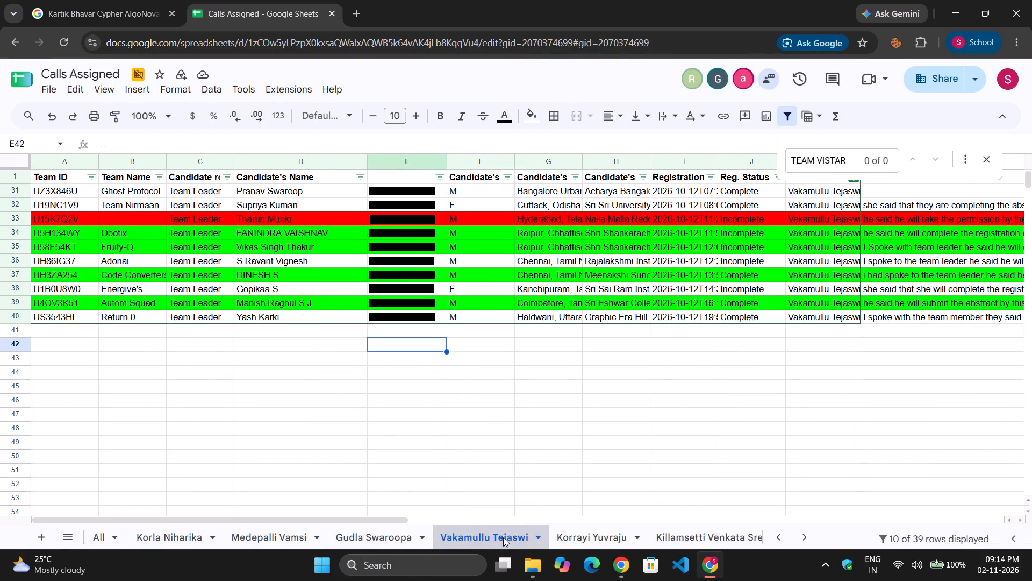
pyautogui.click(600, 537)
pyautogui.click(702, 533)
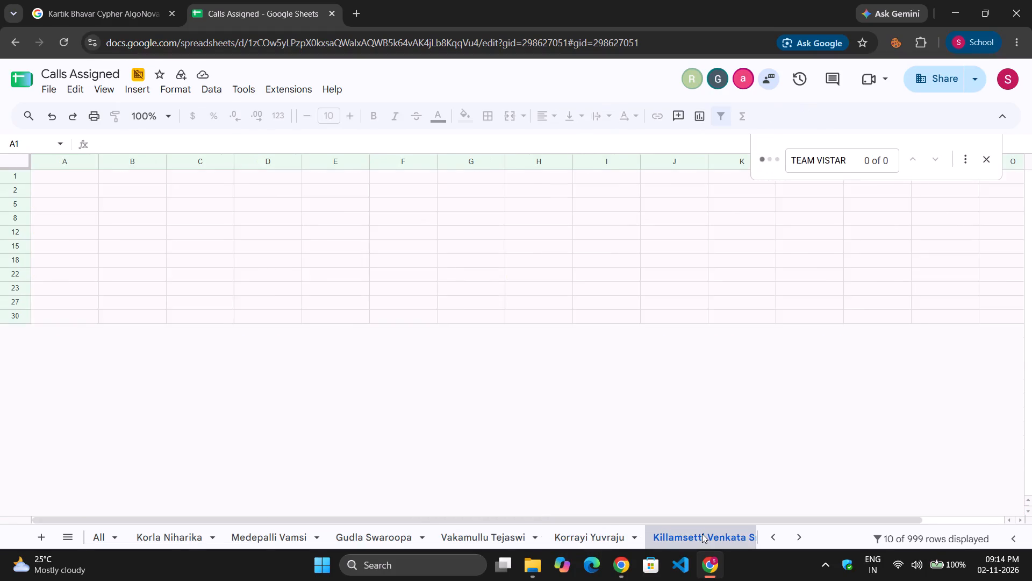
pyautogui.press('Right')
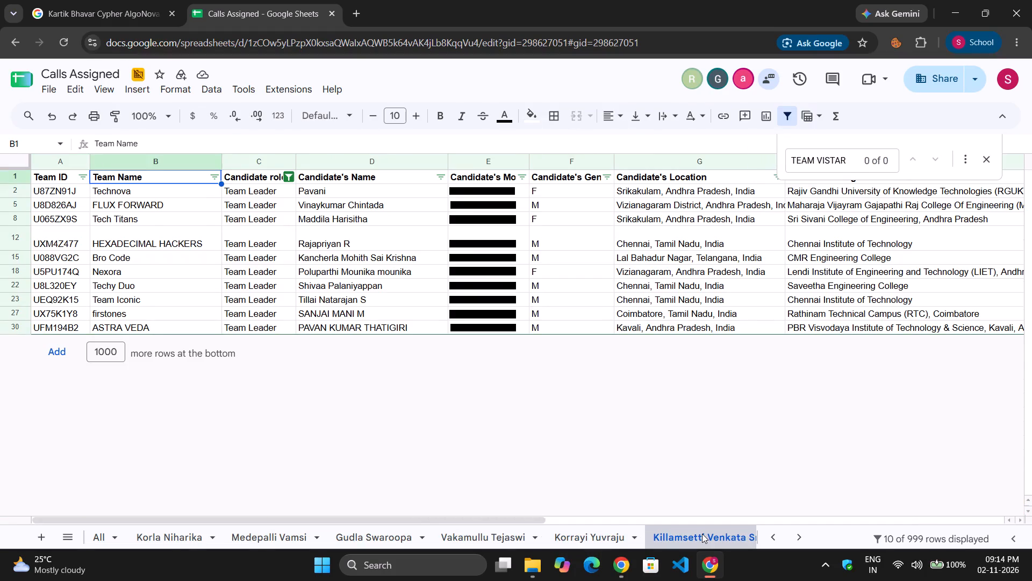
pyautogui.press('Right')
# Check the coordinator sheets of Omkar, Pavani, Yamini Gaytri, Madhulatha, Reshma and Durga Pavan for TEAM VISTAR.
pyautogui.click(797, 540)
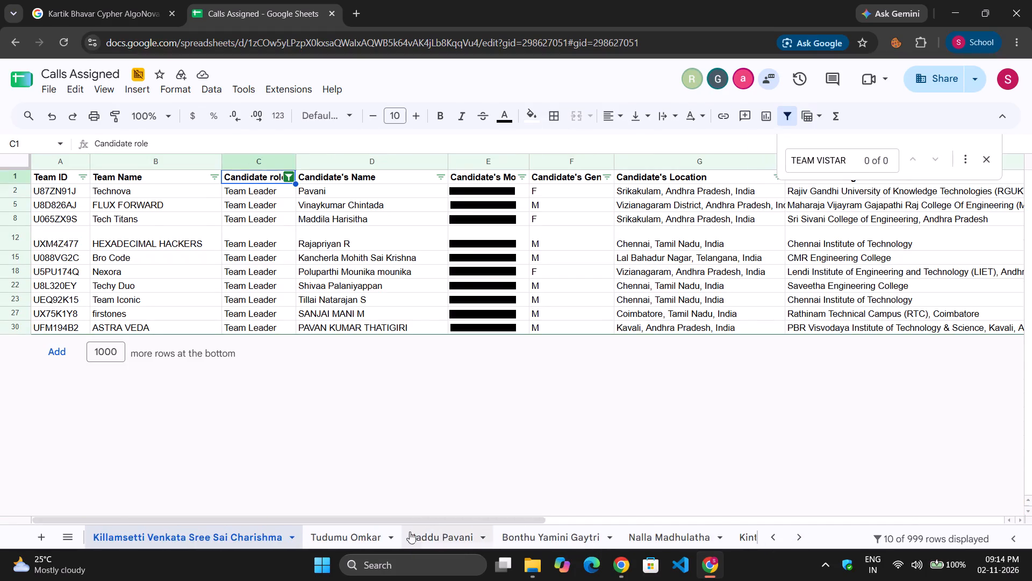
pyautogui.click(356, 534)
pyautogui.click(423, 535)
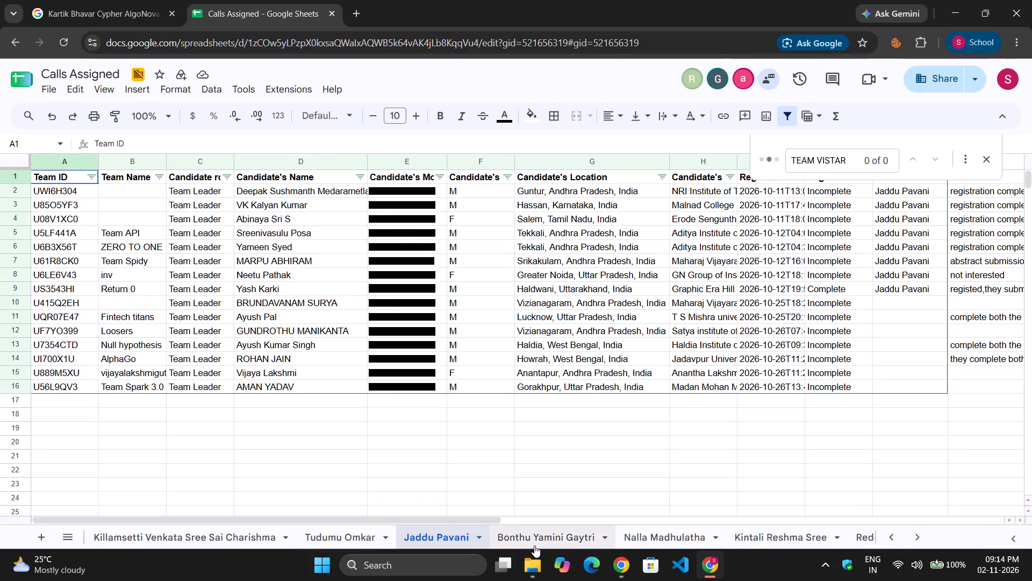
pyautogui.click(539, 542)
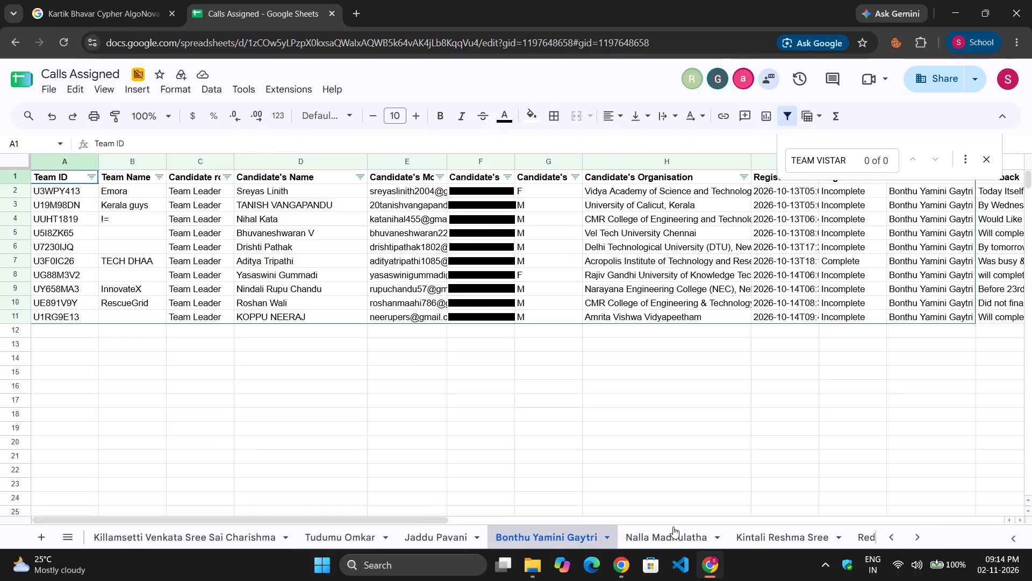
pyautogui.click(673, 528)
pyautogui.click(772, 529)
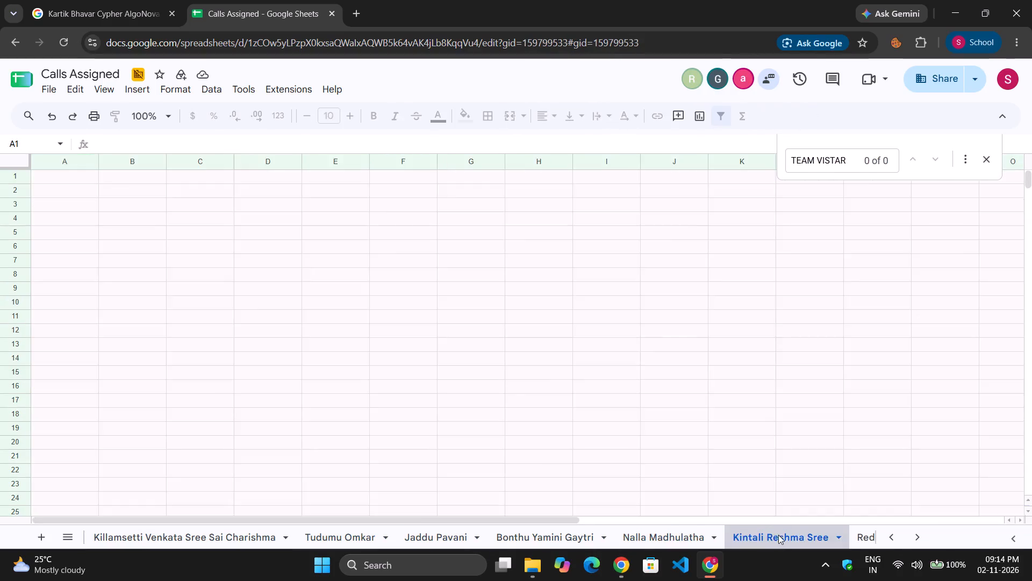
pyautogui.click(856, 531)
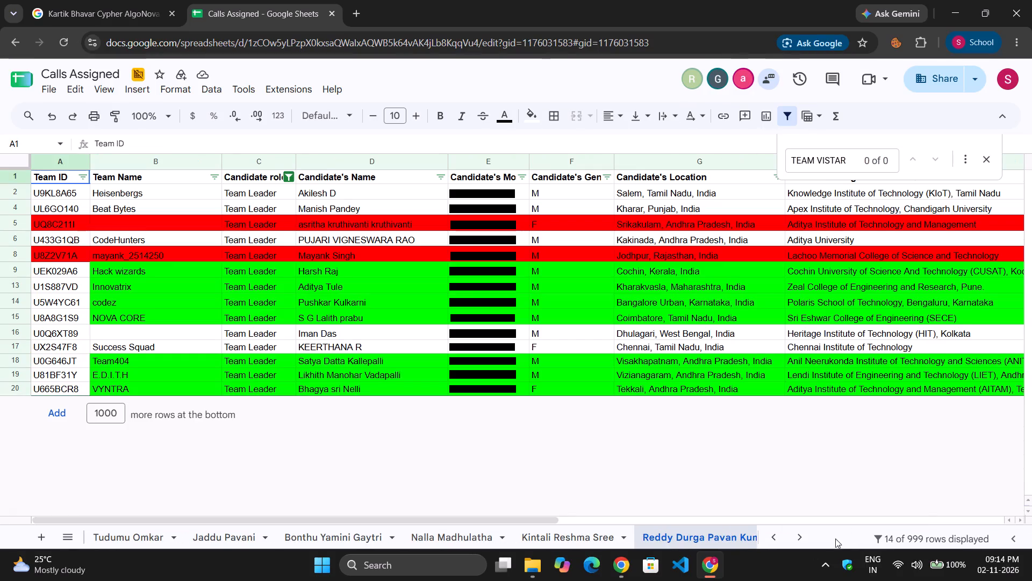
# Check the coordinator sheets of Benarji, Kritika, Pujitha, Yamini and Samira for TEAM VISTAR.
pyautogui.click(802, 539)
pyautogui.click(318, 536)
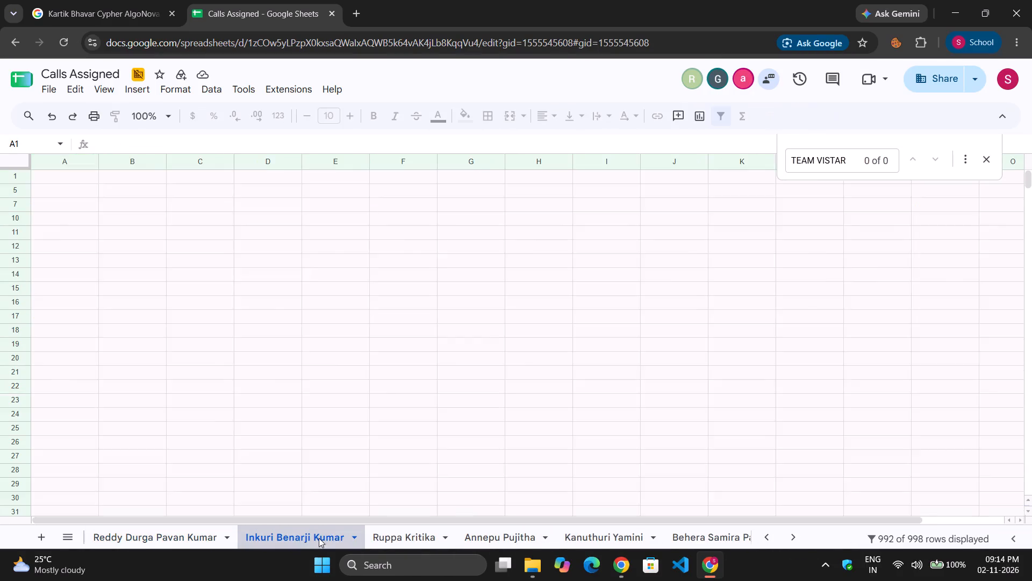
pyautogui.click(424, 537)
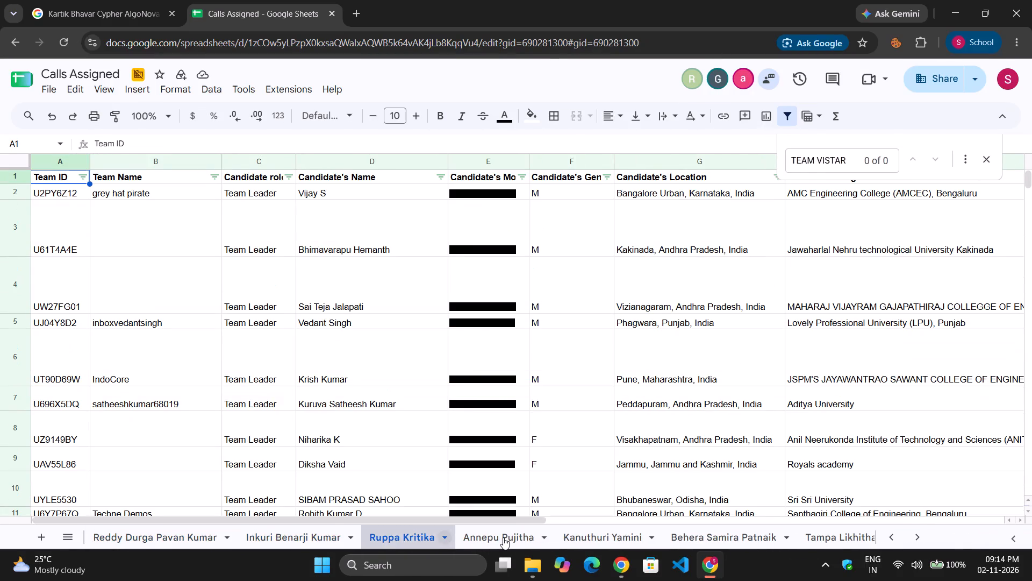
pyautogui.click(503, 537)
pyautogui.click(580, 539)
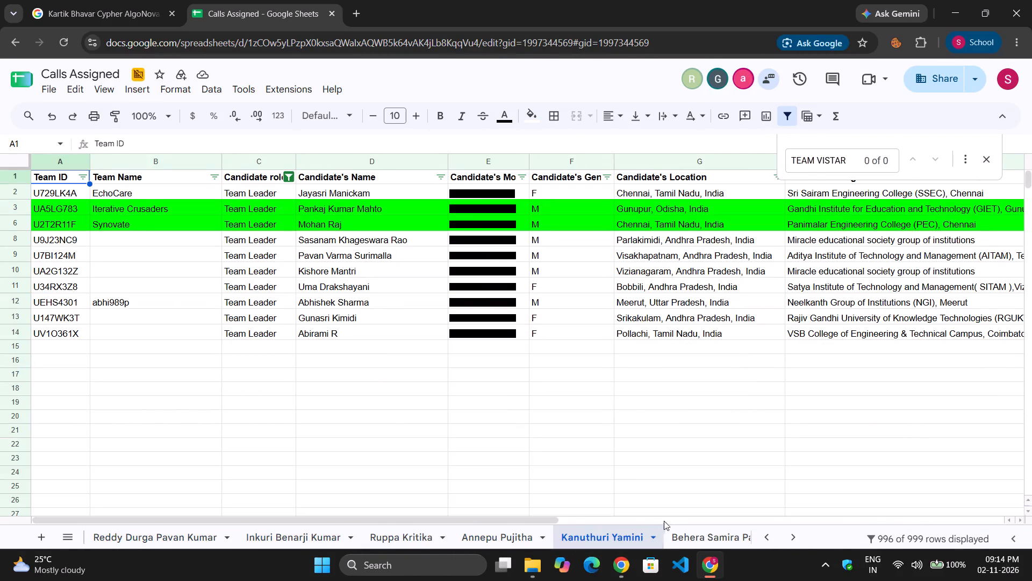
pyautogui.click(701, 532)
# Check the coordinator sheets of Chaitanya, Joshitha, Anand, Abdul, Pavan S and Pradeep for TEAM VISTAR.
pyautogui.click(784, 537)
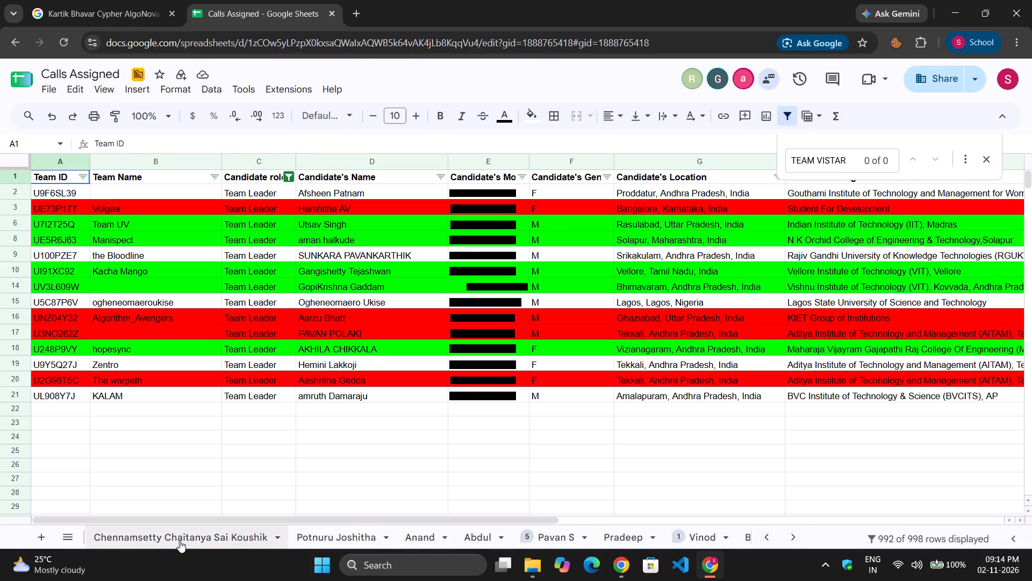
pyautogui.click(180, 540)
pyautogui.click(353, 542)
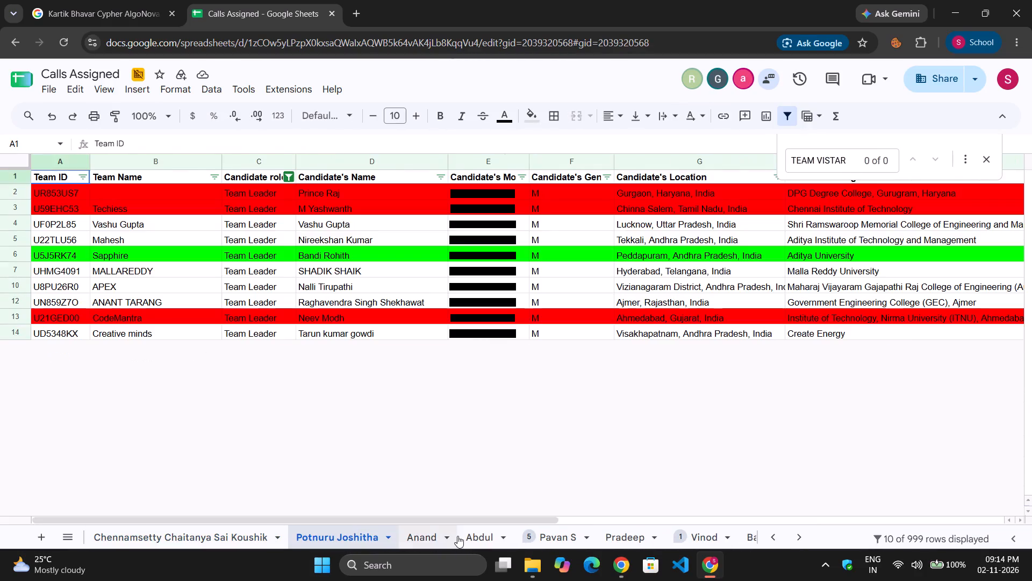
pyautogui.click(439, 534)
pyautogui.click(474, 533)
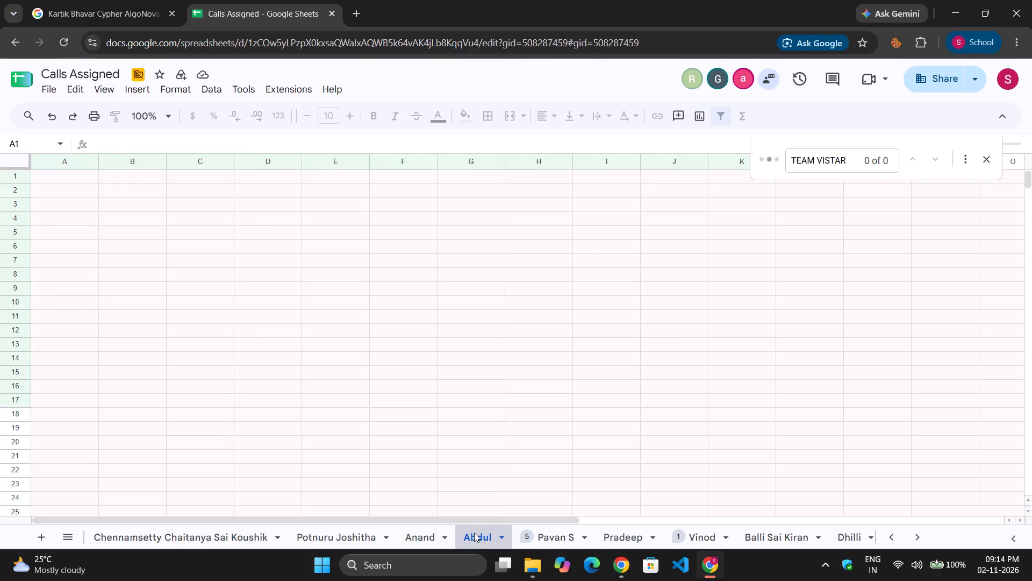
pyautogui.click(406, 538)
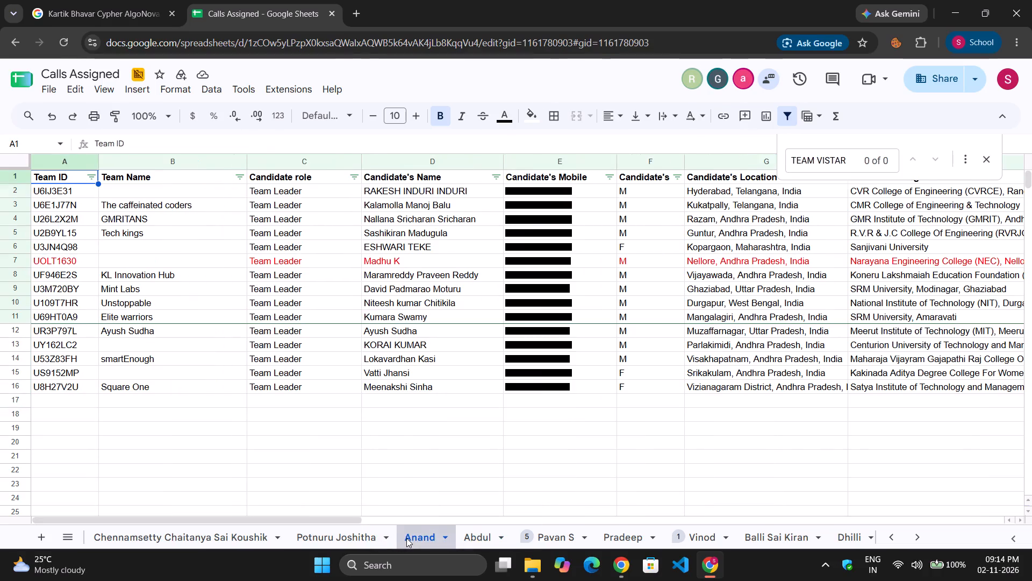
pyautogui.click(479, 536)
pyautogui.click(543, 533)
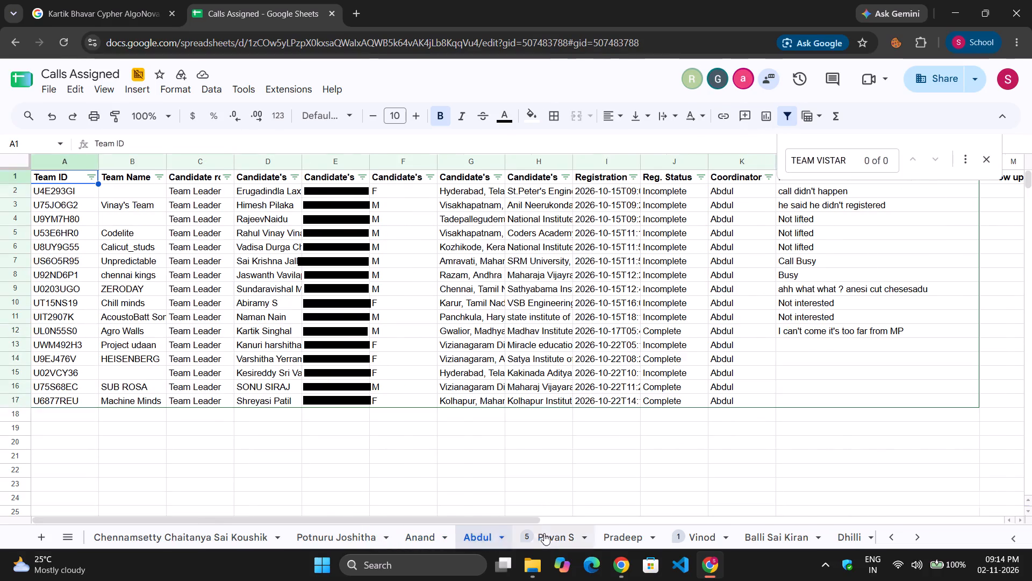
pyautogui.click(619, 538)
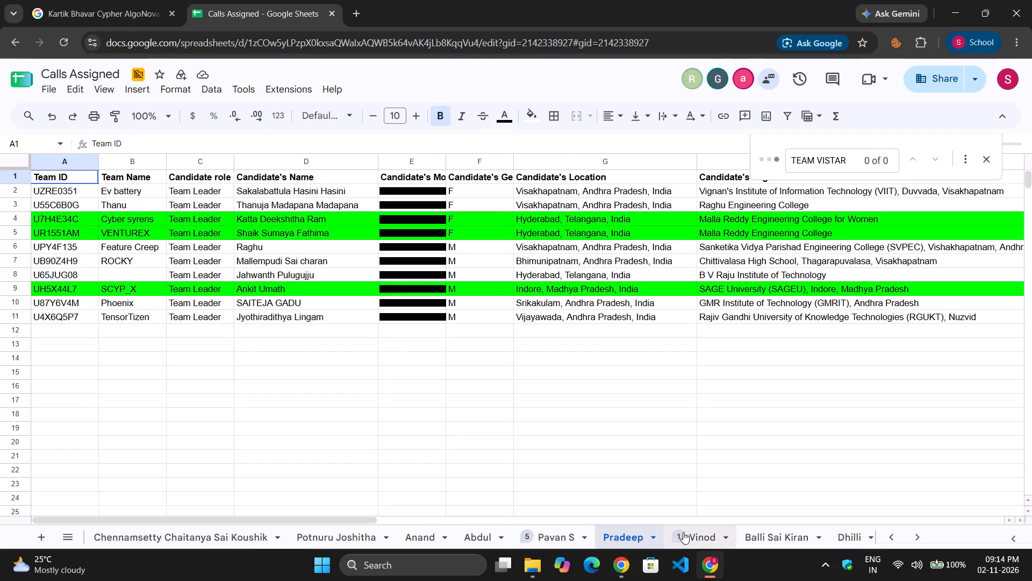
# Check the remaining coordinator sheets, Vinod, Sai Kiran, Dhilli and Santosh, for TEAM VISTAR.
pyautogui.click(693, 534)
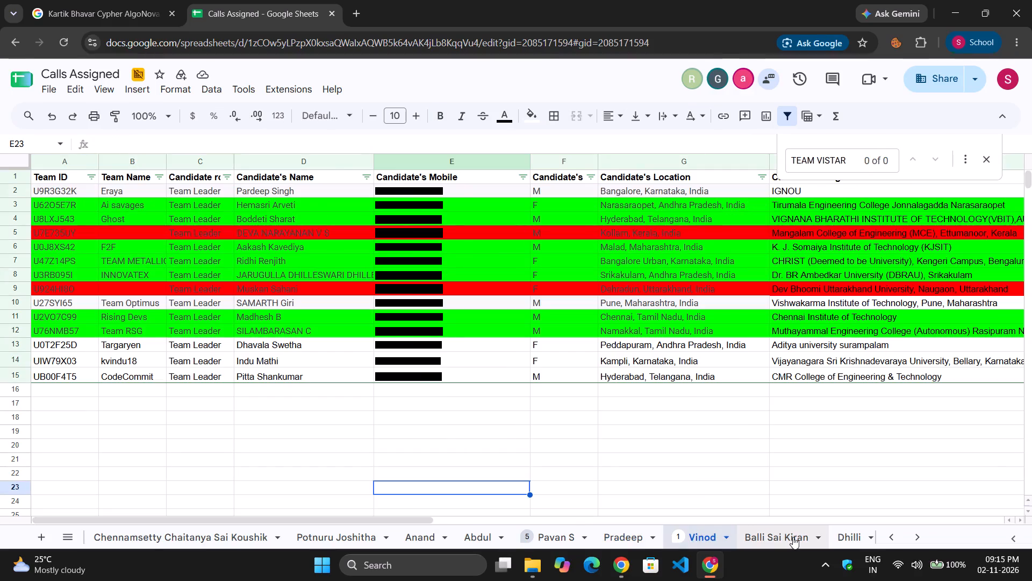
pyautogui.click(793, 537)
pyautogui.click(843, 533)
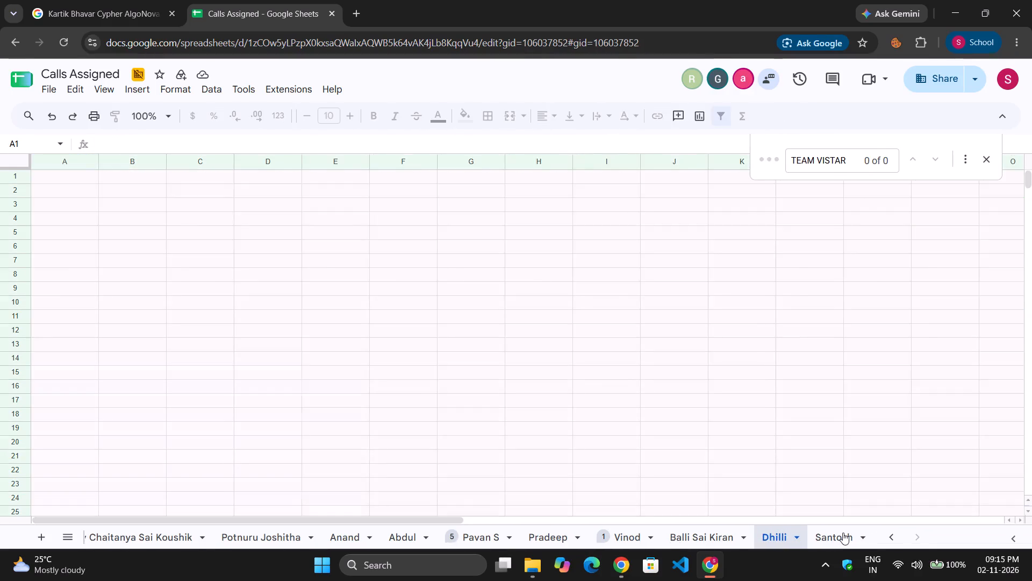
pyautogui.click(720, 536)
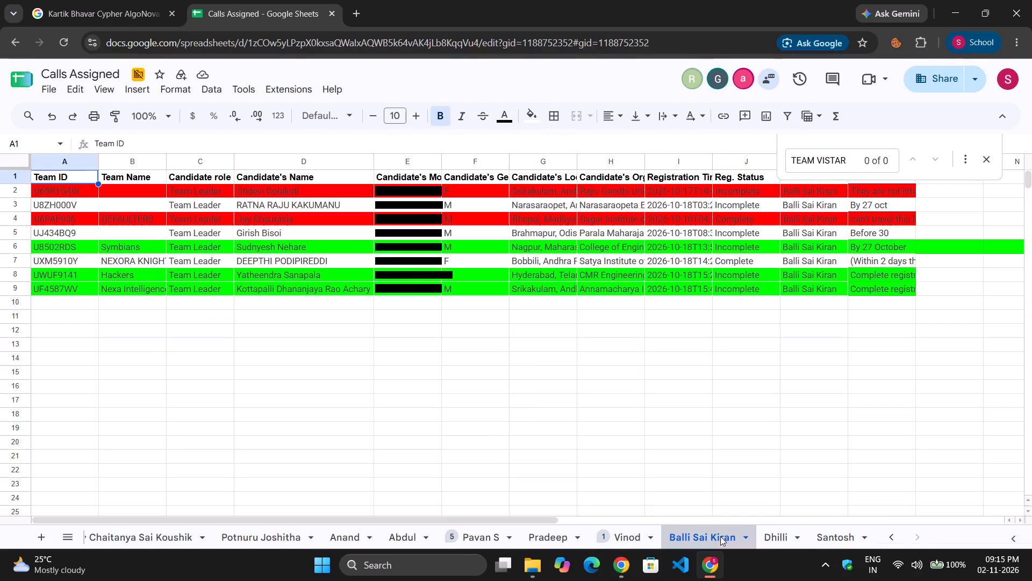
pyautogui.click(775, 535)
pyautogui.click(838, 530)
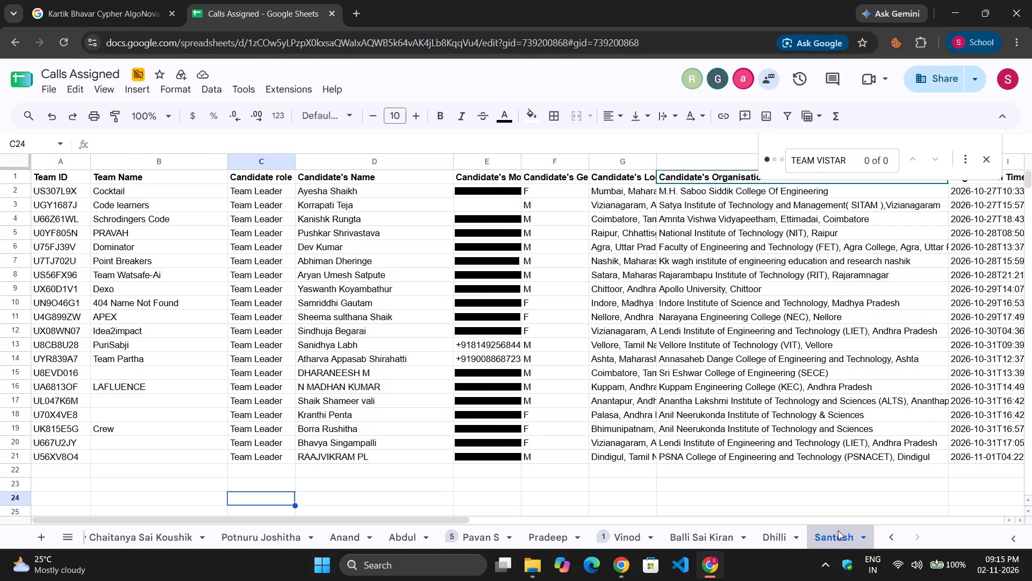
pyautogui.click(918, 535)
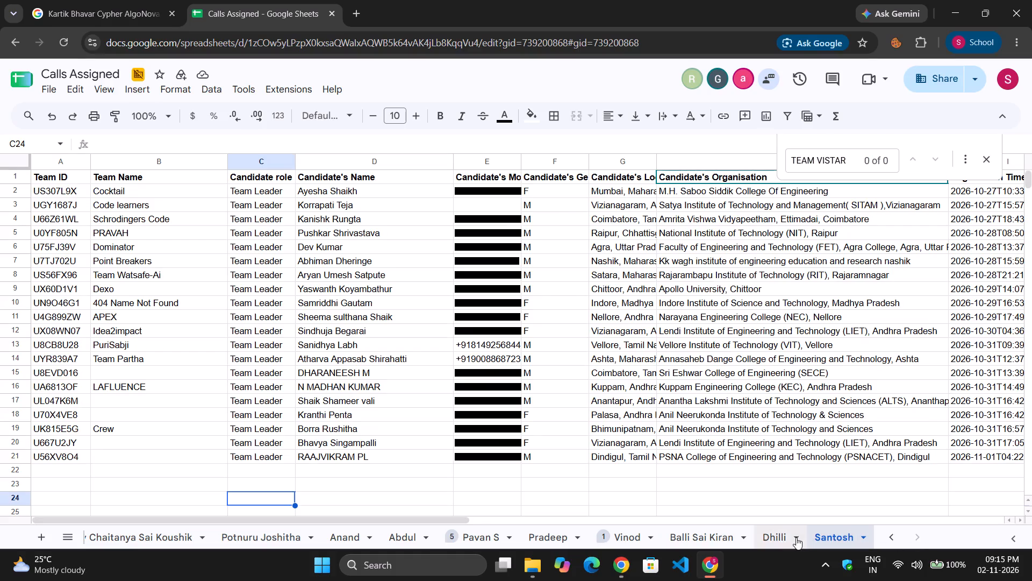
# Recheck the coordinator sheets for TEAM VISTAR in reverse order, from Dhilli back to Chaitanya.
pyautogui.click(782, 537)
pyautogui.click(730, 535)
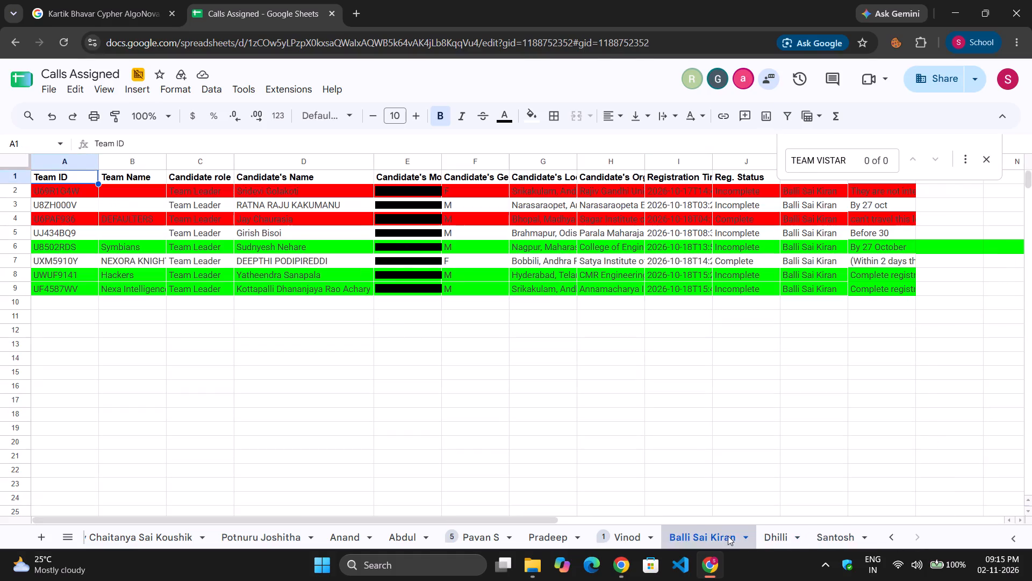
pyautogui.click(610, 536)
pyautogui.click(556, 536)
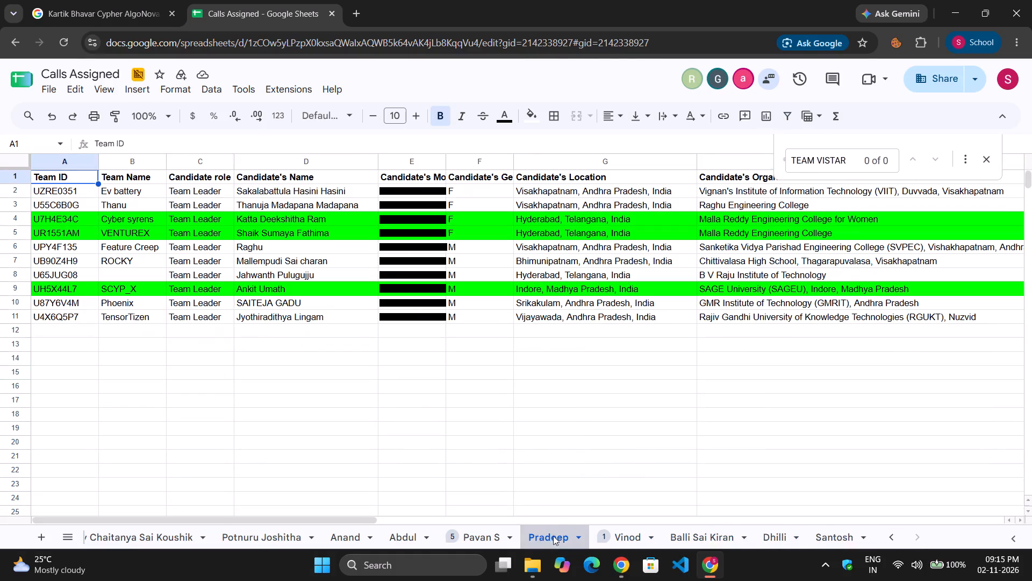
pyautogui.click(480, 531)
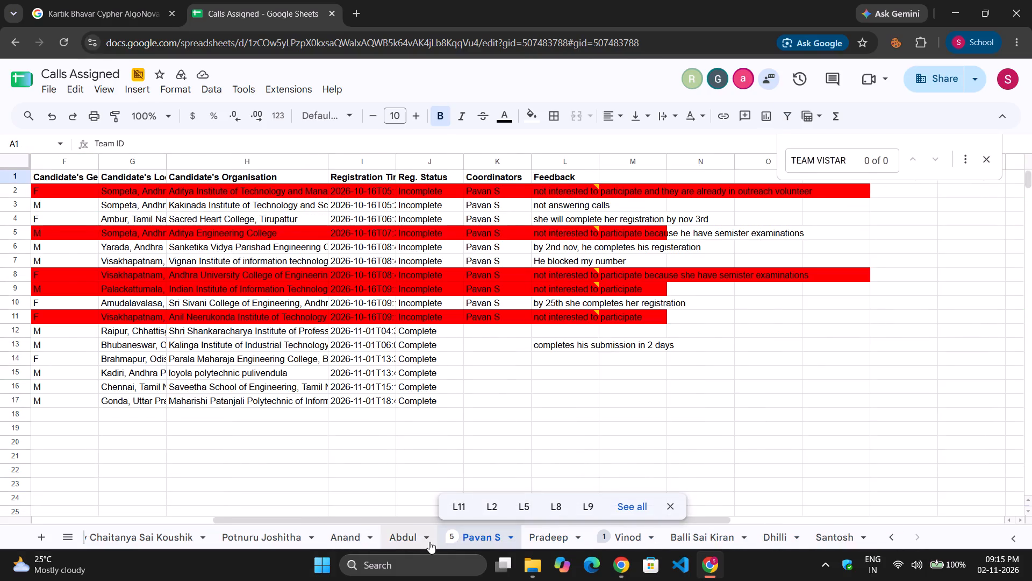
pyautogui.click(392, 538)
pyautogui.click(342, 539)
pyautogui.click(281, 540)
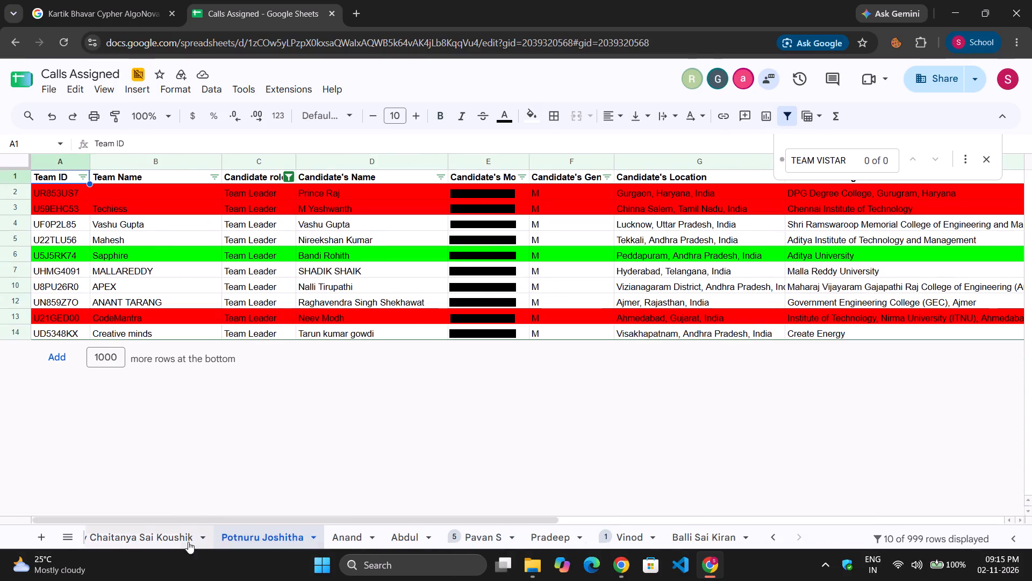
pyautogui.click(157, 541)
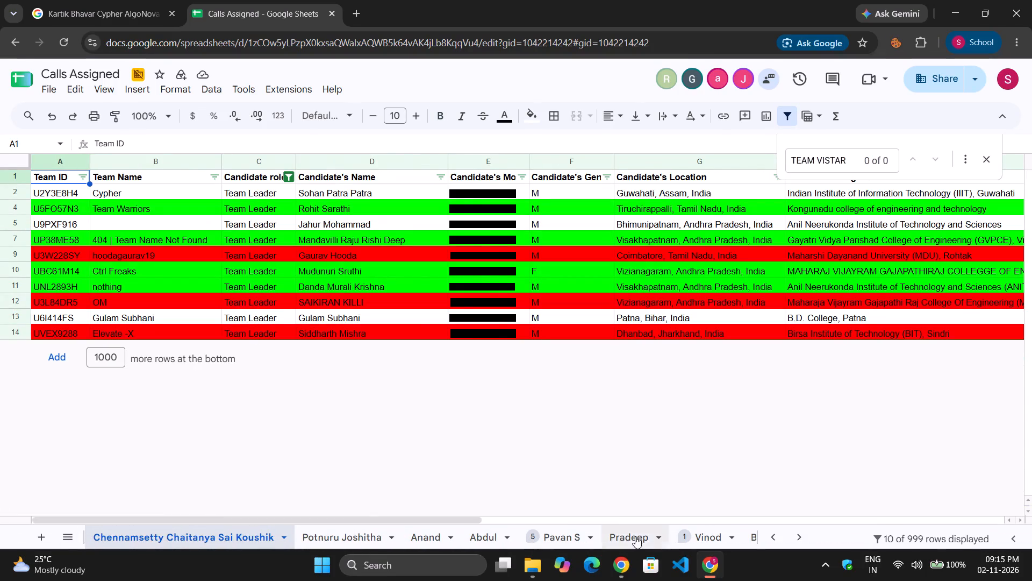
# Recheck the coordinator sheets of Likhitha, Samira, Yamini, Pujitha and Kritika for TEAM VISTAR.
pyautogui.click(769, 542)
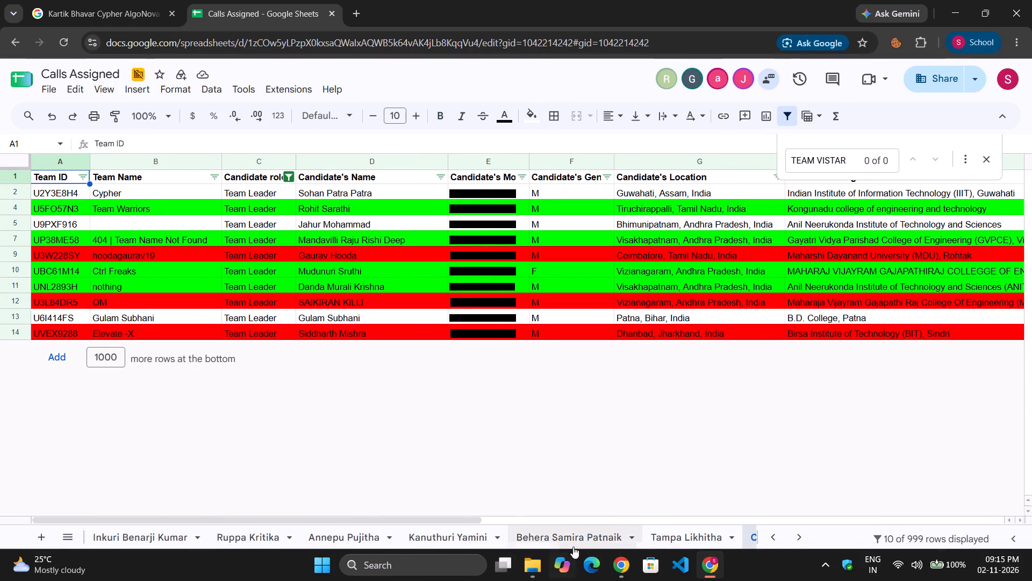
pyautogui.click(658, 535)
pyautogui.click(592, 536)
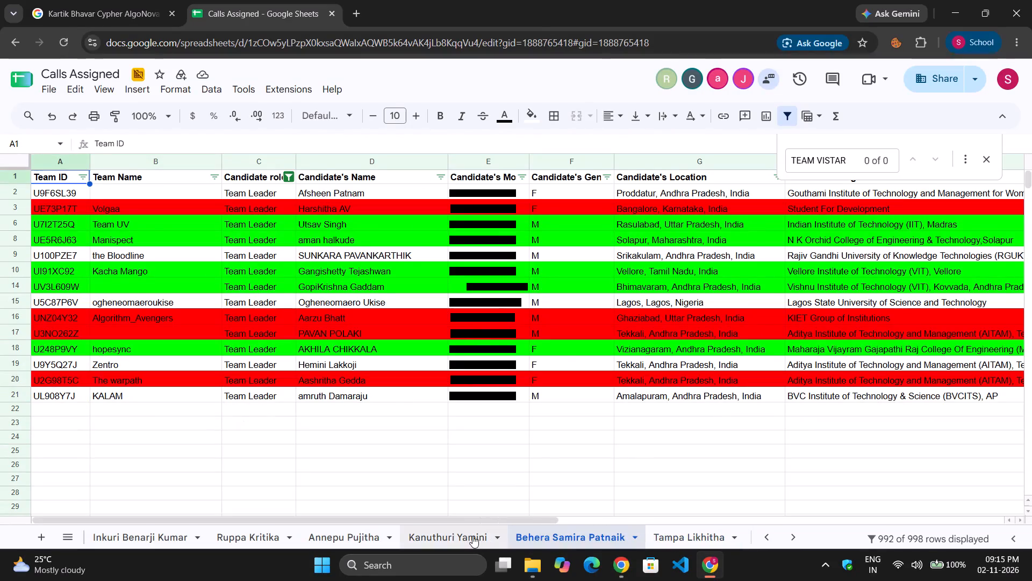
pyautogui.click(472, 536)
pyautogui.click(361, 535)
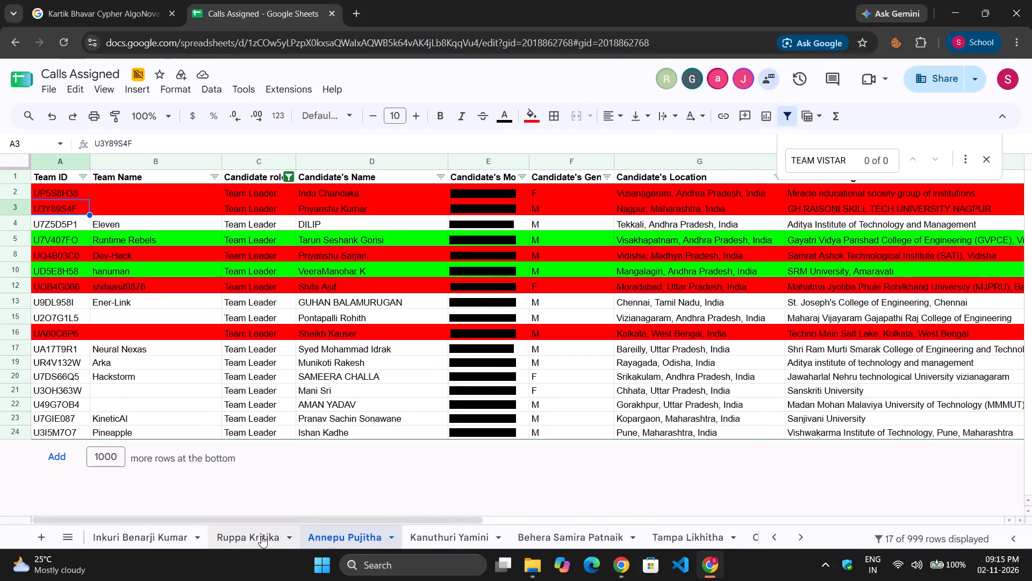
pyautogui.click(253, 536)
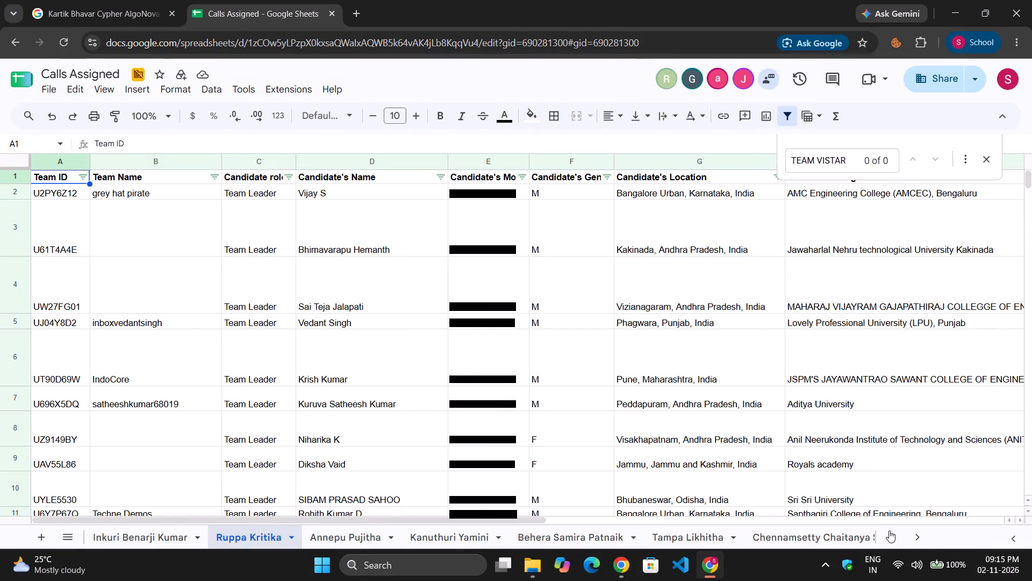
pyautogui.click(889, 531)
pyautogui.click(732, 536)
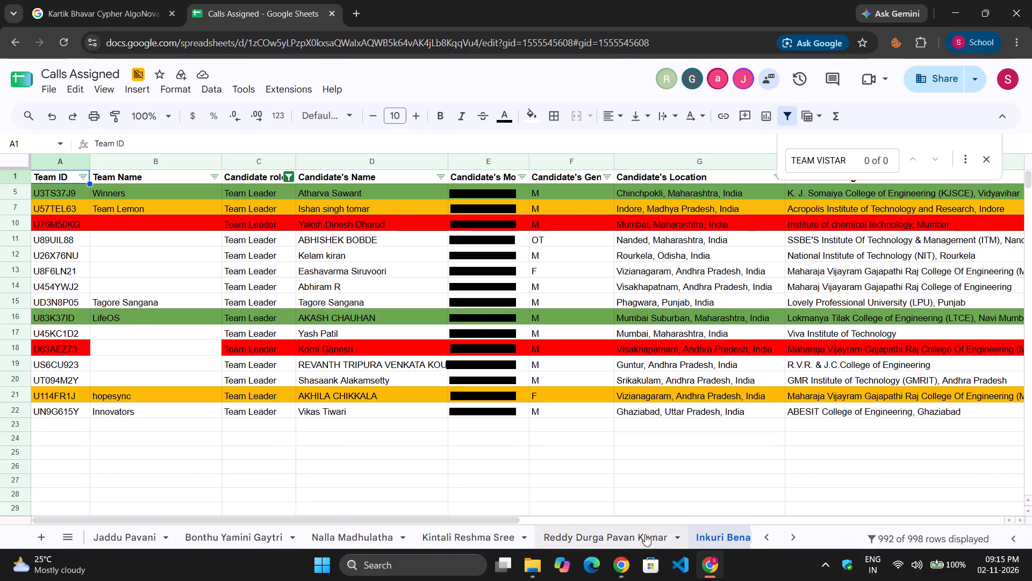
pyautogui.click(628, 534)
pyautogui.click(458, 532)
pyautogui.click(338, 534)
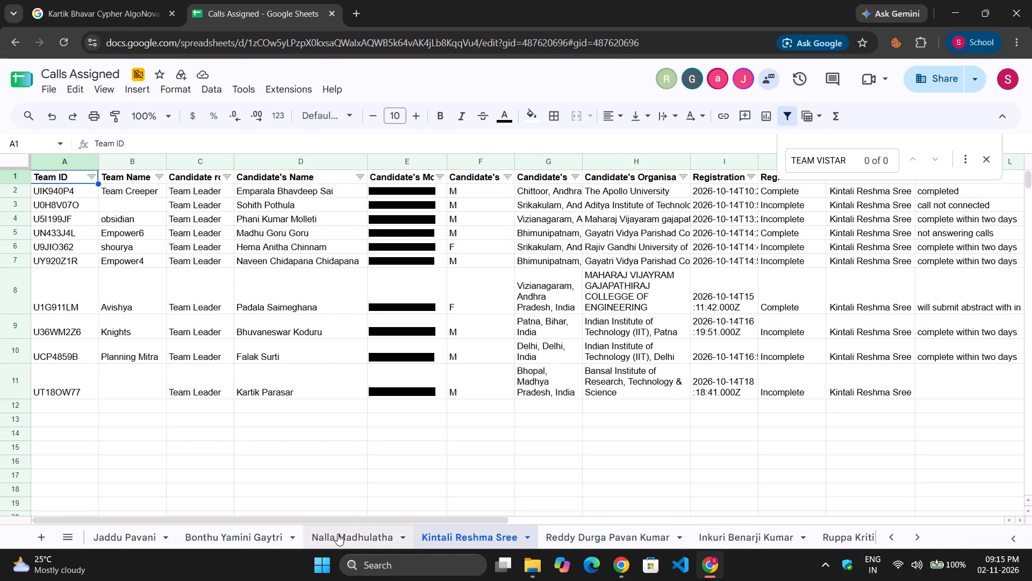
pyautogui.click(234, 535)
pyautogui.click(110, 540)
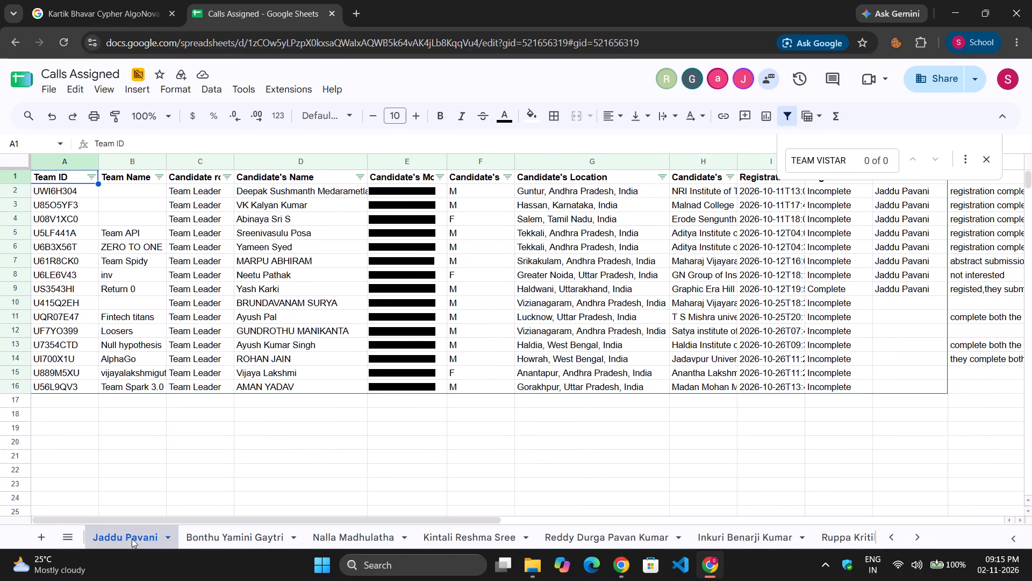
# Check the coordinator sheets of Omkar, Charishma, Yuvraju, Tejaswi, Swaroopa, Vamsi and Niharika for TEAM VISTAR.
pyautogui.click(884, 536)
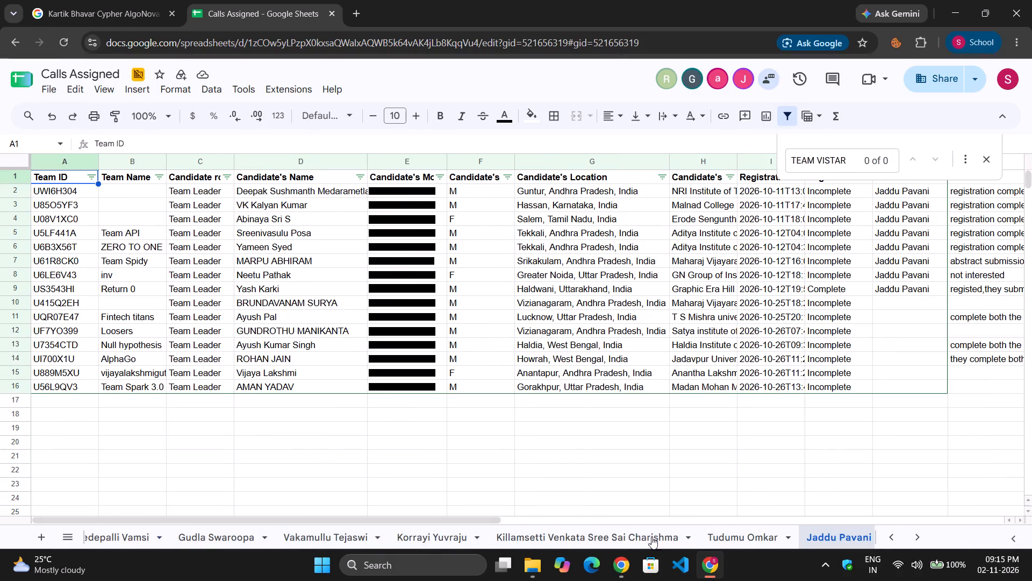
pyautogui.click(790, 526)
pyautogui.click(640, 535)
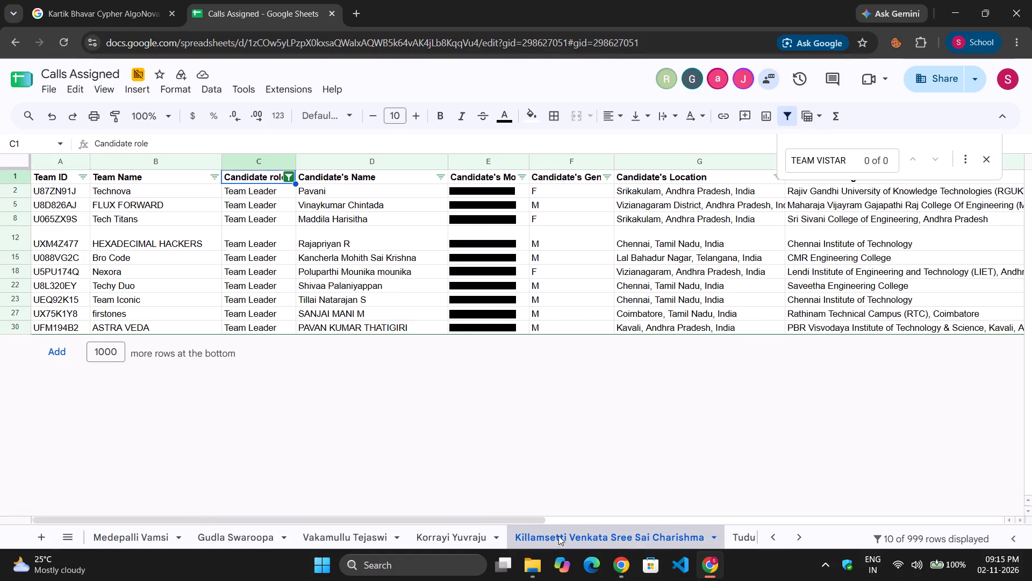
pyautogui.click(486, 540)
pyautogui.click(353, 539)
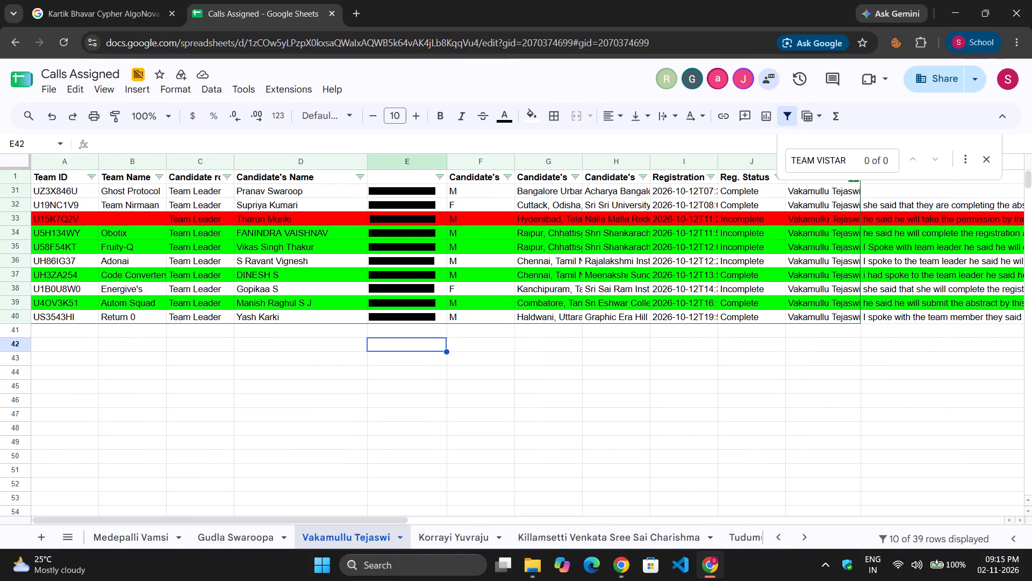
pyautogui.click(196, 547)
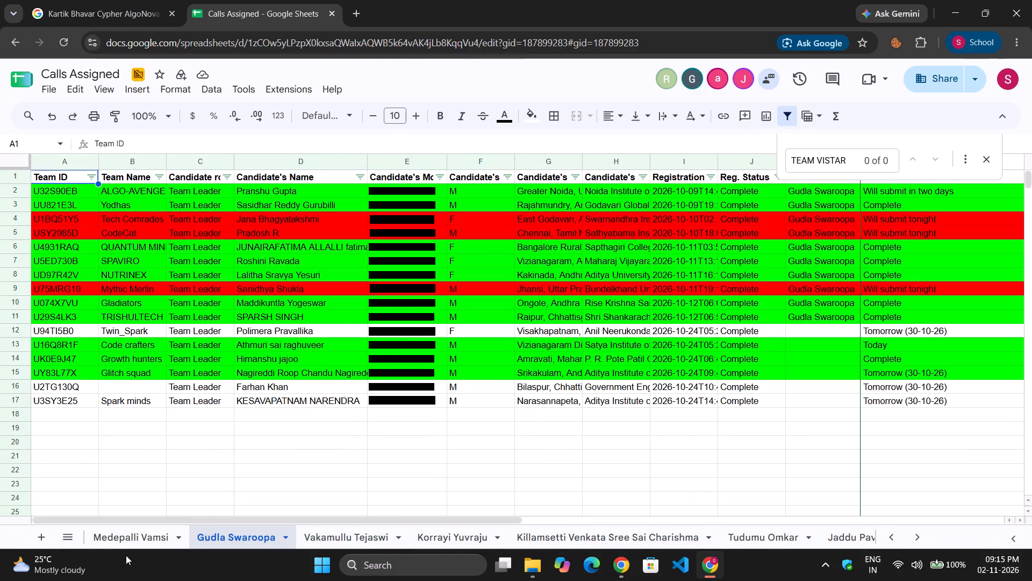
pyautogui.click(132, 539)
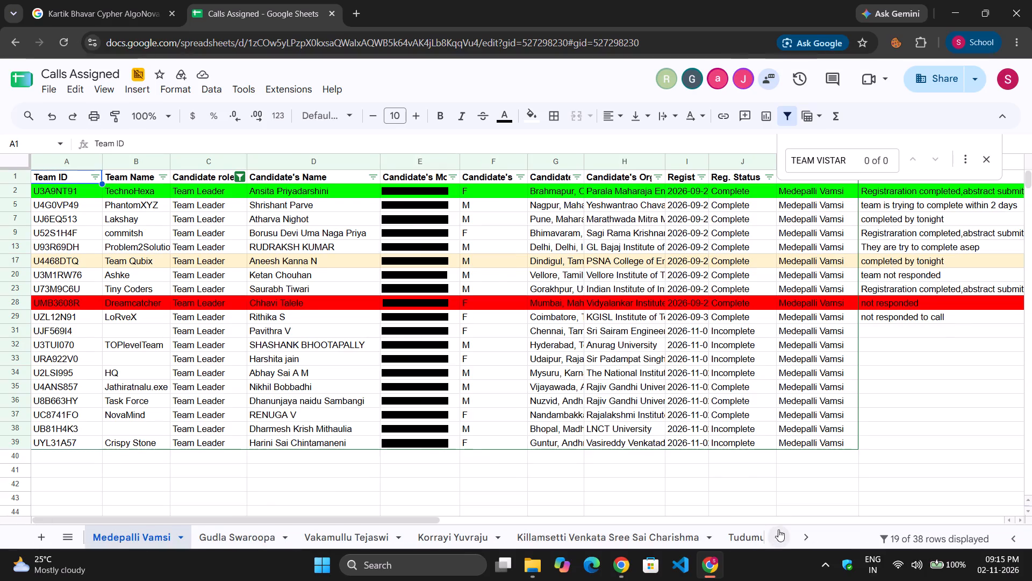
pyautogui.click(779, 530)
pyautogui.click(189, 531)
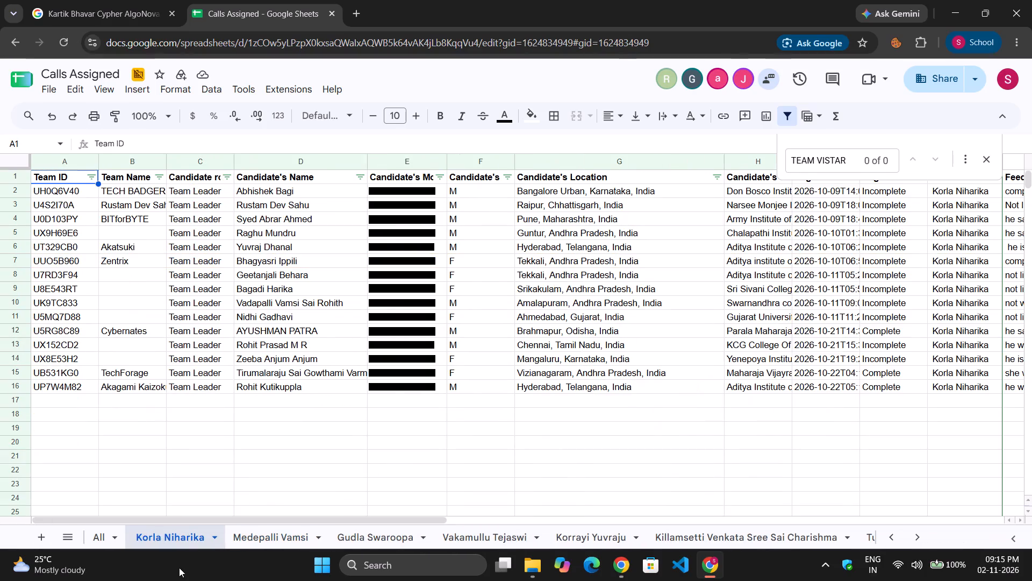
pyautogui.click(888, 545)
# Copy TEAM VISTAR's team leader row, row 641, from the All sheet into row 16 of the Vinod sheet.
pyautogui.click(104, 535)
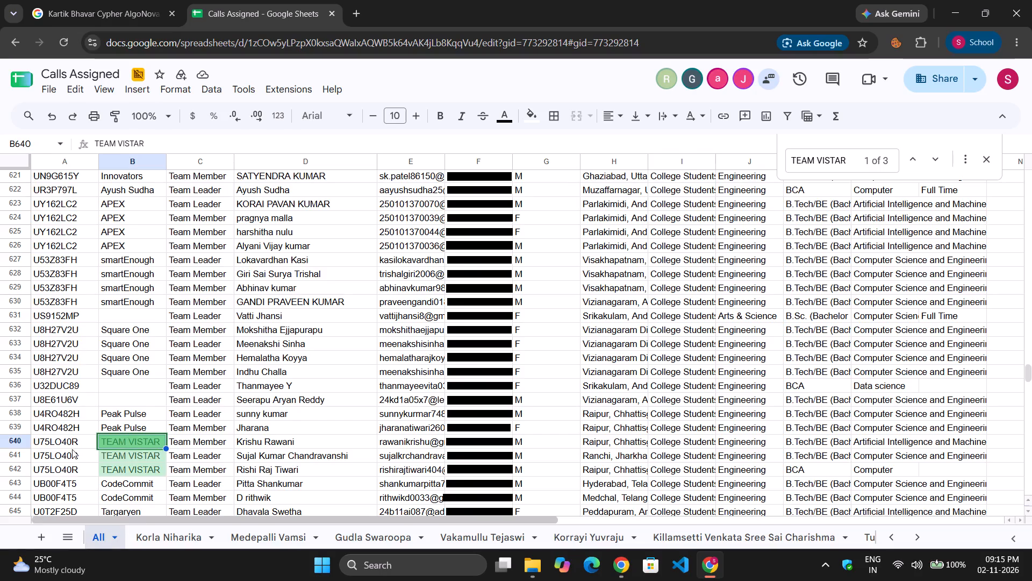
pyautogui.click(139, 456)
pyautogui.click(18, 456)
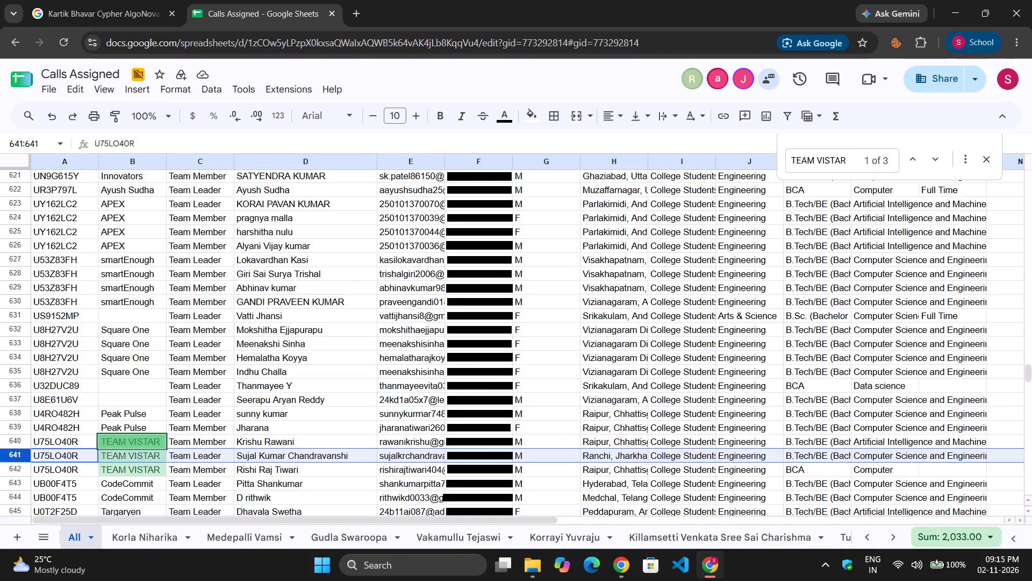
pyautogui.hotkey('ctrl', 'c')
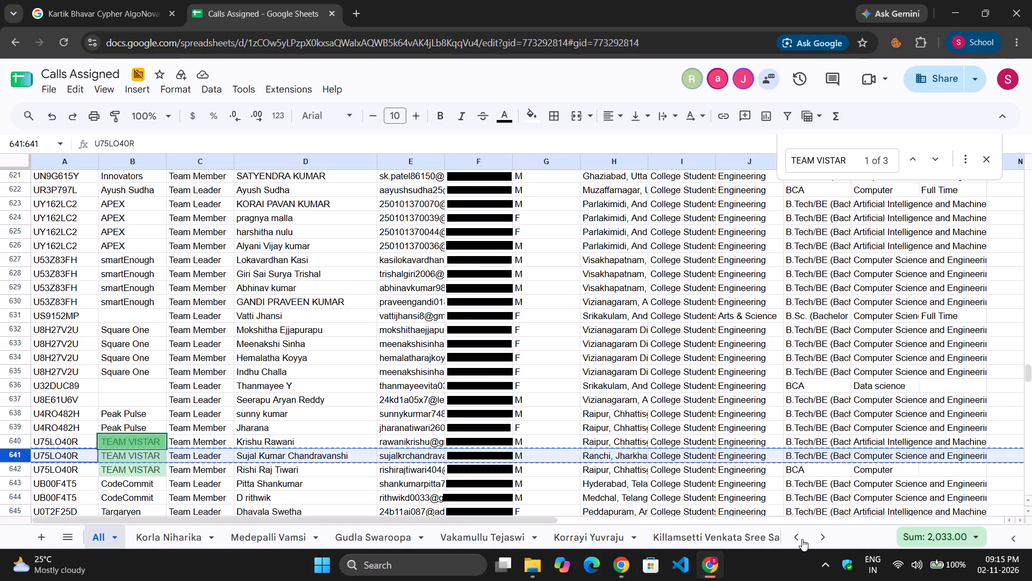
pyautogui.click(812, 537)
pyautogui.click(812, 537)
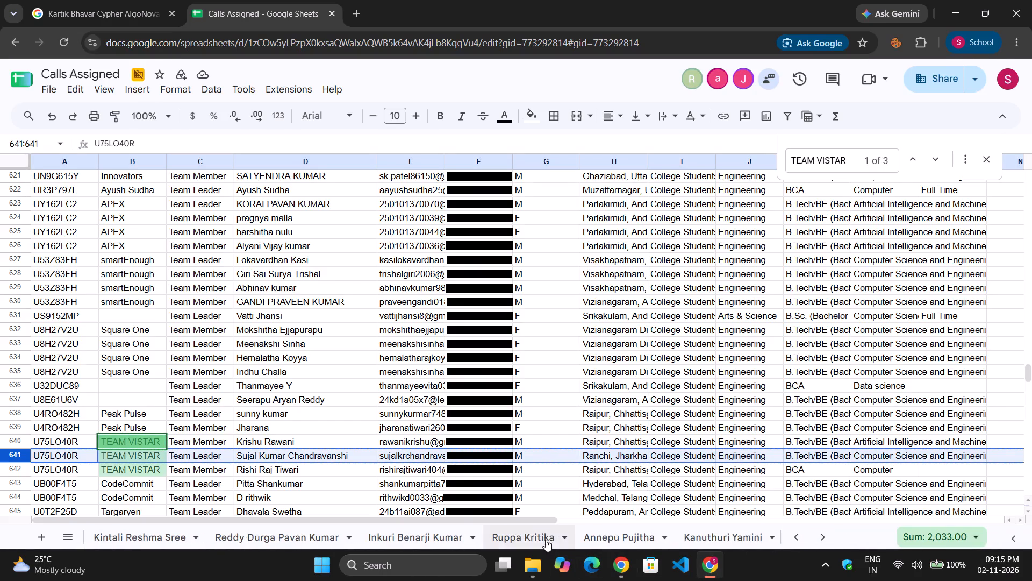
pyautogui.click(816, 534)
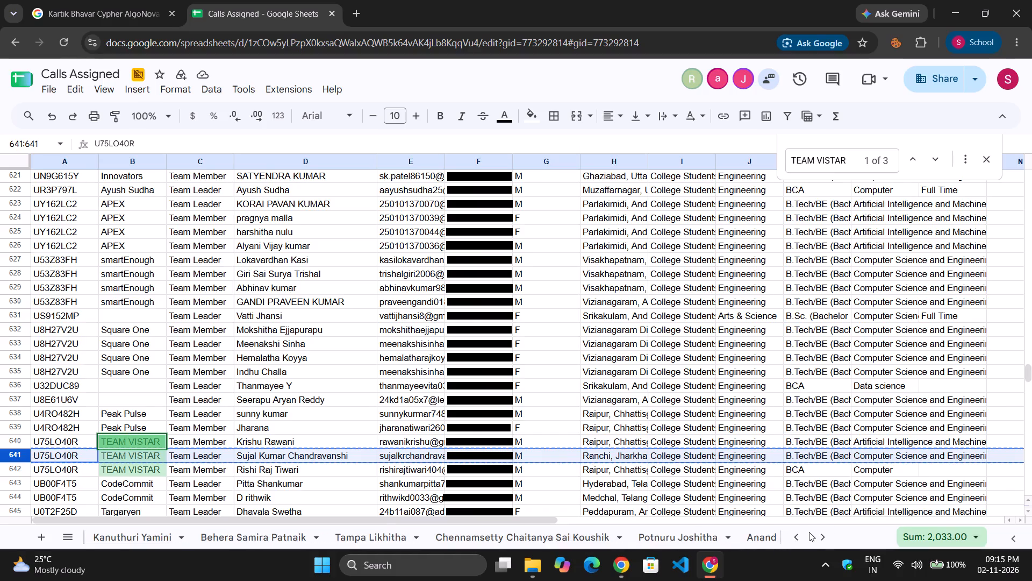
pyautogui.click(809, 532)
pyautogui.click(815, 532)
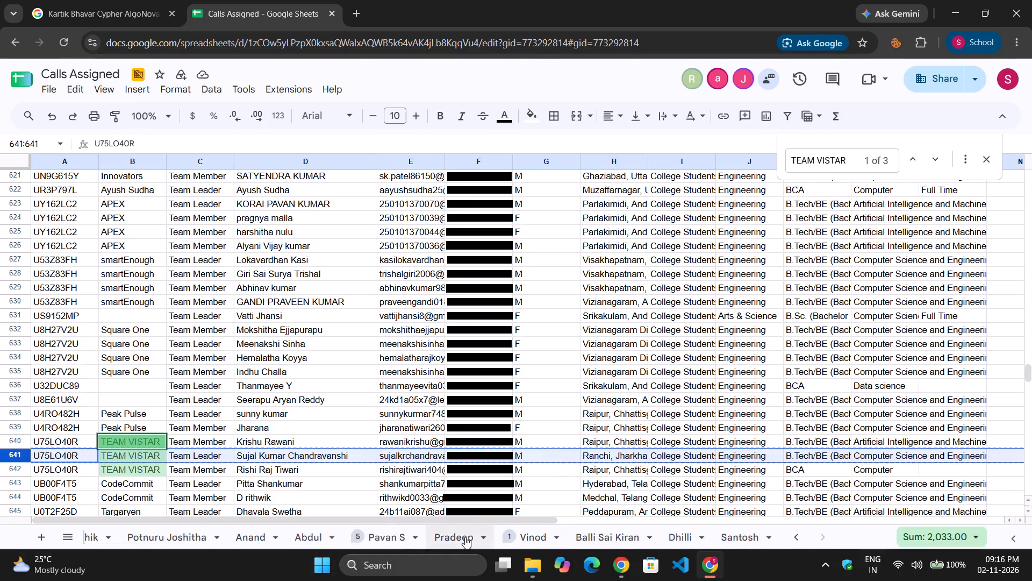
pyautogui.click(537, 535)
pyautogui.click(56, 398)
pyautogui.click(59, 395)
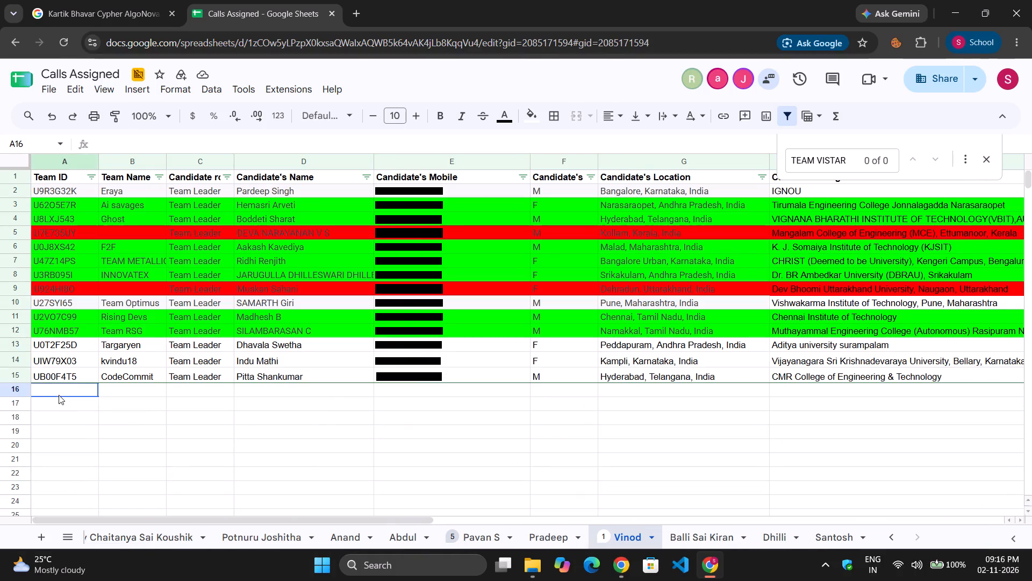
pyautogui.hotkey('ctrl', 'v')
pyautogui.click(135, 439)
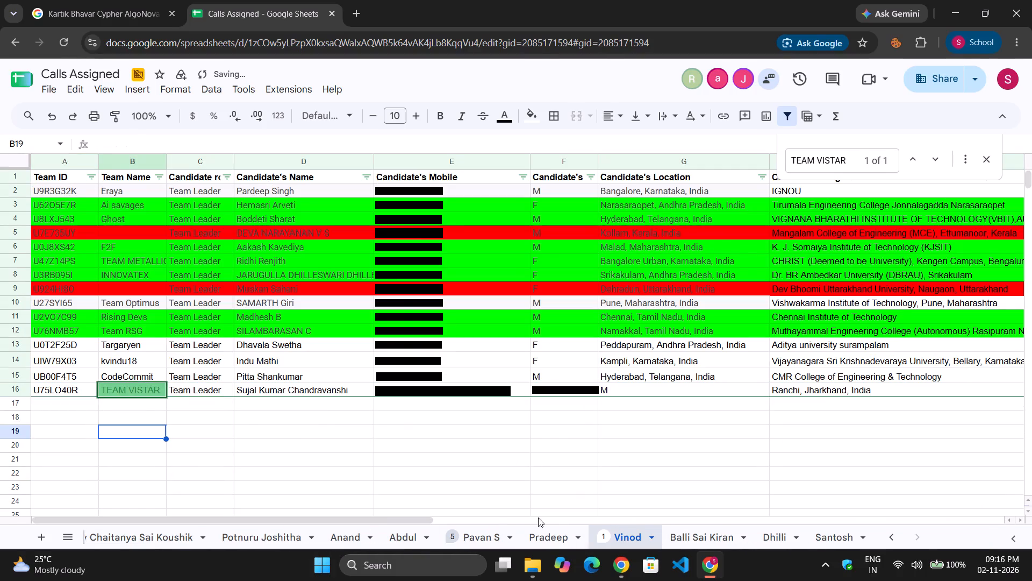
# Examine the NeX gen row on the Likhitha sheet, including its registration status, coordinator and feedback columns.
pyautogui.click(891, 543)
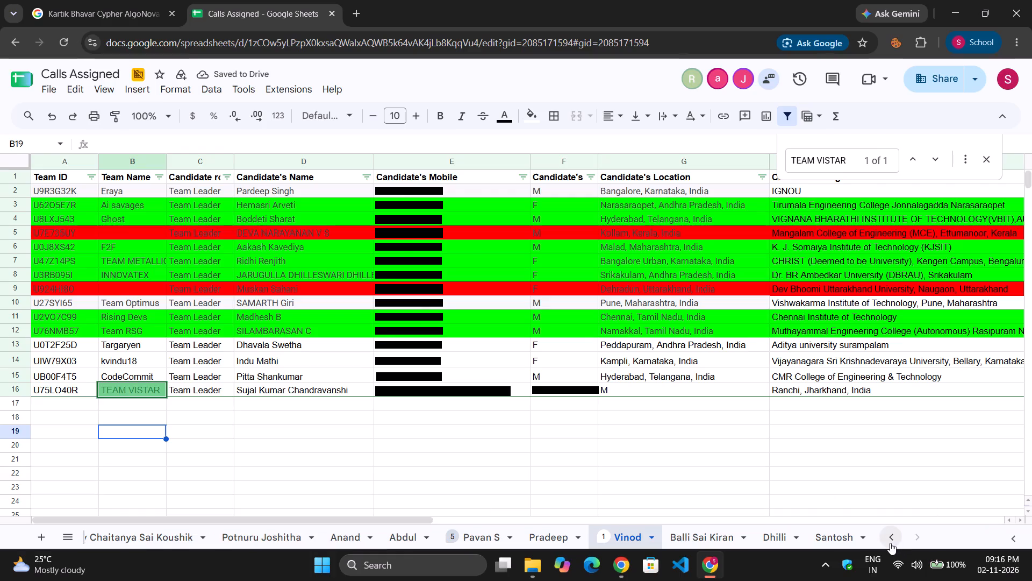
pyautogui.click(554, 535)
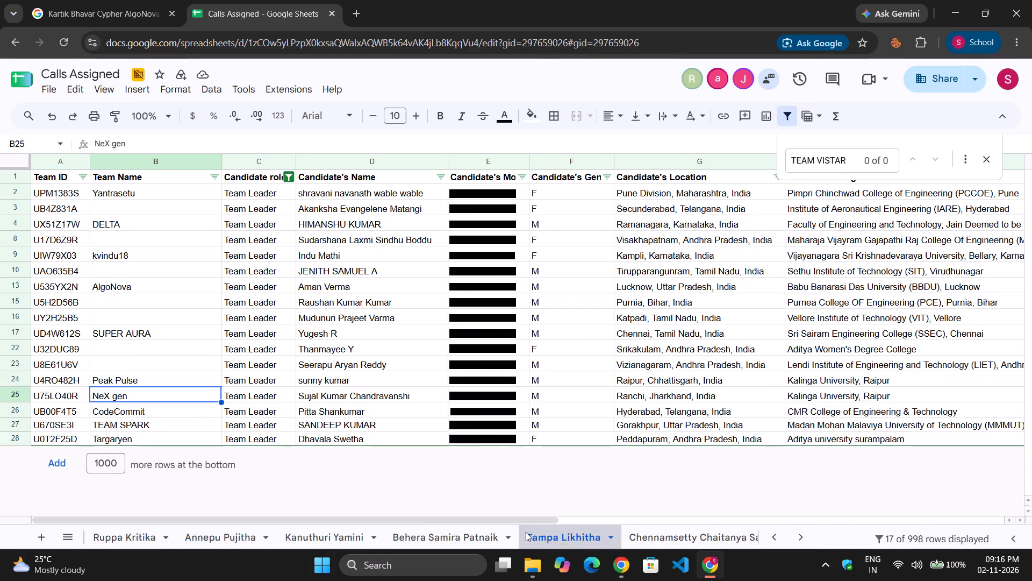
pyautogui.moveTo(305, 520); pyautogui.dragTo(348, 522)
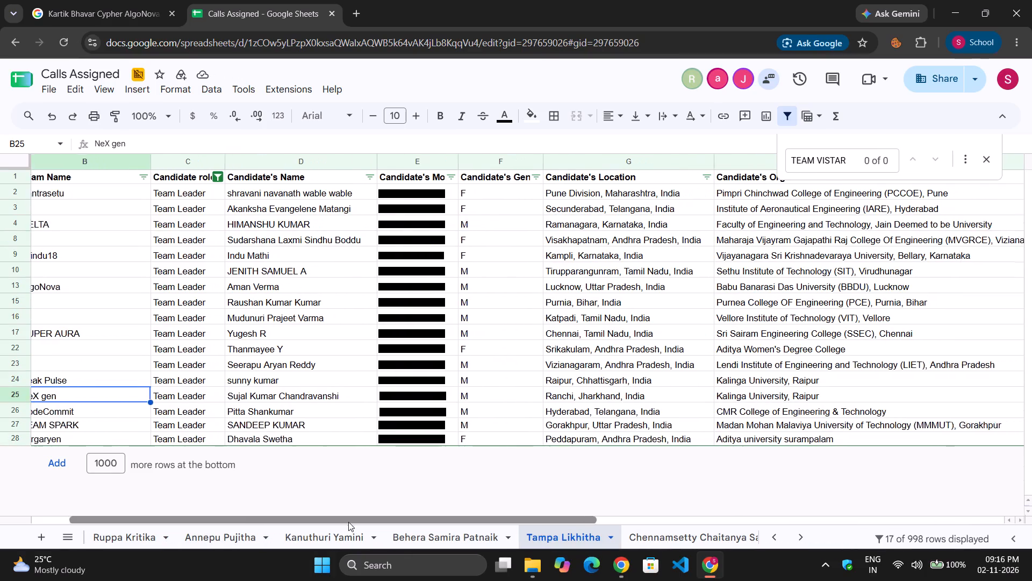
pyautogui.moveTo(348, 522); pyautogui.dragTo(678, 516)
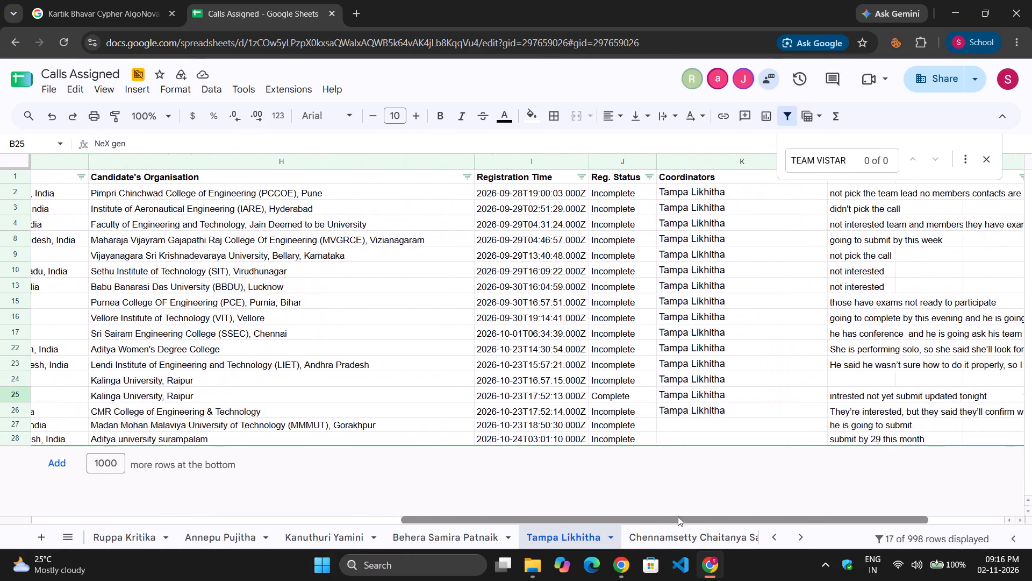
pyautogui.moveTo(678, 516); pyautogui.dragTo(674, 519)
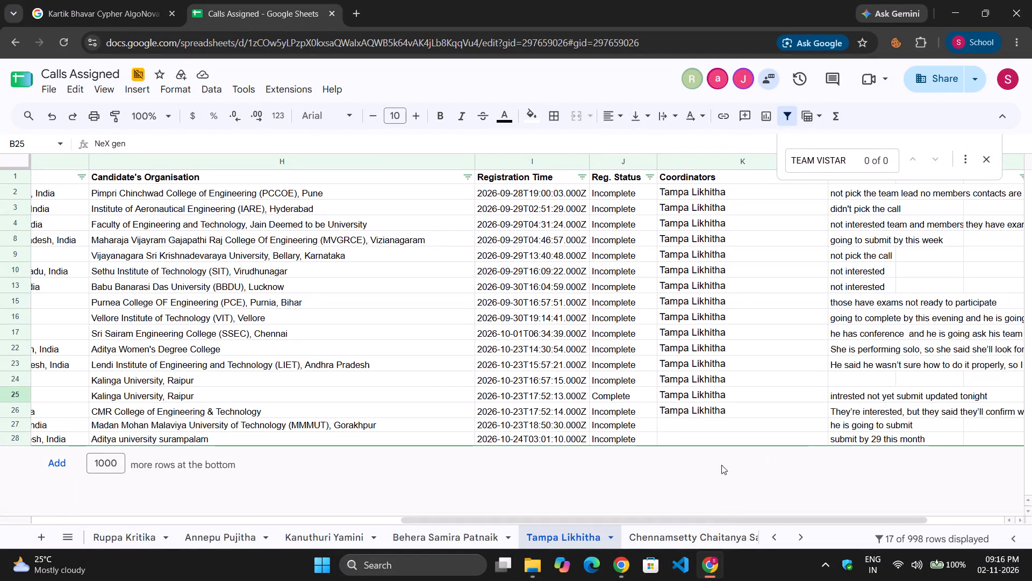
pyautogui.moveTo(569, 521); pyautogui.dragTo(636, 515)
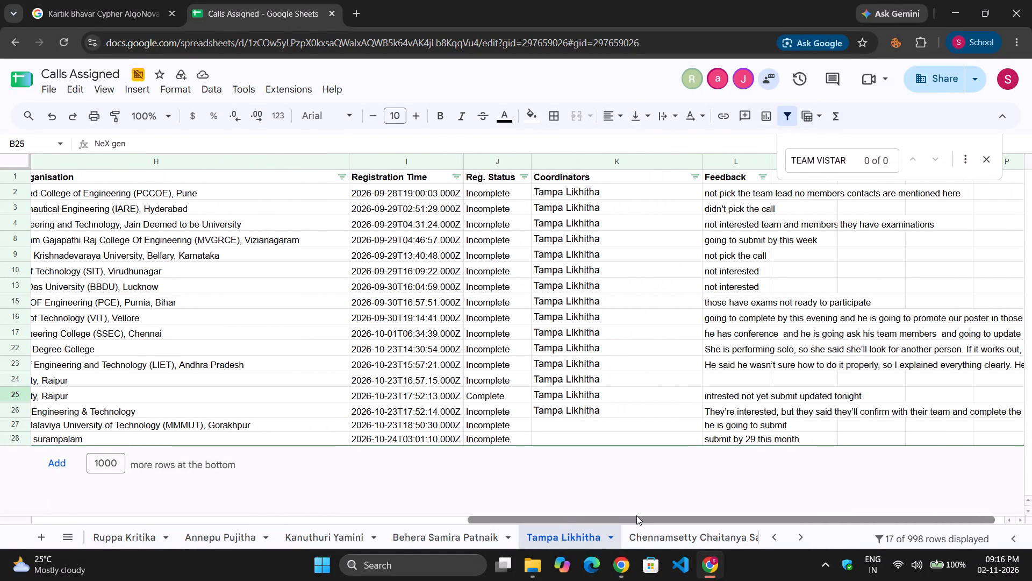
pyautogui.moveTo(636, 515); pyautogui.dragTo(594, 519)
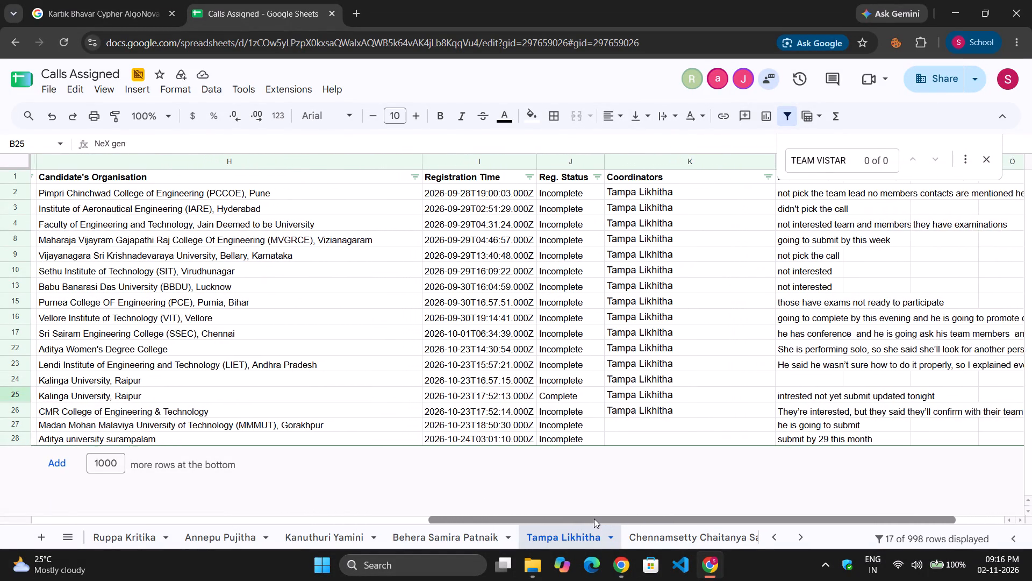
pyautogui.moveTo(594, 519); pyautogui.dragTo(641, 519)
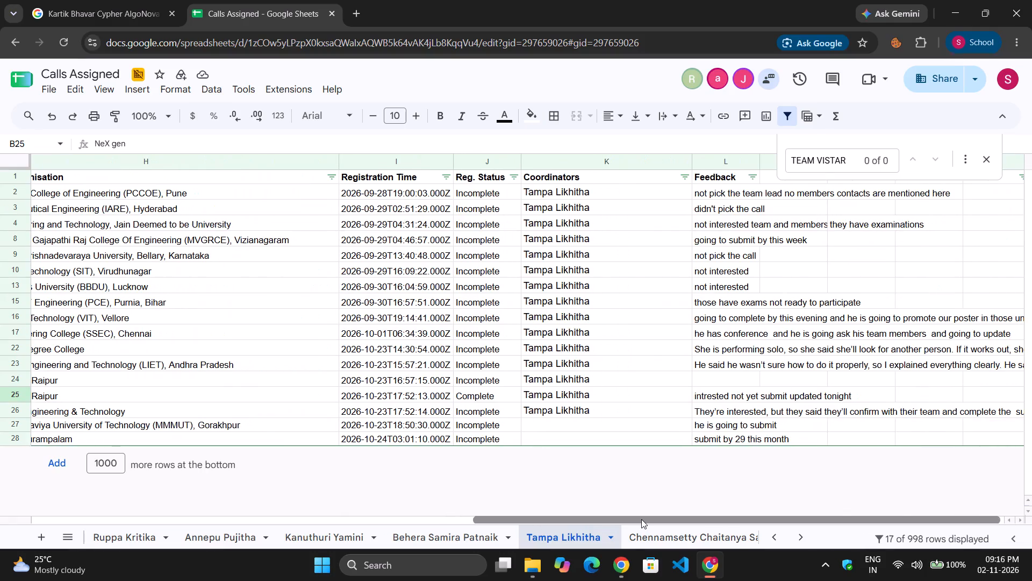
pyautogui.moveTo(641, 519); pyautogui.dragTo(636, 518)
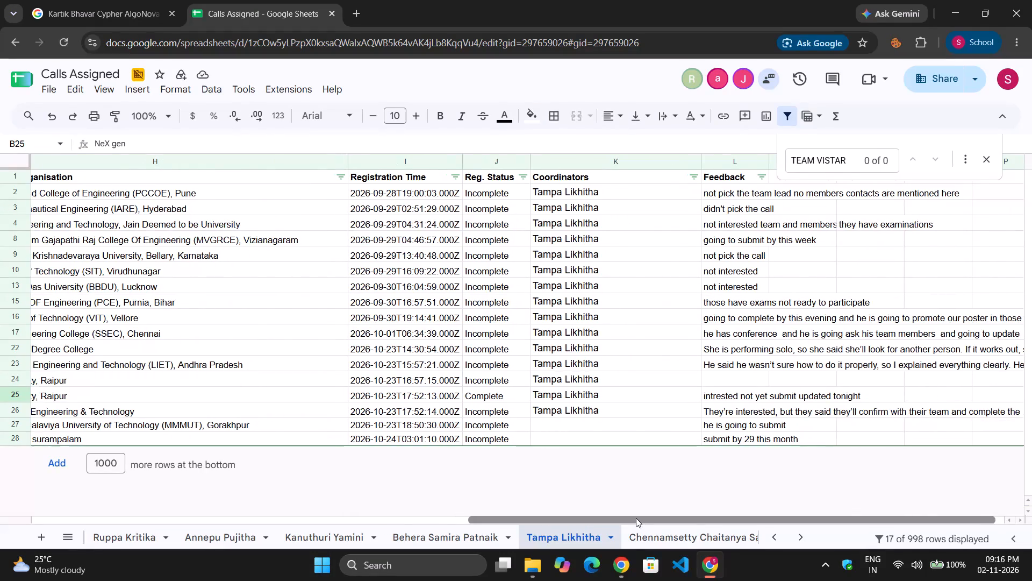
pyautogui.moveTo(636, 518); pyautogui.dragTo(327, 520)
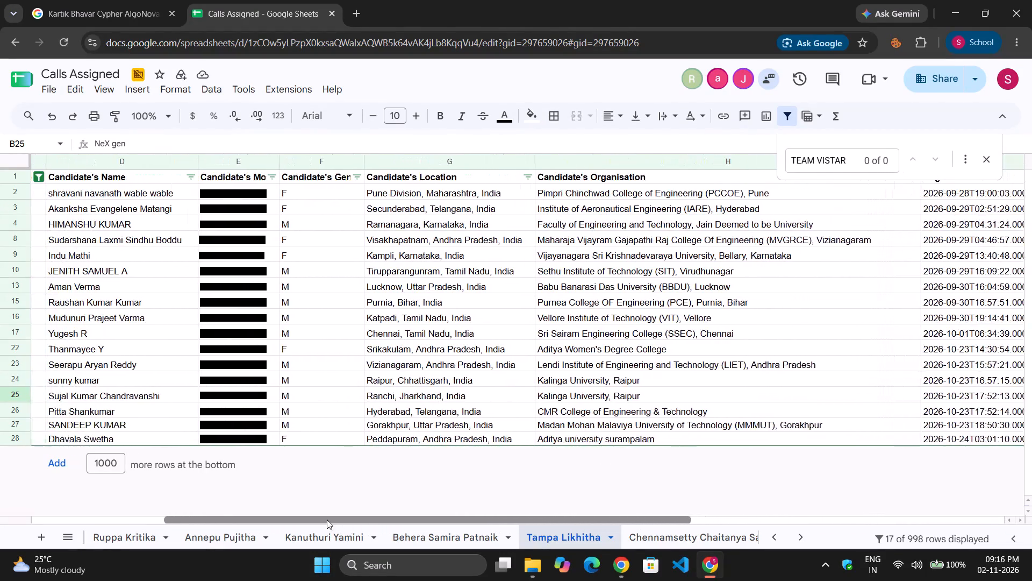
pyautogui.moveTo(327, 520); pyautogui.dragTo(153, 516)
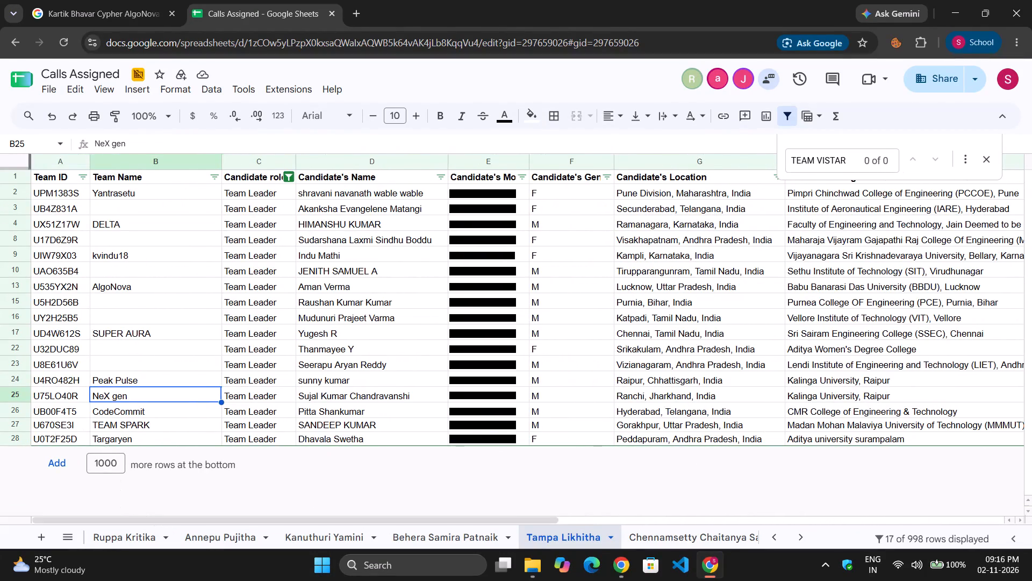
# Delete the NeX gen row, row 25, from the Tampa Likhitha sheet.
pyautogui.click(51, 393)
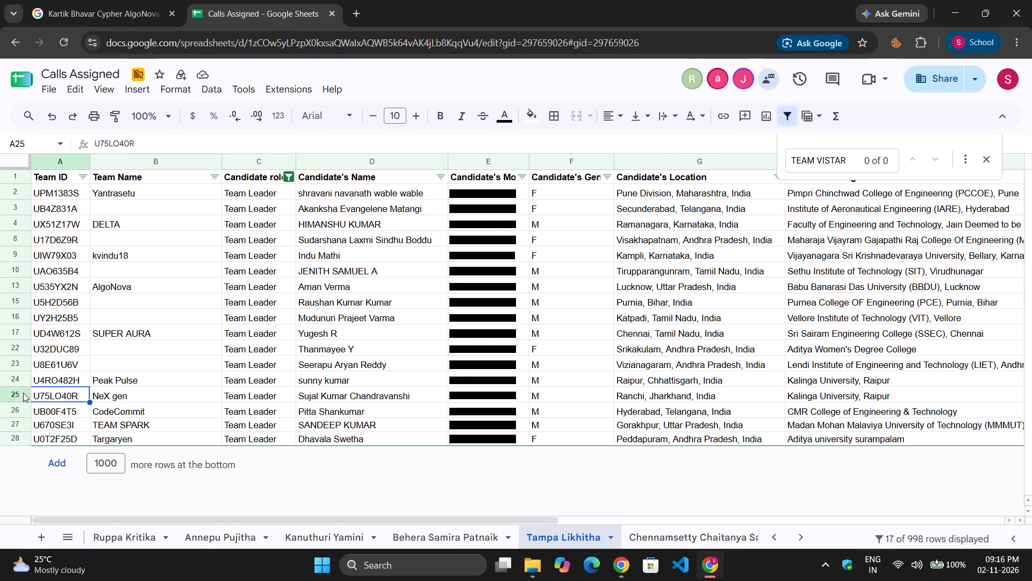
pyautogui.click(18, 395)
pyautogui.rightClick(18, 395)
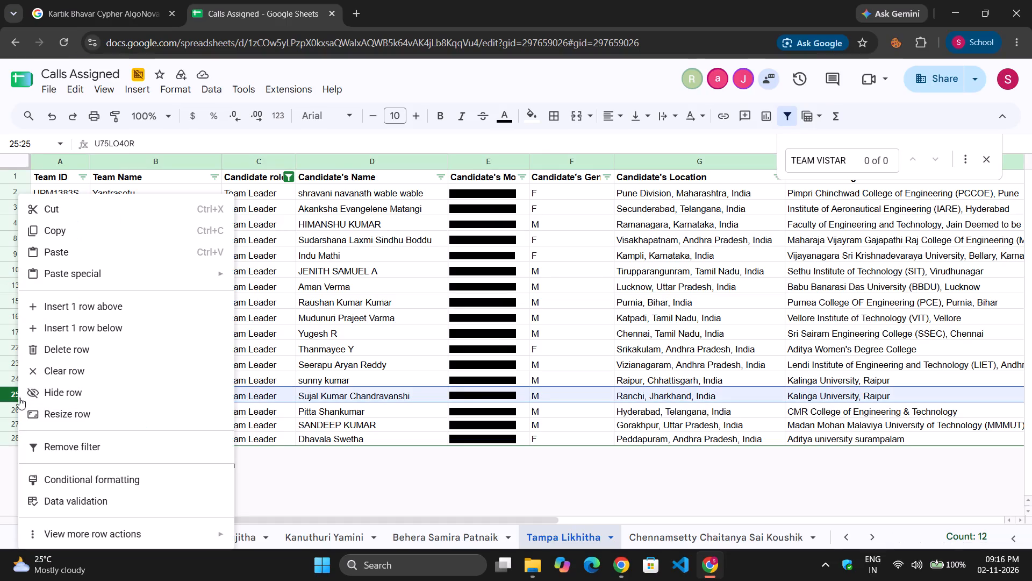
pyautogui.click(60, 355)
pyautogui.click(51, 473)
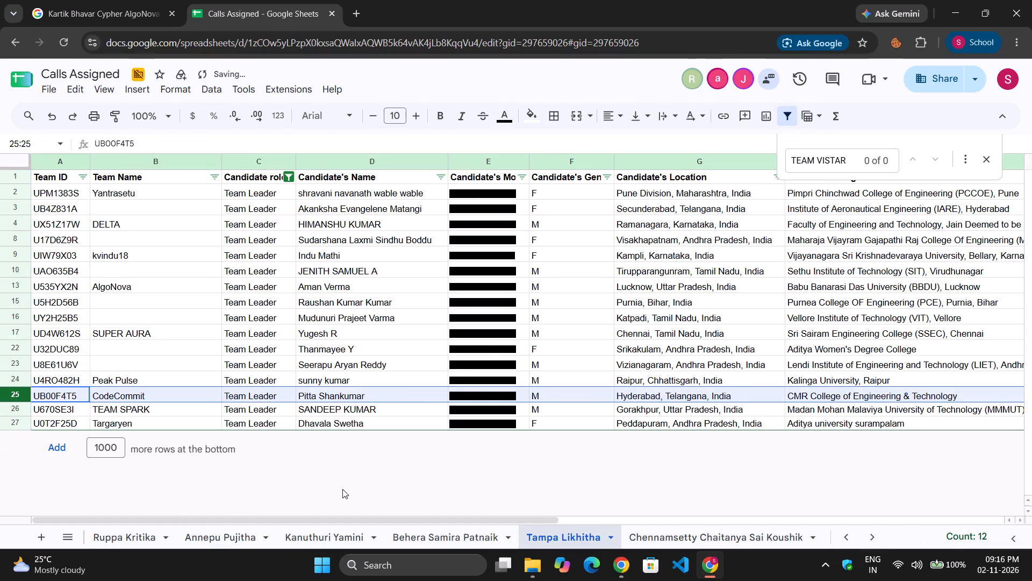
# On the Vinod sheet, replace the contents of the Candidate's Mobile cell E16 with the number held in F16.
pyautogui.click(869, 537)
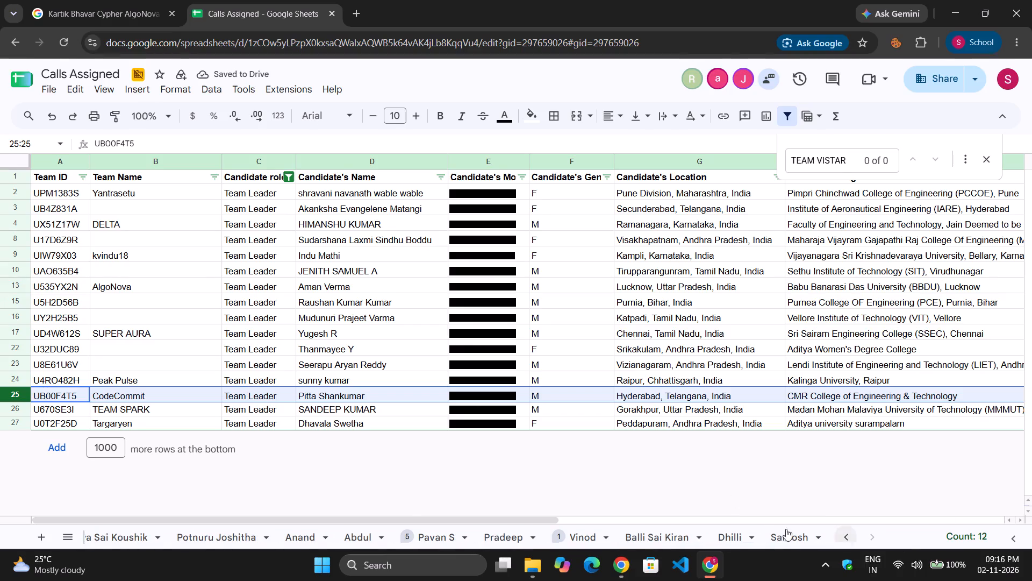
pyautogui.click(593, 550)
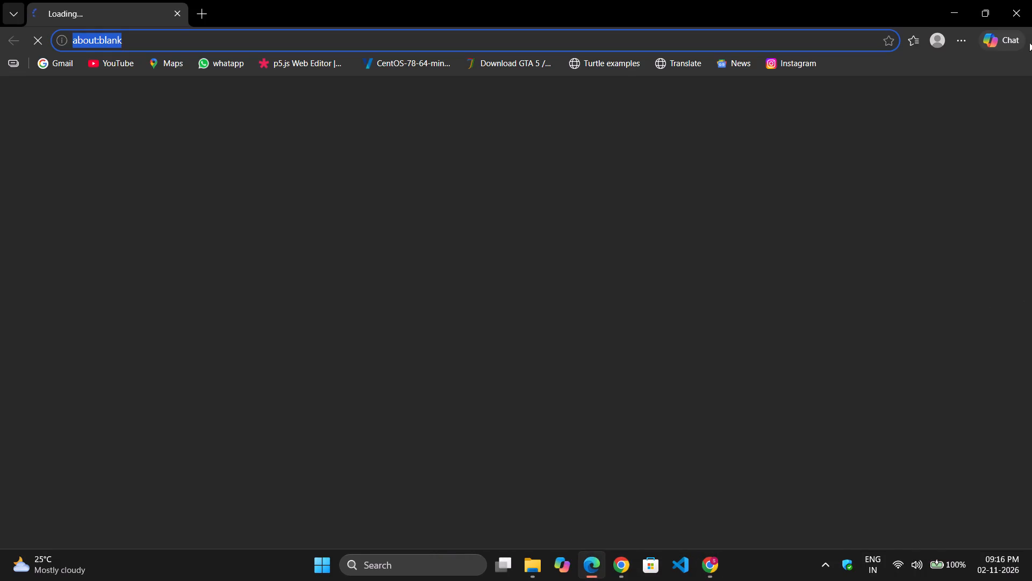
pyautogui.click(1031, 0)
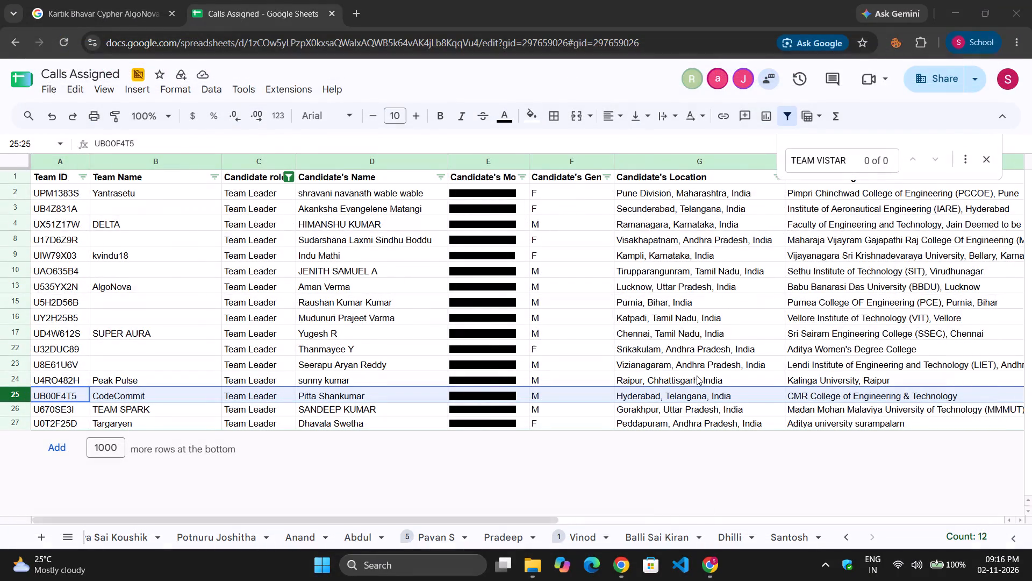
pyautogui.click(577, 528)
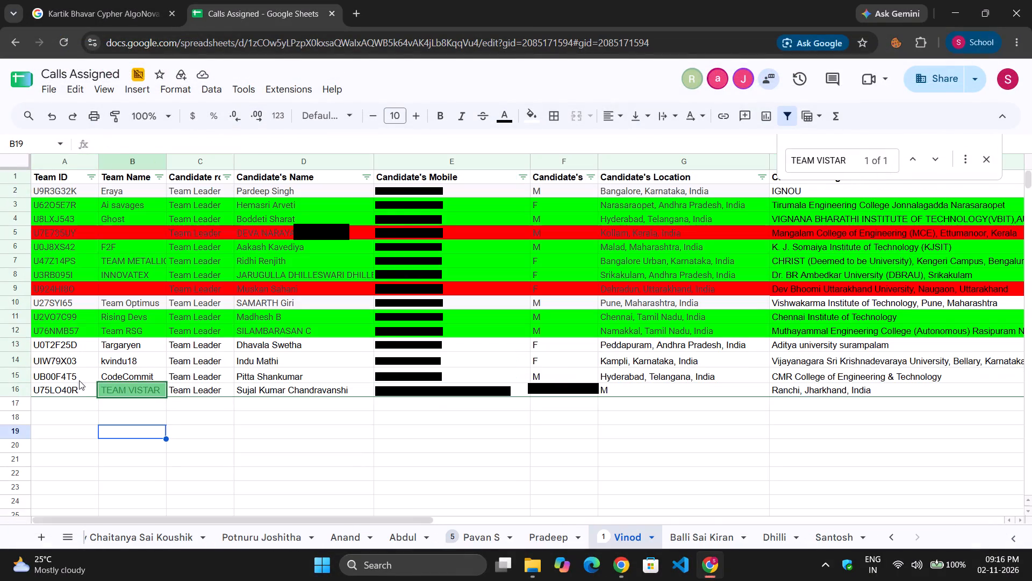
pyautogui.click(81, 382)
pyautogui.click(84, 389)
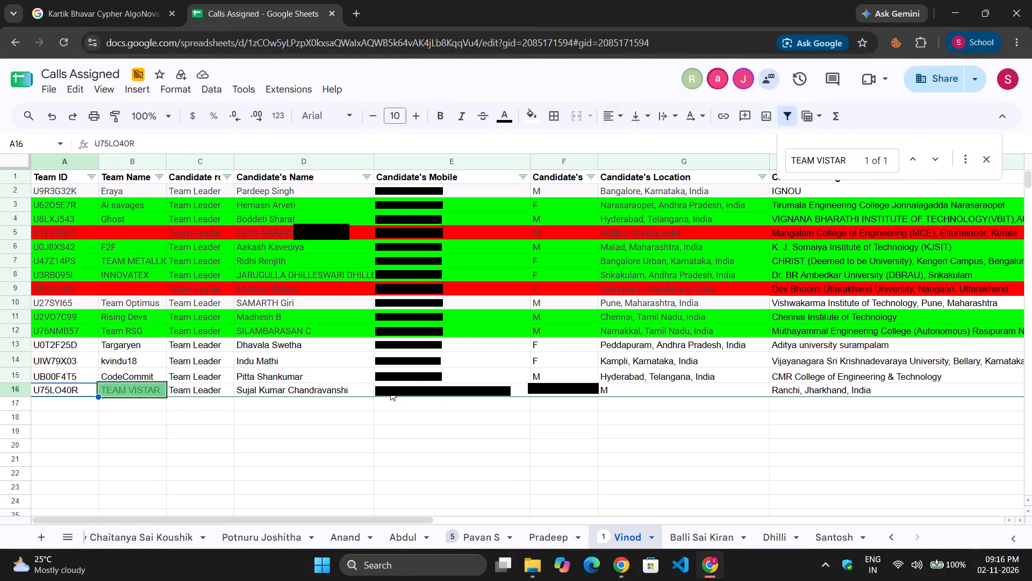
pyautogui.doubleClick(406, 390)
pyautogui.click(558, 392)
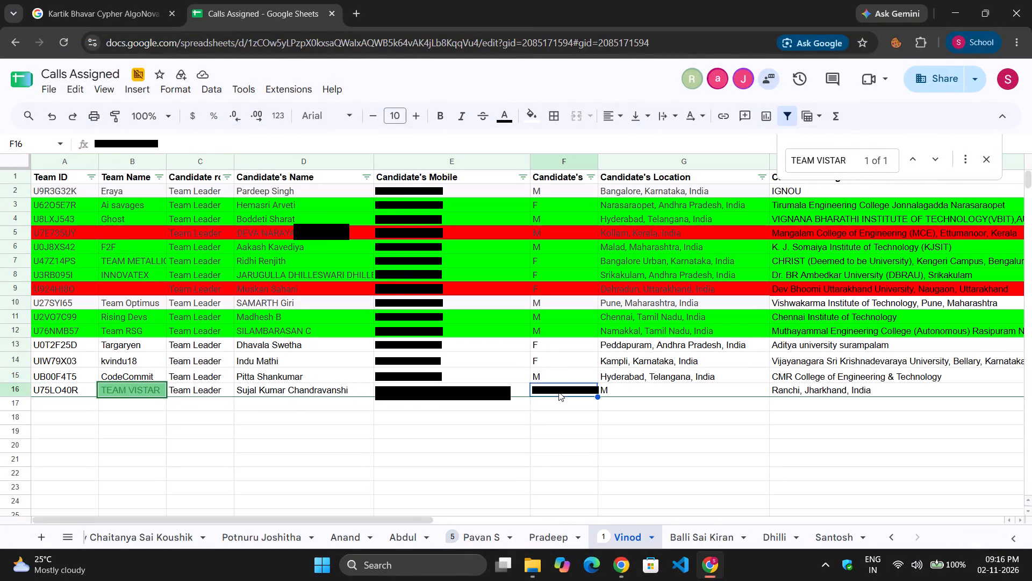
pyautogui.doubleClick(558, 392)
pyautogui.hotkey('ctrl', 'c')
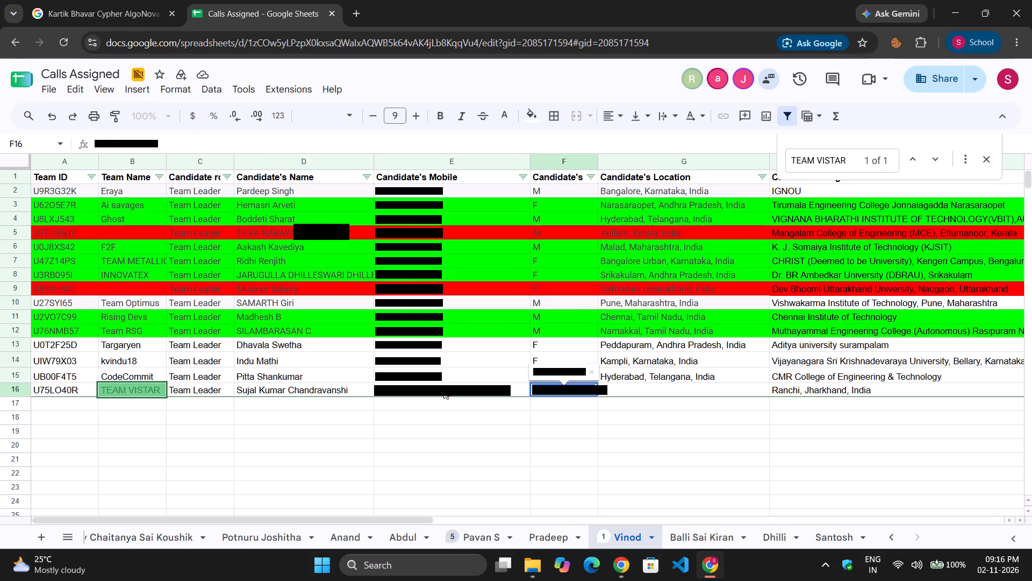
pyautogui.doubleClick(442, 389)
pyautogui.tripleClick(442, 389)
pyautogui.click(442, 389)
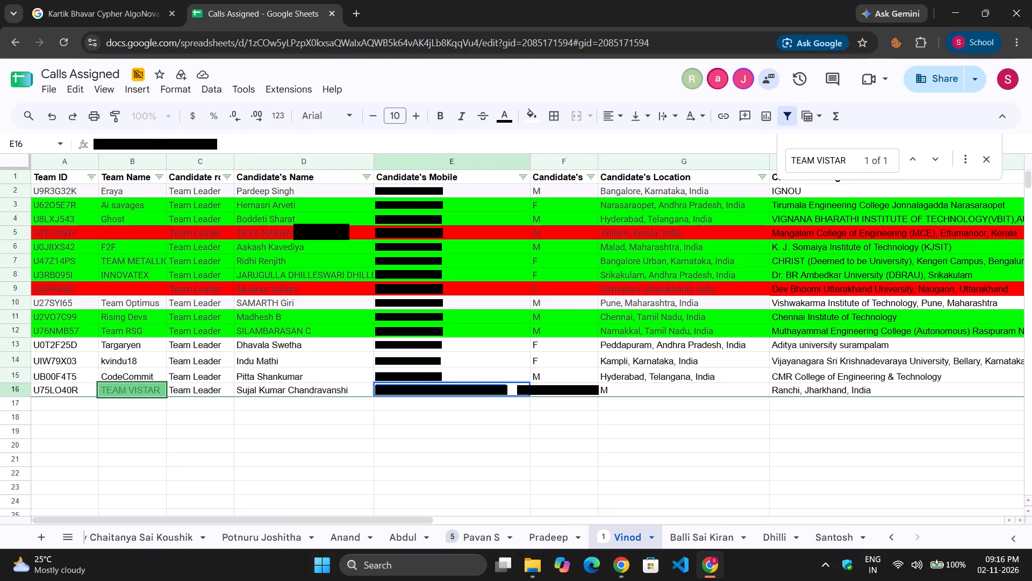
pyautogui.hotkey('ctrl', 'v')
pyautogui.click(531, 415)
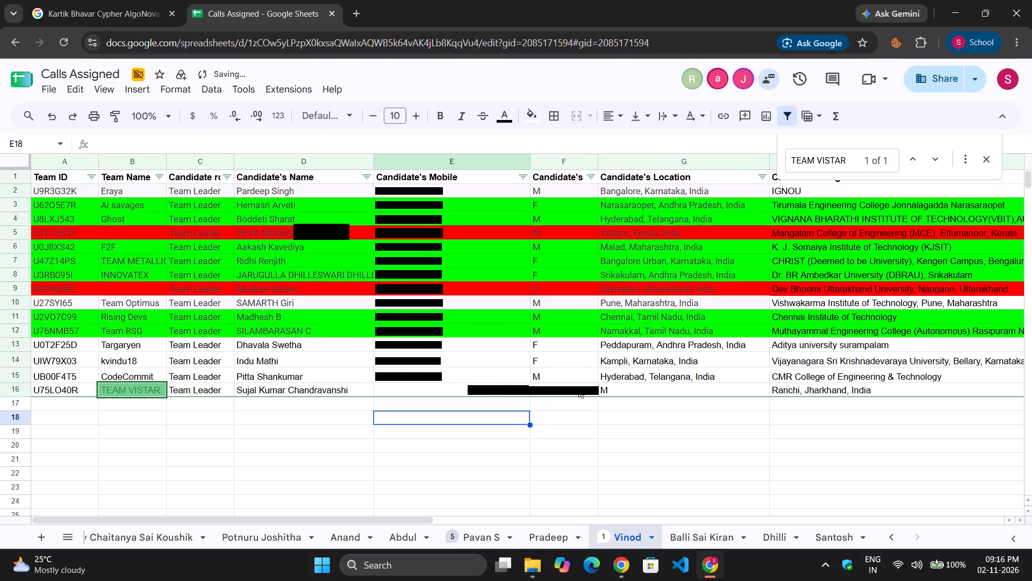
# Clear the misplaced mobile number from the gender cell F16 in the TEAM VISTAR row.
pyautogui.doubleClick(570, 390)
pyautogui.press('Delete')
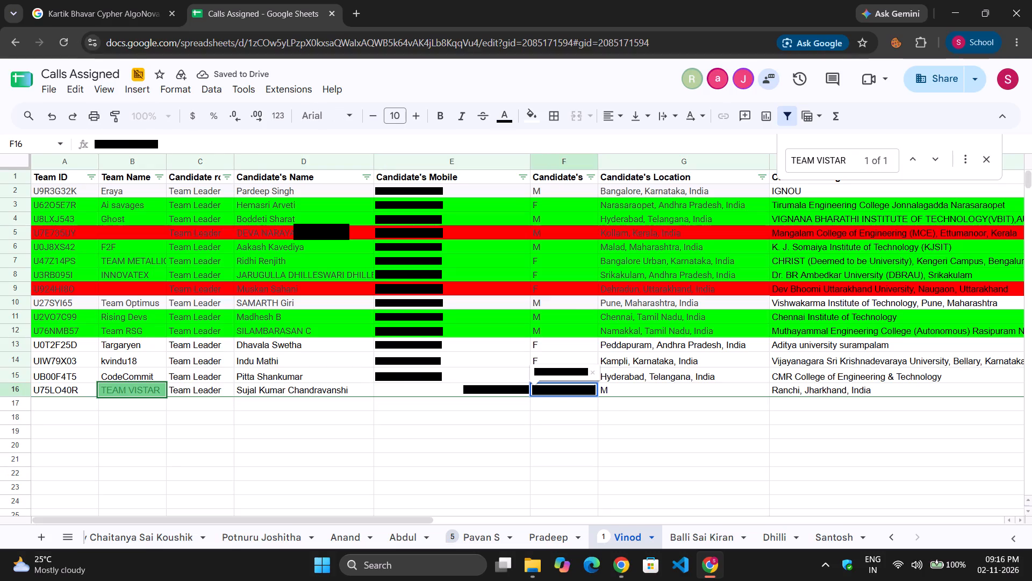
pyautogui.press('Delete')
pyautogui.press('BackSpace')
pyautogui.press('BackSpace')
pyautogui.press('BackSpace')
pyautogui.press('BackSpace')
pyautogui.press('BackSpace')
pyautogui.press('BackSpace')
pyautogui.press('BackSpace')
pyautogui.press('BackSpace')
pyautogui.press('BackSpace')
pyautogui.press('BackSpace')
pyautogui.press('BackSpace')
pyautogui.press('BackSpace')
pyautogui.press('BackSpace')
pyautogui.press('BackSpace')
pyautogui.press('BackSpace')
pyautogui.press('BackSpace')
pyautogui.press('BackSpace')
pyautogui.press('BackSpace')
pyautogui.press('BackSpace')
pyautogui.press('BackSpace')
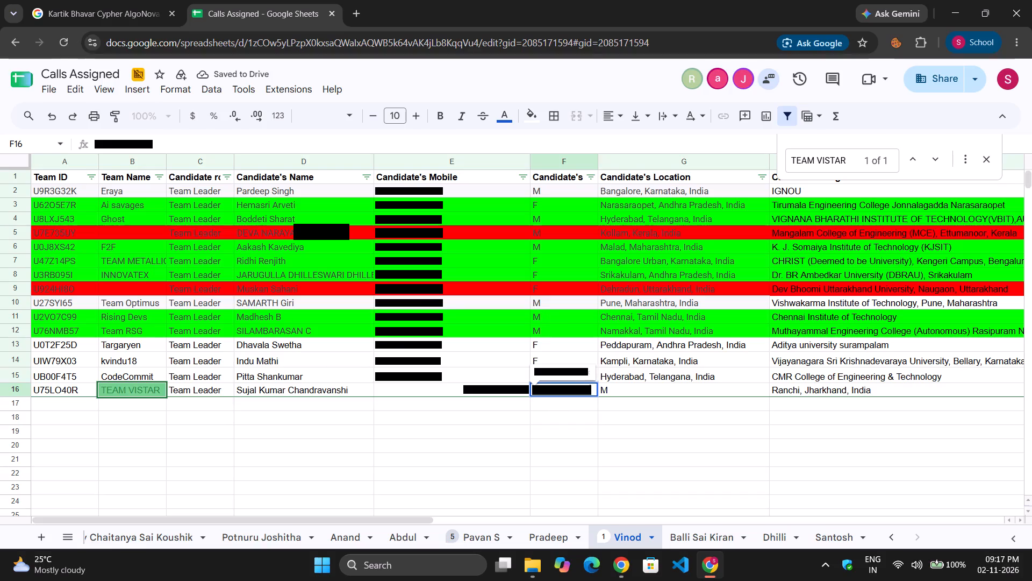
pyautogui.click(505, 414)
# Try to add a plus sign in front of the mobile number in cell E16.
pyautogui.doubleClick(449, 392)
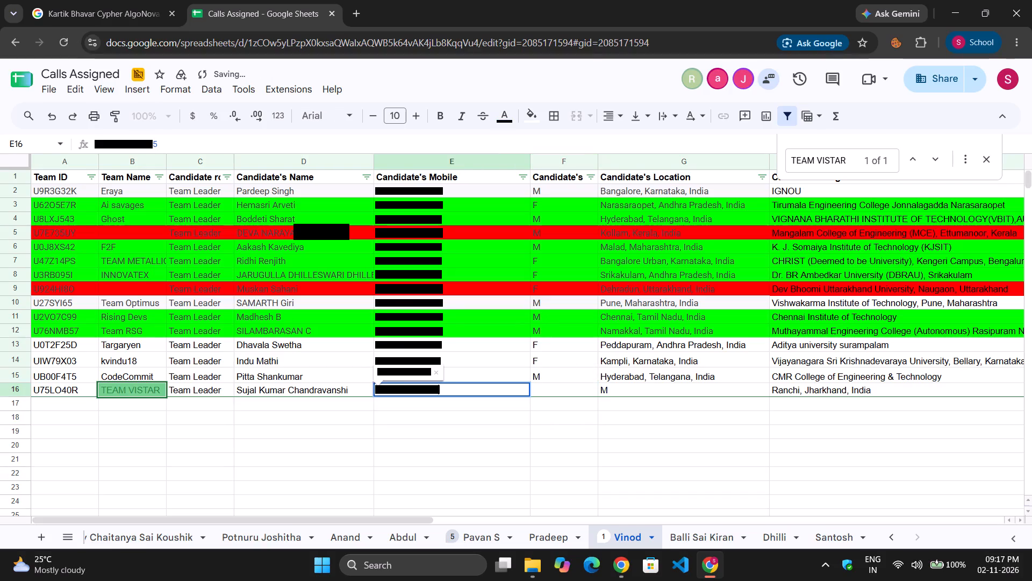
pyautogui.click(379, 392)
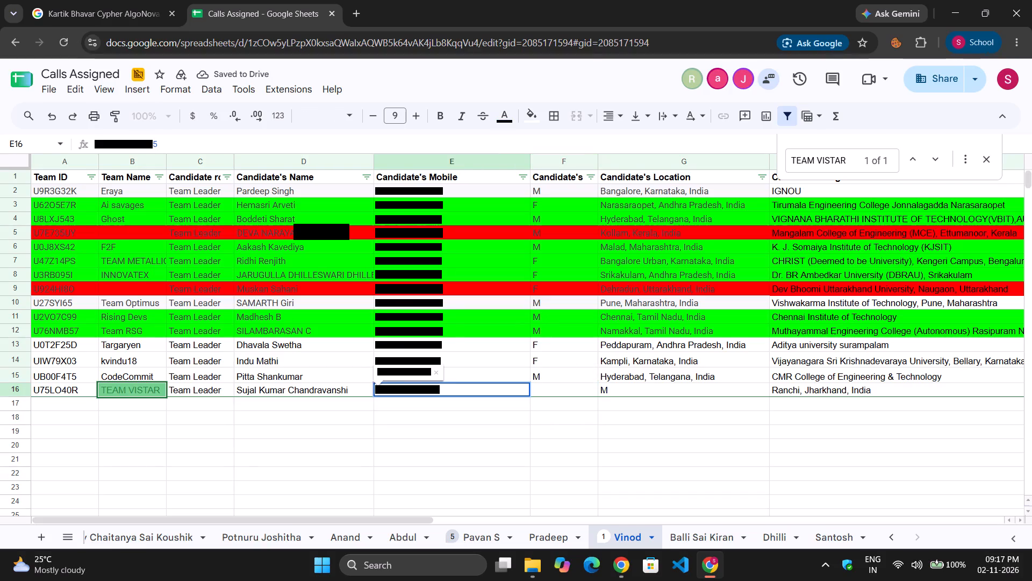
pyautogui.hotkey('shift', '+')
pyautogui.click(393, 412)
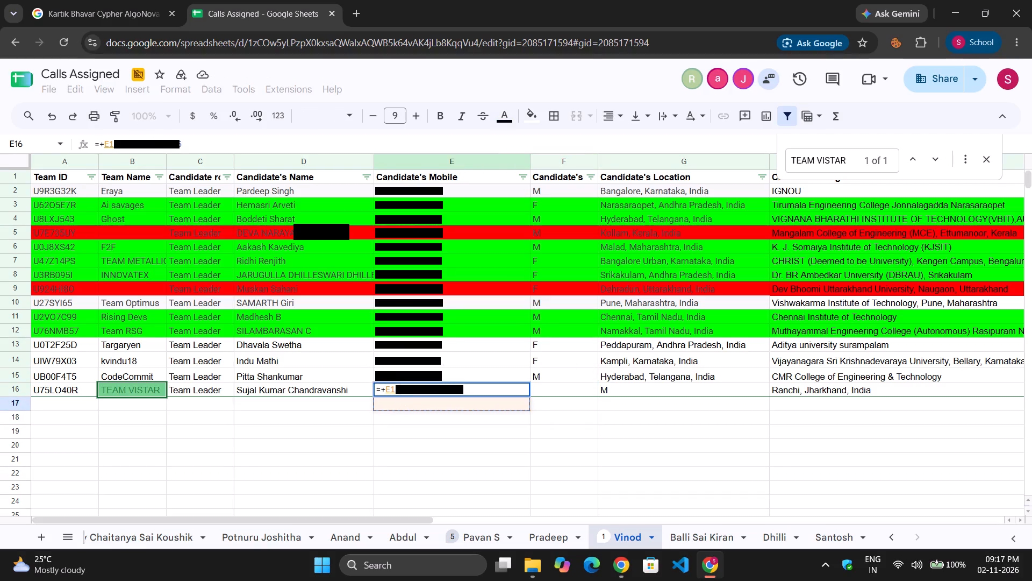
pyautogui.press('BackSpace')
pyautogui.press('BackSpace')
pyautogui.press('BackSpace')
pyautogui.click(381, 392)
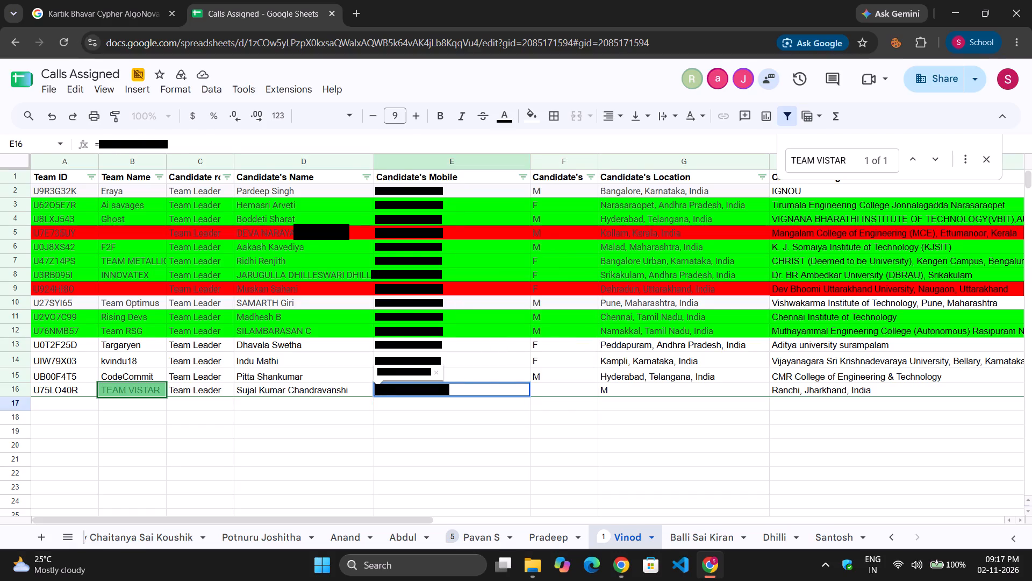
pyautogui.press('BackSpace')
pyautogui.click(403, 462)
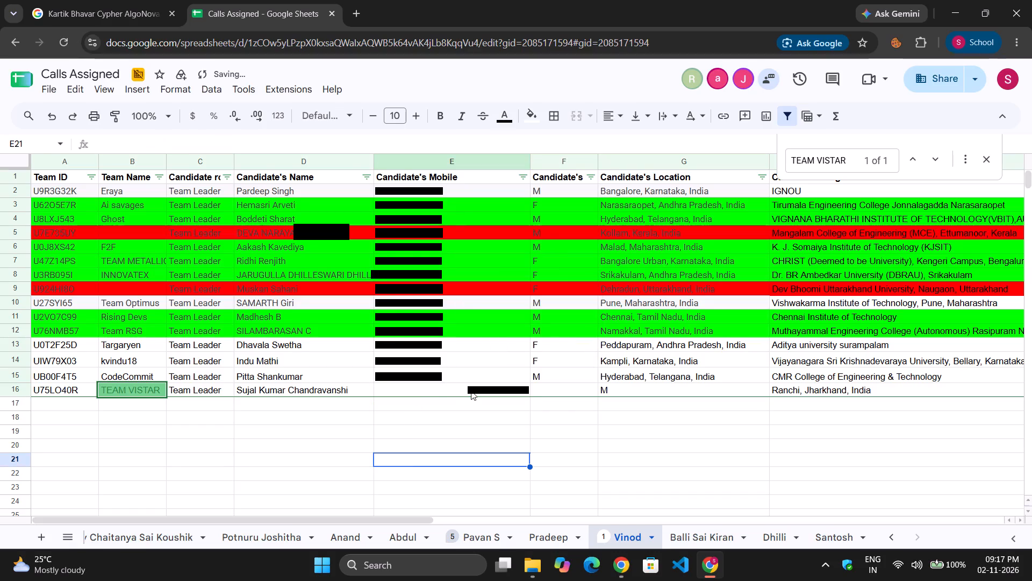
# Remove the leading equals sign from the mobile number in cell E16.
pyautogui.doubleClick(471, 391)
pyautogui.click(383, 390)
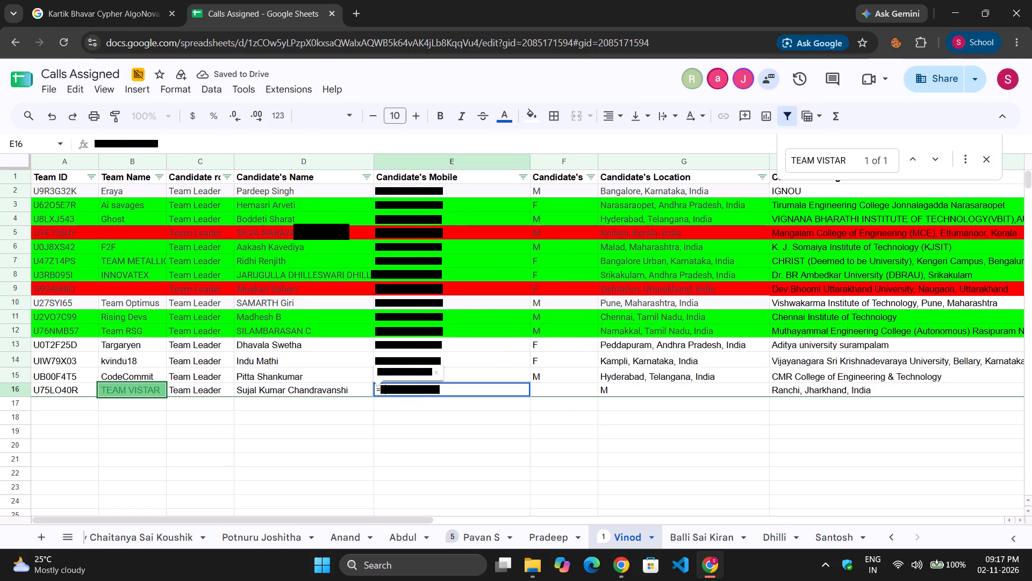
pyautogui.doubleClick(383, 390)
pyautogui.click(383, 390)
pyautogui.press('Left')
pyautogui.press('BackSpace')
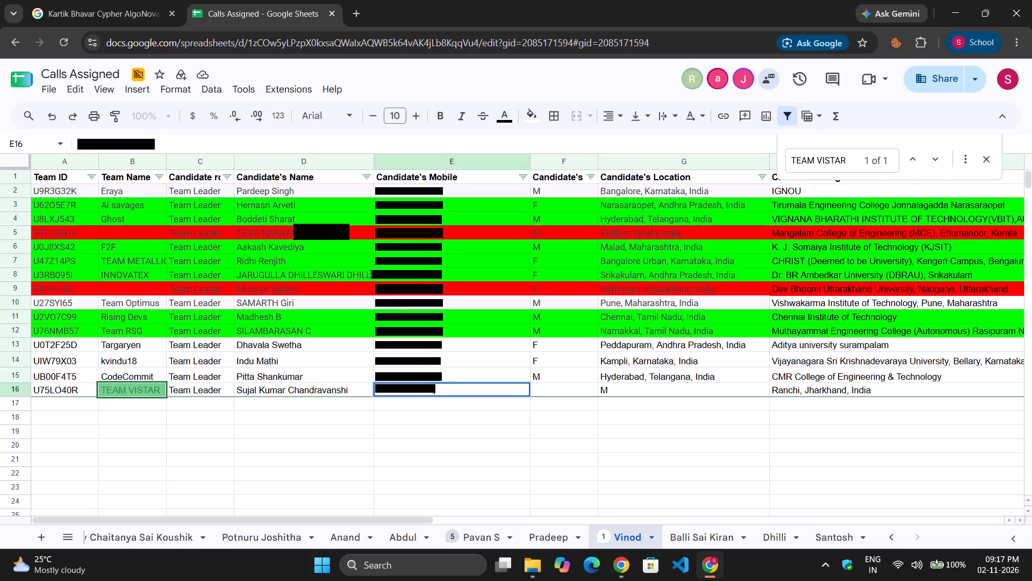
pyautogui.click(451, 461)
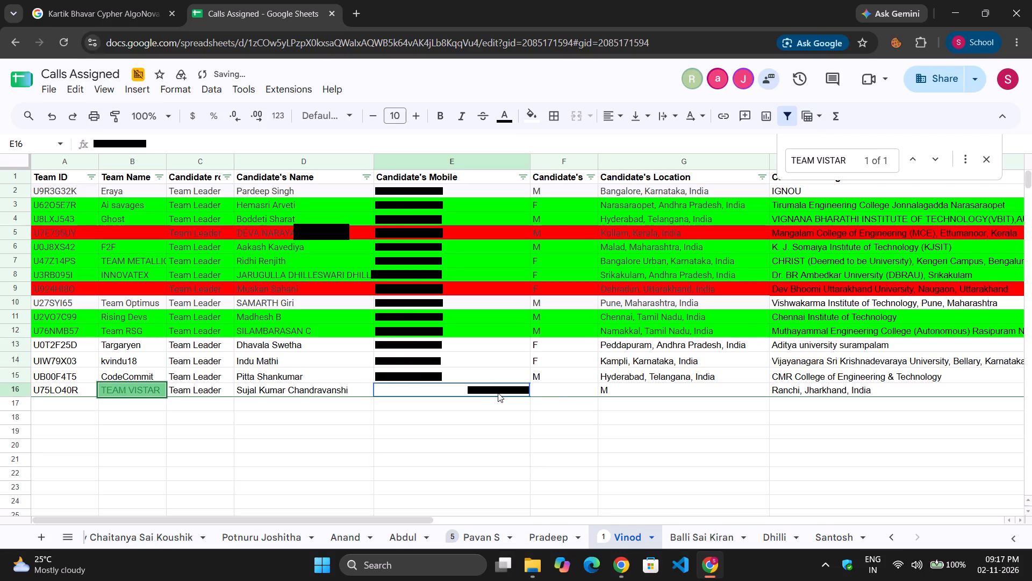
# Left-align the mobile number in cell E16.
pyautogui.click(498, 393)
pyautogui.click(610, 116)
pyautogui.click(608, 136)
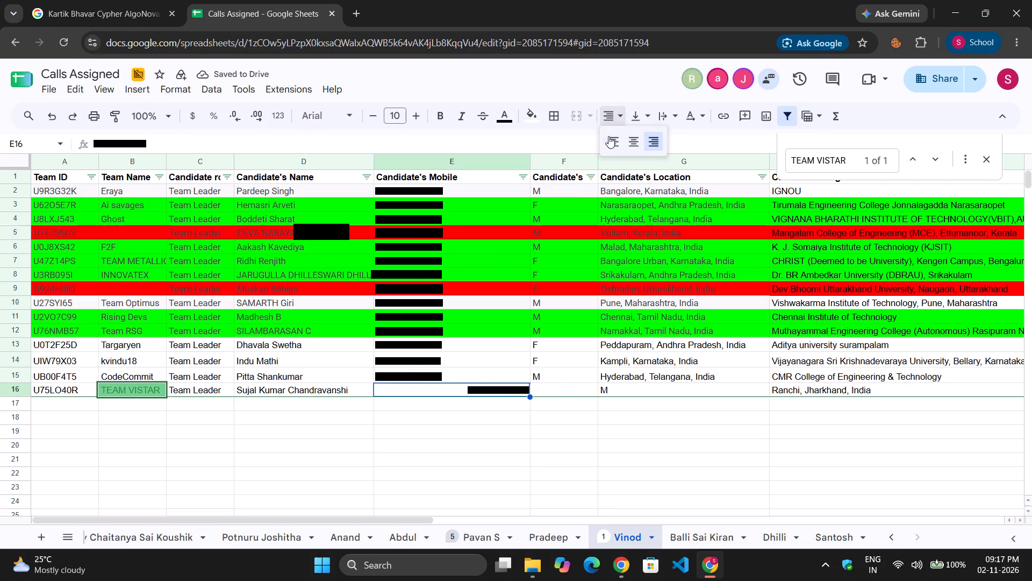
# Move the gender value M from the location cell G16 to the gender cell F16.
pyautogui.click(553, 389)
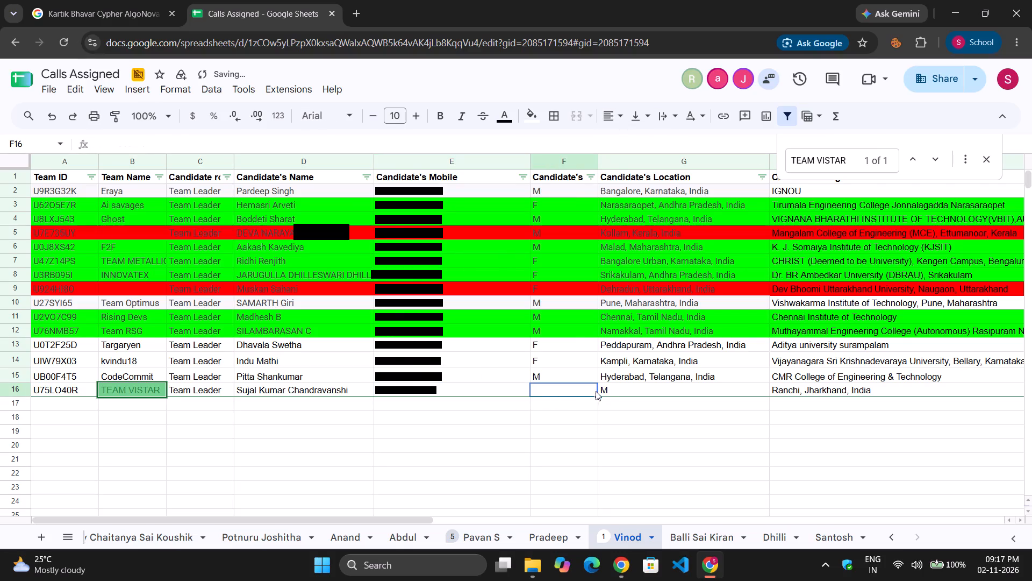
pyautogui.doubleClick(606, 391)
pyautogui.hotkey('ctrl', 'a')
pyautogui.hotkey('ctrl', 'x')
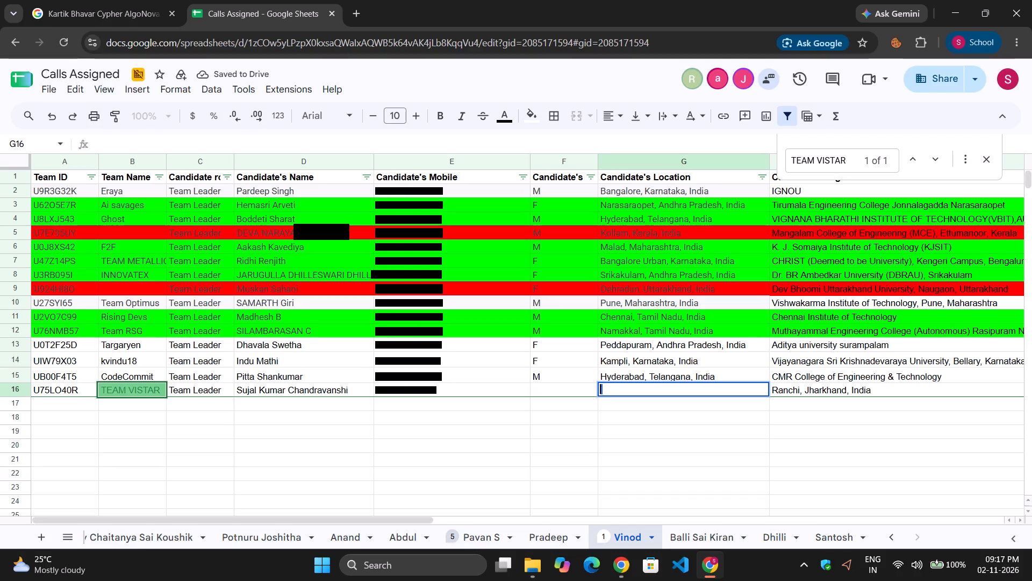
pyautogui.click(552, 389)
pyautogui.hotkey('ctrl', 'v')
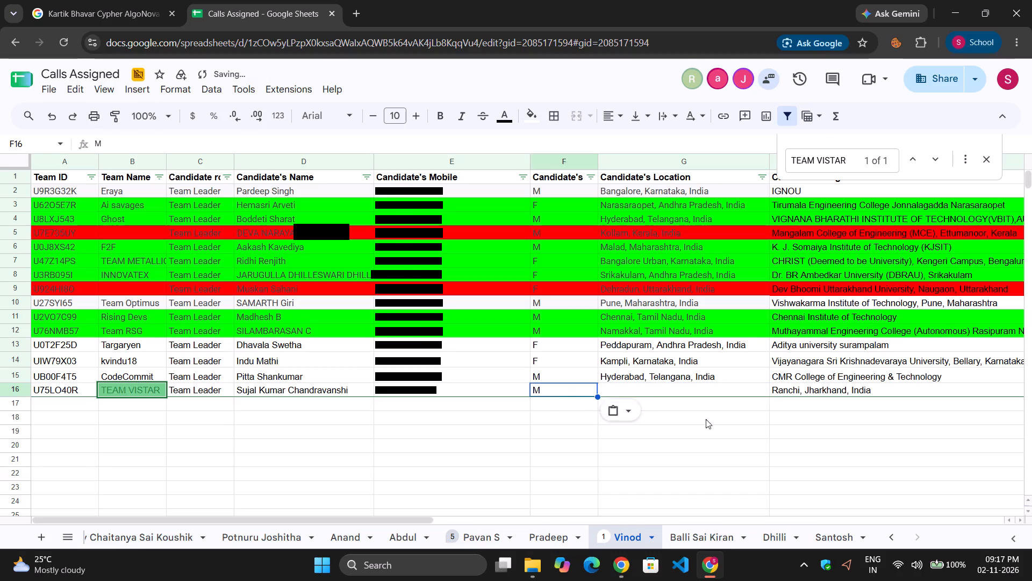
# Move the location Ranchi, Jharkhand, India from the organisation cell H16 to the location cell G16.
pyautogui.click(718, 404)
pyautogui.click(799, 388)
pyautogui.tripleClick(799, 388)
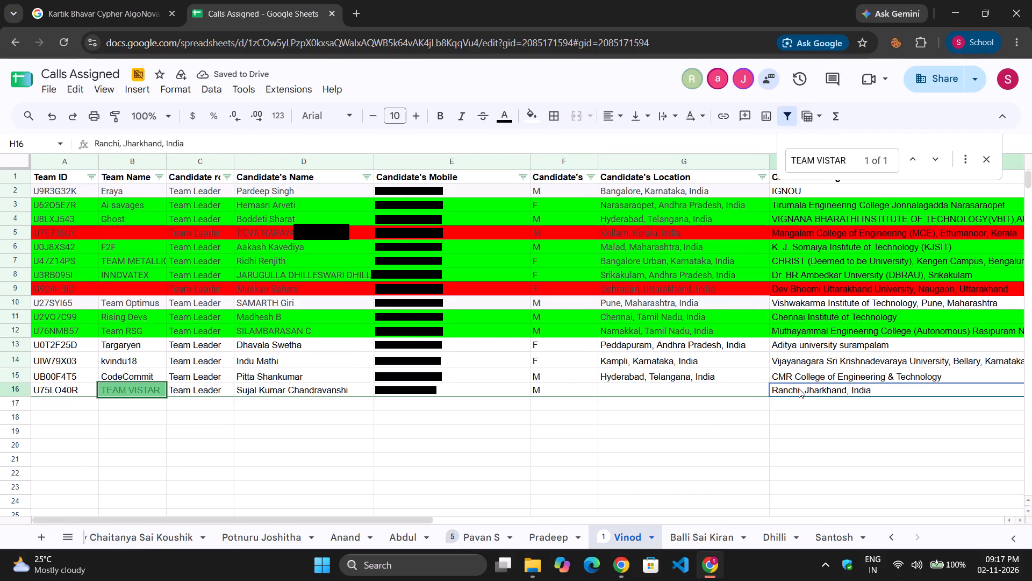
pyautogui.hotkey('ctrl', 'x')
pyautogui.click(629, 390)
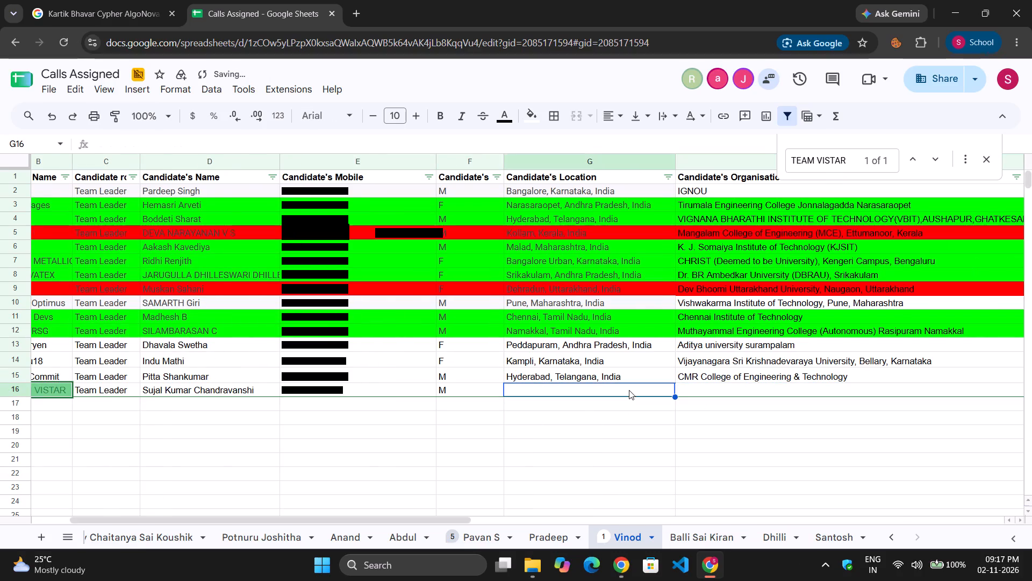
pyautogui.hotkey('ctrl', 'v')
# Clear the misplaced College Students and Engineering entries from the registration time and status cells I16 and J16.
pyautogui.moveTo(454, 522); pyautogui.dragTo(455, 522)
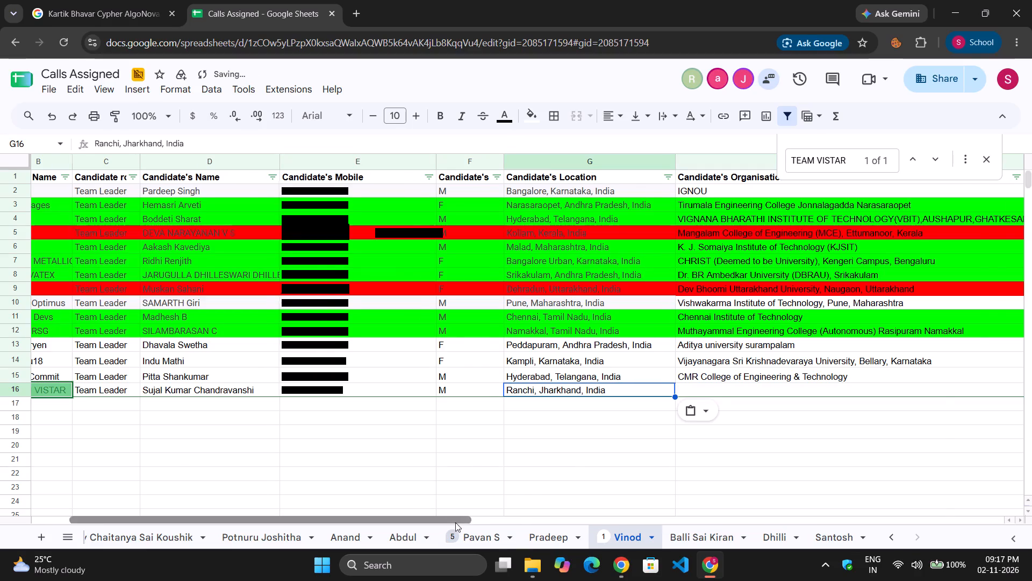
pyautogui.moveTo(455, 522); pyautogui.dragTo(623, 501)
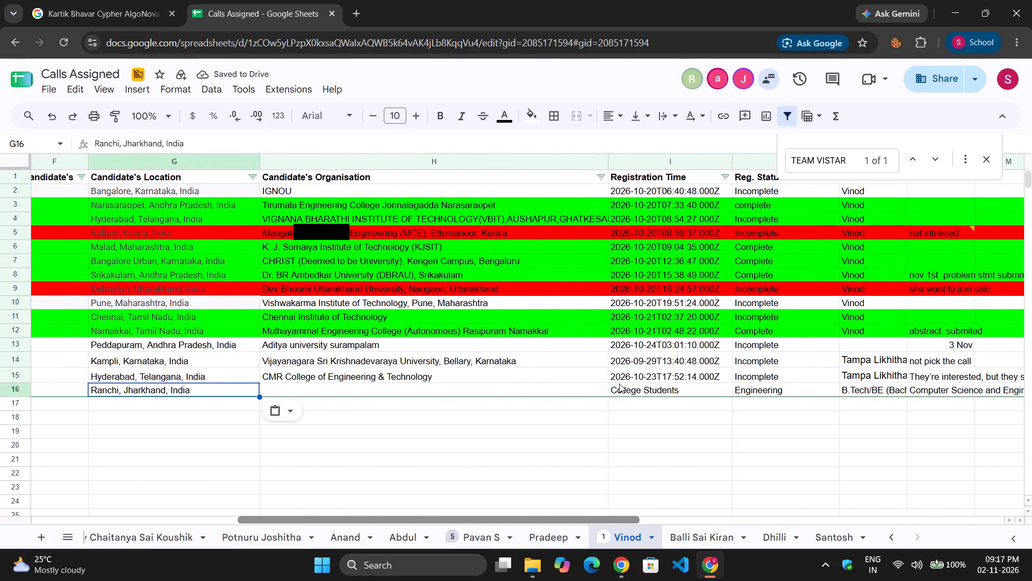
pyautogui.tripleClick(636, 393)
pyautogui.press('Delete')
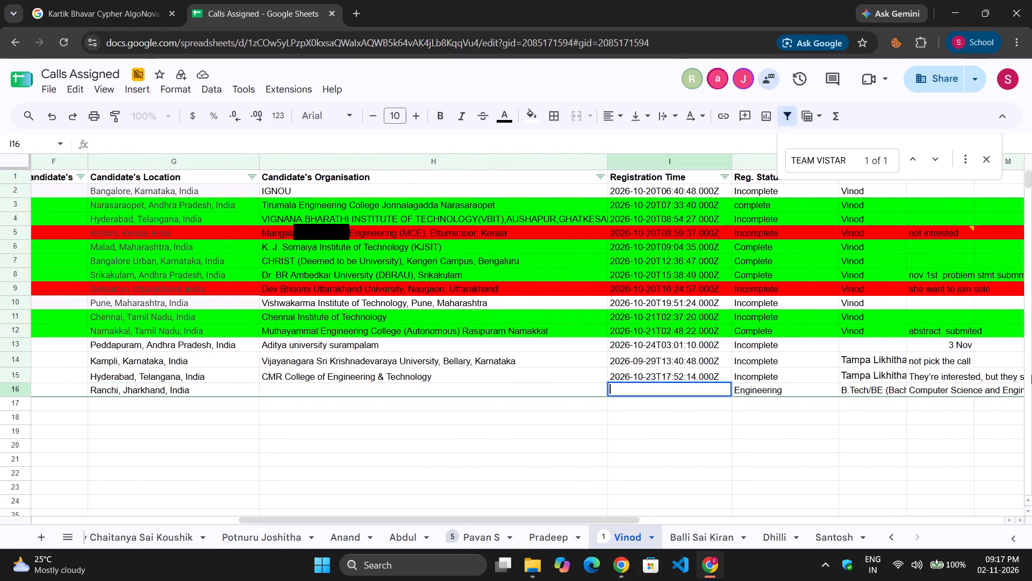
pyautogui.click(1031, 375)
pyautogui.scroll(3, 1023, 373)
pyautogui.click(1028, 333)
pyautogui.scroll(6, 1015, 331)
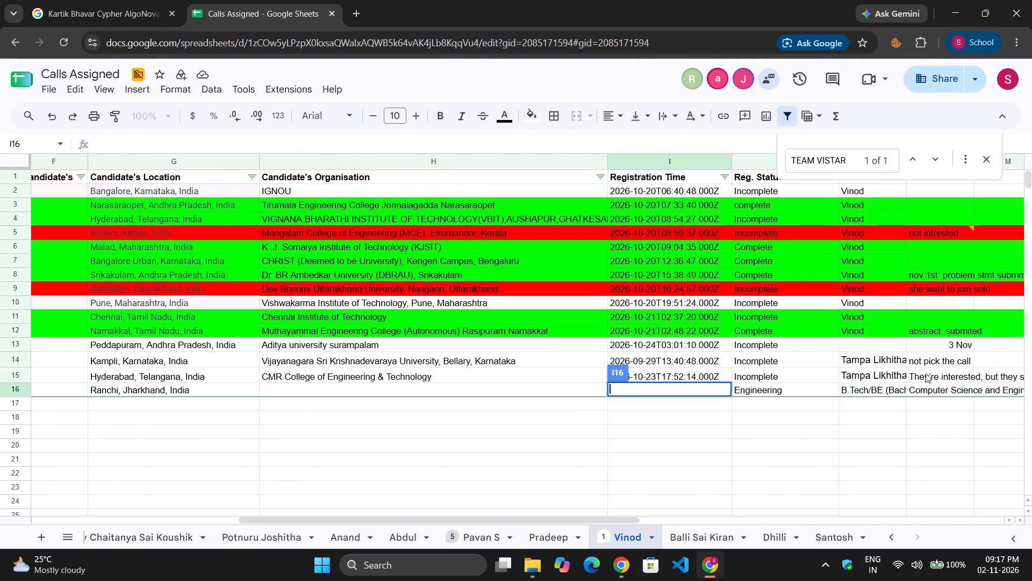
pyautogui.click(543, 427)
pyautogui.click(758, 388)
pyautogui.press('Delete')
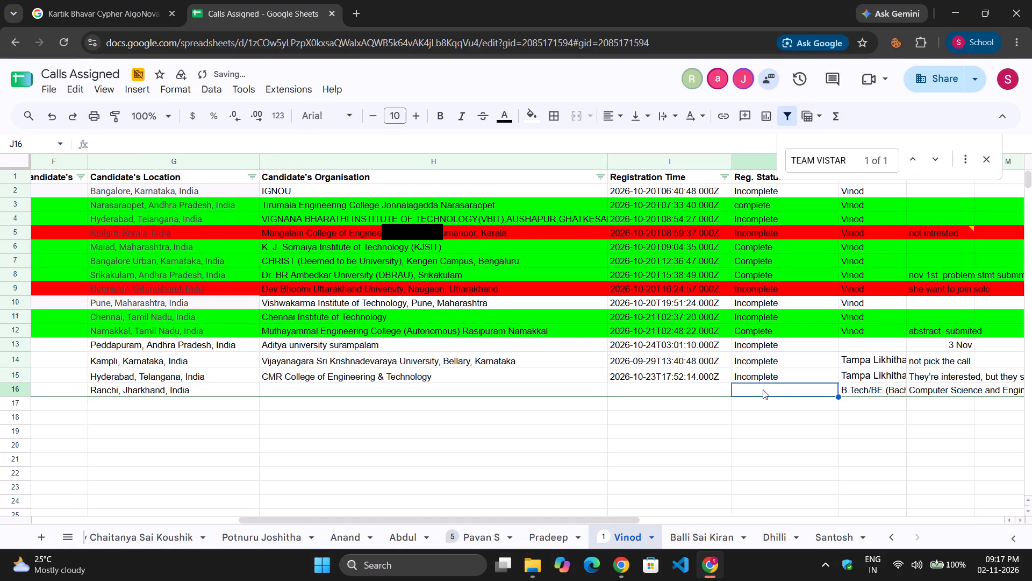
# Clear the misplaced B.Tech/BE and Computer Science entries from the coordinator and feedback cells K16 and L16.
pyautogui.click(876, 391)
pyautogui.click(876, 391)
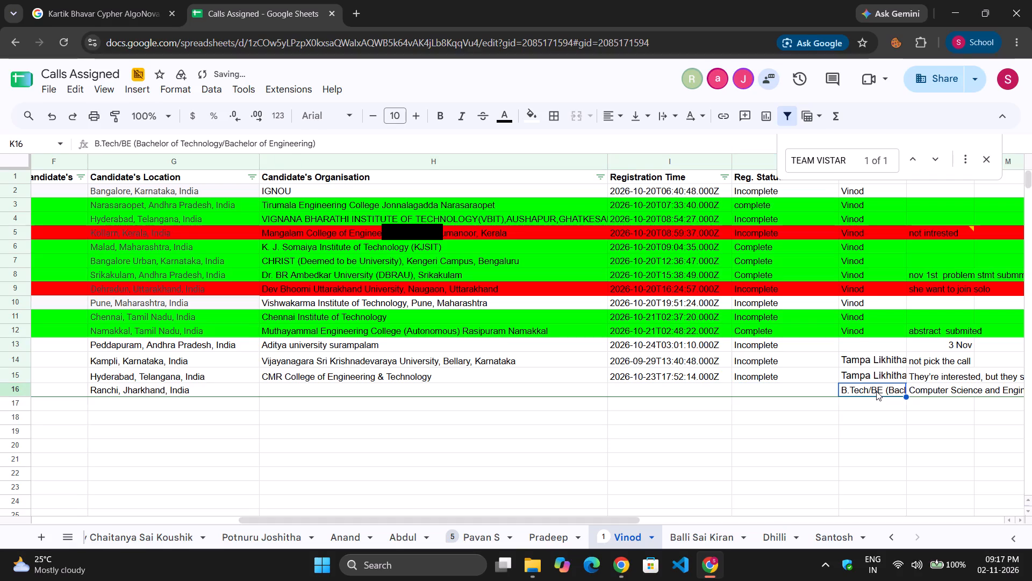
pyautogui.click(876, 391)
pyautogui.click(856, 418)
pyautogui.click(857, 385)
pyautogui.press('Delete')
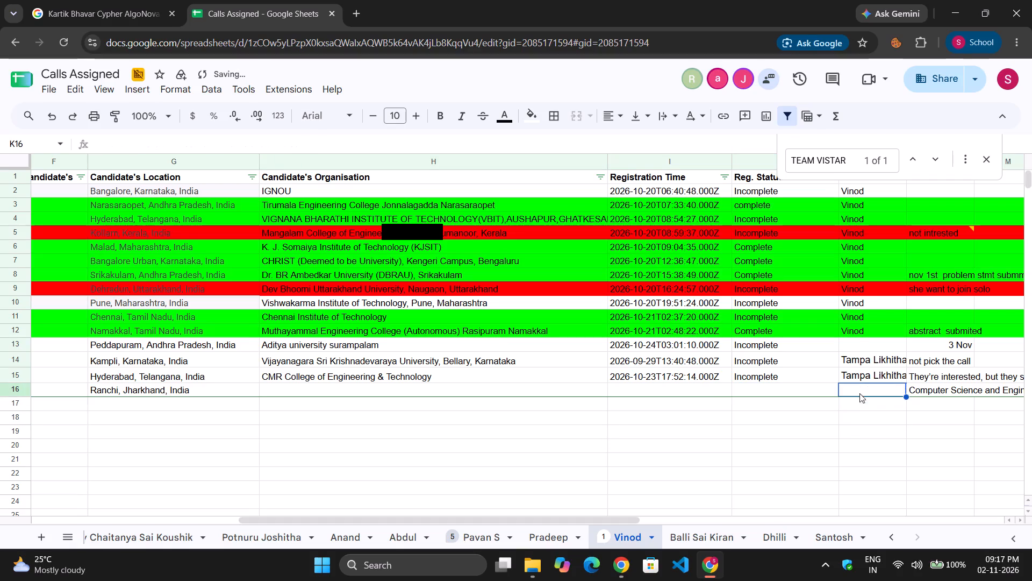
pyautogui.click(921, 393)
pyautogui.press('Delete')
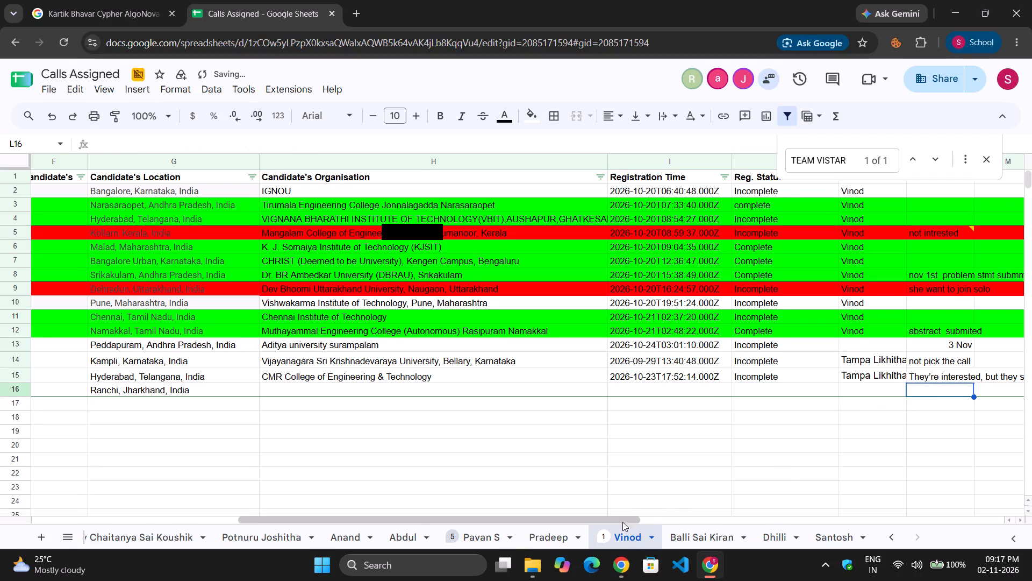
# Clear the leftover entries 4 and 2029 from cells N16 and O16.
pyautogui.moveTo(622, 522); pyautogui.dragTo(761, 508)
pyautogui.click(759, 396)
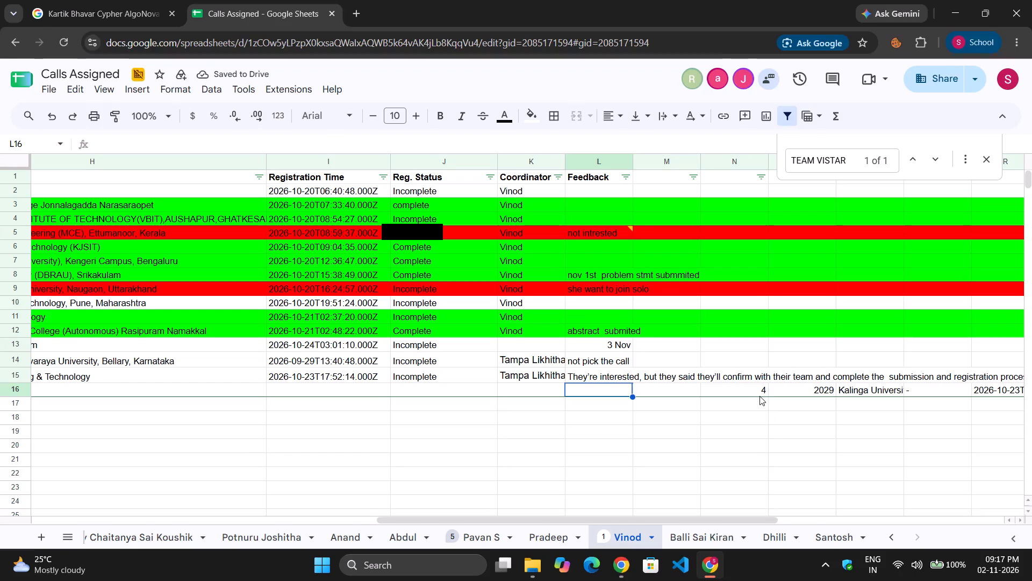
pyautogui.click(758, 392)
pyautogui.press('Delete')
pyautogui.click(804, 393)
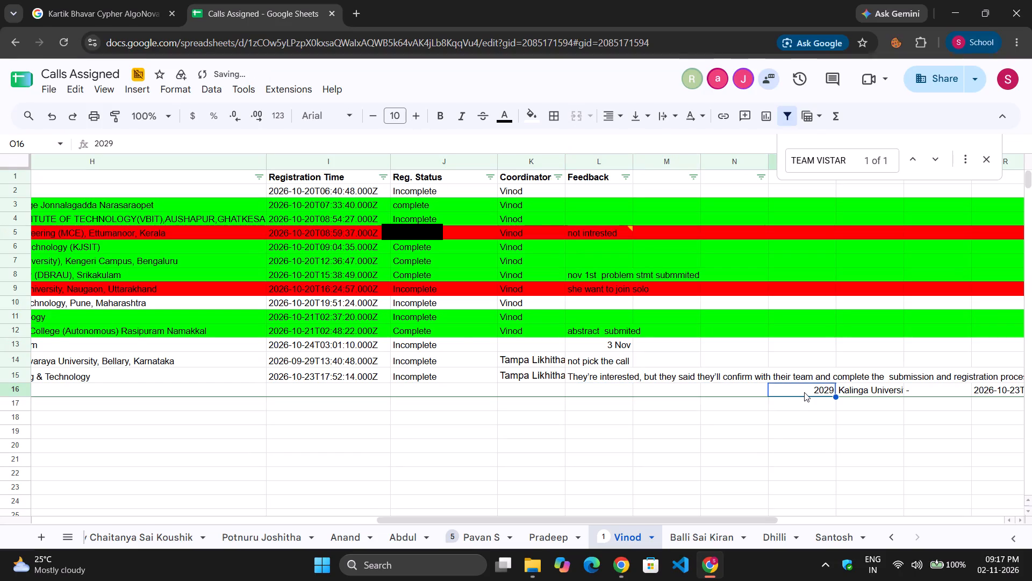
pyautogui.press('Delete')
# Move Kalinga University, Raipur from cell P16 to the organisation cell H16.
pyautogui.click(854, 390)
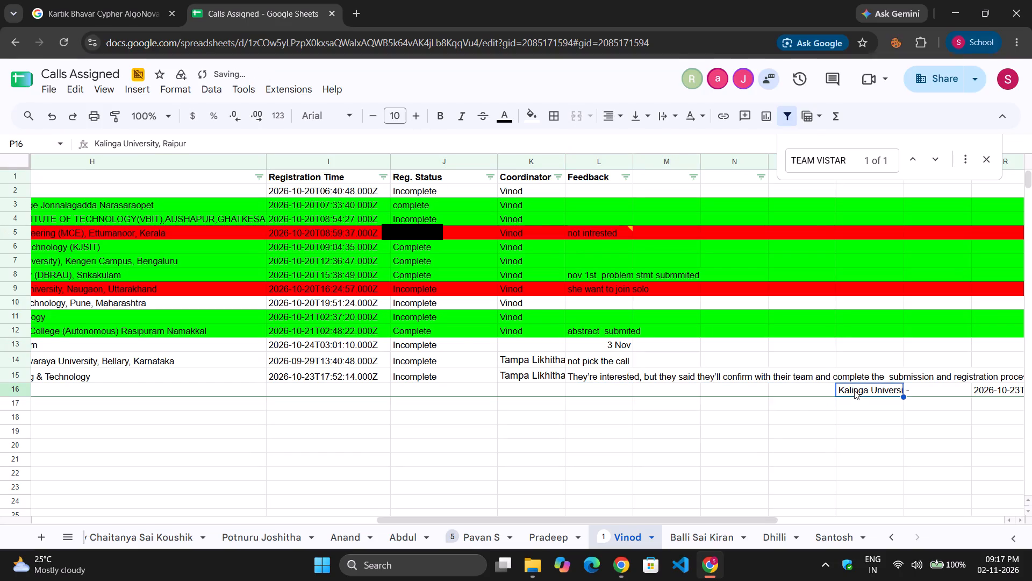
pyautogui.tripleClick(854, 390)
pyautogui.hotkey('ctrl', 'x')
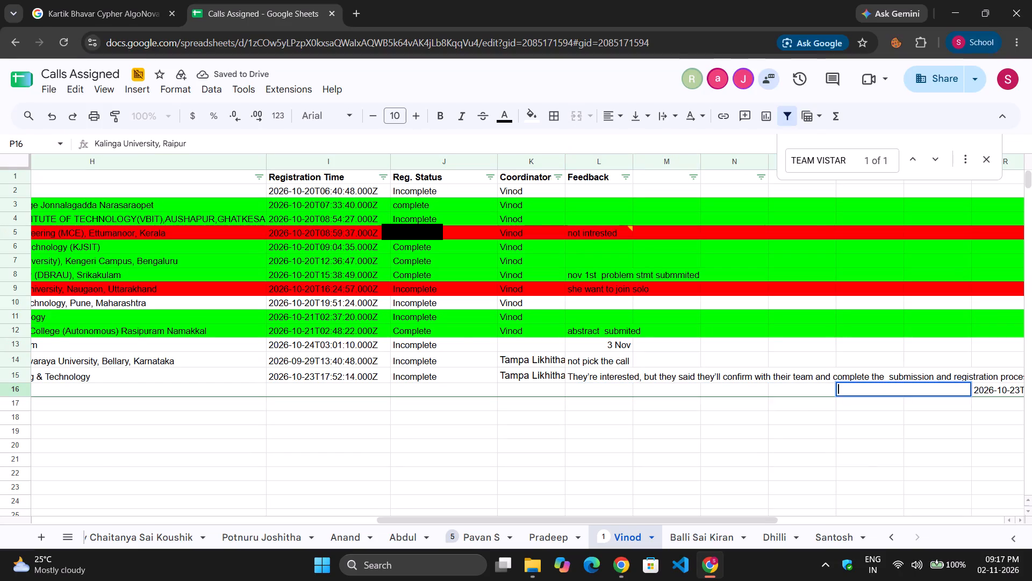
pyautogui.click(129, 384)
pyautogui.doubleClick(130, 390)
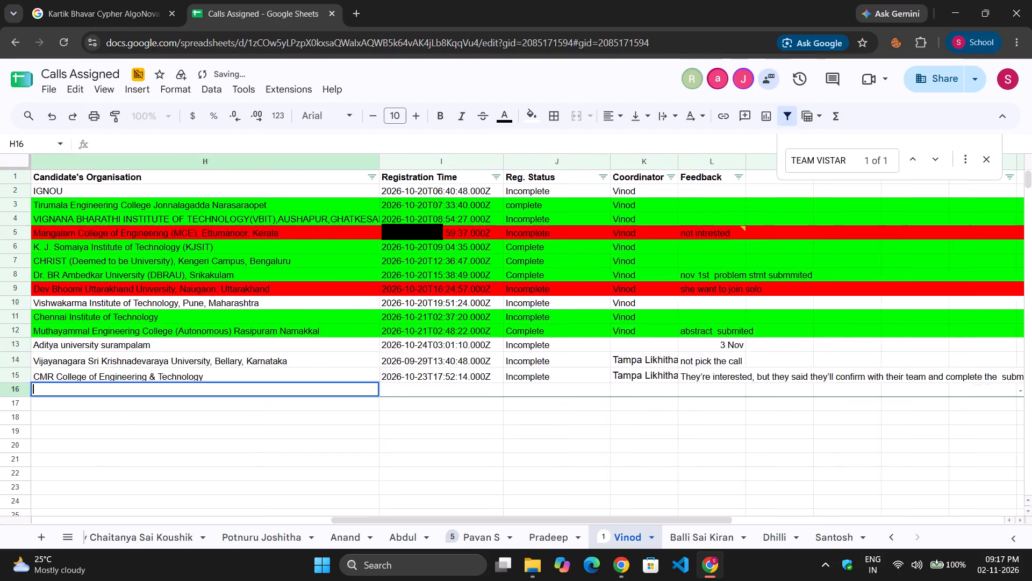
pyautogui.hotkey('ctrl', 'v')
# Copy the timestamp 2026-10-23T17:52:13.000Z from cell R16 into the registration time cell I16.
pyautogui.moveTo(357, 516); pyautogui.dragTo(472, 514)
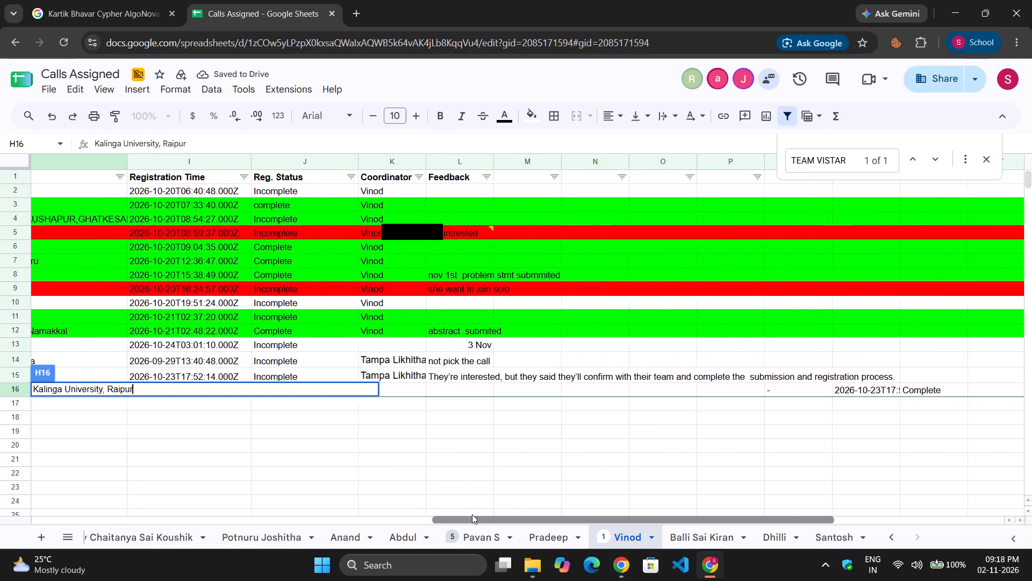
pyautogui.moveTo(472, 514); pyautogui.dragTo(552, 512)
pyautogui.click(642, 392)
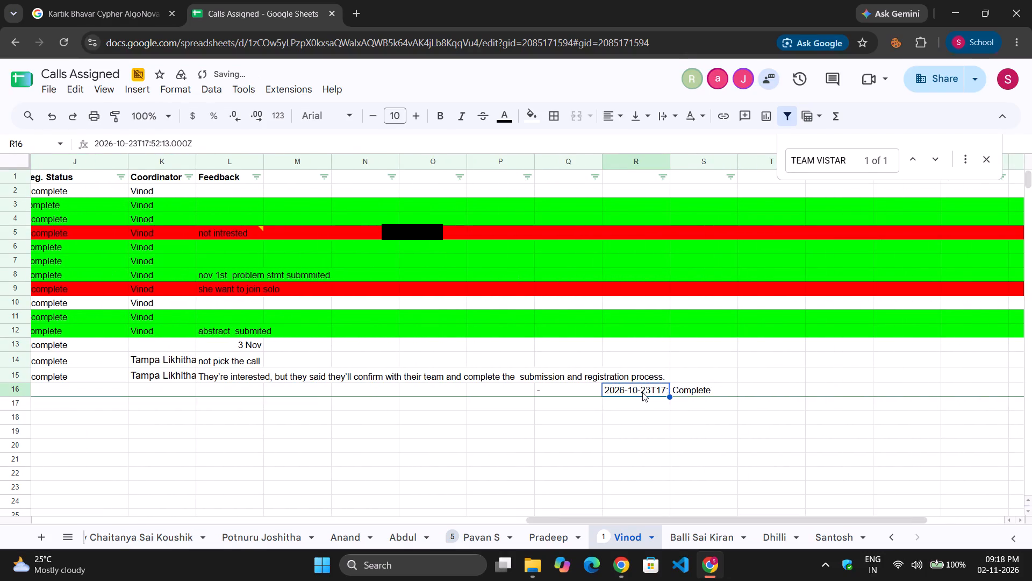
pyautogui.tripleClick(641, 393)
pyautogui.hotkey('ctrl', 'c')
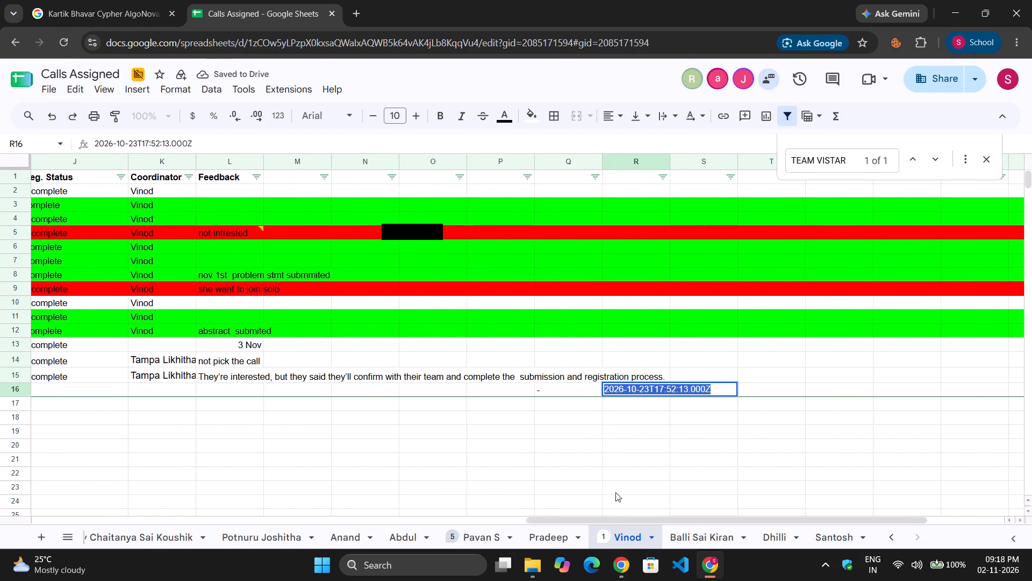
pyautogui.moveTo(606, 518); pyautogui.dragTo(374, 521)
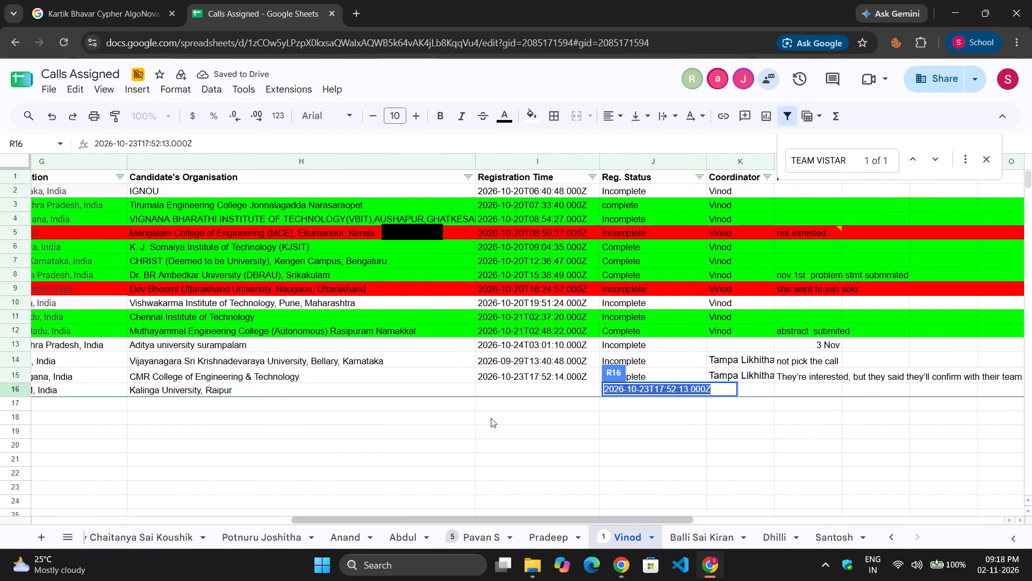
pyautogui.click(512, 392)
pyautogui.hotkey('ctrl', 'v')
# Enter complete as the registration status in cell J16.
pyautogui.doubleClick(635, 392)
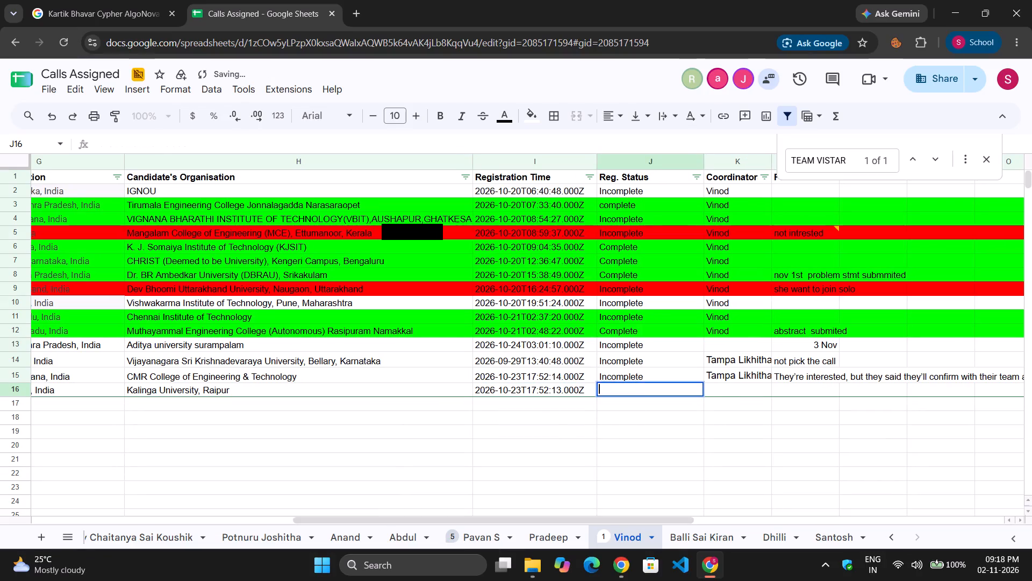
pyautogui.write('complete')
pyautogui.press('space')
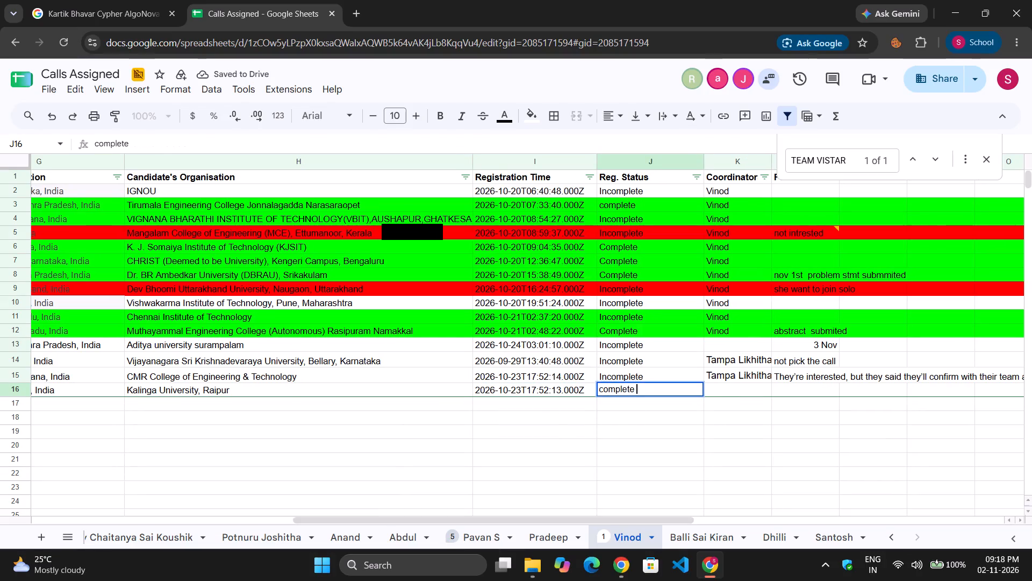
pyautogui.click(567, 514)
# Clear the leftover timestamp and Complete entries from cells R16 and S16.
pyautogui.moveTo(567, 518); pyautogui.dragTo(598, 523)
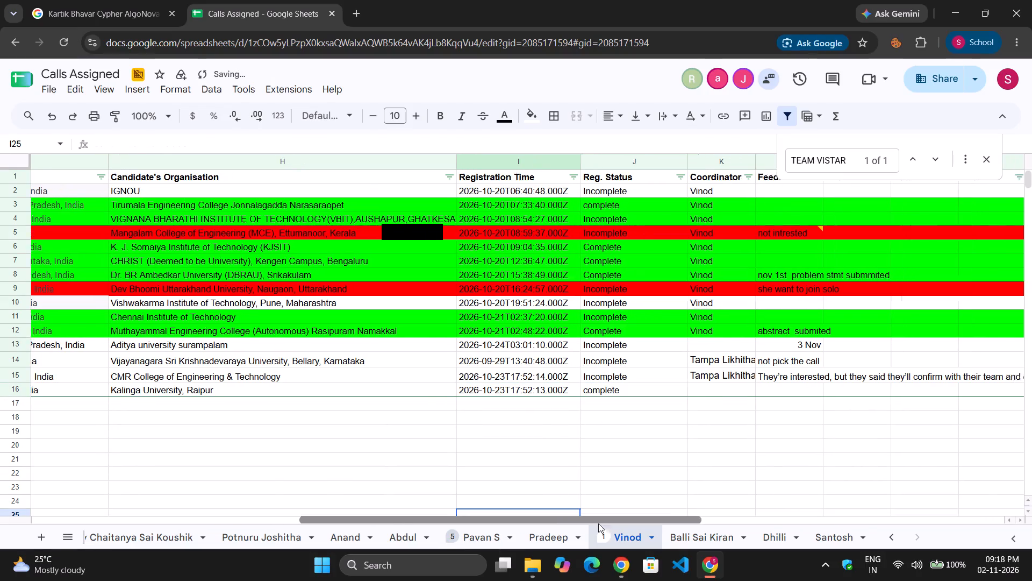
pyautogui.moveTo(598, 523); pyautogui.dragTo(823, 520)
pyautogui.click(562, 393)
pyautogui.press('Delete')
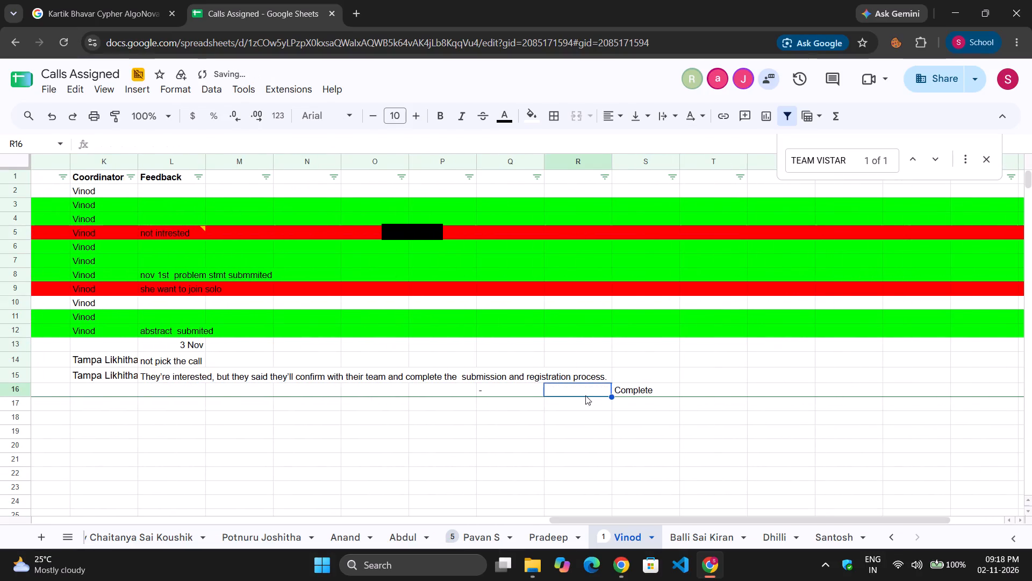
pyautogui.click(628, 393)
pyautogui.press('Delete')
# Enter vinod as the coordinator in cell K16.
pyautogui.moveTo(582, 518); pyautogui.dragTo(278, 519)
pyautogui.doubleClick(829, 393)
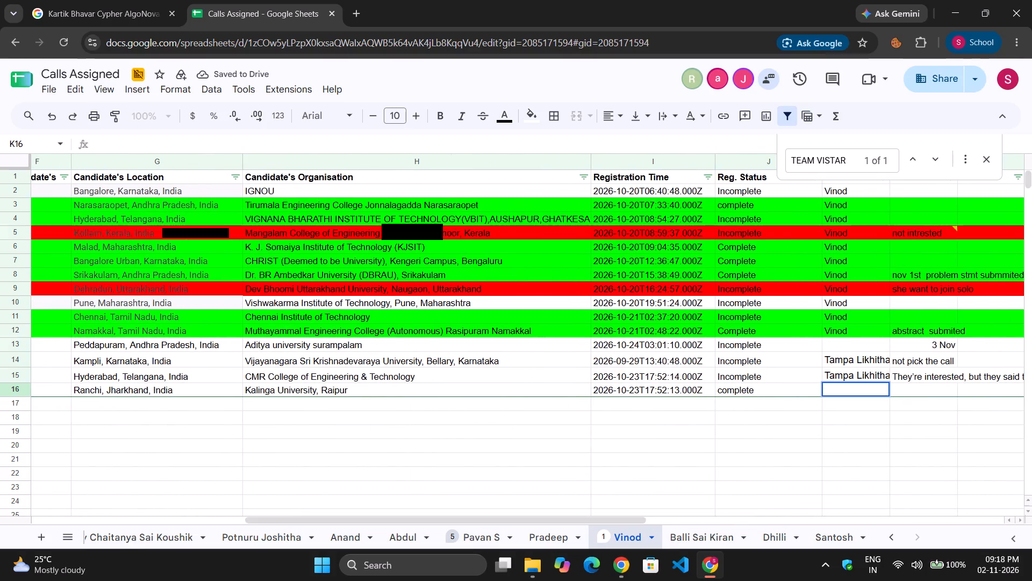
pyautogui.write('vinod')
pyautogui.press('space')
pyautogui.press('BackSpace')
pyautogui.scroll(1, 829, 393)
pyautogui.click(902, 389)
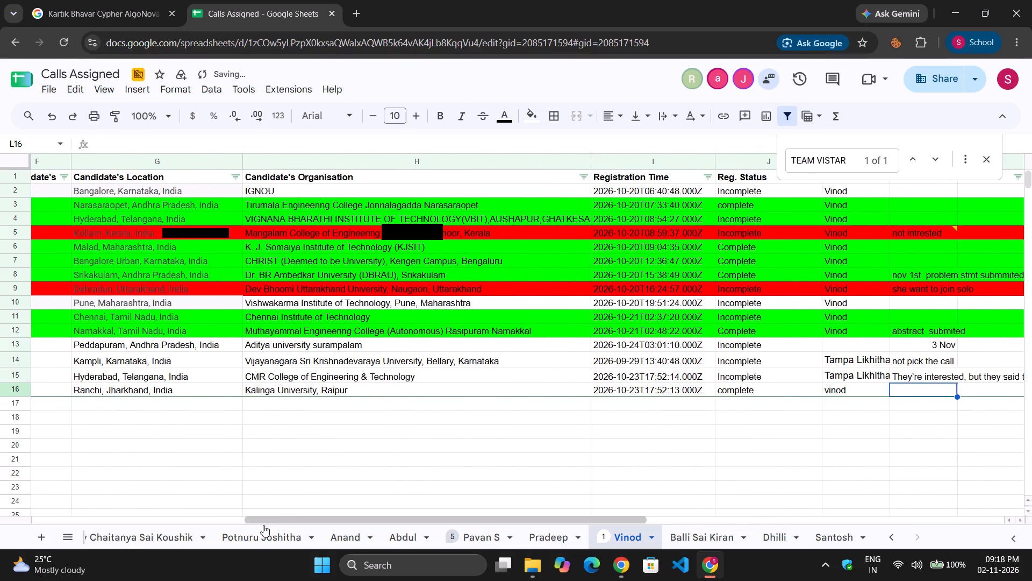
# Fill the whole of row 16, the TEAM VISTAR entry, with bright green.
pyautogui.moveTo(272, 519); pyautogui.dragTo(0, 494)
pyautogui.click(63, 401)
pyautogui.click(65, 391)
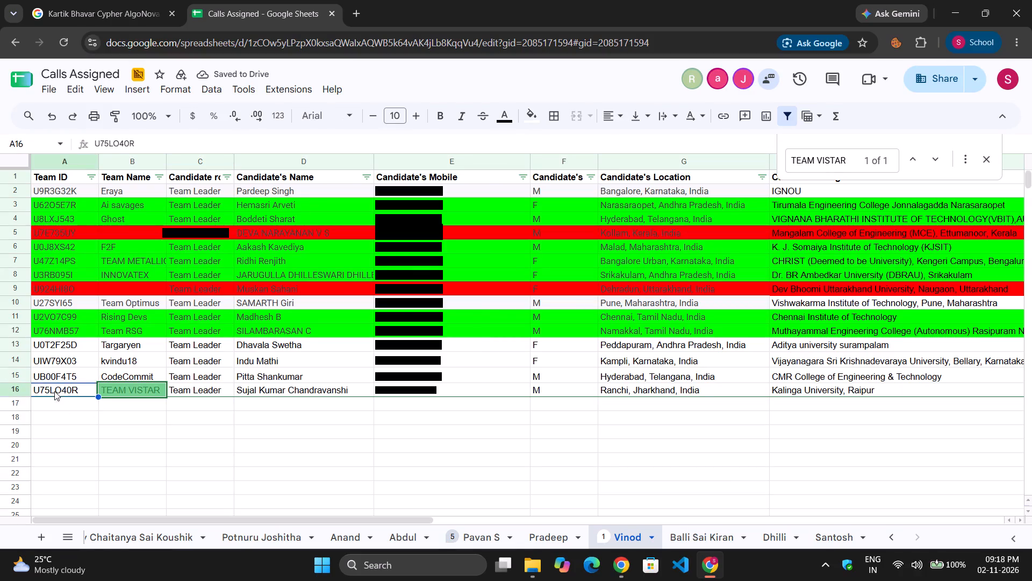
pyautogui.rightClick(4, 393)
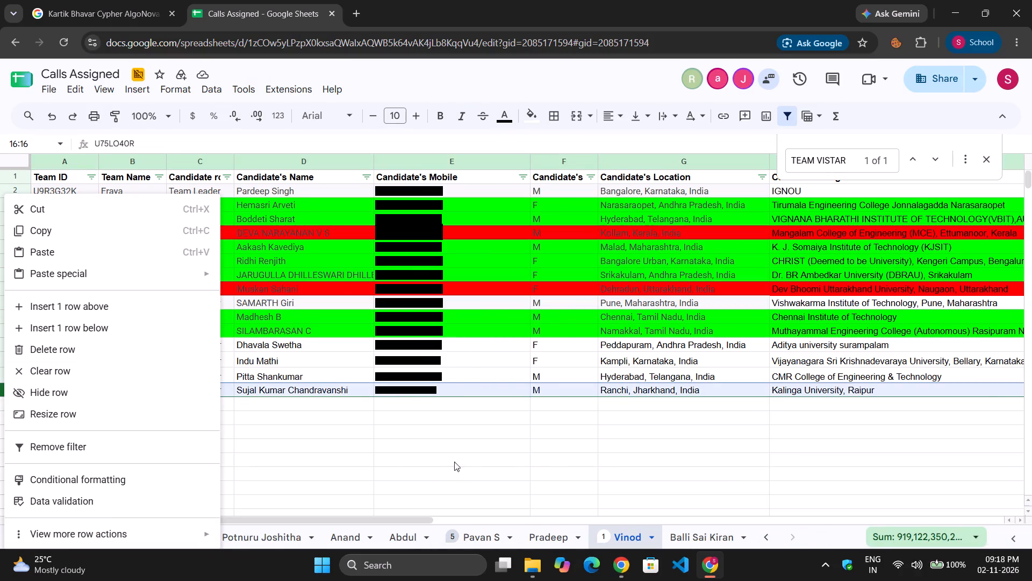
pyautogui.click(399, 434)
pyautogui.click(23, 391)
pyautogui.rightClick(23, 391)
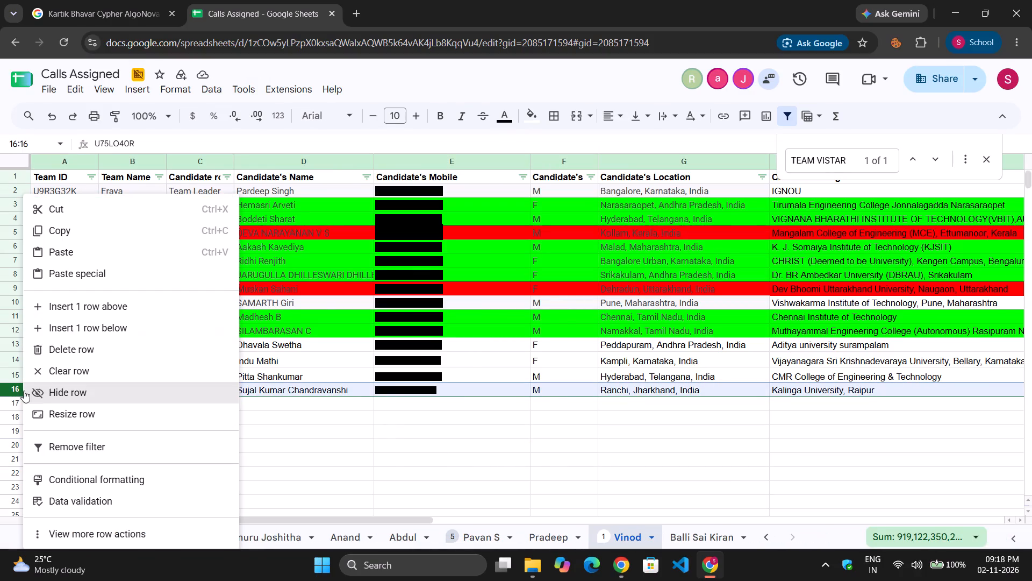
pyautogui.click(533, 119)
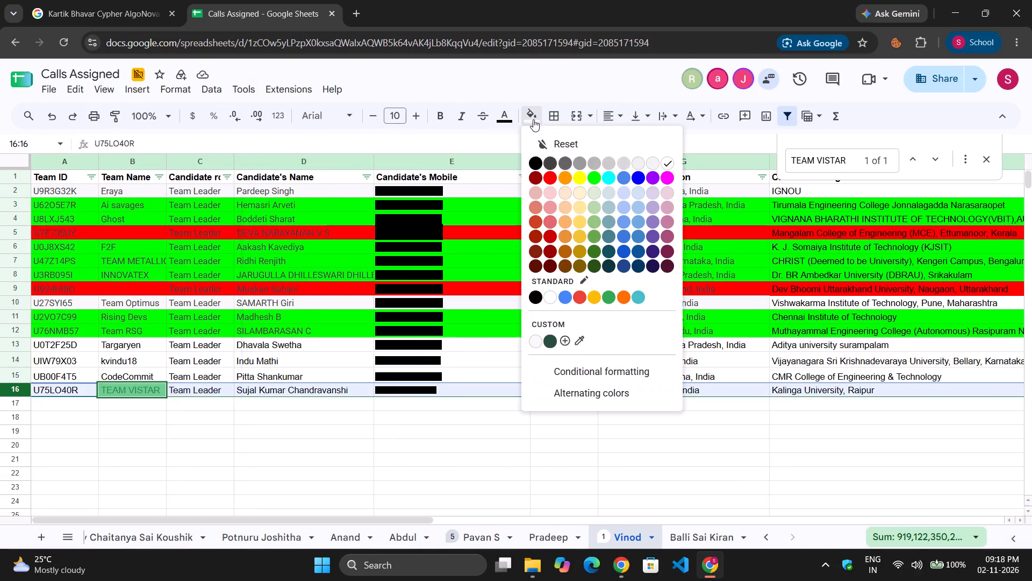
pyautogui.click(600, 176)
pyautogui.click(200, 353)
# Copy the team name TEAM VISTAR and check it against the abstract submissions list in the Google AI chat.
pyautogui.tripleClick(136, 391)
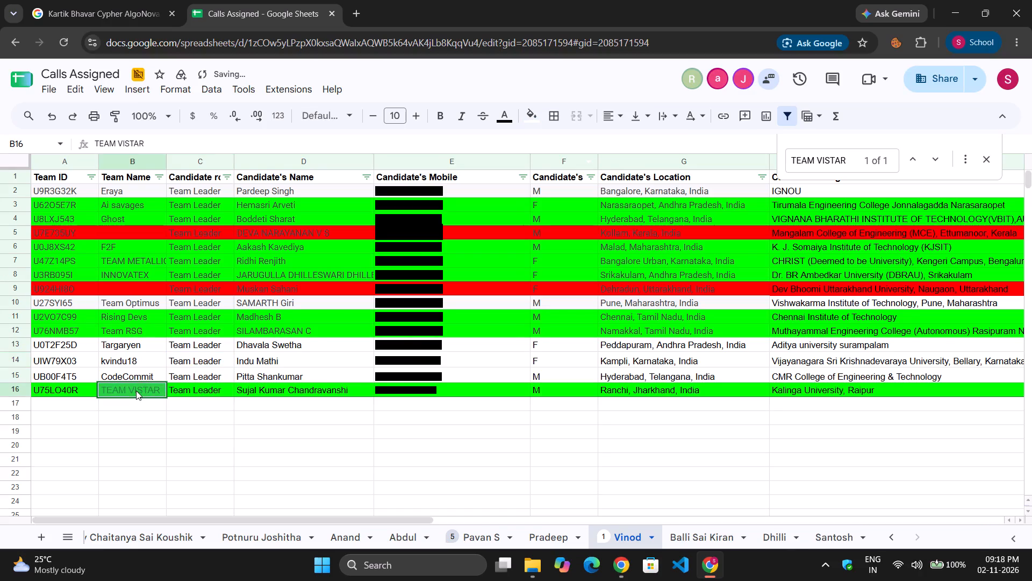
pyautogui.hotkey('ctrl', 'c')
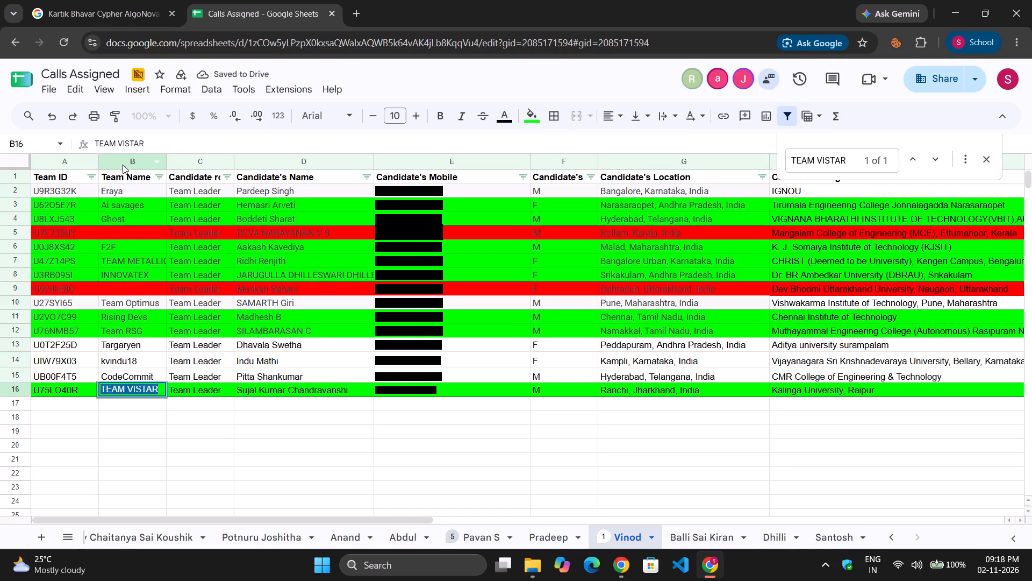
pyautogui.click(59, 17)
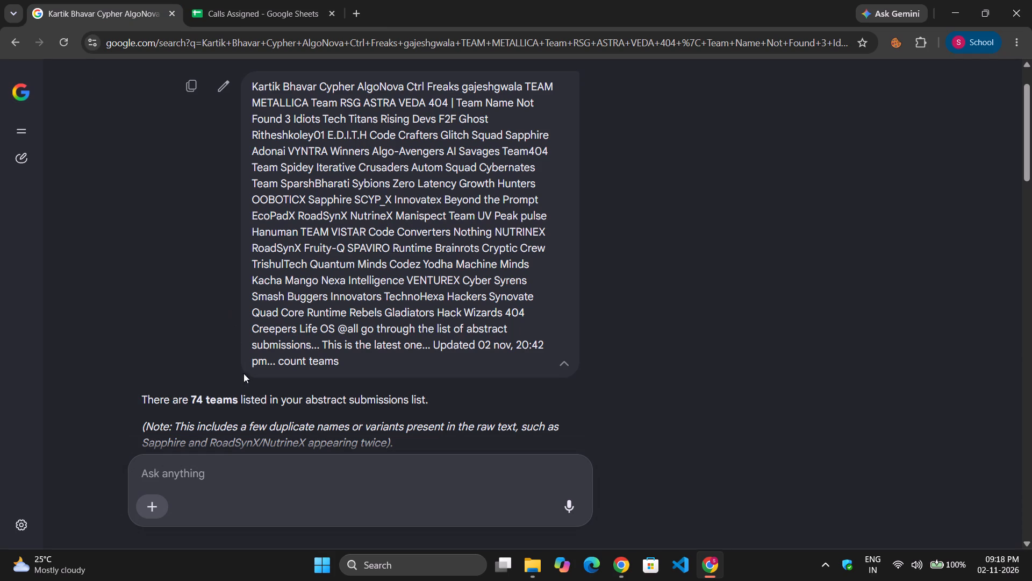
pyautogui.click(218, 465)
pyautogui.hotkey('ctrl', 'v')
pyautogui.press('Return')
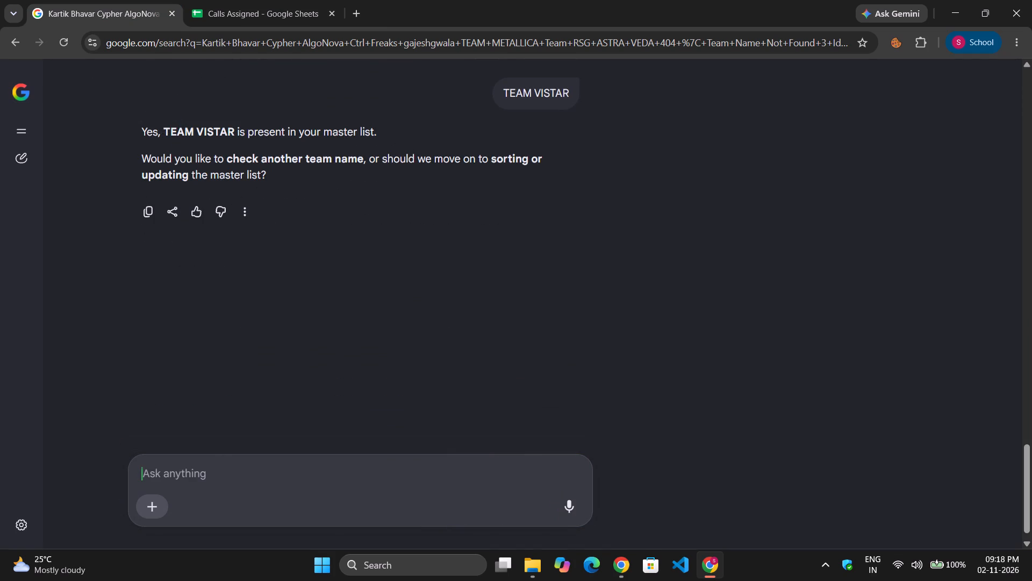
# Return to the Calls Assigned spreadsheet and close the in-sheet search for TEAM VISTAR.
pyautogui.click(262, 0)
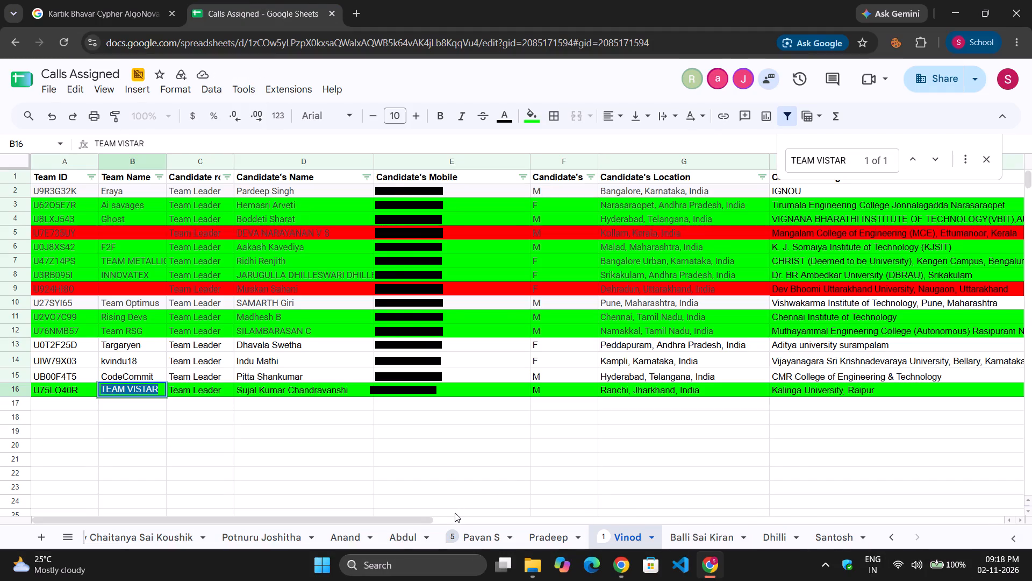
pyautogui.click(355, 486)
pyautogui.click(197, 433)
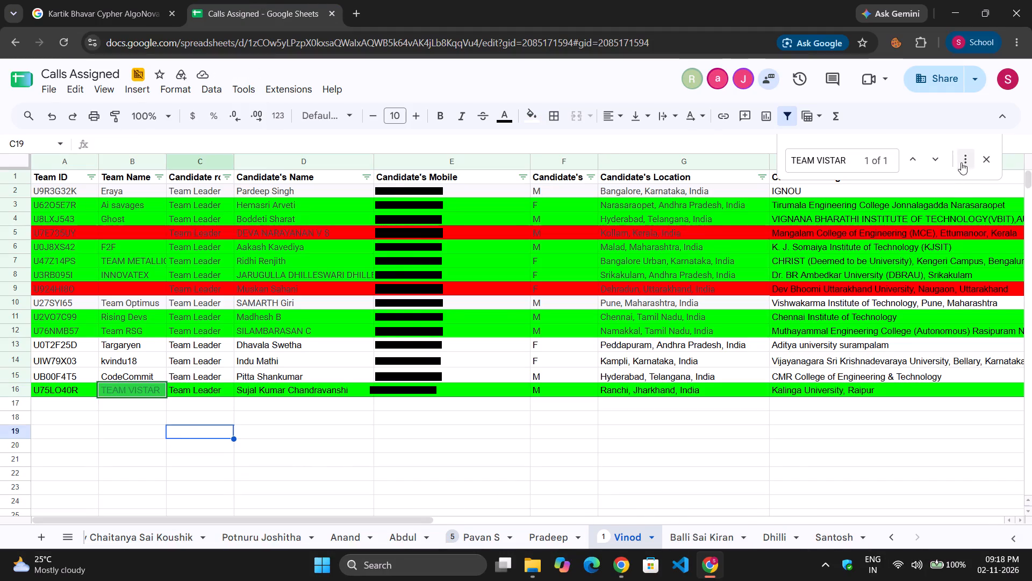
pyautogui.click(983, 161)
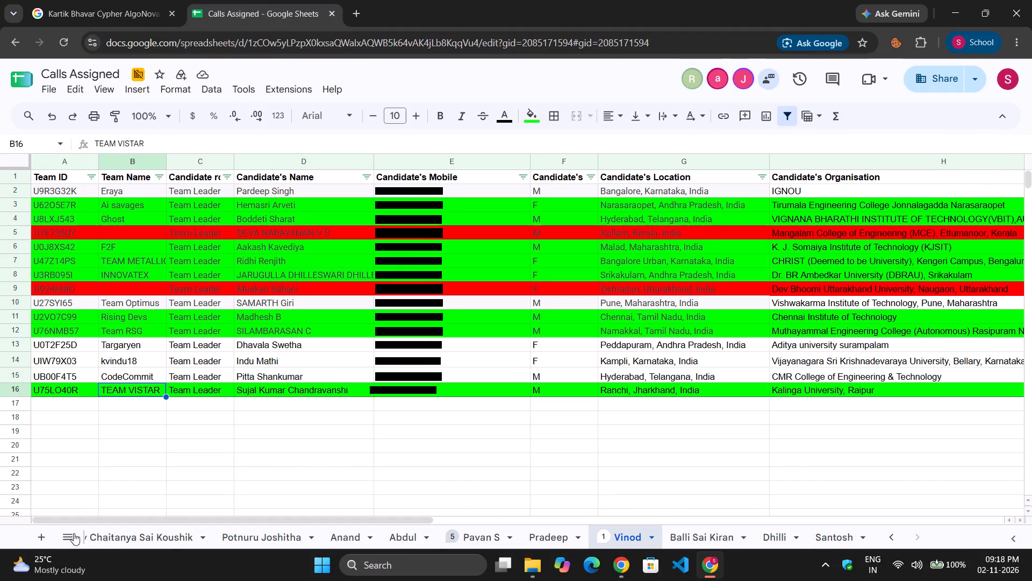
# Open the All sheet and go to its header row.
pyautogui.click(56, 533)
pyautogui.scroll(12, 110, 420)
pyautogui.click(108, 364)
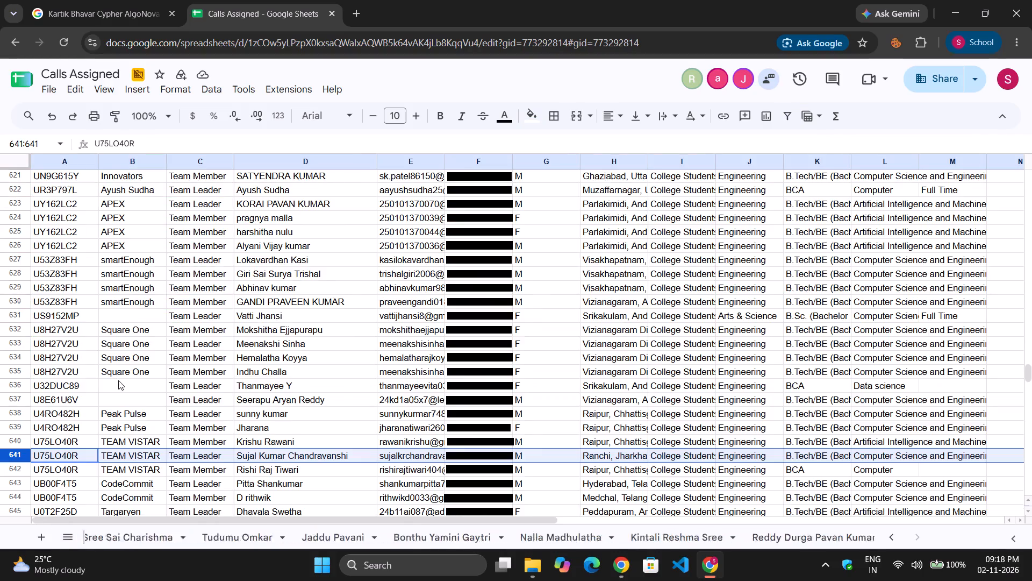
pyautogui.scroll(20, 114, 259)
pyautogui.scroll(20, 114, 259)
pyautogui.scroll(5, 114, 259)
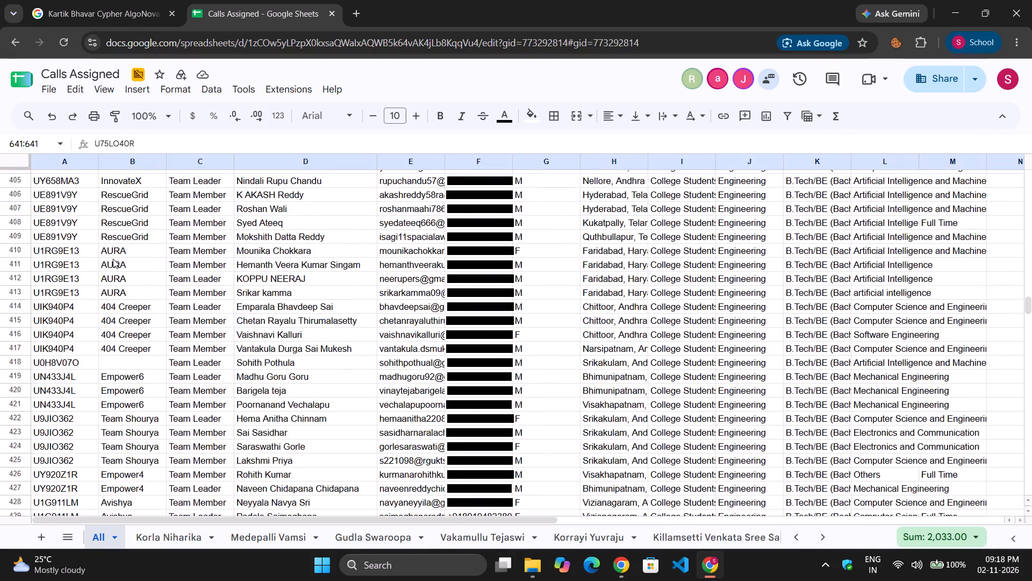
pyautogui.scroll(20, 113, 259)
pyautogui.scroll(12, 113, 259)
pyautogui.scroll(-1, 113, 259)
pyautogui.scroll(20, 113, 259)
pyautogui.scroll(13, 113, 259)
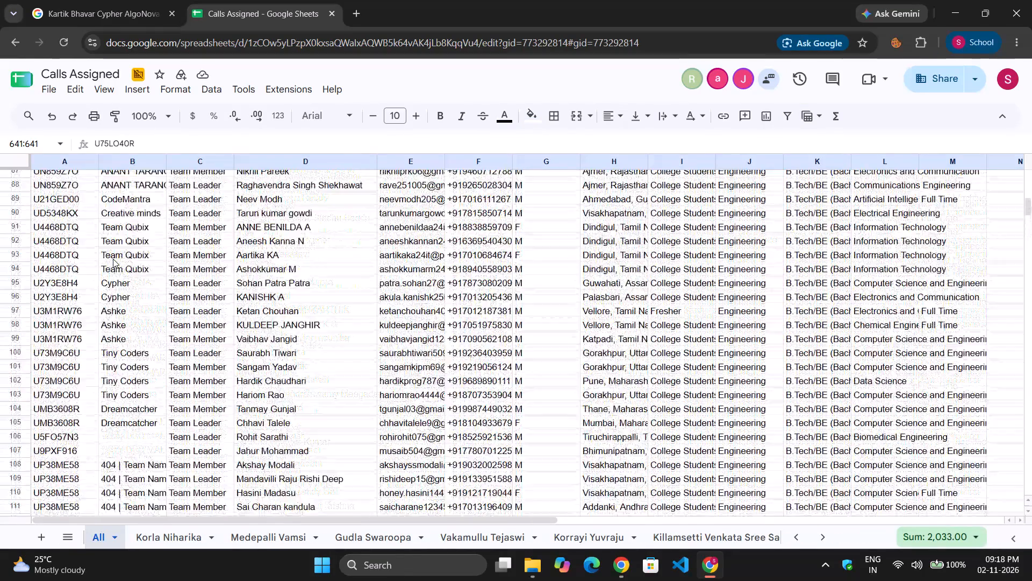
pyautogui.scroll(20, 113, 259)
pyautogui.scroll(8, 113, 259)
pyautogui.scroll(-1, 113, 259)
pyautogui.scroll(15, 113, 259)
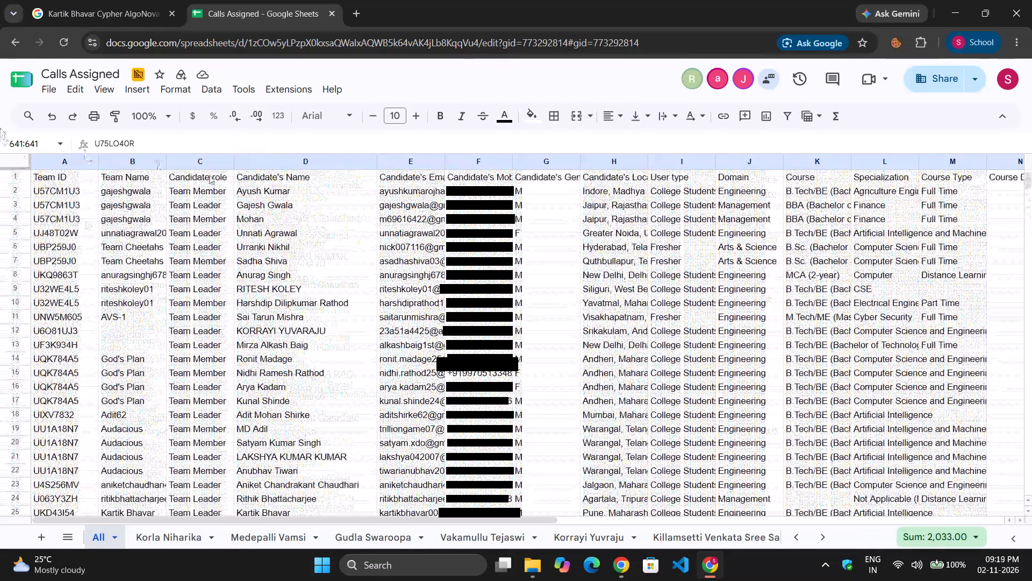
pyautogui.click(227, 166)
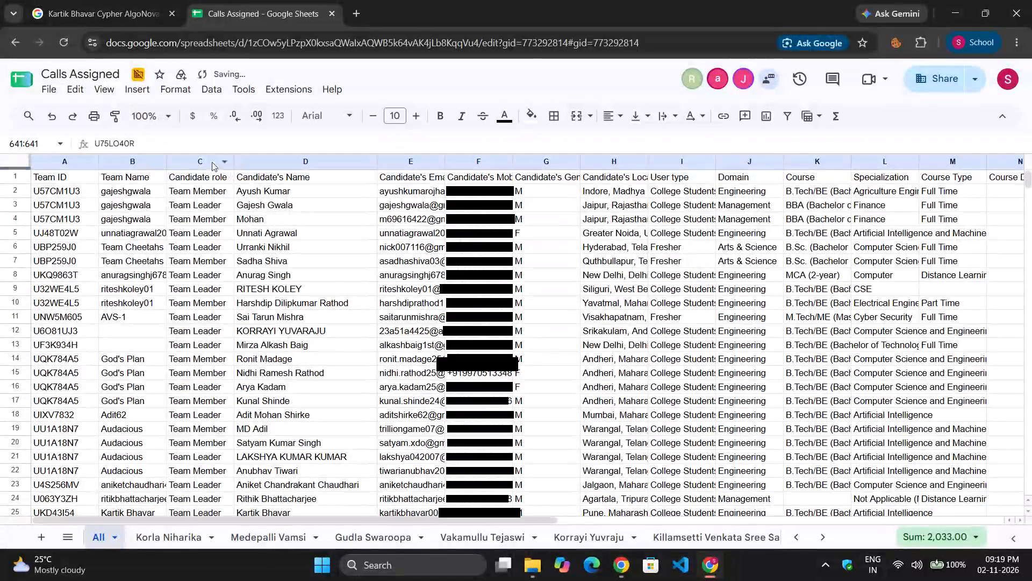
# Download the Calls Assigned spreadsheet in Microsoft Excel (.xlsx) format.
pyautogui.click(49, 96)
pyautogui.click(92, 251)
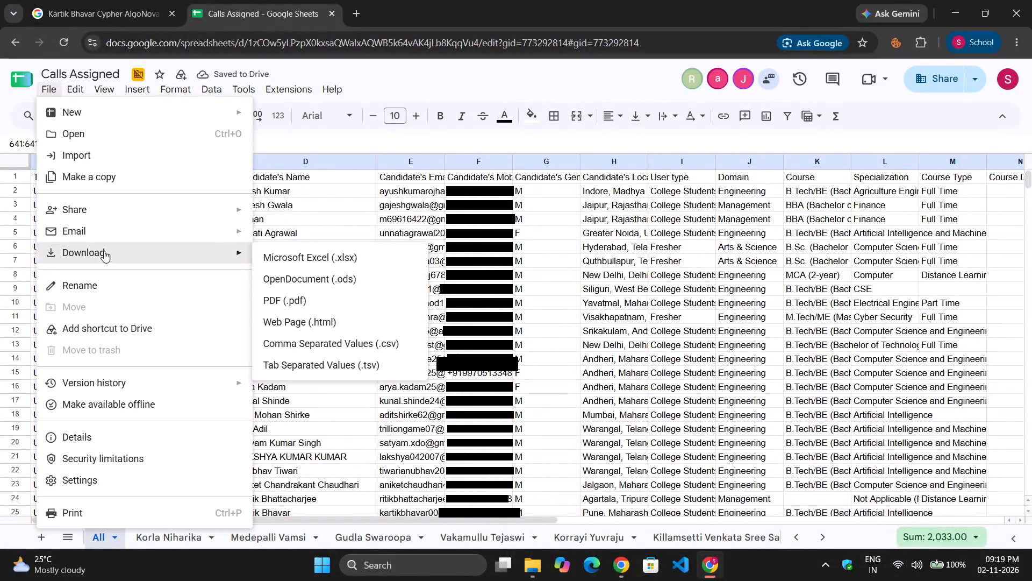
pyautogui.click(274, 265)
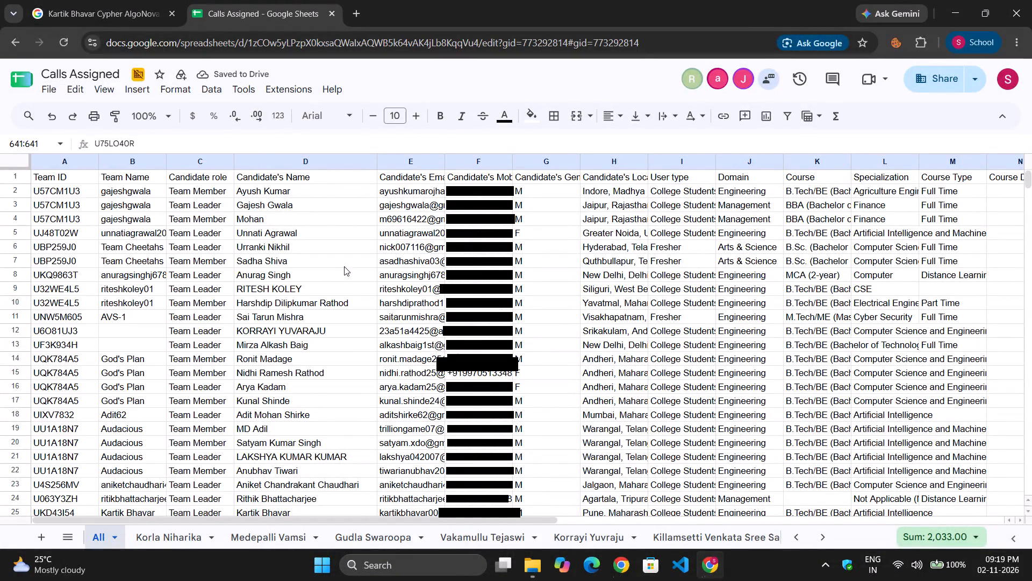
# Open the downloaded Calls Assigned workbook in Excel and enable editing.
pyautogui.click(932, 41)
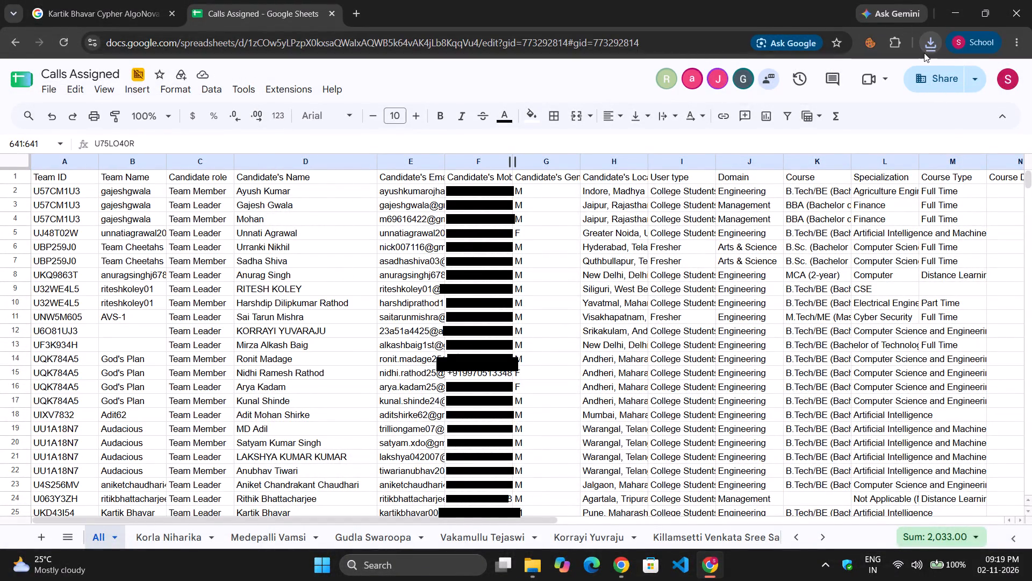
pyautogui.click(924, 46)
pyautogui.click(912, 98)
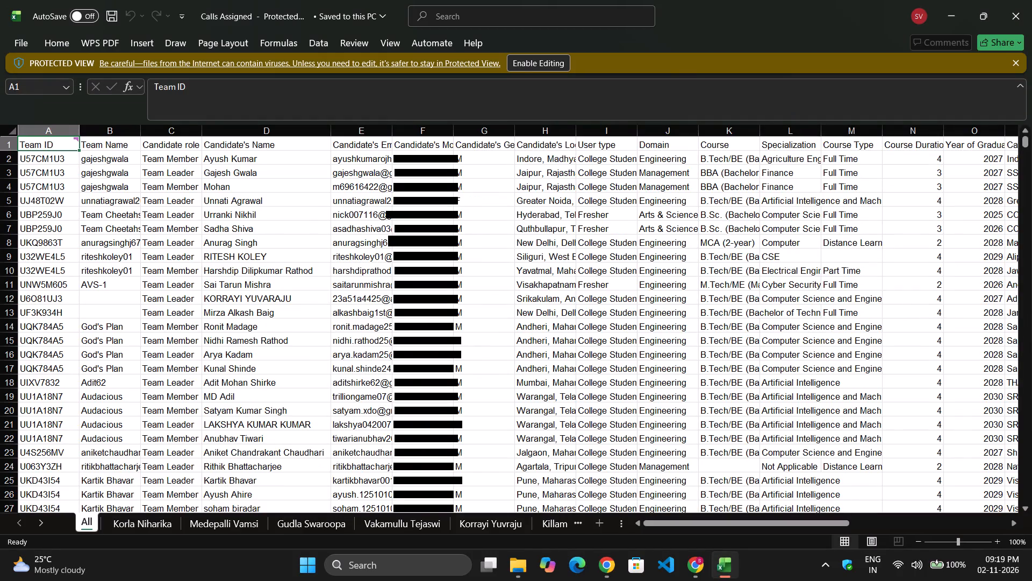
pyautogui.click(175, 148)
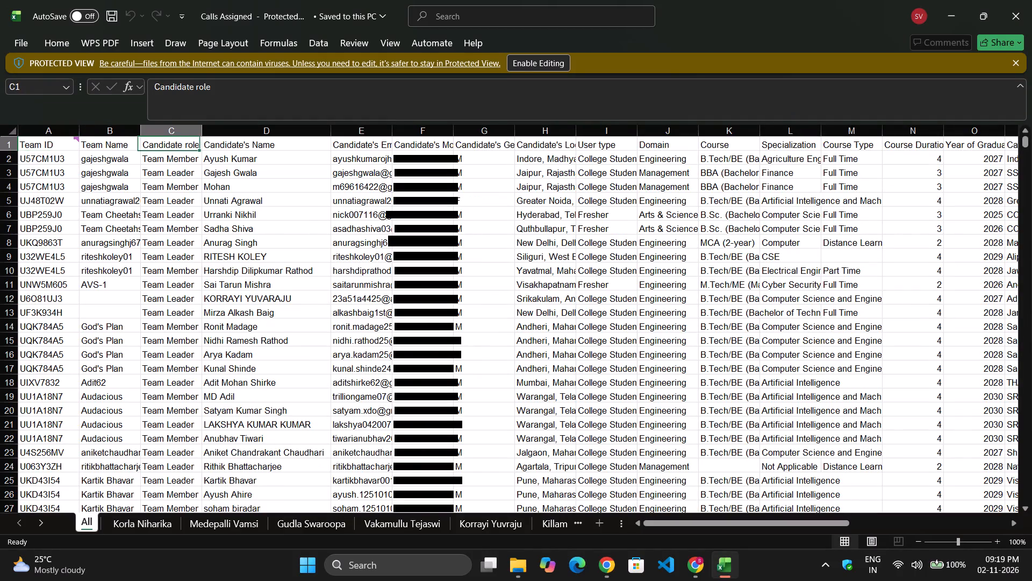
pyautogui.rightClick(178, 145)
pyautogui.click(558, 59)
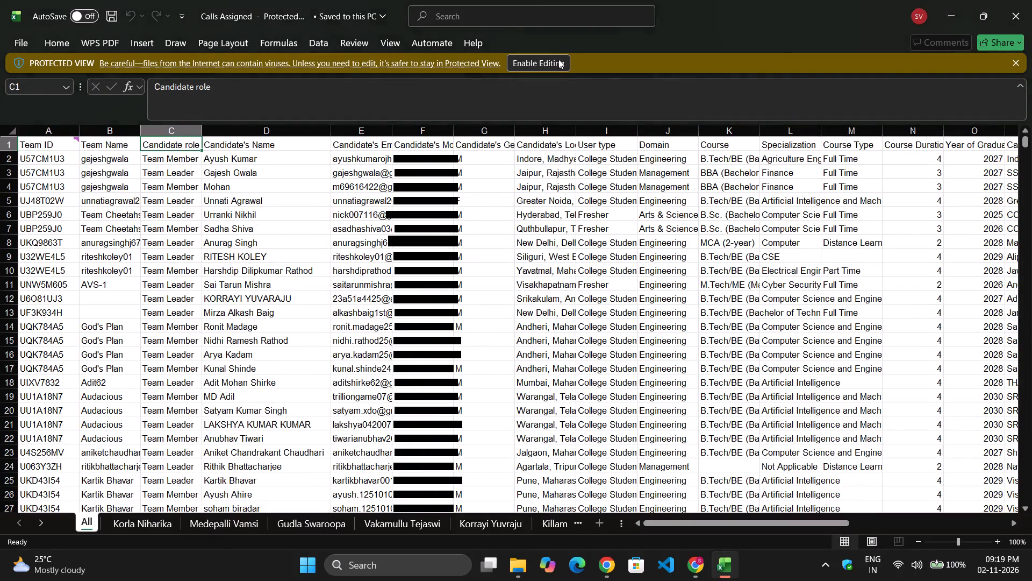
pyautogui.click(558, 59)
# Select the whole Candidate role column in the All sheet and look through its available column commands.
pyautogui.rightClick(168, 188)
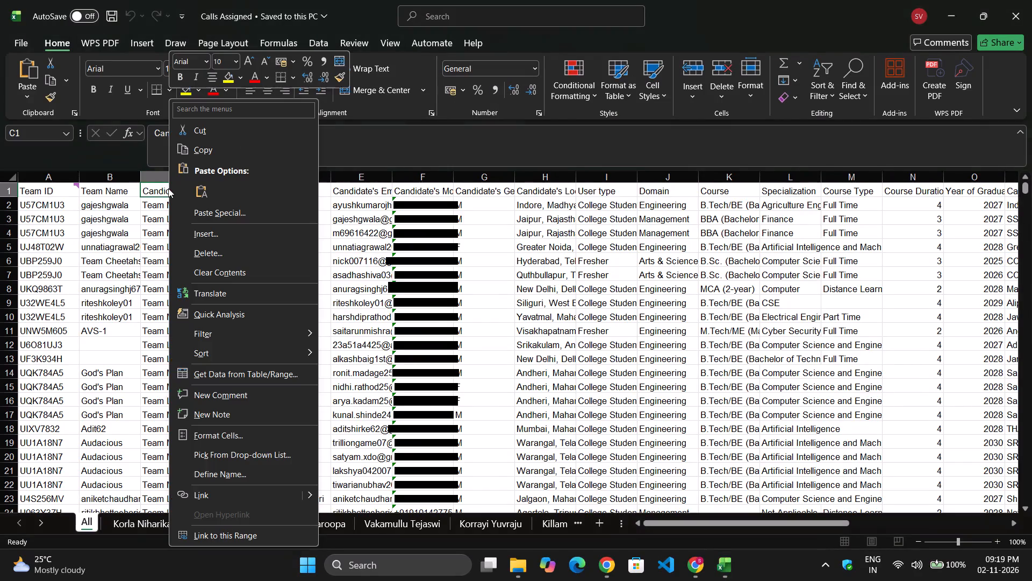
pyautogui.click(155, 180)
pyautogui.rightClick(155, 180)
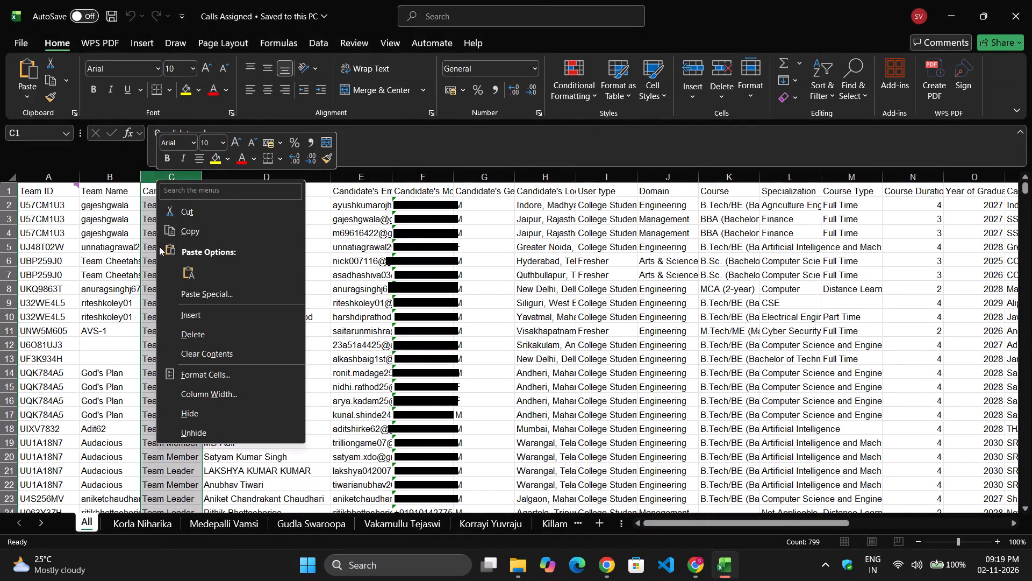
pyautogui.click(150, 170)
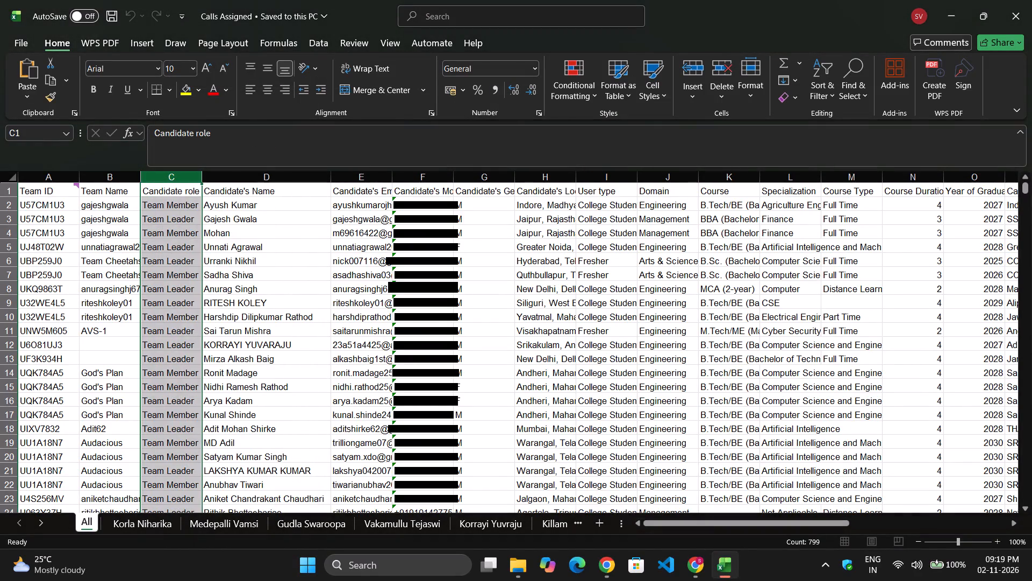
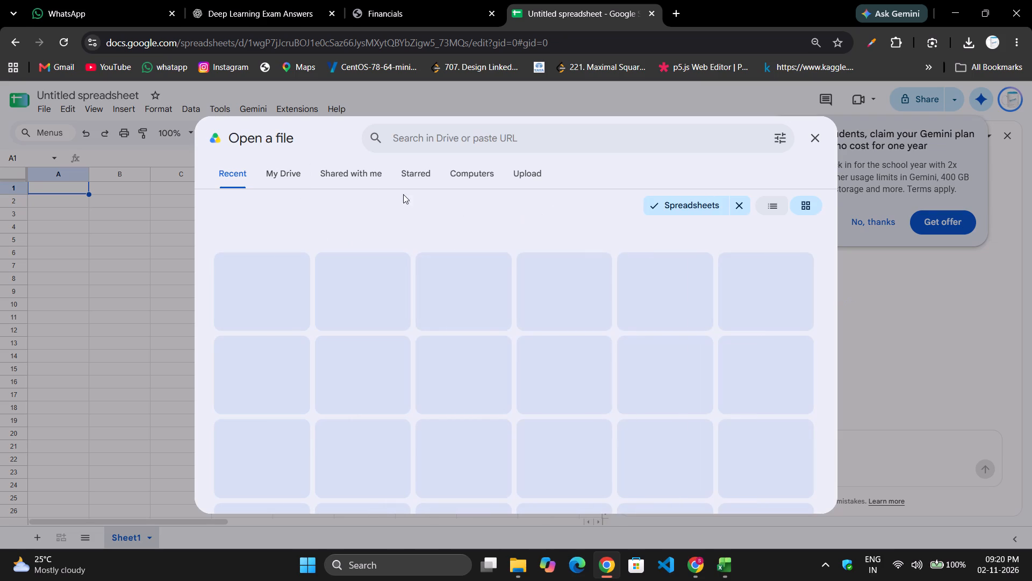
# Upload the downloaded Calls Assigned workbook from the Downloads folder to open it in Google Sheets.
pyautogui.click(289, 168)
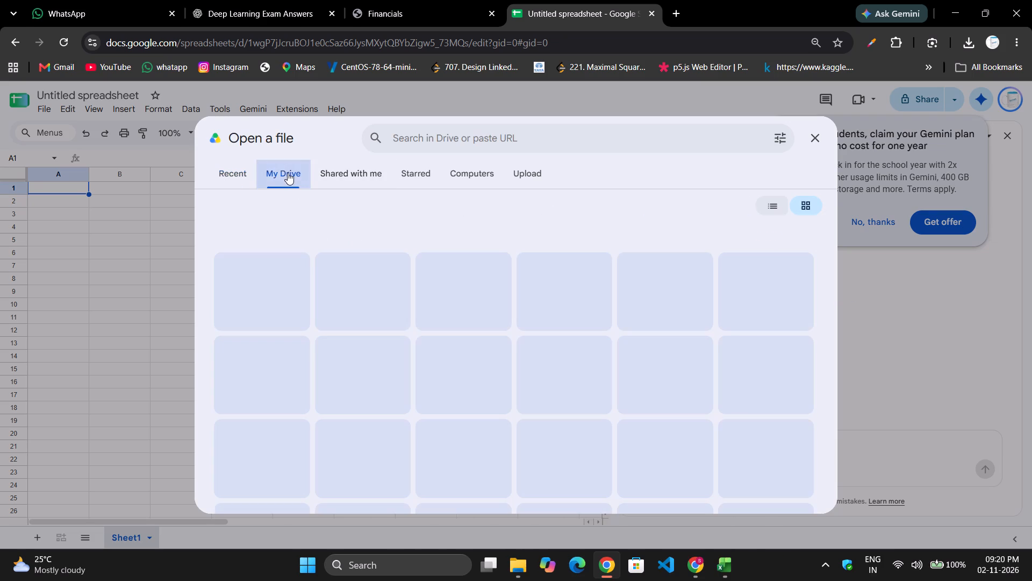
pyautogui.click(529, 182)
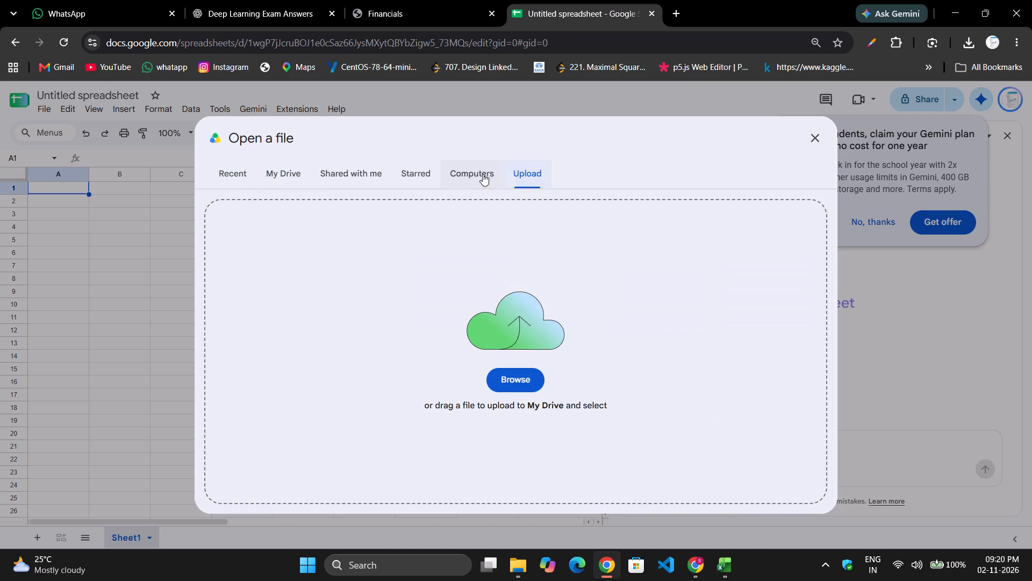
pyautogui.click(483, 174)
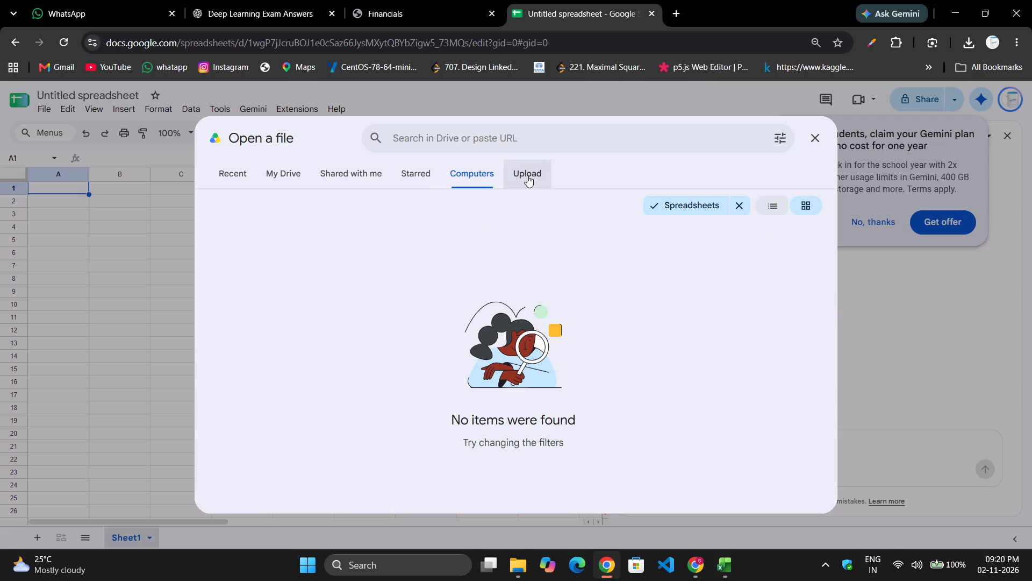
pyautogui.click(527, 175)
pyautogui.doubleClick(514, 391)
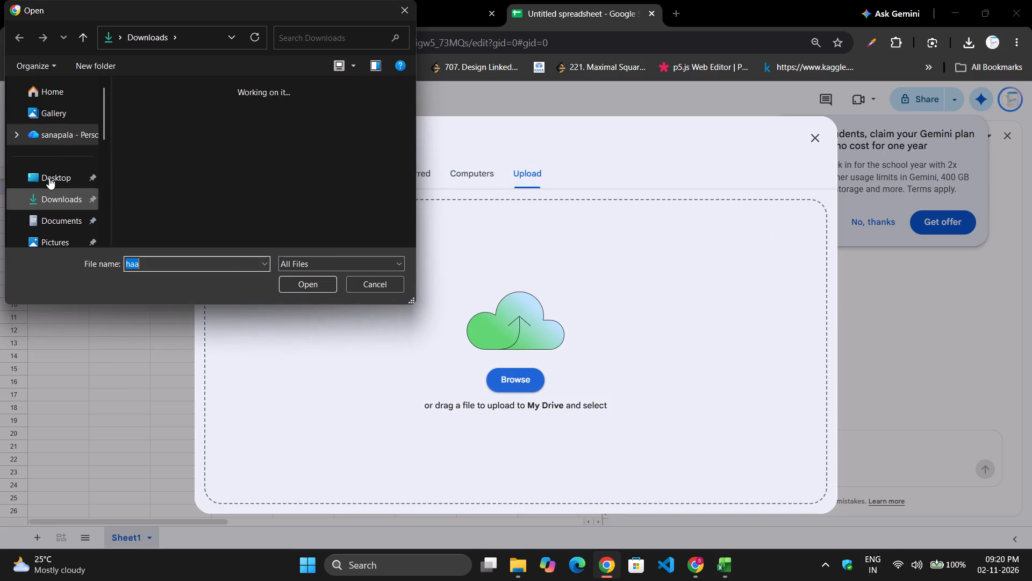
pyautogui.click(150, 134)
pyautogui.click(288, 287)
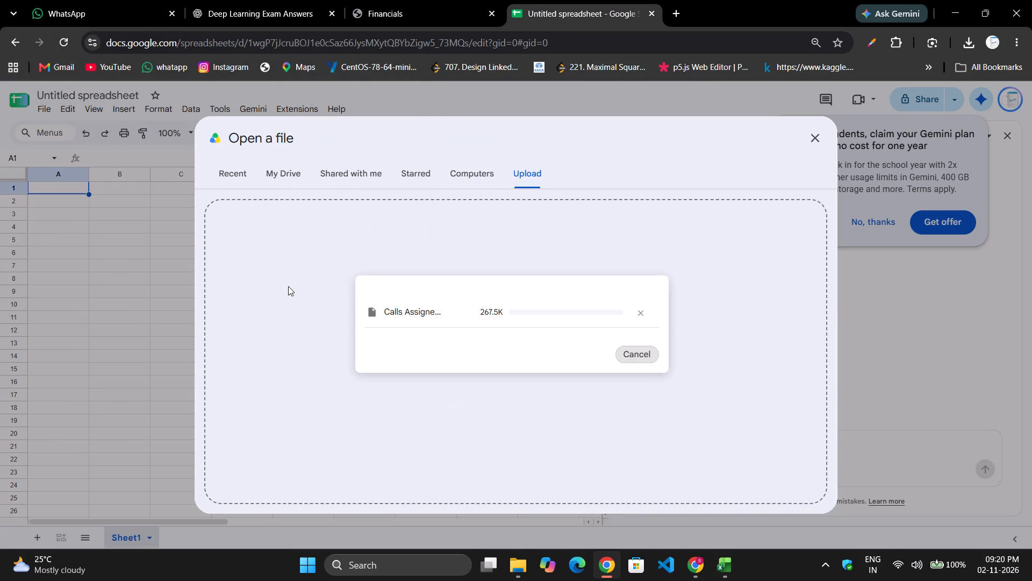
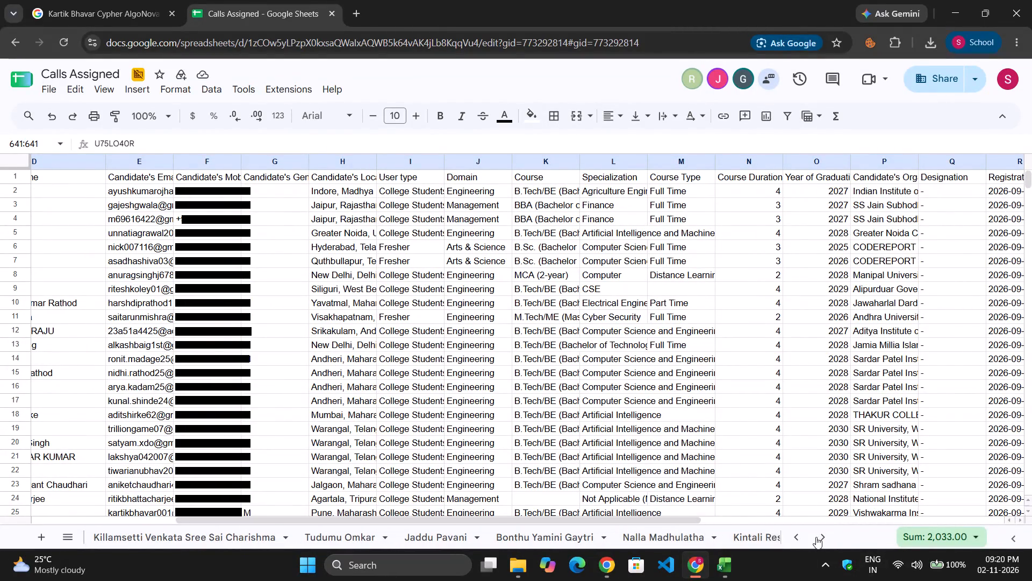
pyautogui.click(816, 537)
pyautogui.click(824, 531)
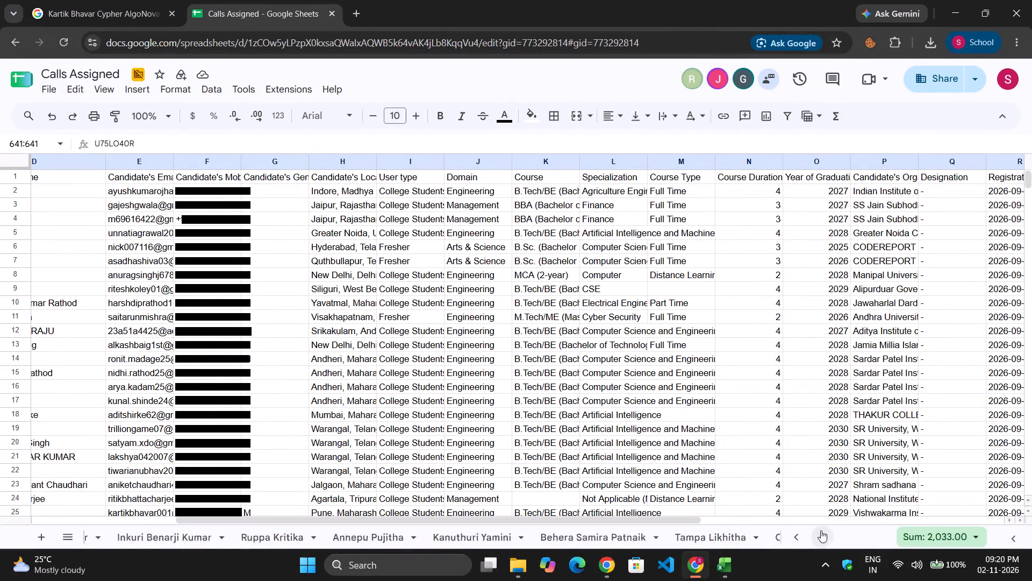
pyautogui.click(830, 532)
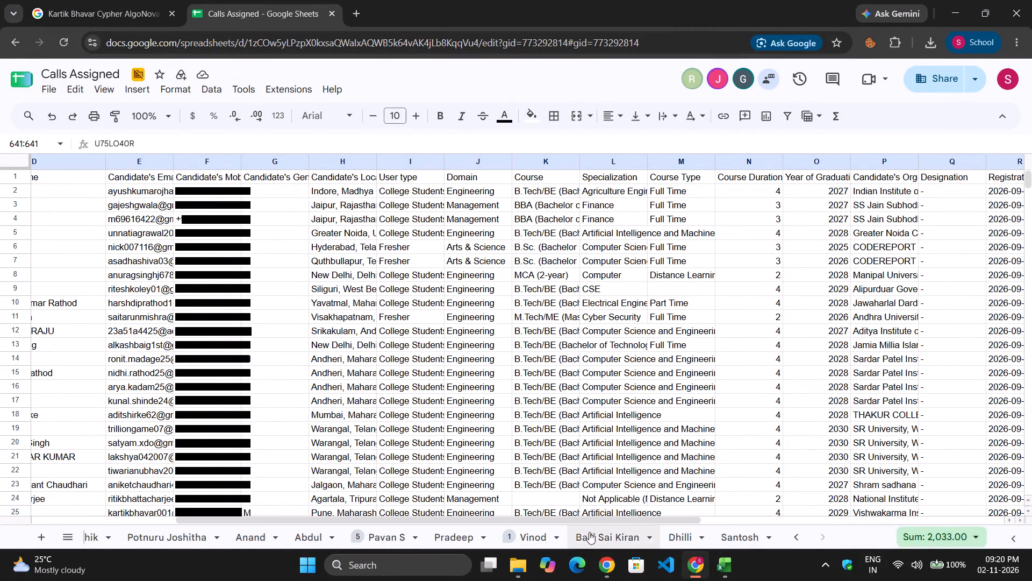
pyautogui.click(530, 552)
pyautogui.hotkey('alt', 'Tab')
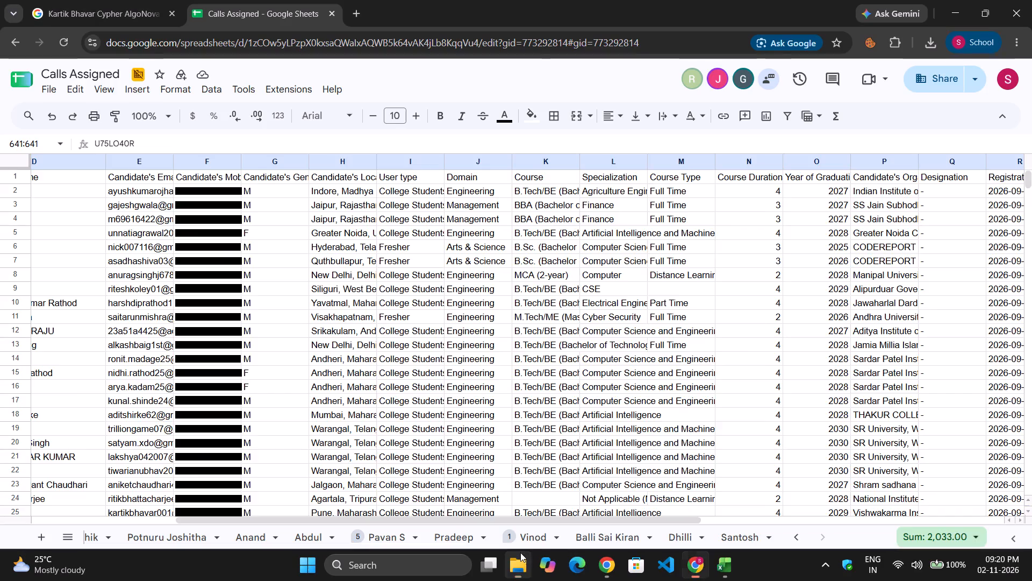
# Review the team rows in the Vinod sheet, from Team ID across to the Feedback column.
pyautogui.click(546, 541)
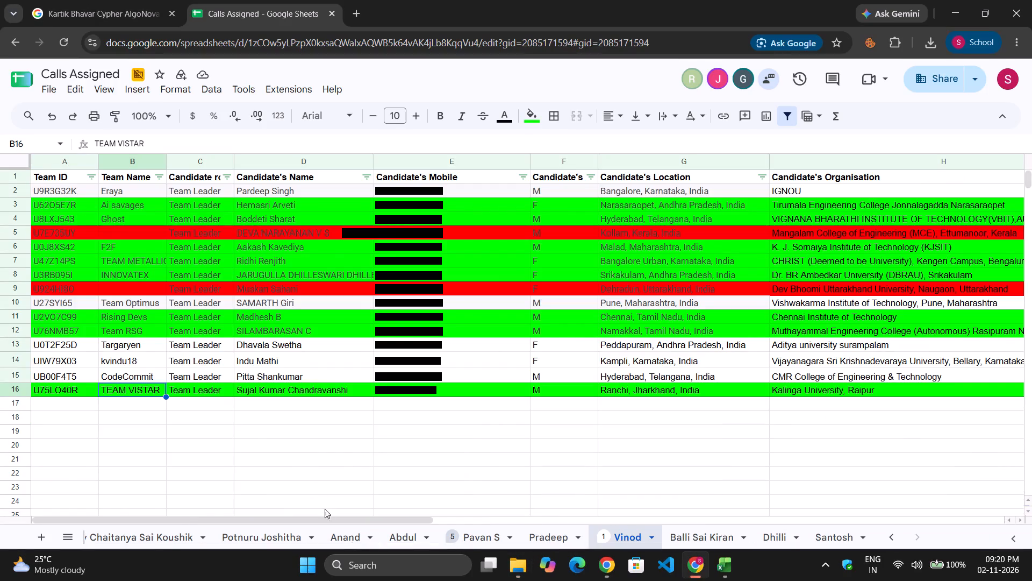
pyautogui.moveTo(331, 520); pyautogui.dragTo(622, 520)
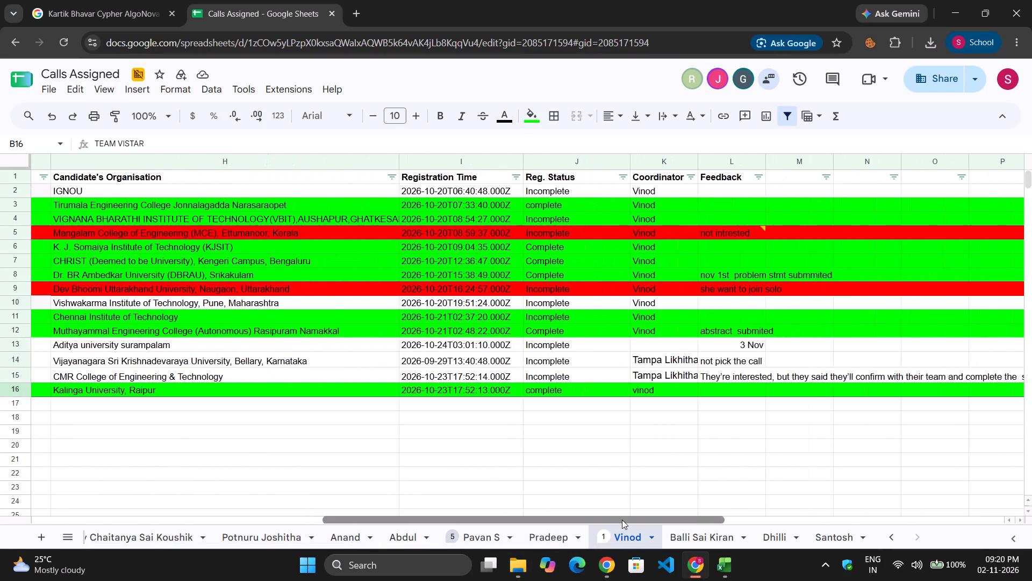
pyautogui.moveTo(622, 520); pyautogui.dragTo(316, 502)
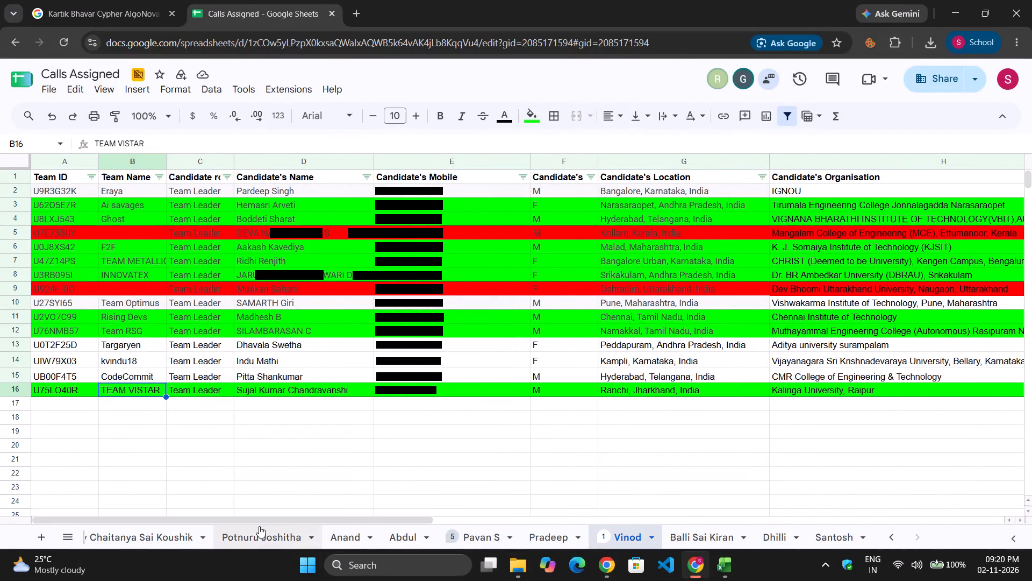
# Copy the team name TEAM SPARK from the Likhitha coordinator sheet and check it against the master list in the AI chat.
pyautogui.click(133, 532)
pyautogui.click(115, 536)
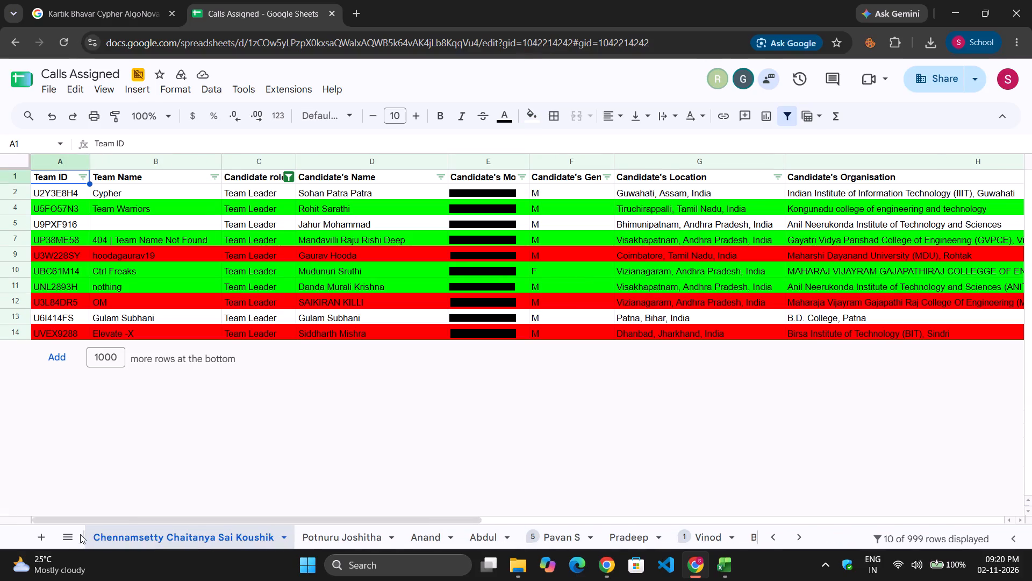
pyautogui.click(766, 533)
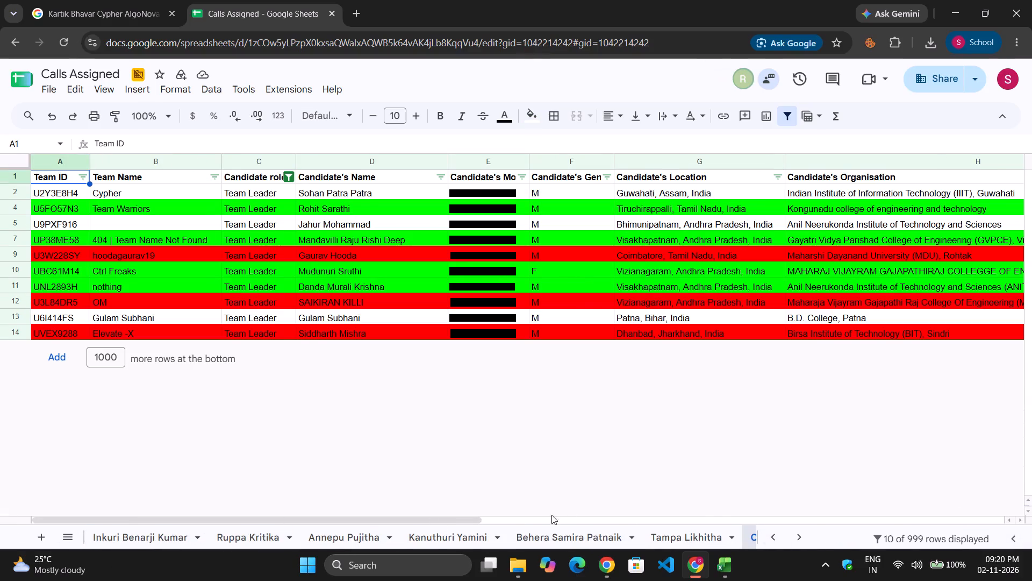
pyautogui.click(679, 536)
pyautogui.click(300, 398)
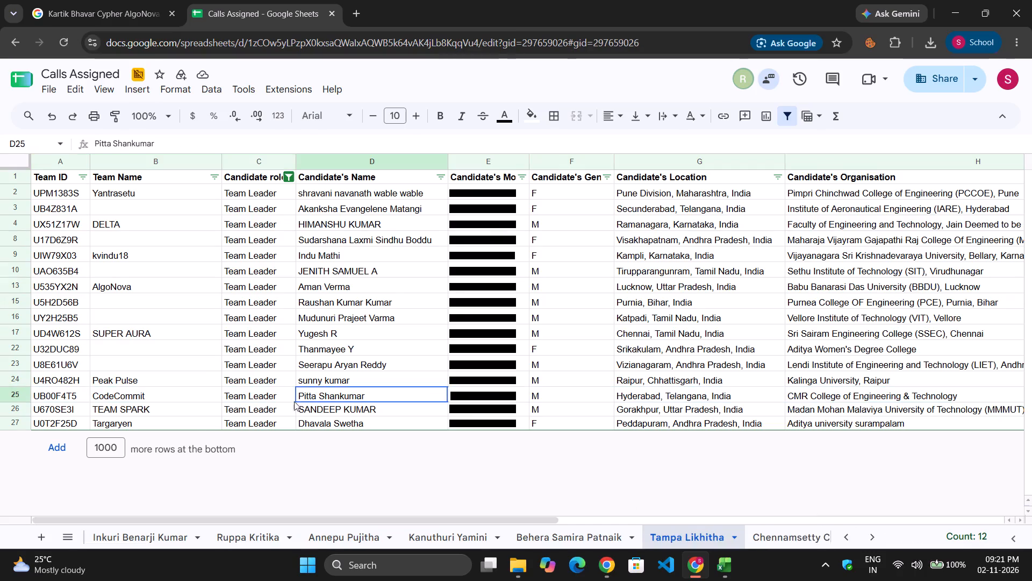
pyautogui.click(346, 412)
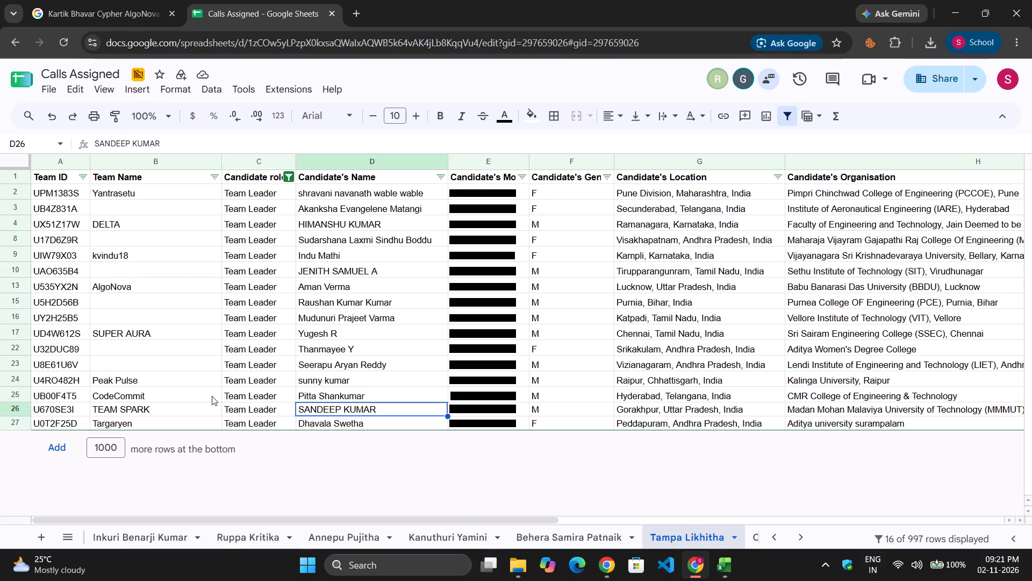
pyautogui.tripleClick(169, 411)
pyautogui.hotkey('ctrl', 'c')
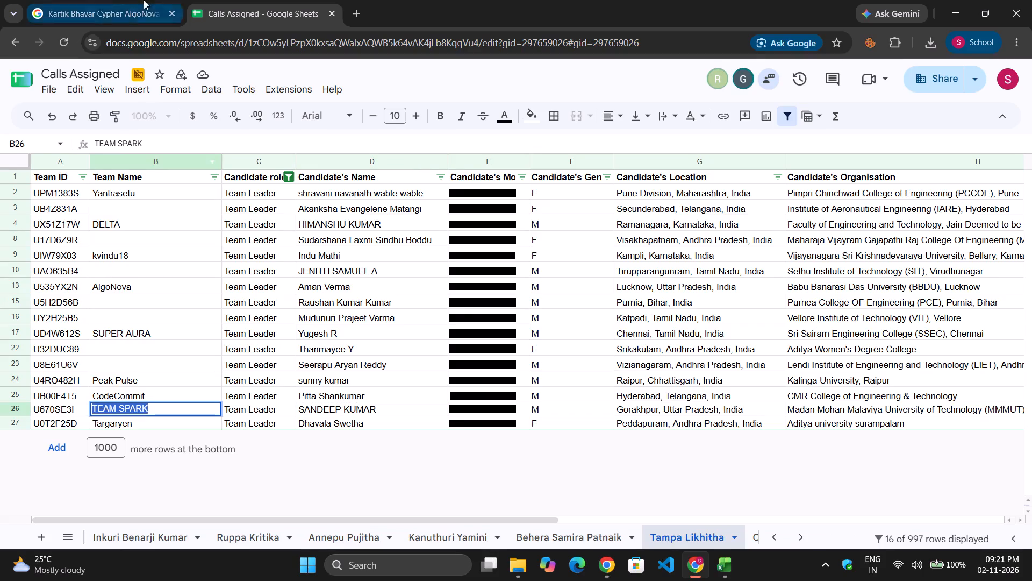
pyautogui.click(89, 0)
pyautogui.hotkey('ctrl', 'v')
pyautogui.press('Return')
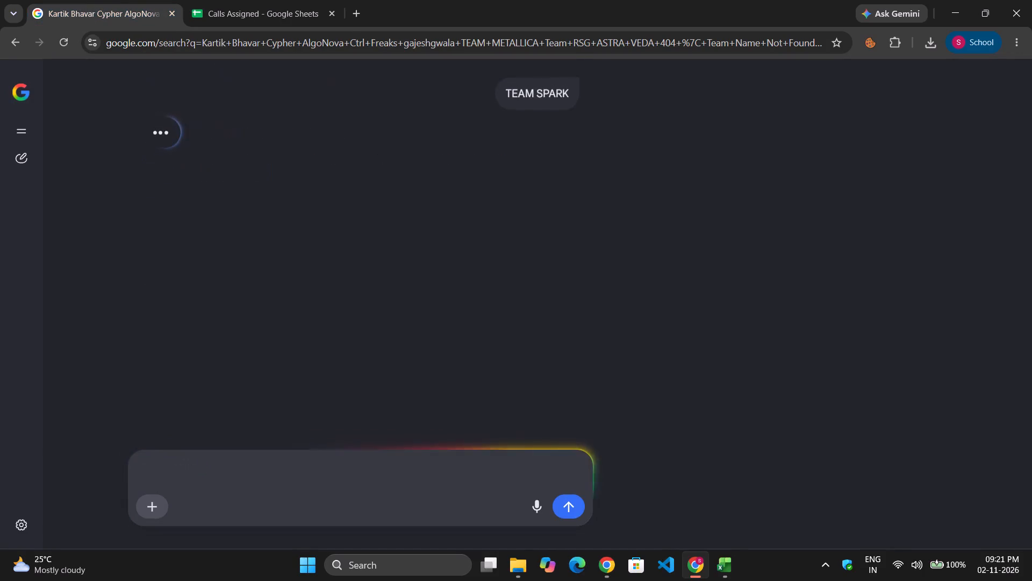
# Back in the Likhitha coordinator sheet, examine TEAM SPARK's row across registration status, coordinator and feedback, and select its team name cell.
pyautogui.click(245, 3)
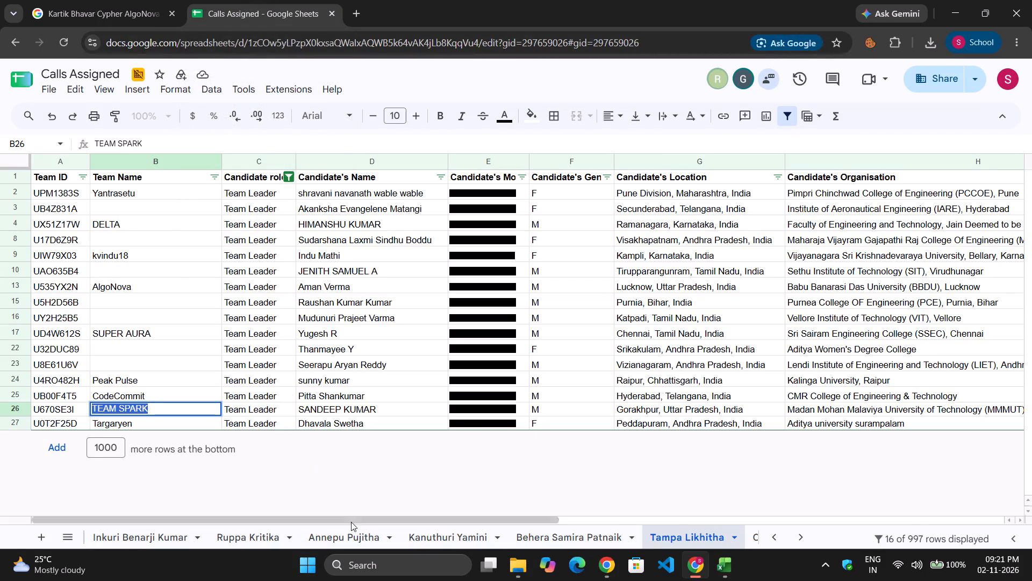
pyautogui.moveTo(358, 519); pyautogui.dragTo(674, 516)
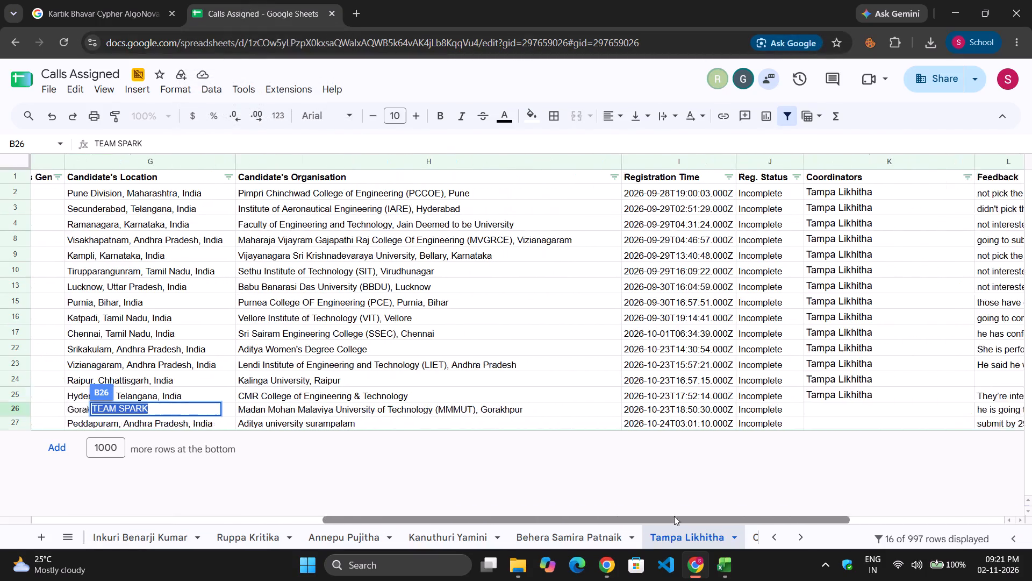
pyautogui.moveTo(674, 516); pyautogui.dragTo(309, 525)
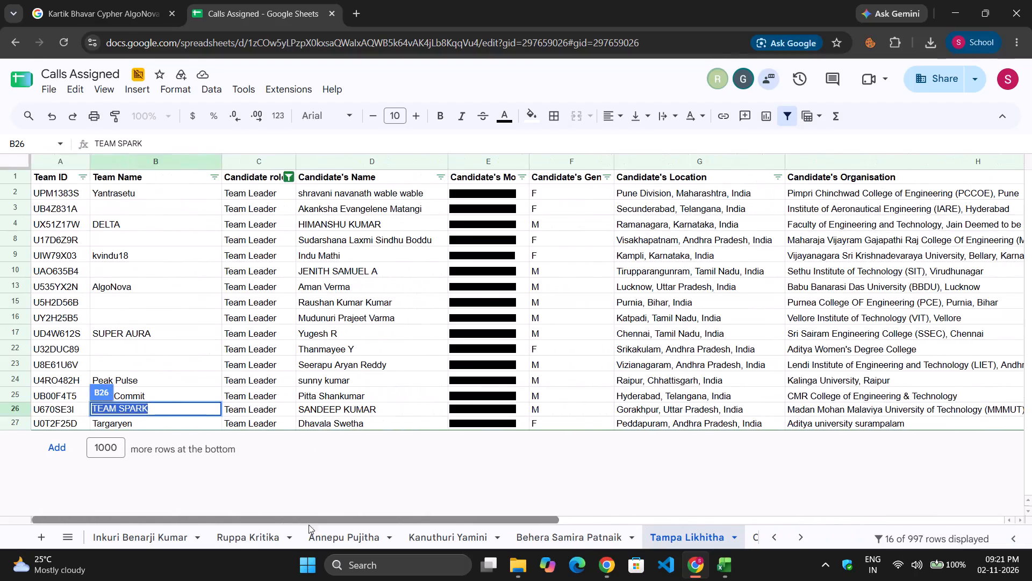
pyautogui.moveTo(309, 525); pyautogui.dragTo(269, 522)
pyautogui.click(328, 458)
pyautogui.click(338, 411)
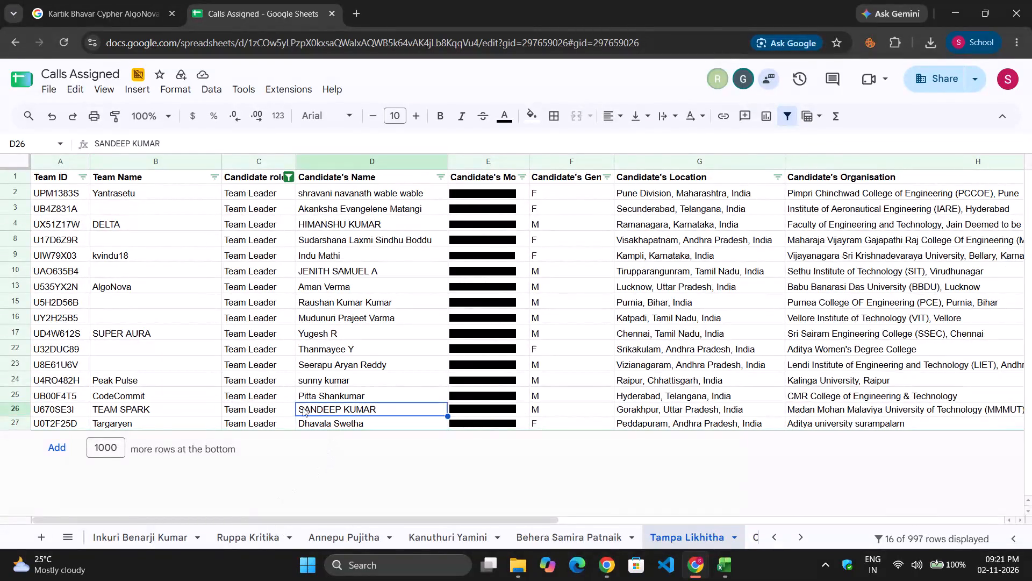
pyautogui.click(144, 409)
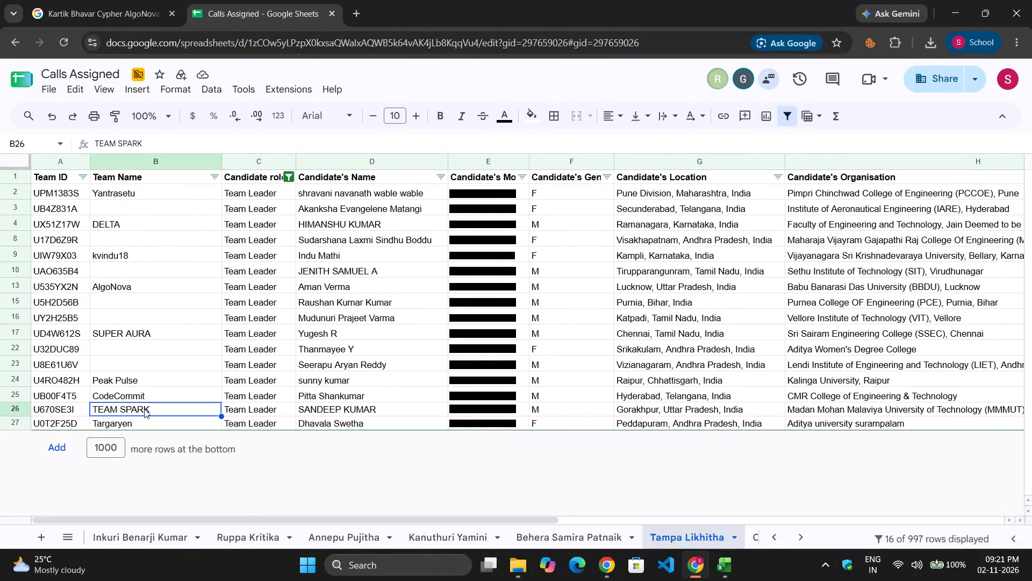
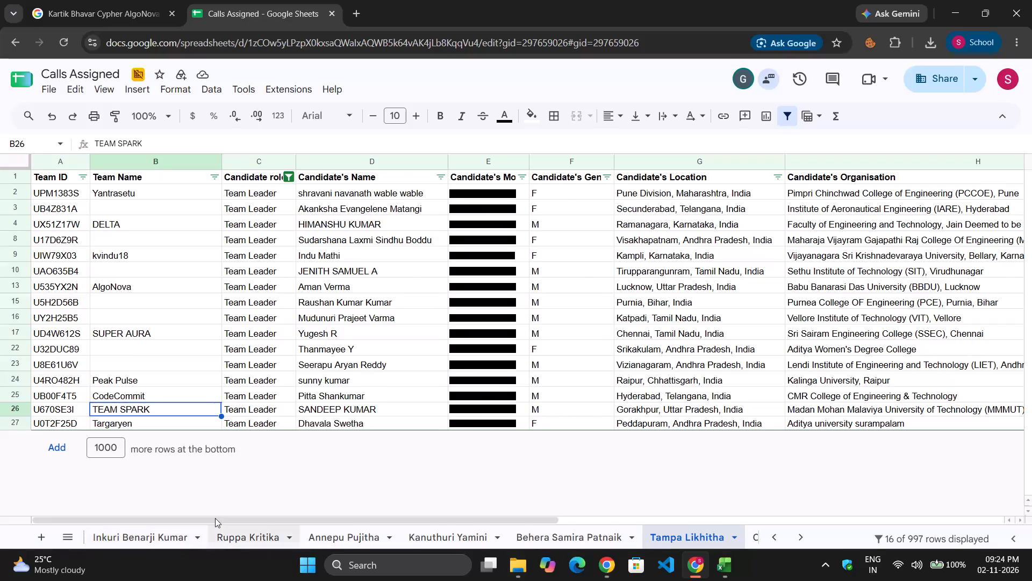
# Examine the team rows in the Likhitha coordinator sheet from Team ID across to Feedback, ending on Peak Pulse's leader and mobile number cells.
pyautogui.moveTo(215, 518); pyautogui.dragTo(604, 535)
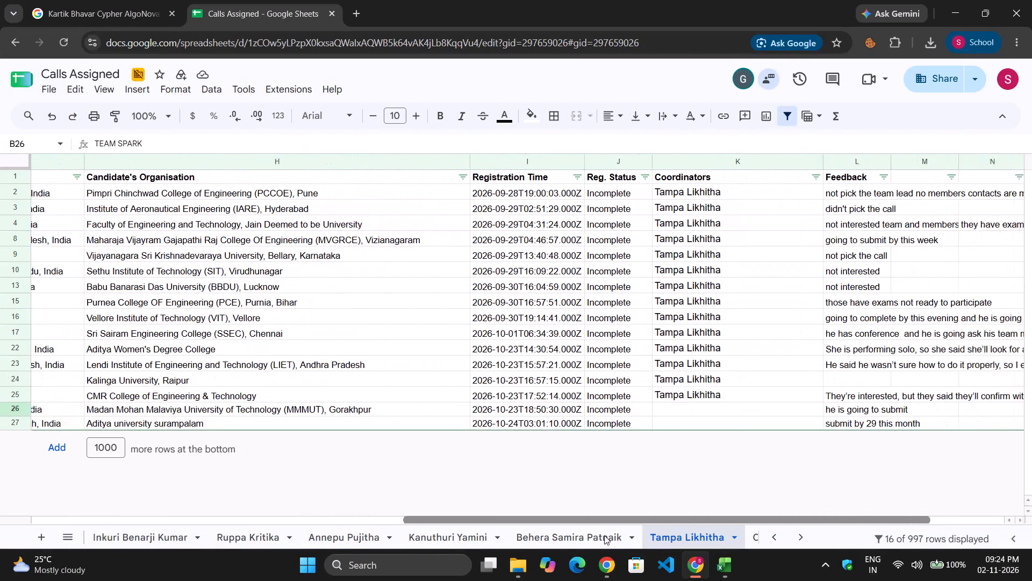
pyautogui.moveTo(604, 535); pyautogui.dragTo(661, 537)
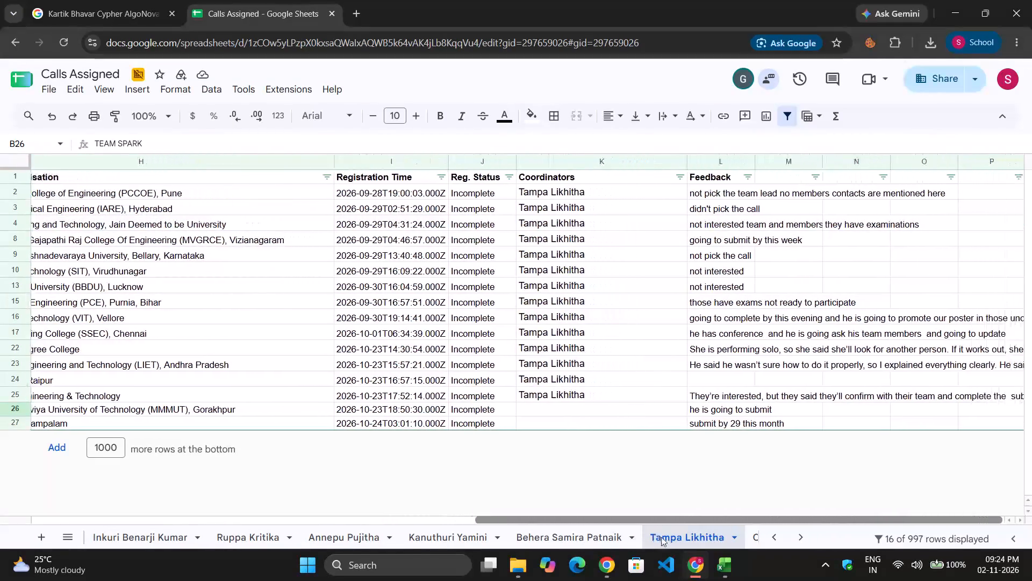
pyautogui.moveTo(661, 537); pyautogui.dragTo(244, 538)
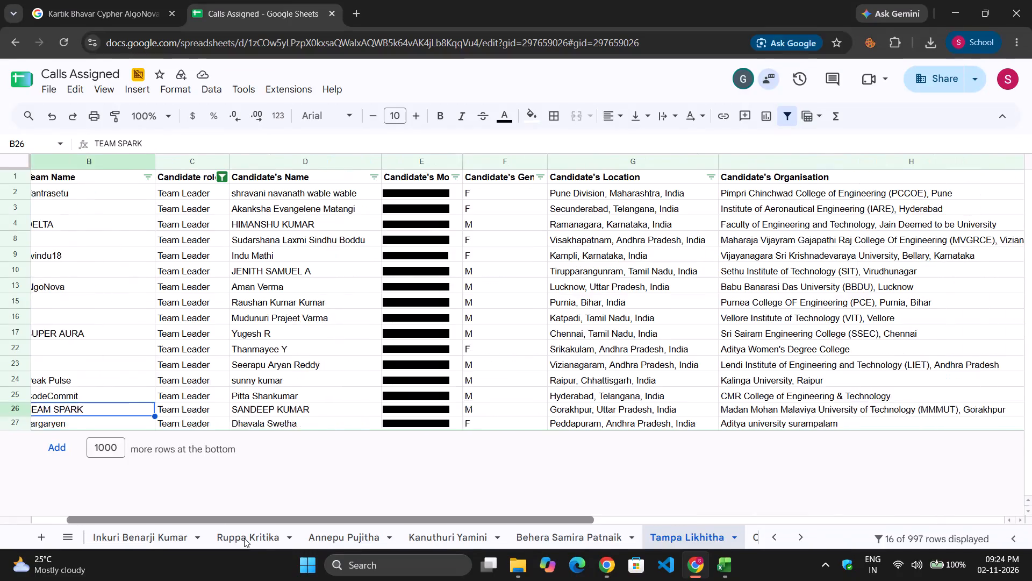
pyautogui.moveTo(244, 538); pyautogui.dragTo(792, 540)
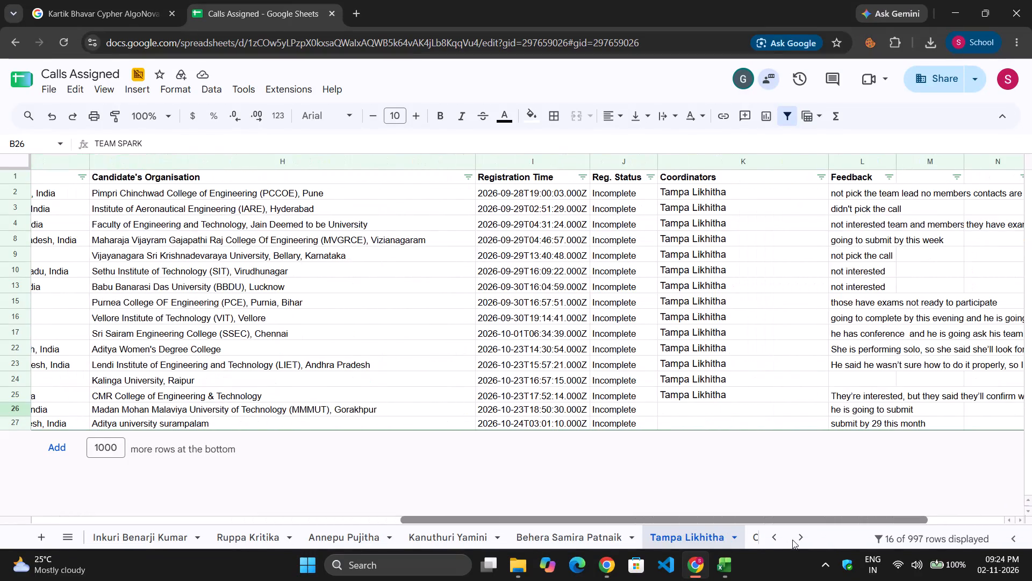
pyautogui.moveTo(792, 540); pyautogui.dragTo(649, 521)
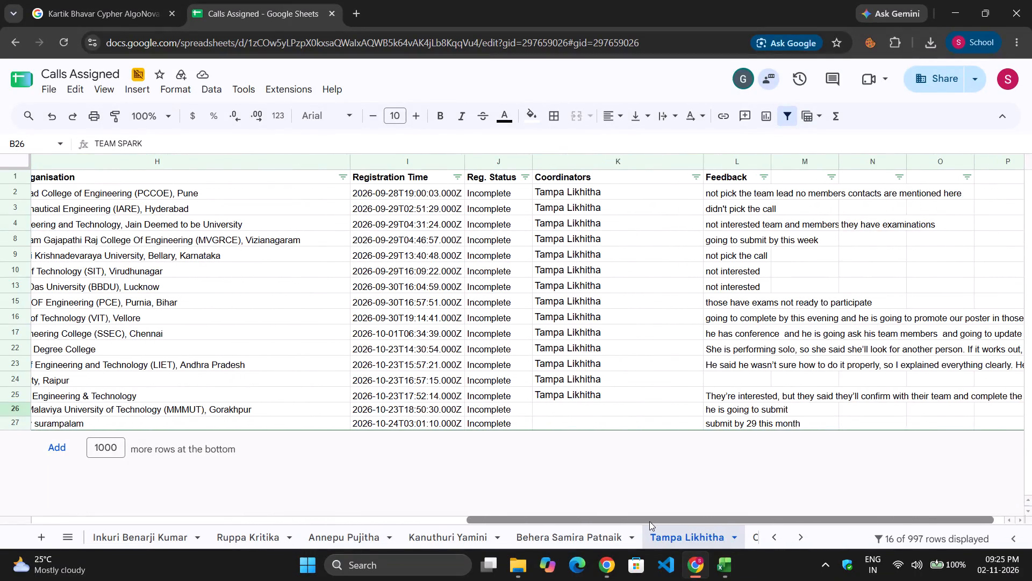
pyautogui.moveTo(649, 521); pyautogui.dragTo(267, 518)
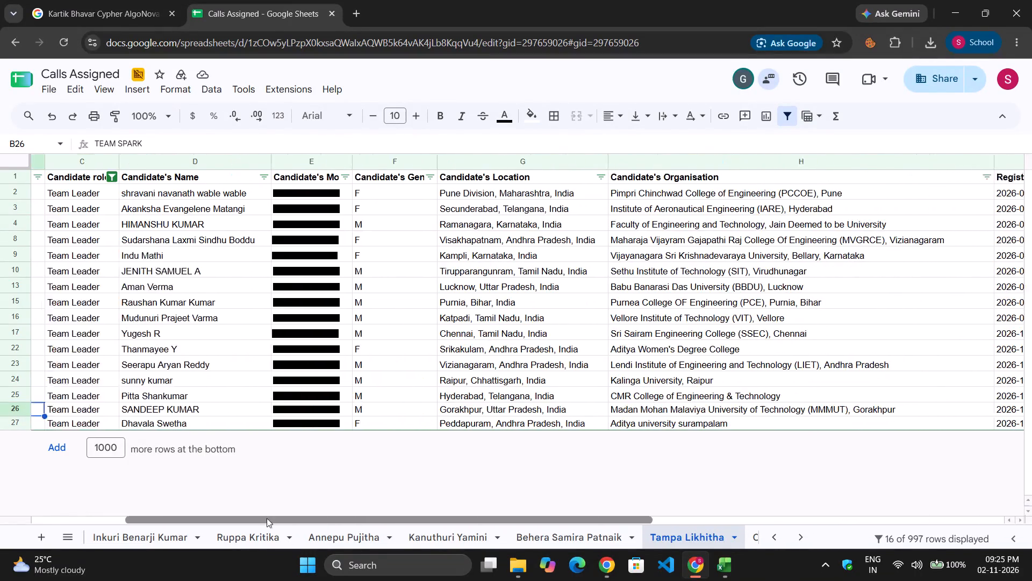
pyautogui.moveTo(267, 518); pyautogui.dragTo(231, 515)
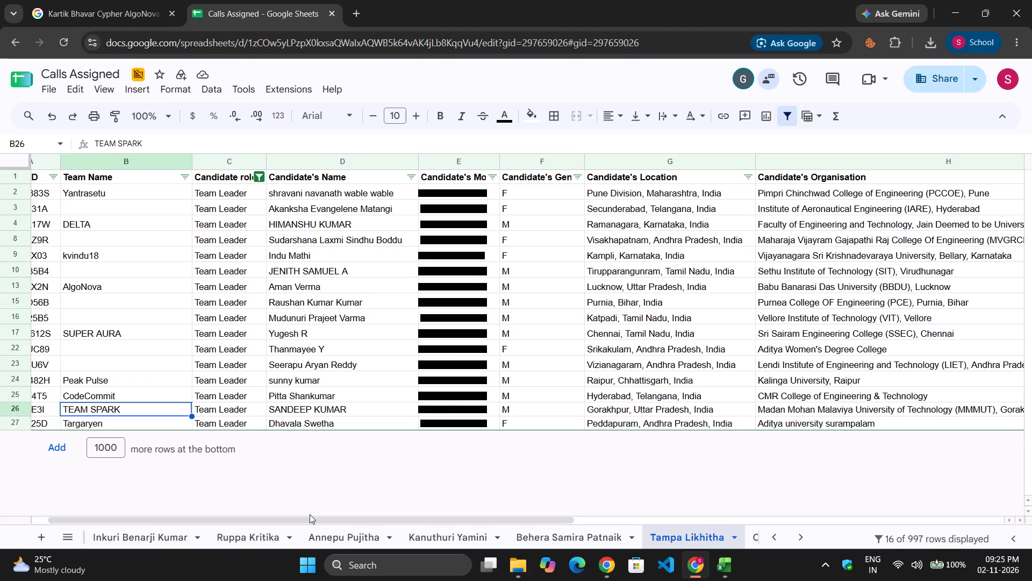
pyautogui.moveTo(310, 514); pyautogui.dragTo(388, 508)
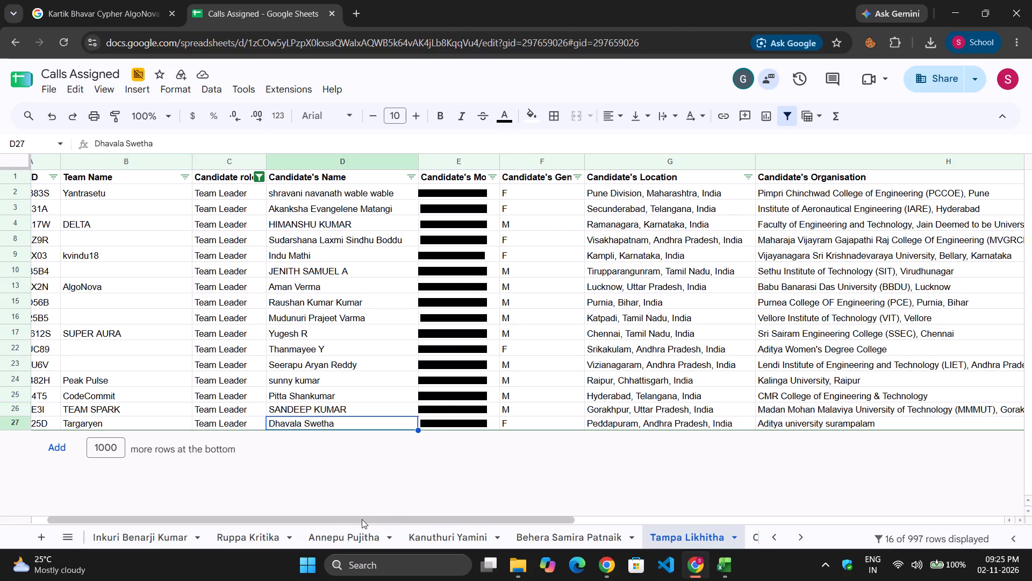
pyautogui.moveTo(345, 521); pyautogui.dragTo(360, 519)
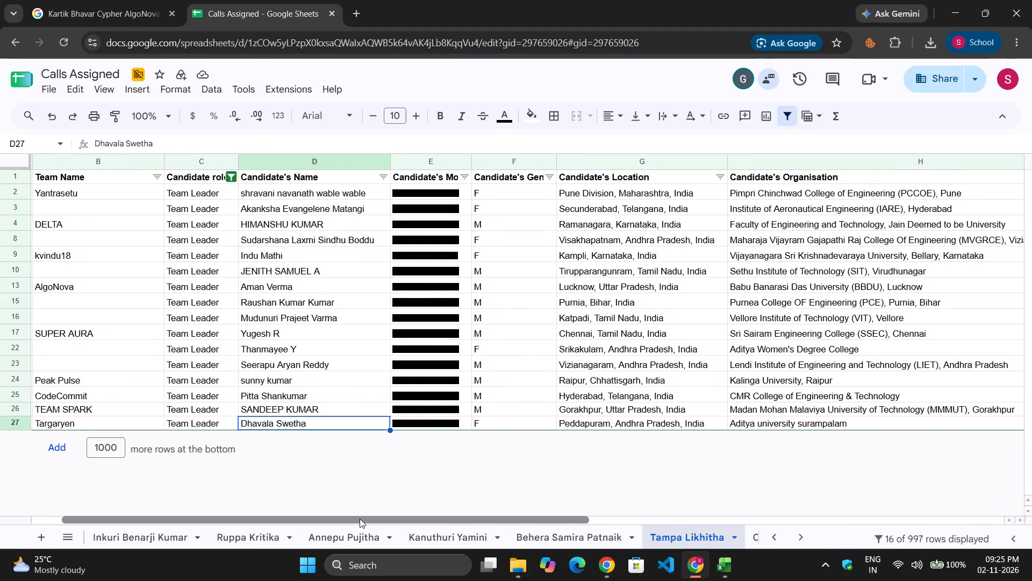
pyautogui.moveTo(360, 519); pyautogui.dragTo(300, 522)
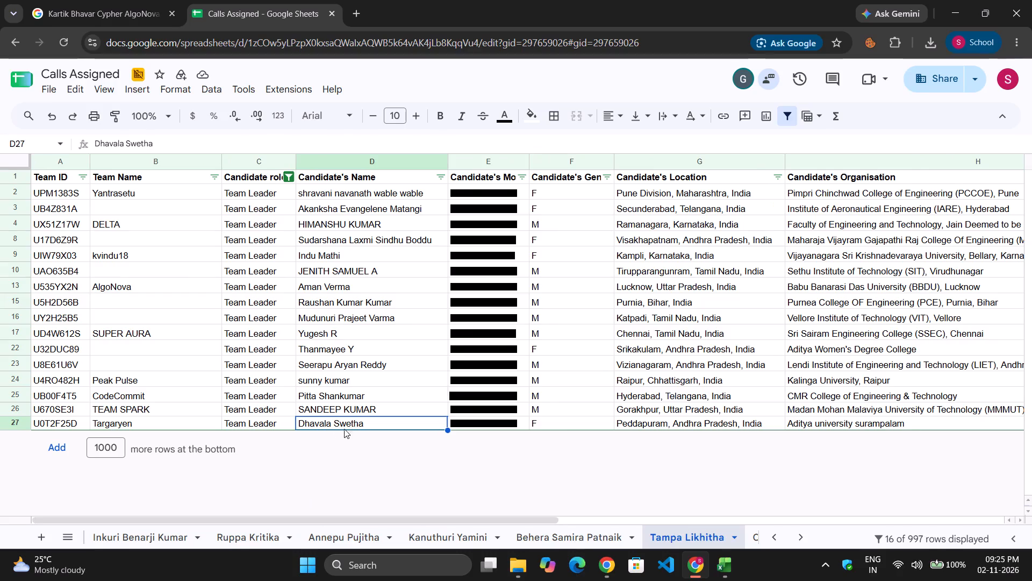
pyautogui.click(350, 386)
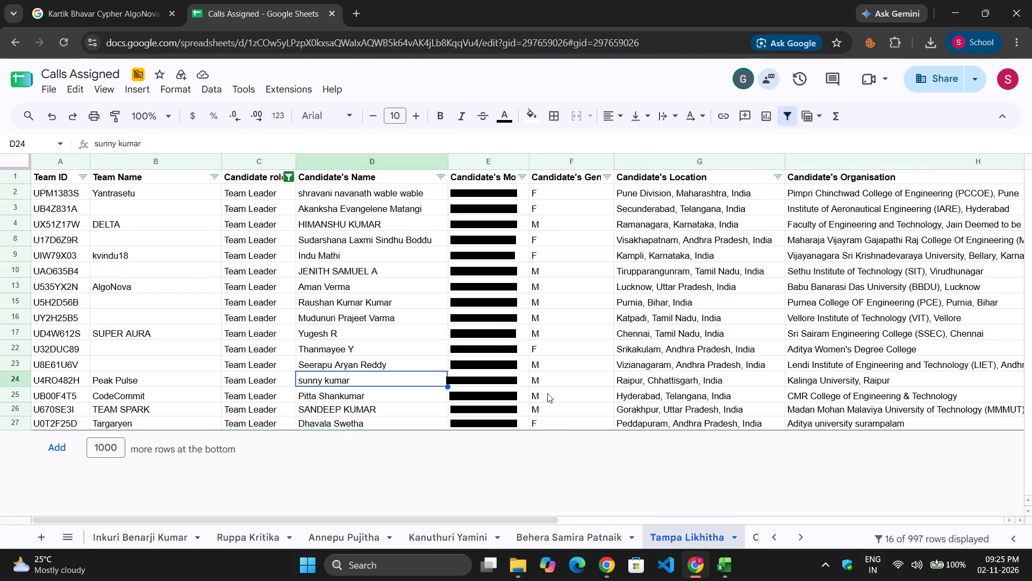
pyautogui.moveTo(475, 519); pyautogui.dragTo(632, 510)
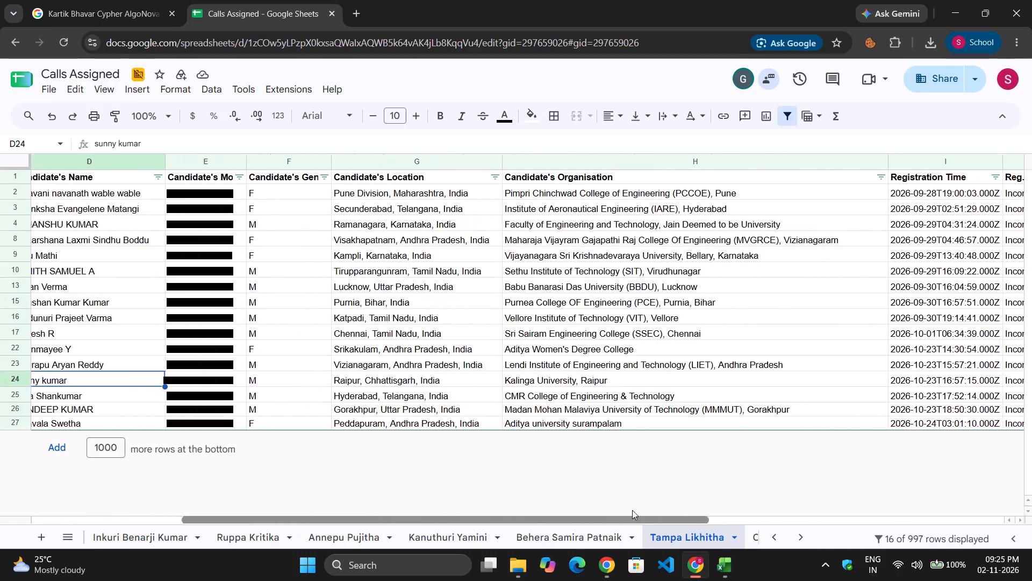
pyautogui.moveTo(632, 510); pyautogui.dragTo(368, 513)
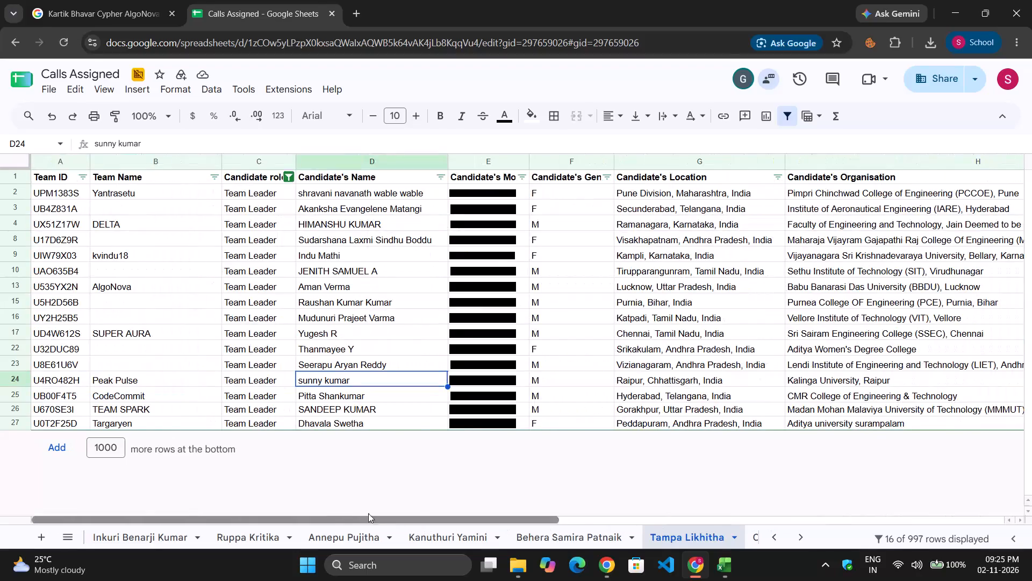
pyautogui.moveTo(368, 513); pyautogui.dragTo(317, 493)
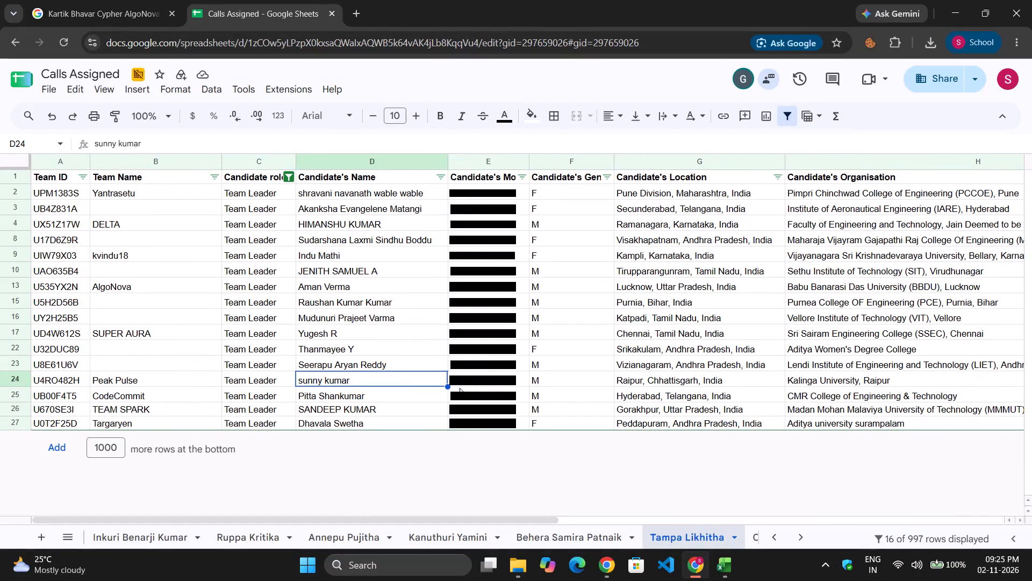
pyautogui.click(467, 385)
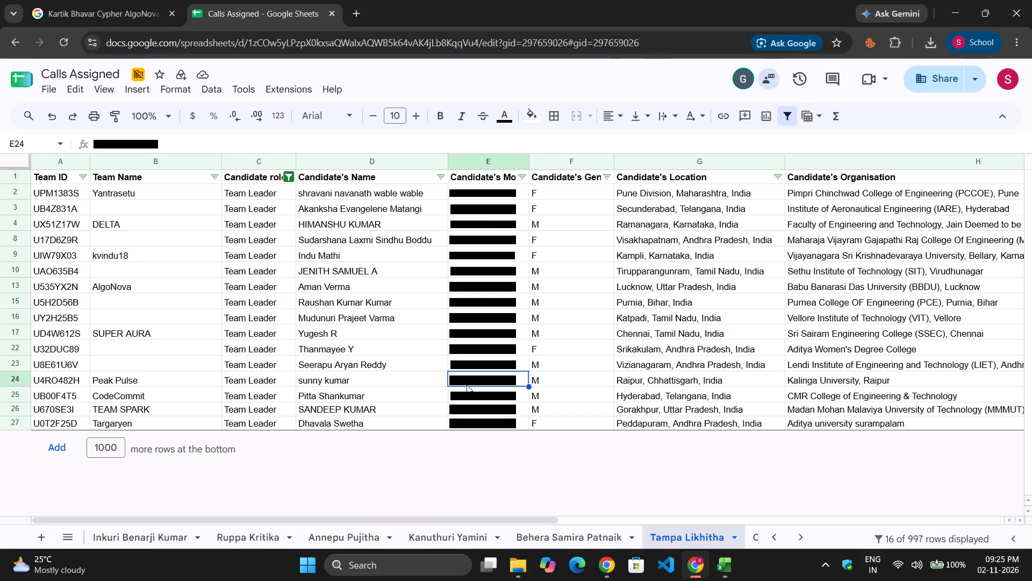
# Copy the team name Peak Pulse from the Likhitha coordinator sheet and check it against the master list in the AI chat.
pyautogui.doubleClick(149, 381)
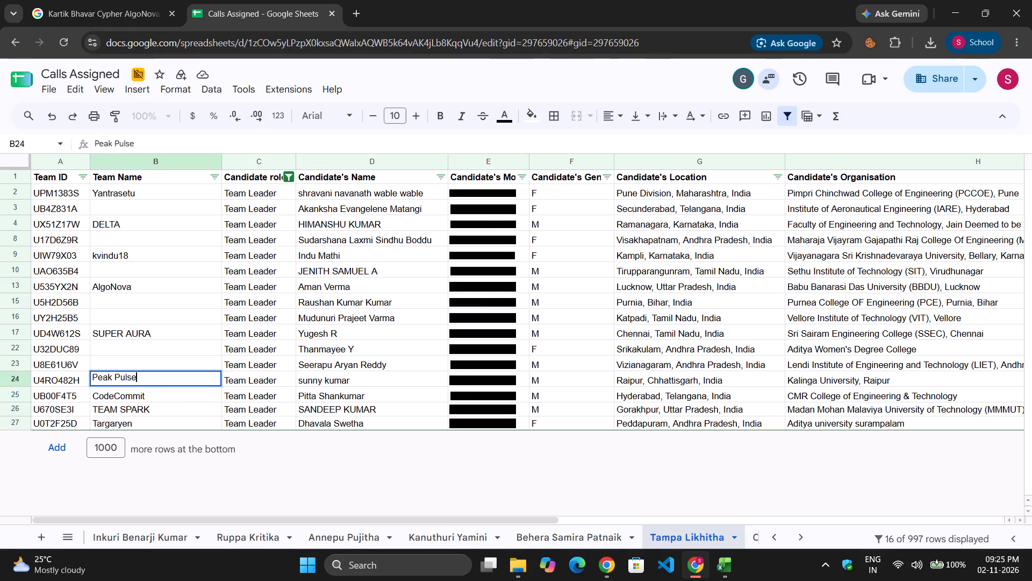
pyautogui.tripleClick(149, 381)
pyautogui.hotkey('ctrl', 'c')
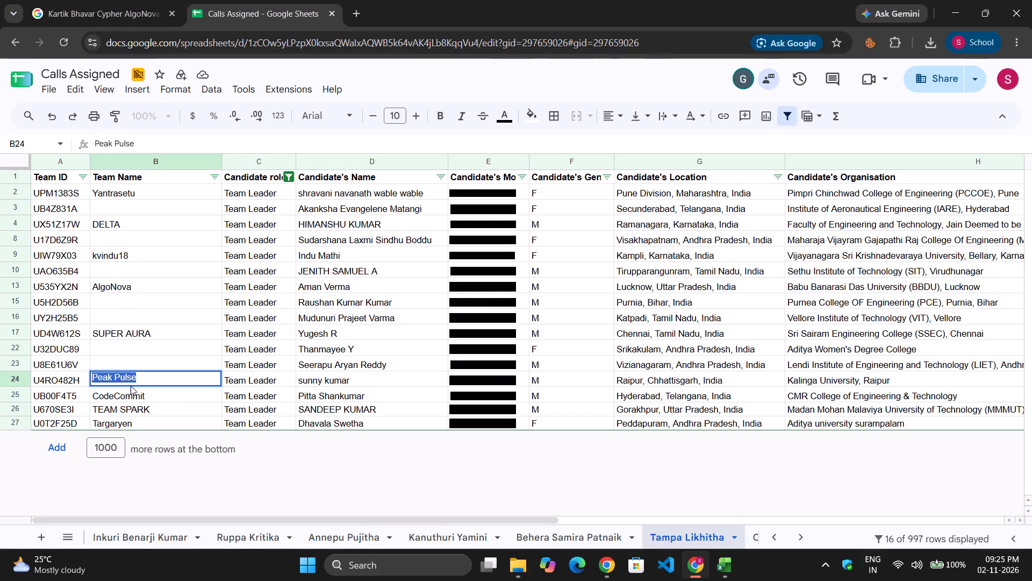
pyautogui.click(75, 0)
pyautogui.click(211, 480)
pyautogui.hotkey('ctrl', 'v')
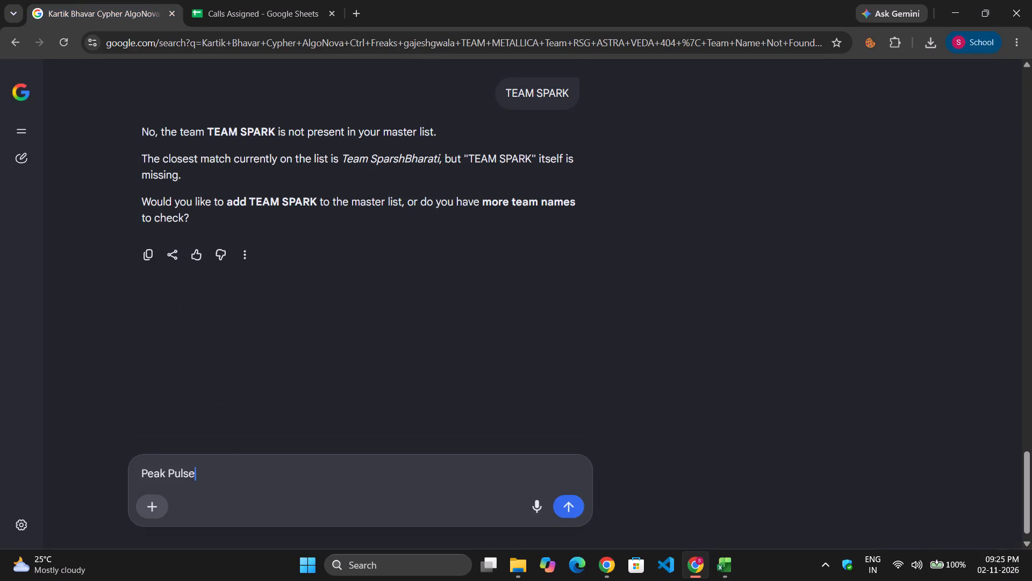
pyautogui.press('Return')
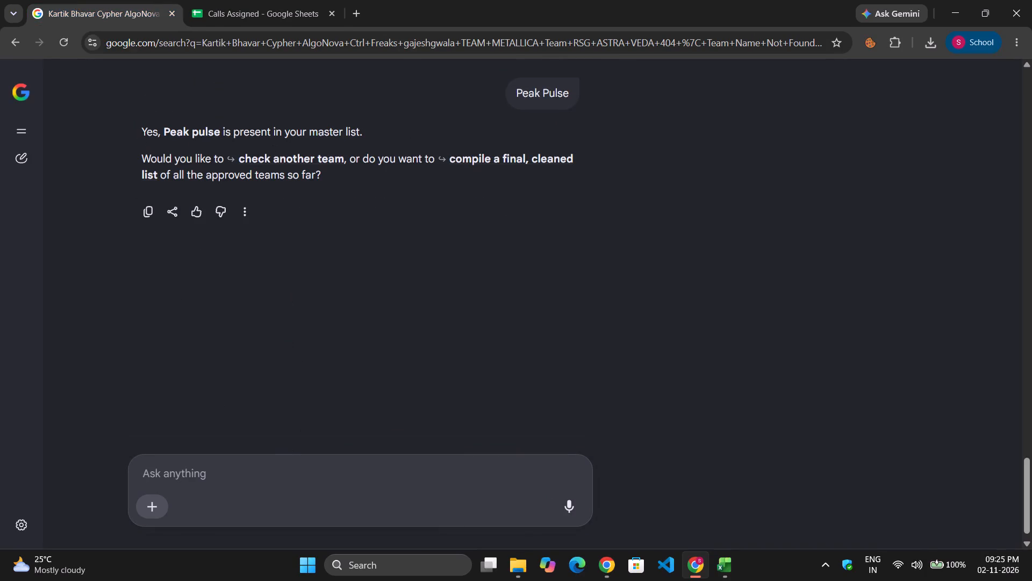
# Back in the Likhitha coordinator sheet, fill the entire Peak Pulse row with green.
pyautogui.click(204, 0)
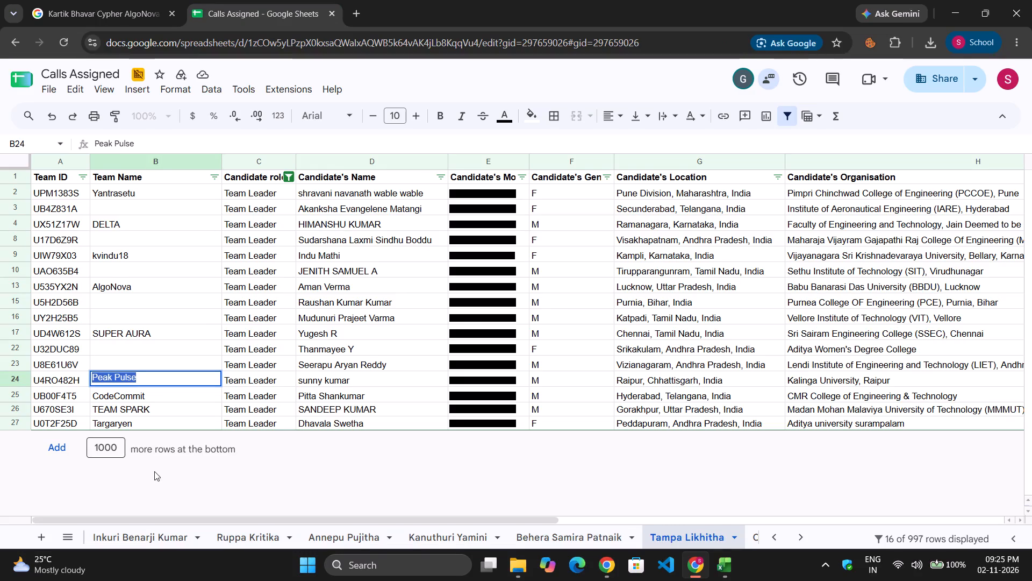
pyautogui.click(155, 471)
pyautogui.click(150, 388)
pyautogui.click(181, 491)
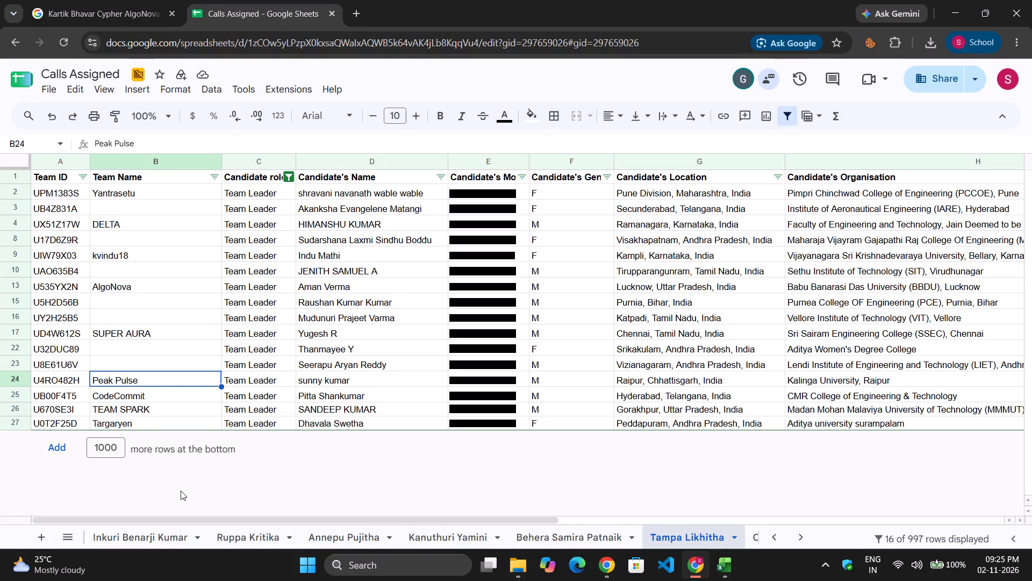
pyautogui.click(289, 391)
pyautogui.click(278, 381)
pyautogui.click(137, 387)
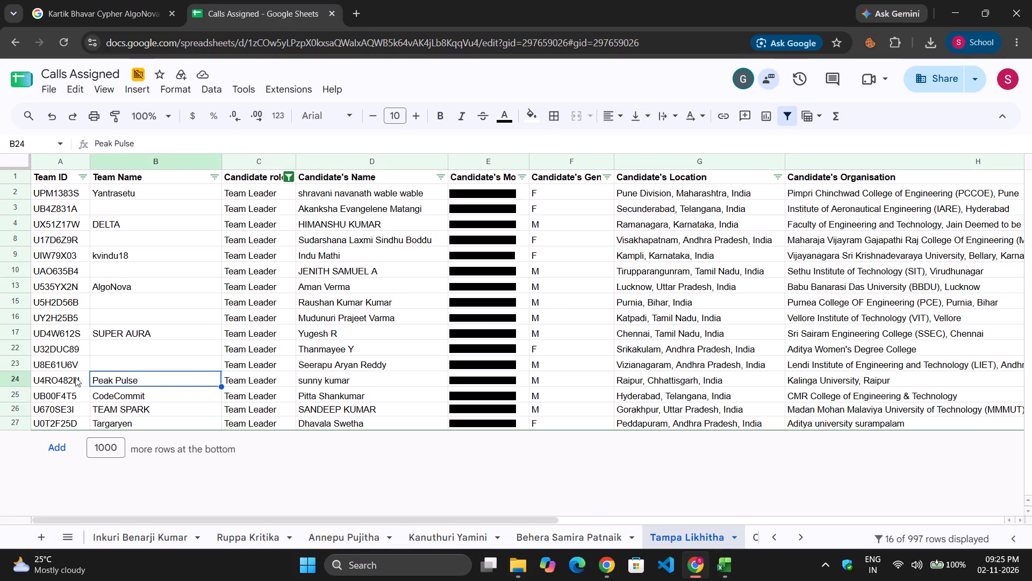
pyautogui.click(73, 377)
pyautogui.rightClick(3, 377)
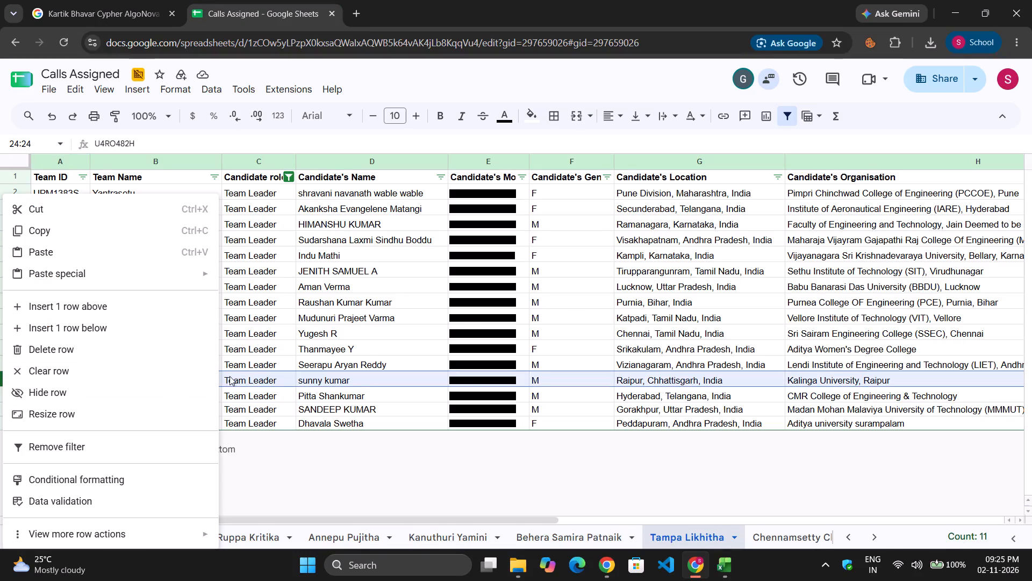
pyautogui.click(528, 121)
pyautogui.click(594, 183)
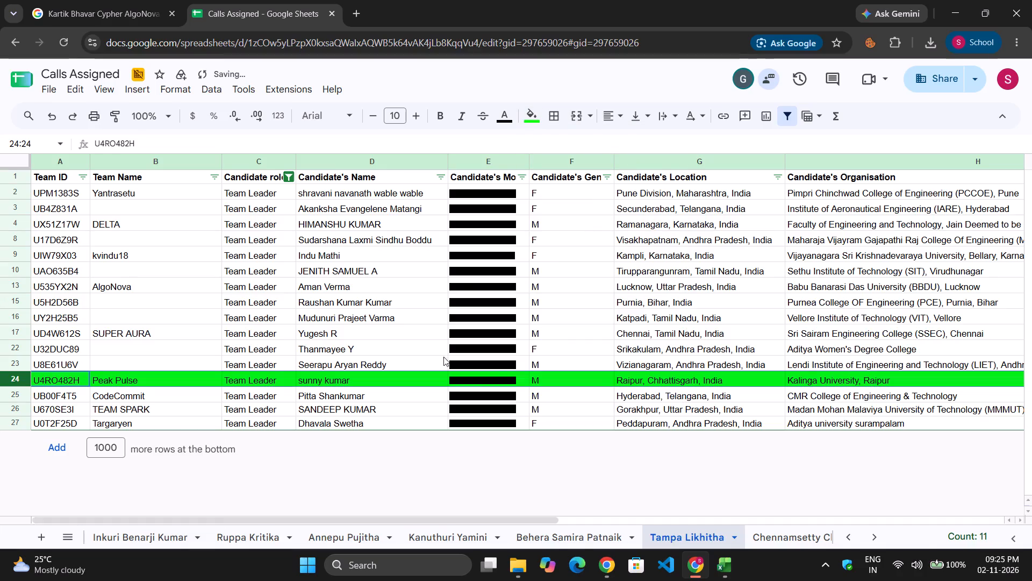
pyautogui.click(284, 485)
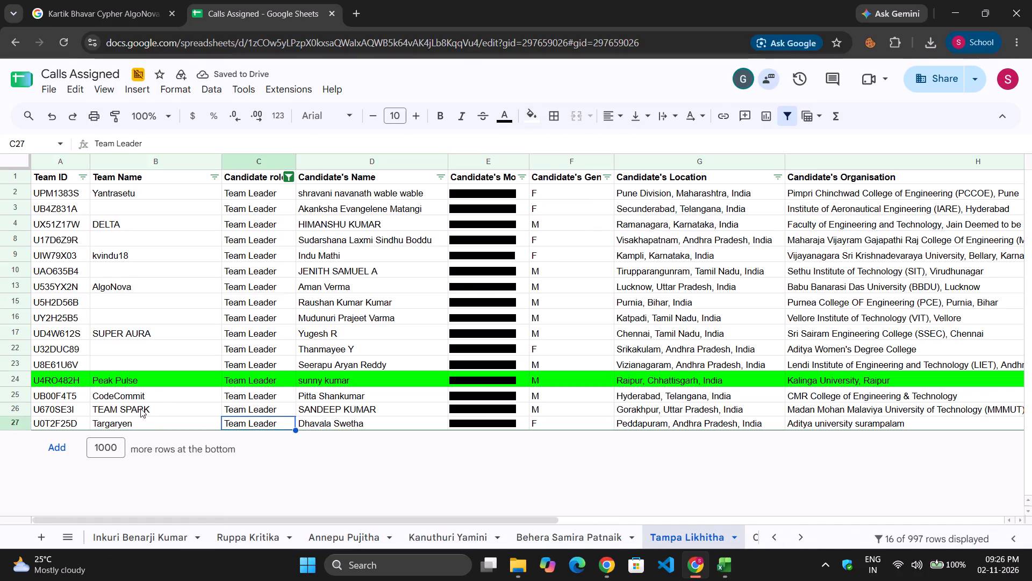
# Copy the team name SUPER AURA from the Likhitha coordinator sheet and check it against the master list in the AI chat.
pyautogui.tripleClick(117, 329)
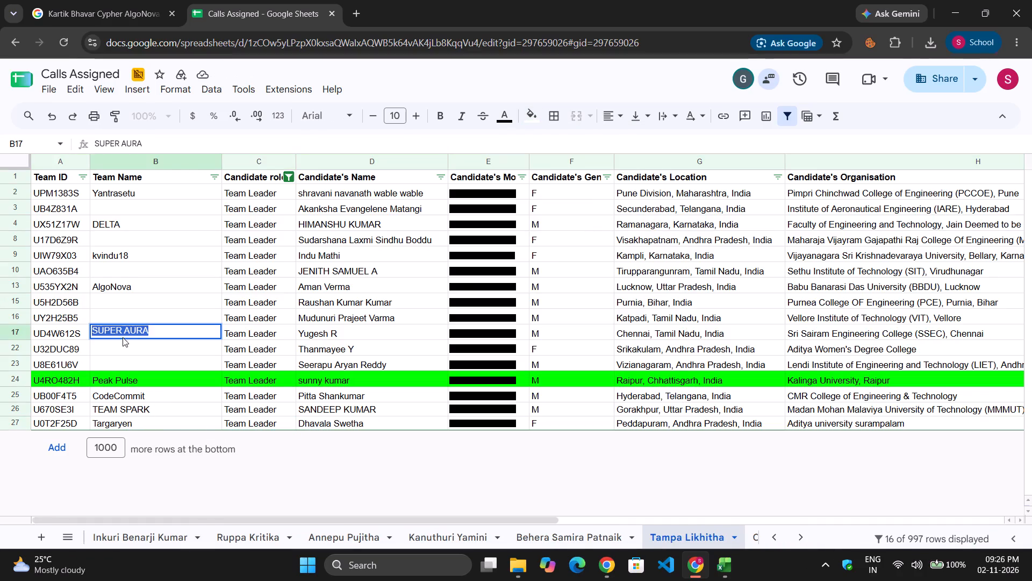
pyautogui.hotkey('ctrl', 'c')
pyautogui.click(81, 0)
pyautogui.keyDown('ctrl'); pyautogui.click(191, 484); pyautogui.keyUp('ctrl')
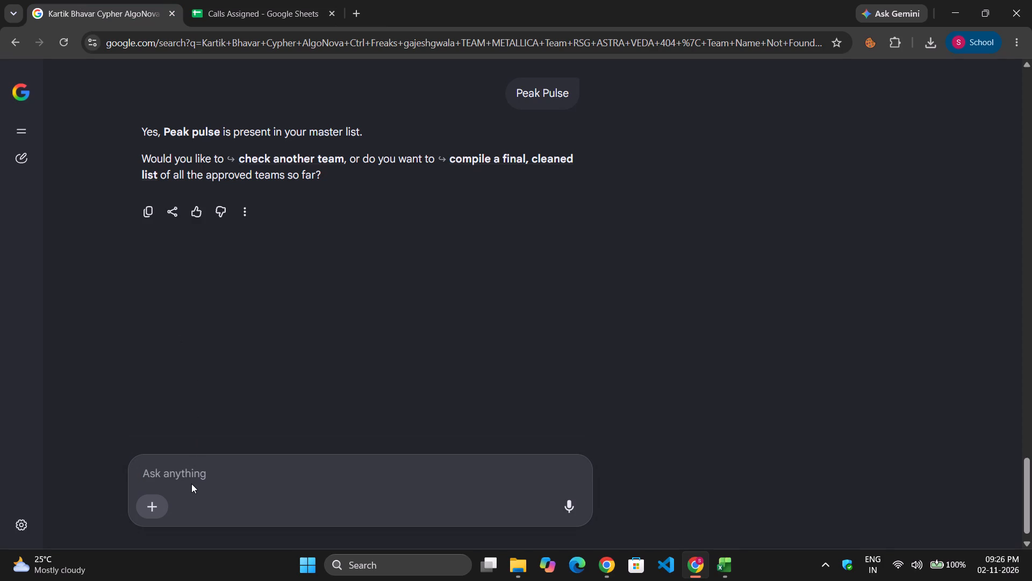
pyautogui.hotkey('ctrl', 'v')
pyautogui.click(188, 477)
pyautogui.hotkey('ctrl', 'v')
pyautogui.press('Return')
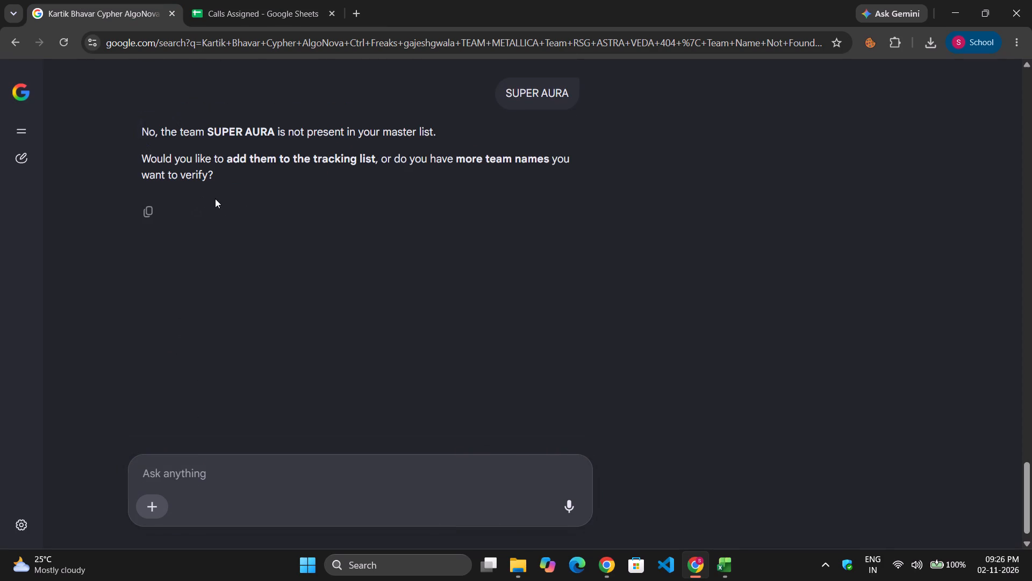
# Back in the Likhitha coordinator sheet, look up SUPER AURA's team leader name and mobile number.
pyautogui.click(259, 5)
pyautogui.click(279, 334)
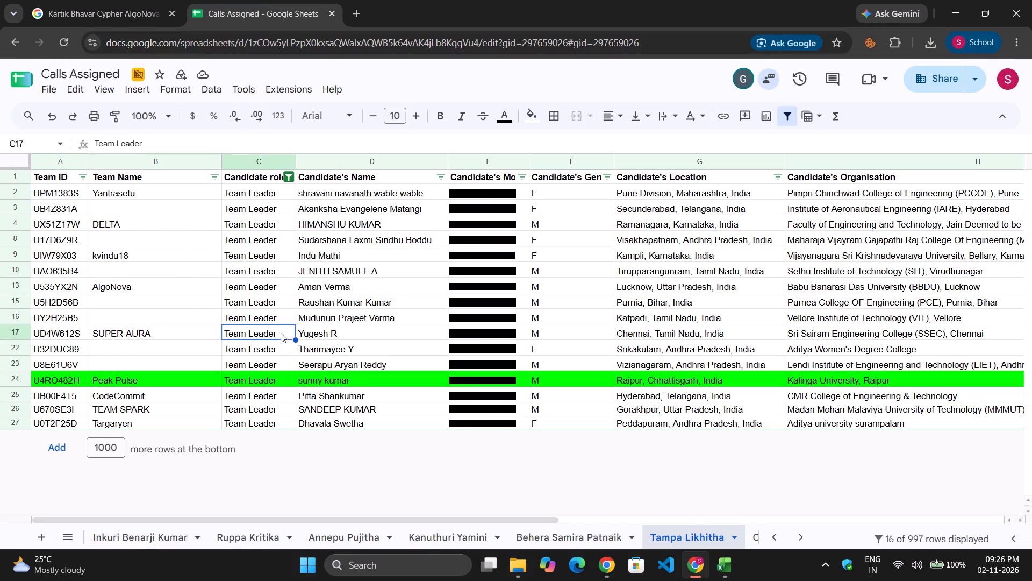
pyautogui.click(327, 339)
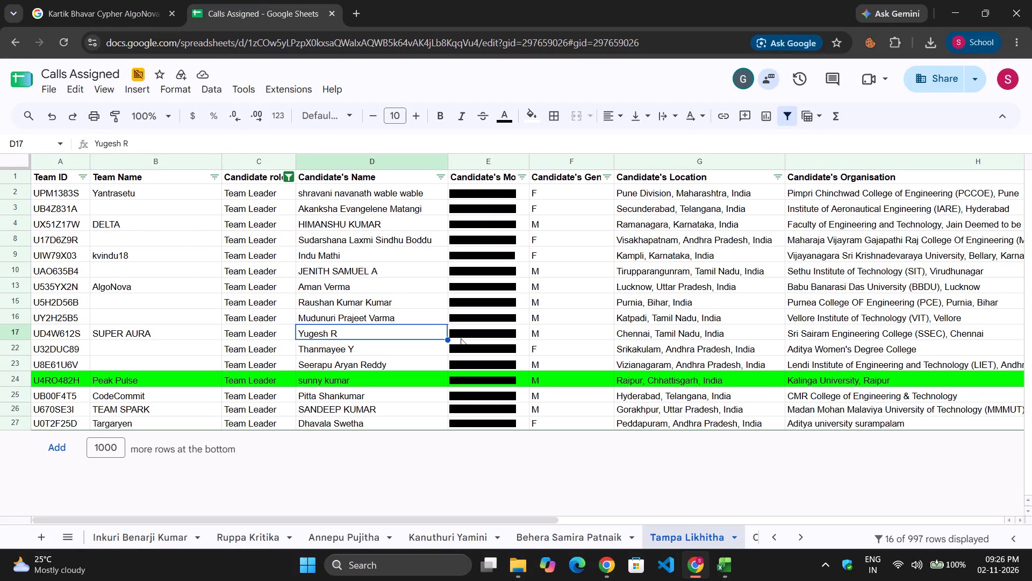
pyautogui.click(471, 334)
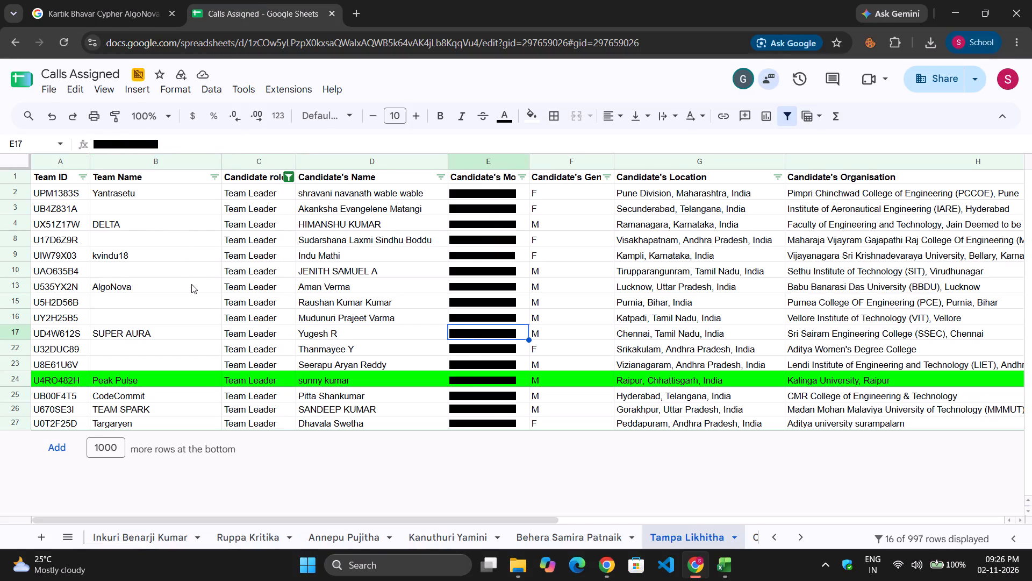
# Copy the team name AlgoNova from the Likhitha coordinator sheet and check it against the master list in the AI chat.
pyautogui.tripleClick(168, 279)
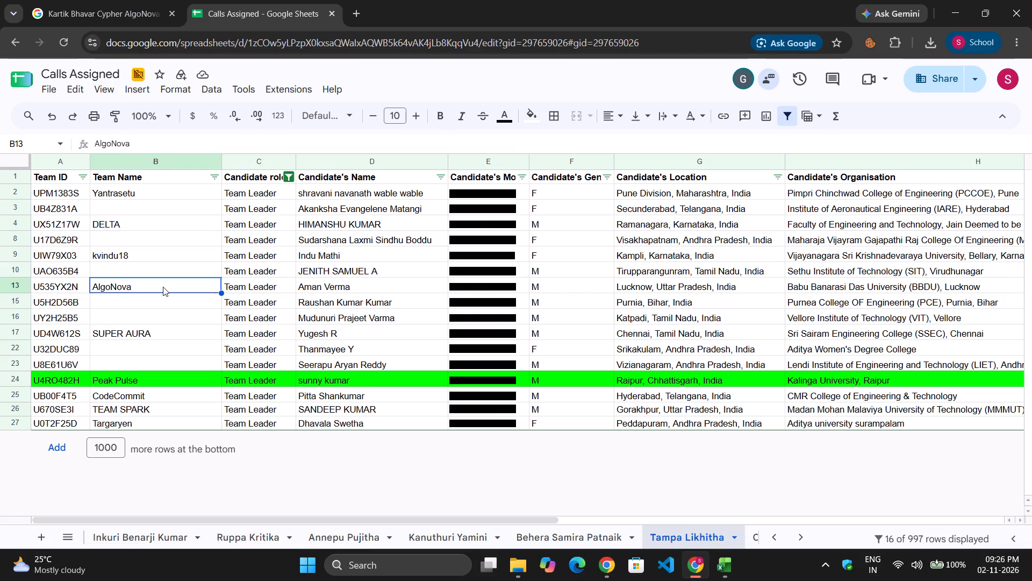
pyautogui.tripleClick(163, 287)
pyautogui.hotkey('ctrl', 'c')
pyautogui.click(114, 5)
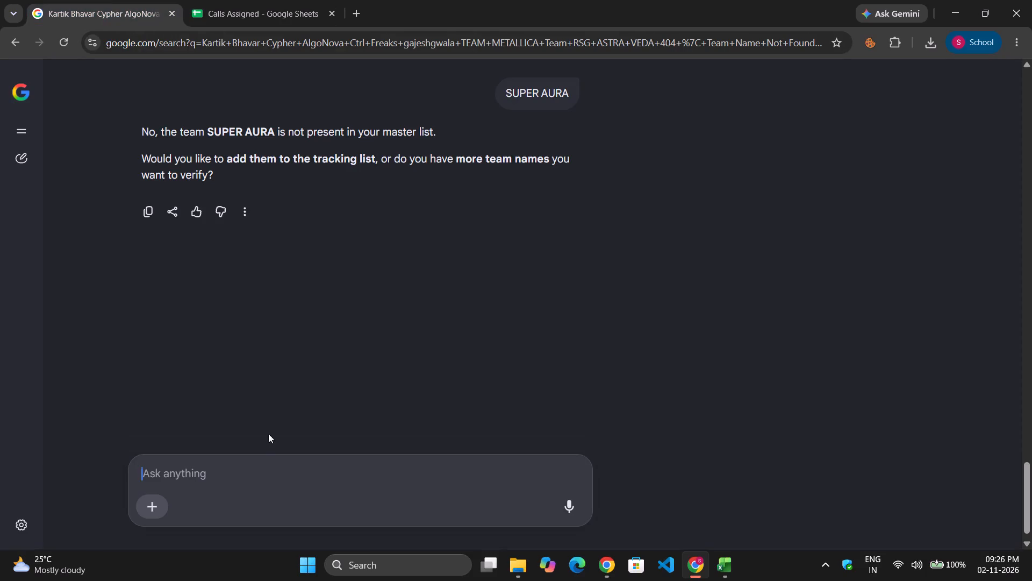
pyautogui.click(252, 481)
pyautogui.hotkey('ctrl', 'v')
pyautogui.press('Return')
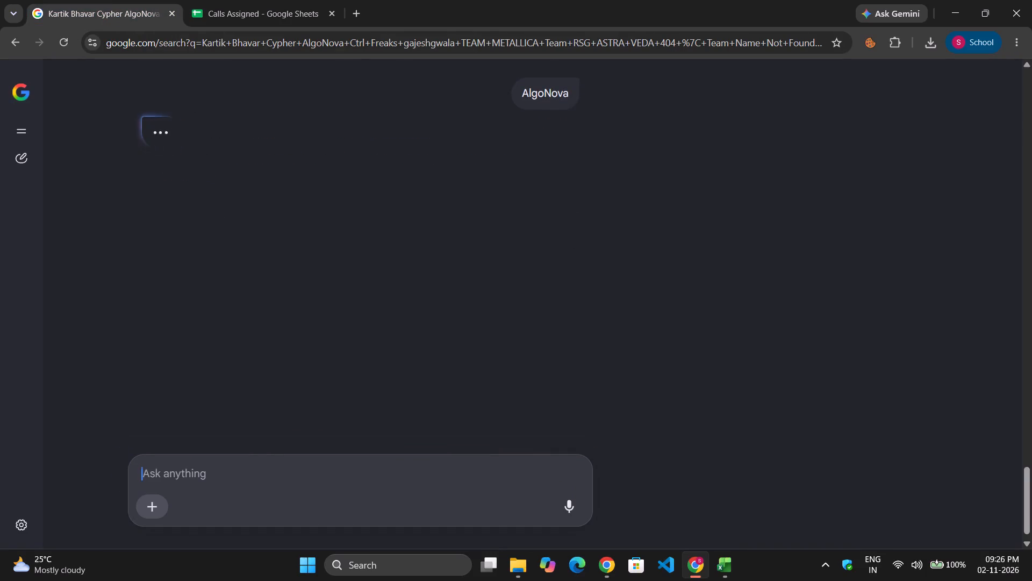
# Back in the Likhitha coordinator sheet, fill the entire AlgoNova row with green.
pyautogui.click(233, 2)
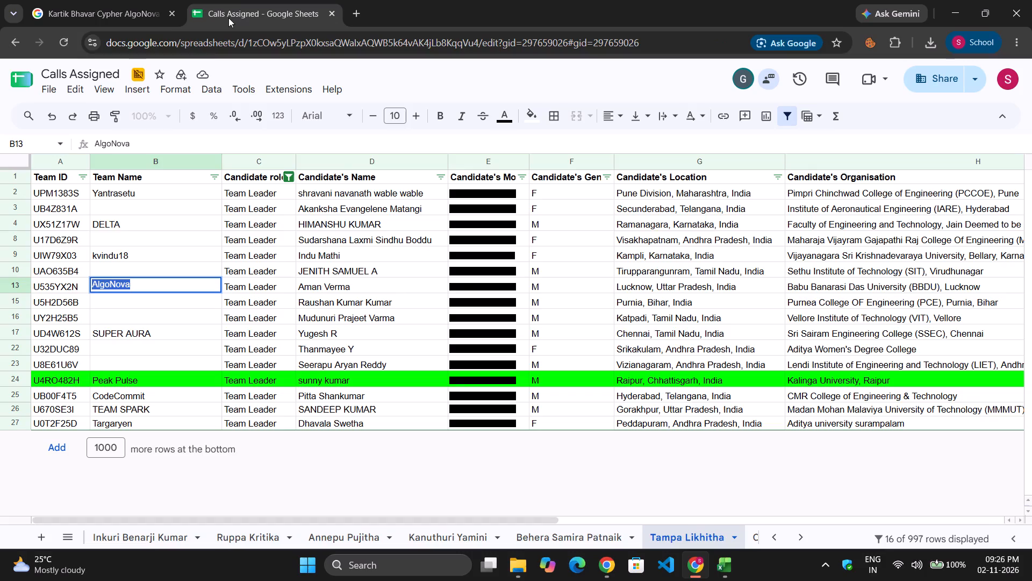
pyautogui.click(6, 287)
pyautogui.rightClick(6, 287)
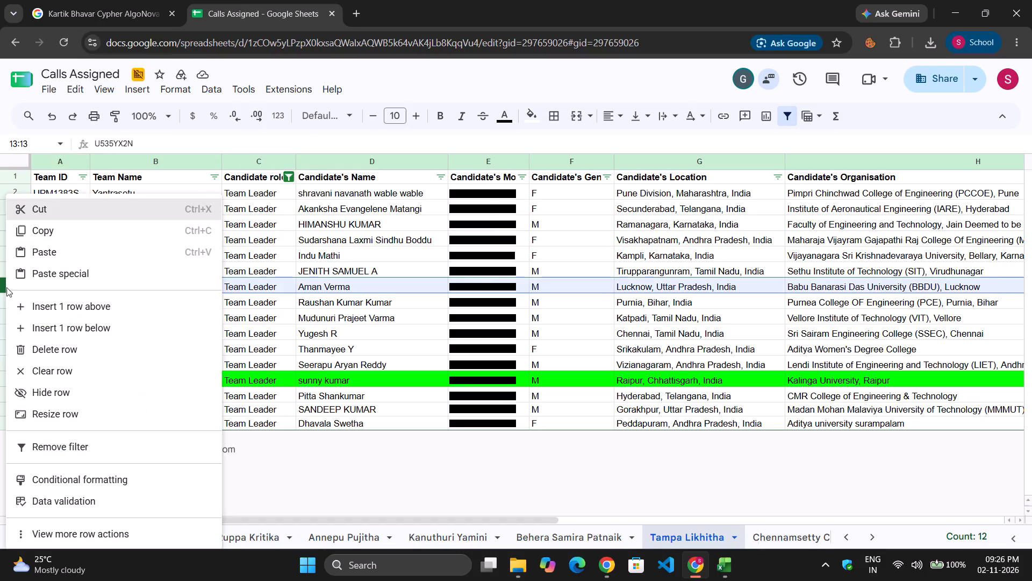
pyautogui.click(534, 116)
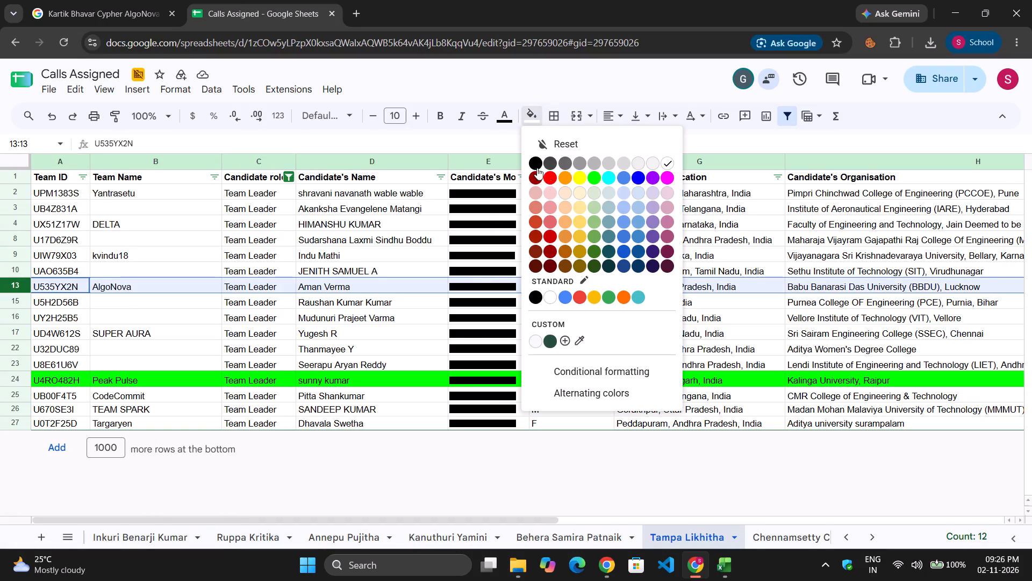
pyautogui.click(596, 178)
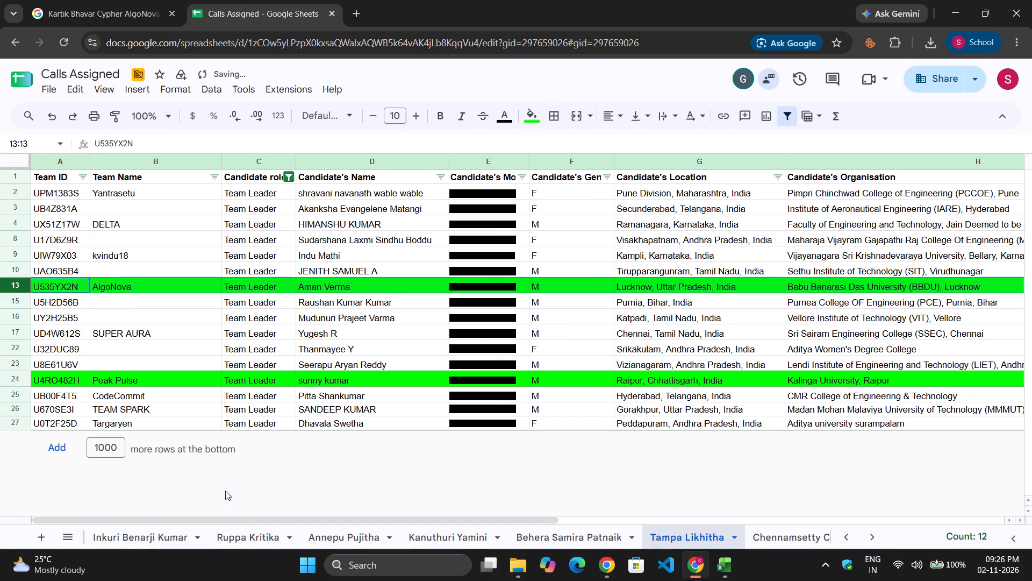
pyautogui.click(225, 490)
# Copy the team name DELTA from the Likhitha coordinator sheet and check it against the master list in the AI chat.
pyautogui.click(132, 261)
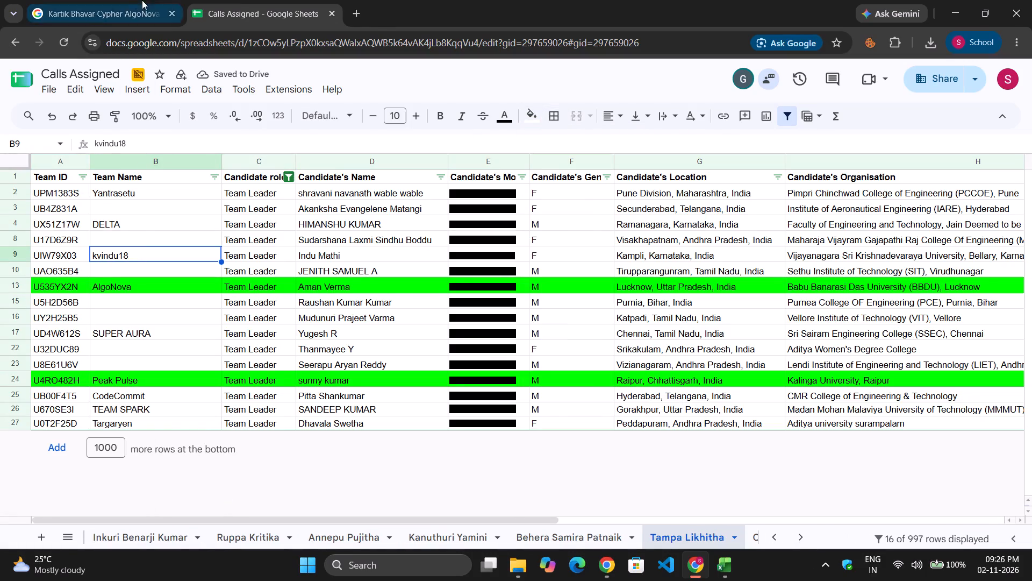
pyautogui.click(132, 0)
pyautogui.click(252, 0)
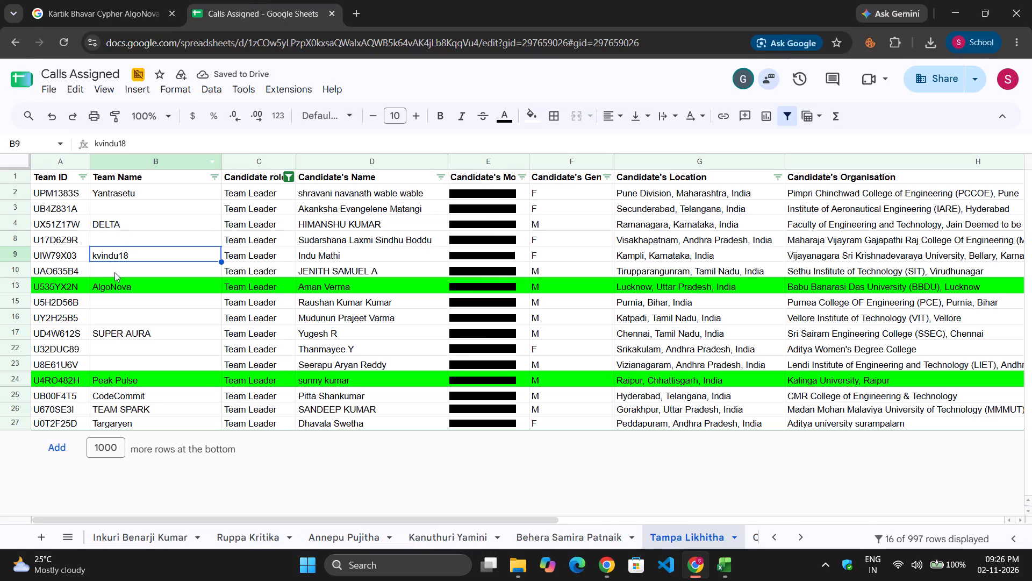
pyautogui.doubleClick(117, 256)
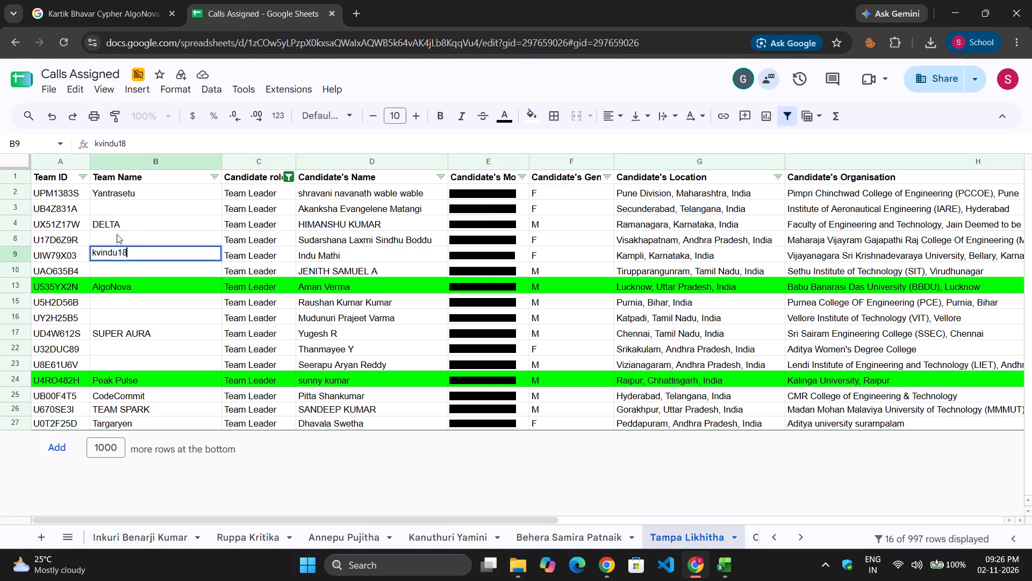
pyautogui.tripleClick(115, 219)
pyautogui.click(115, 219)
pyautogui.hotkey('ctrl', 'c')
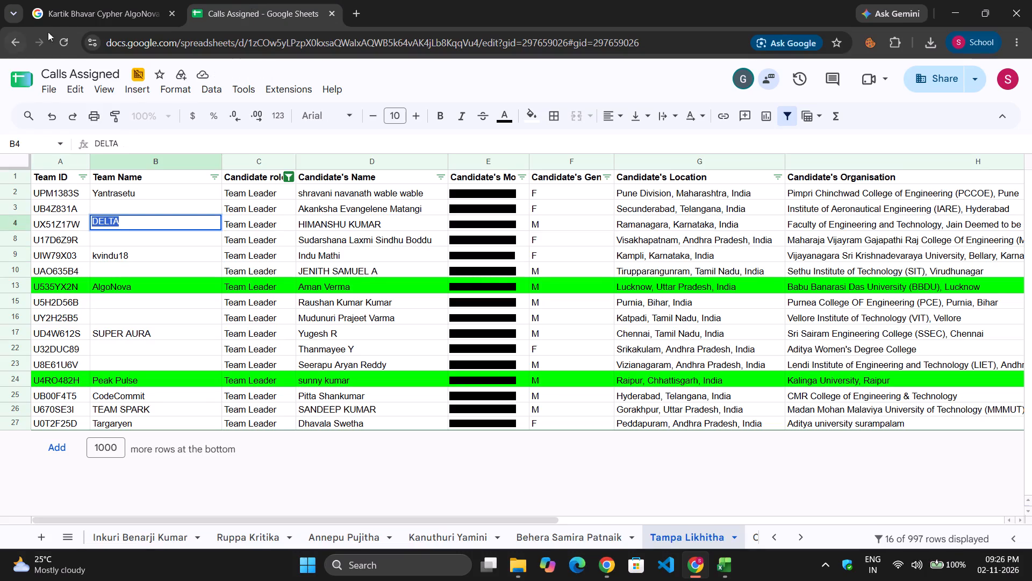
pyautogui.click(85, 0)
pyautogui.click(175, 480)
pyautogui.hotkey('ctrl', 'v')
pyautogui.press('Return')
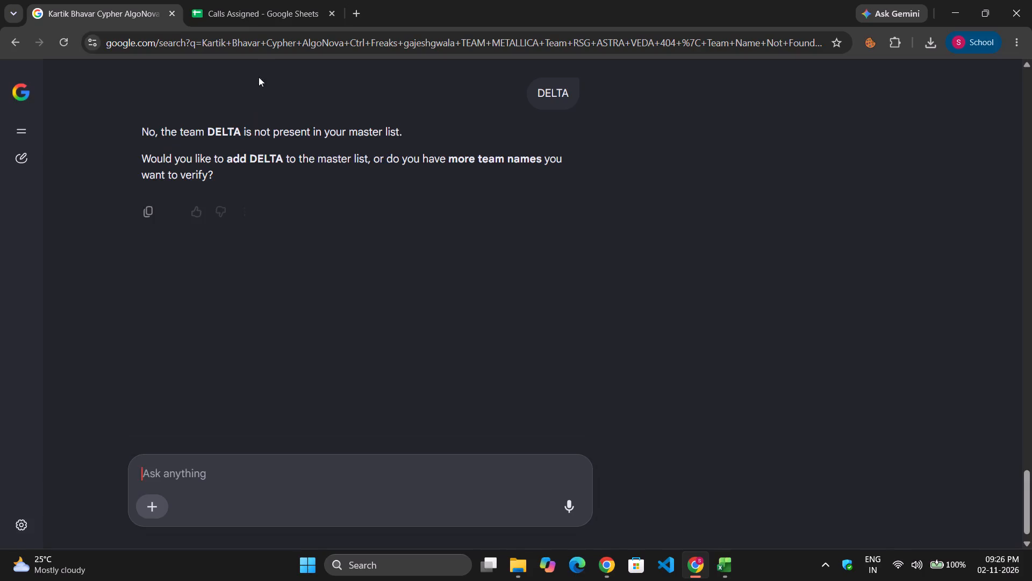
# Review the Likhitha sheet's team leaders, registration status and feedback, rereading the AI chat's answers for the teams already checked.
pyautogui.click(253, 0)
pyautogui.click(341, 253)
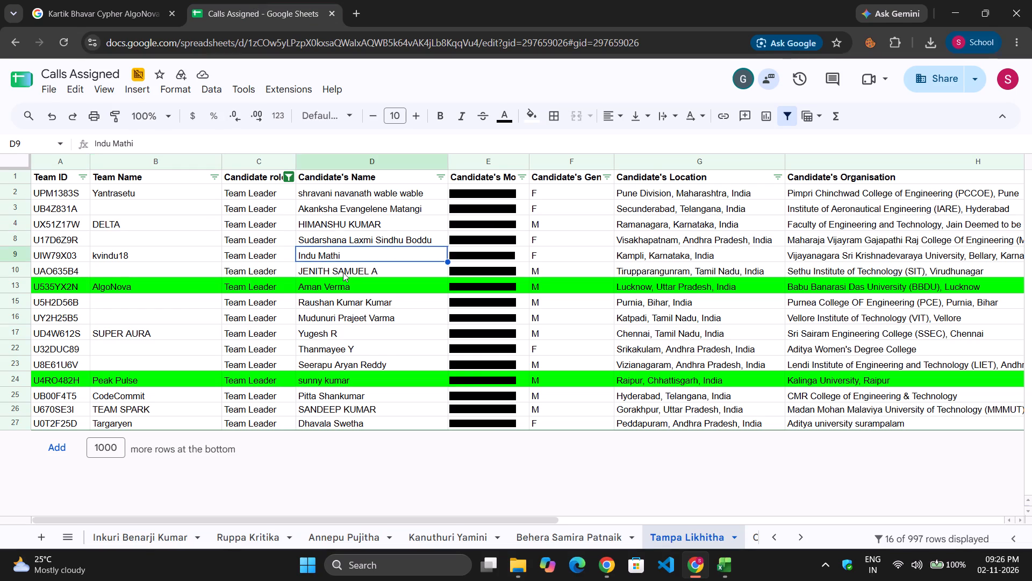
pyautogui.click(339, 277)
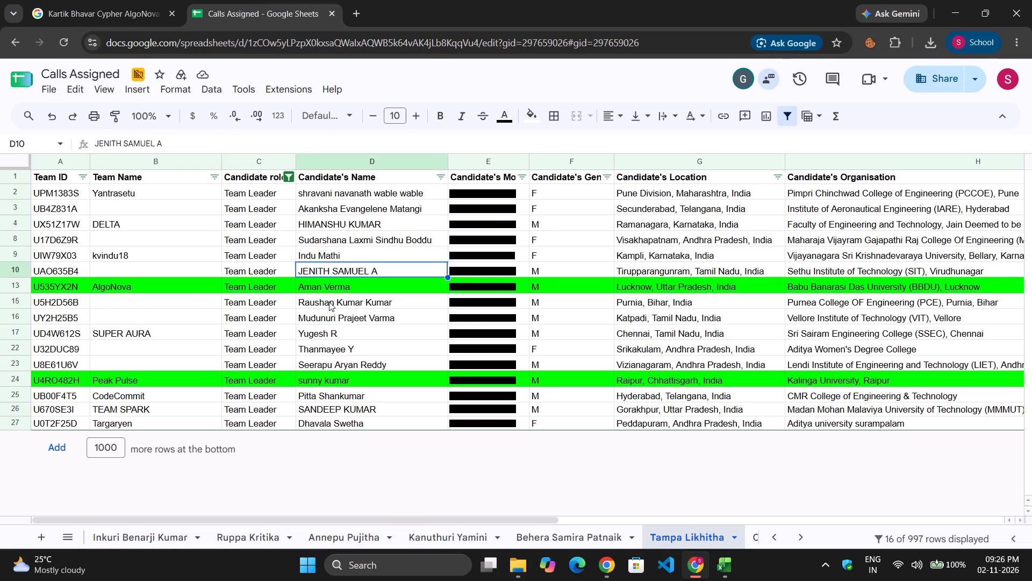
pyautogui.click(328, 336)
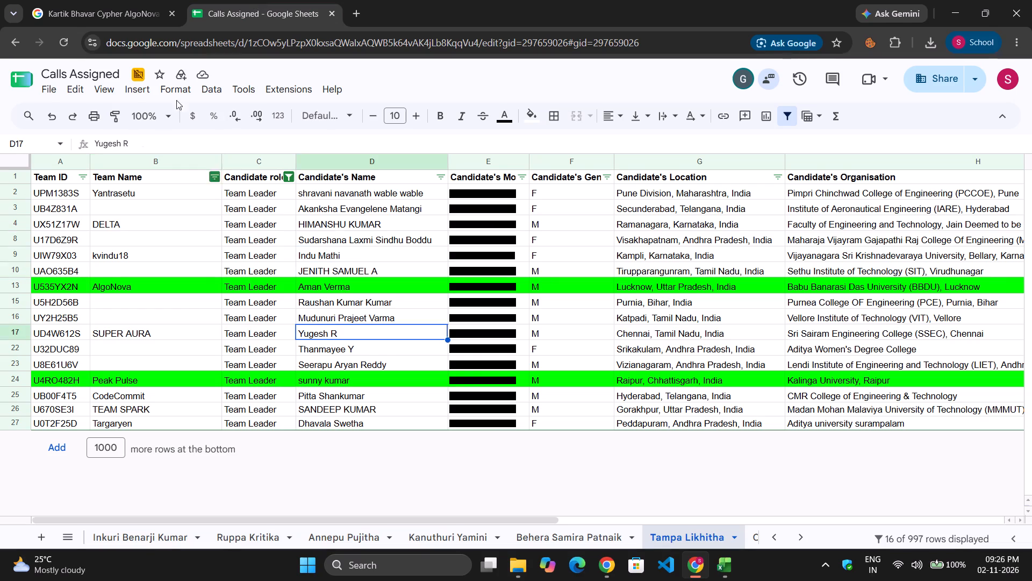
pyautogui.click(46, 0)
pyautogui.scroll(6, 331, 214)
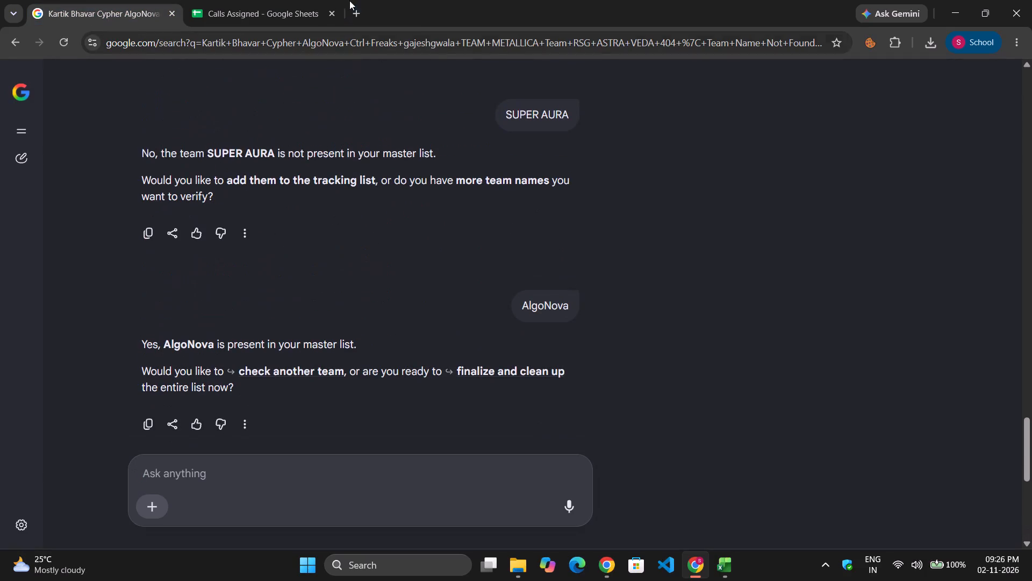
pyautogui.click(257, 1)
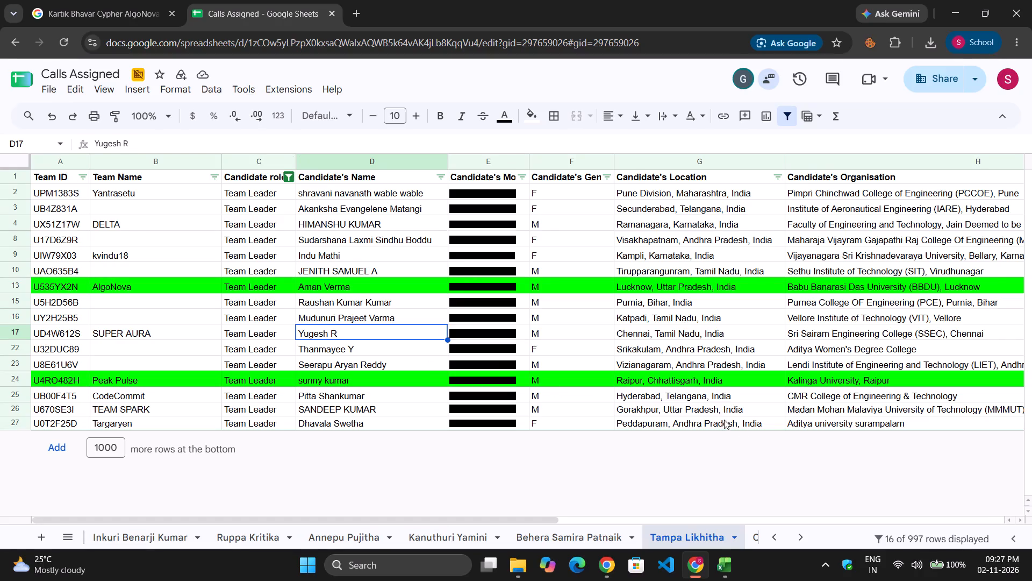
pyautogui.moveTo(536, 518); pyautogui.dragTo(561, 518)
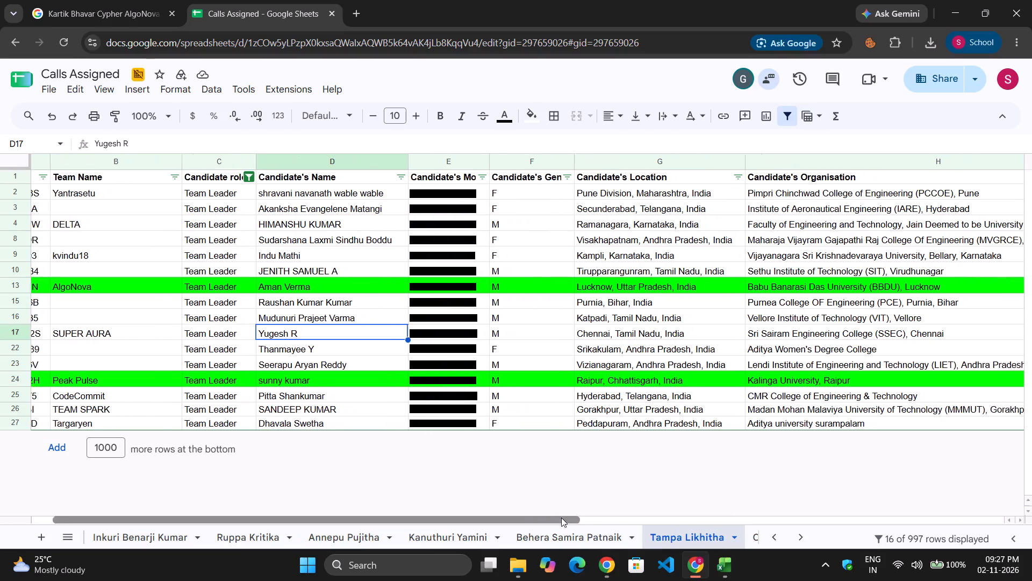
pyautogui.moveTo(561, 518); pyautogui.dragTo(757, 534)
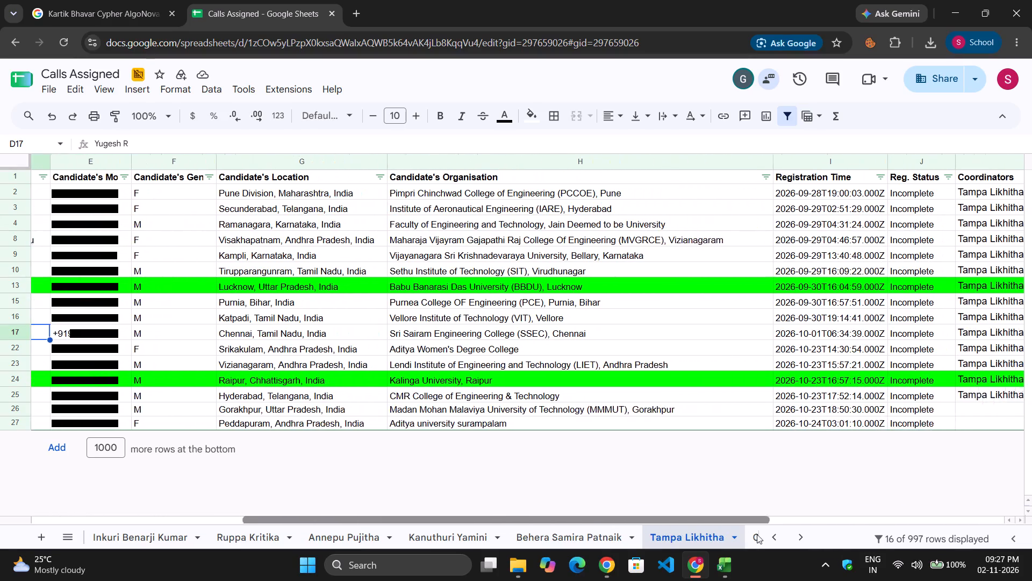
pyautogui.moveTo(757, 534); pyautogui.dragTo(958, 529)
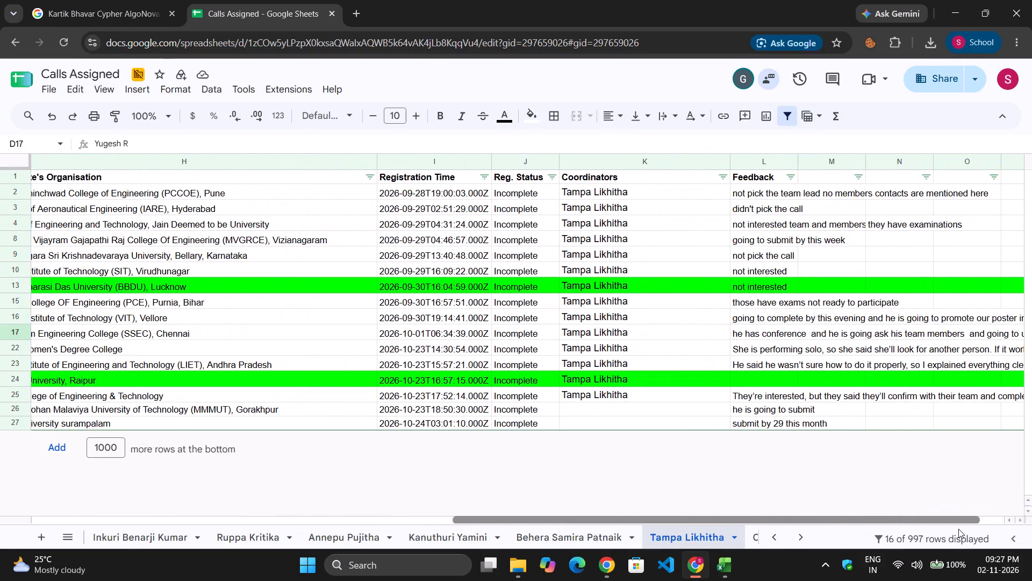
pyautogui.moveTo(958, 529); pyautogui.dragTo(992, 532)
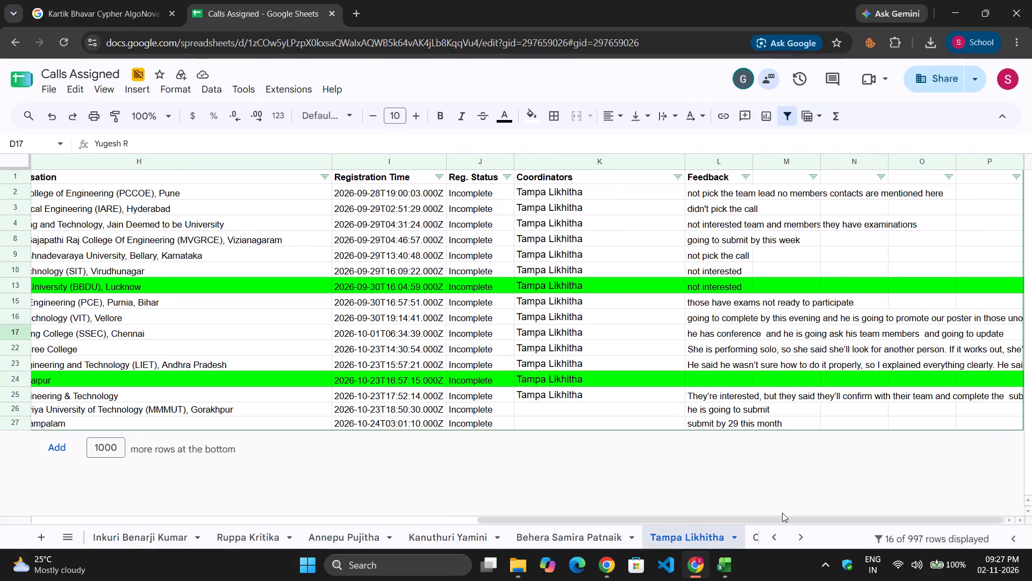
# Review the Vinod sheet's rows, including Team Optimus, against the AI chat's earlier answers, and examine their registration status and feedback.
pyautogui.tripleClick(798, 543)
pyautogui.click(798, 543)
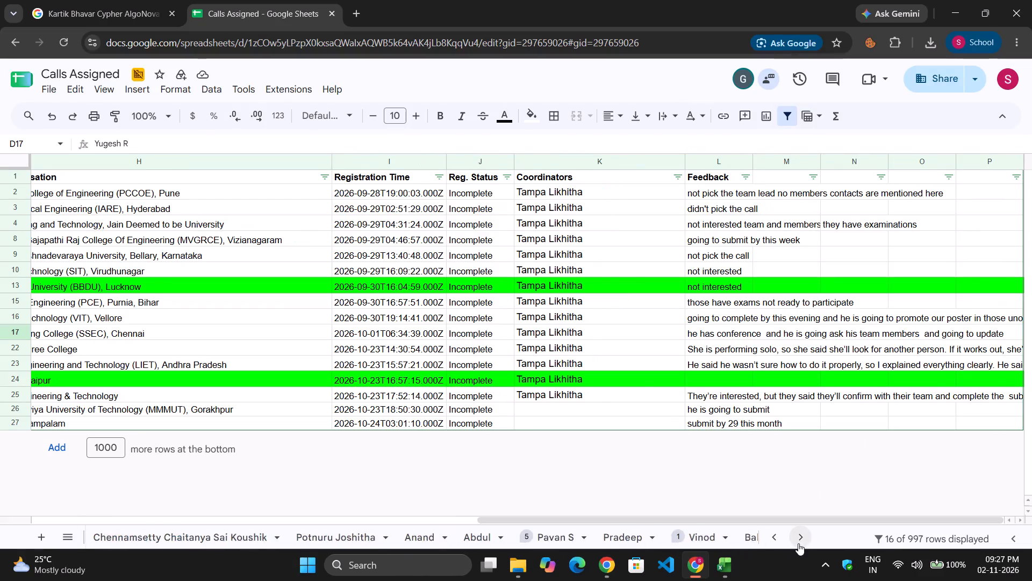
pyautogui.click(508, 528)
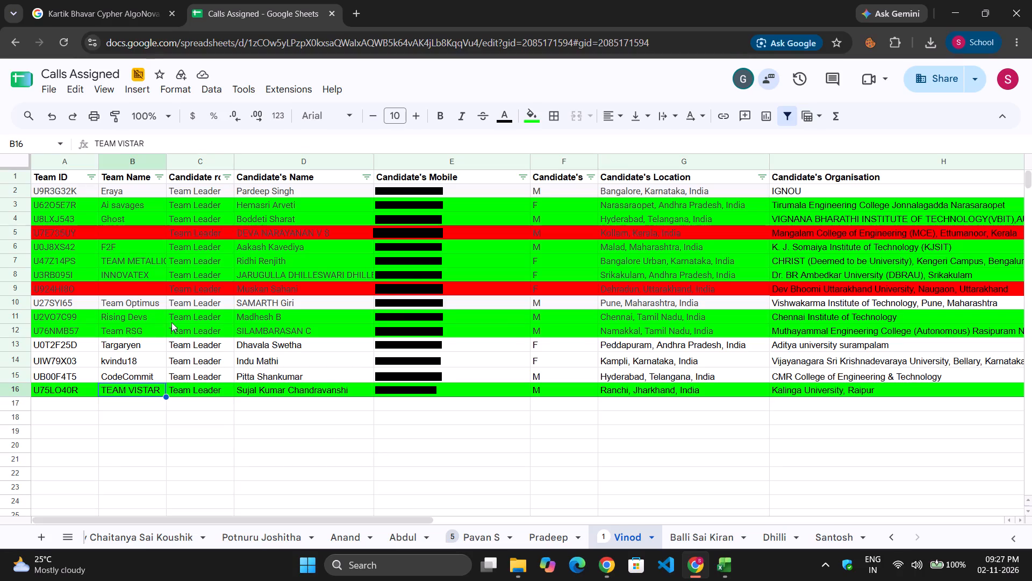
pyautogui.click(110, 303)
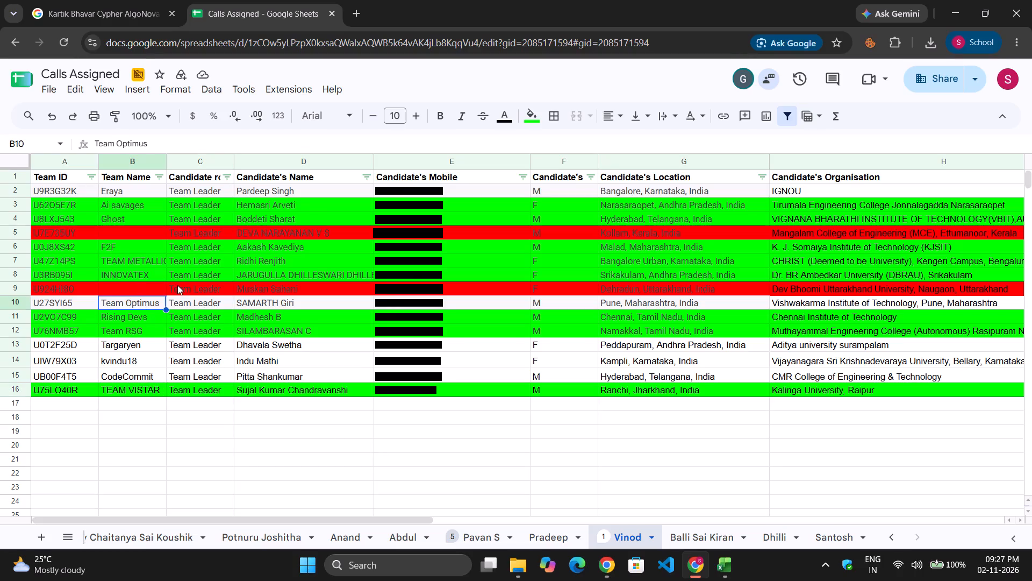
pyautogui.click(307, 232)
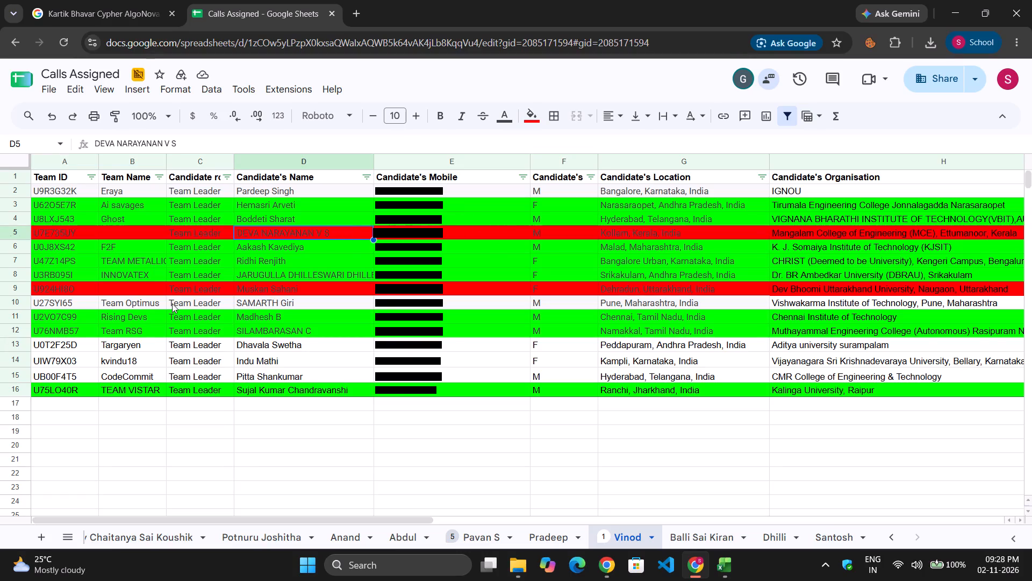
pyautogui.click(131, 299)
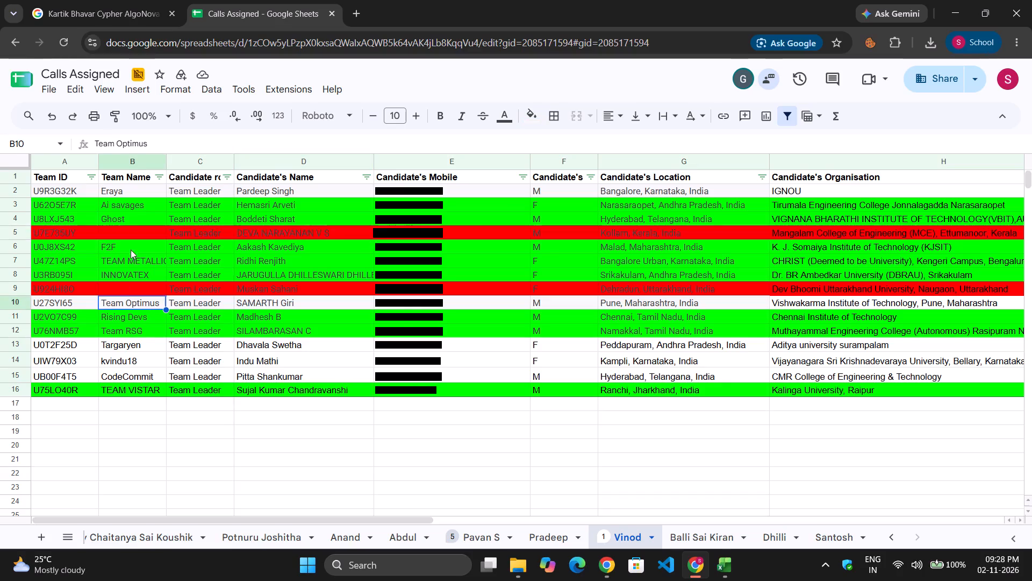
pyautogui.click(112, 5)
pyautogui.scroll(20, 189, 242)
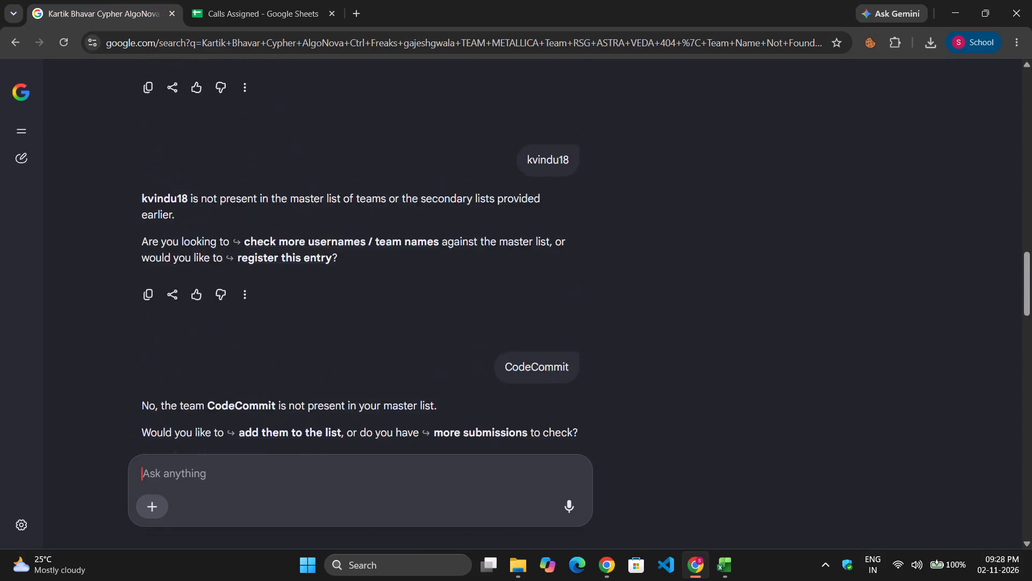
pyautogui.scroll(15, 189, 243)
pyautogui.scroll(-10, 234, 266)
pyautogui.scroll(1, 235, 265)
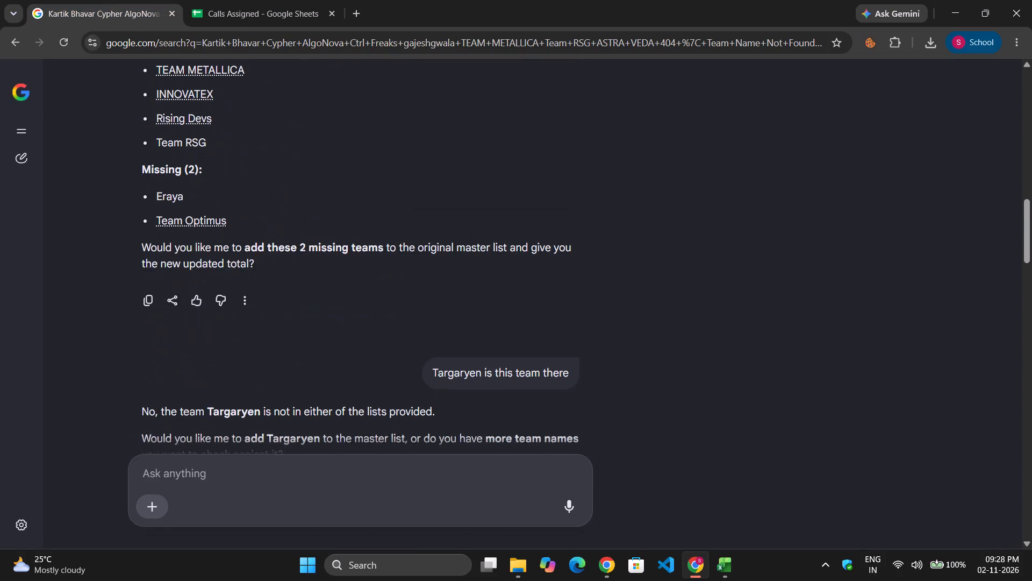
pyautogui.click(243, 0)
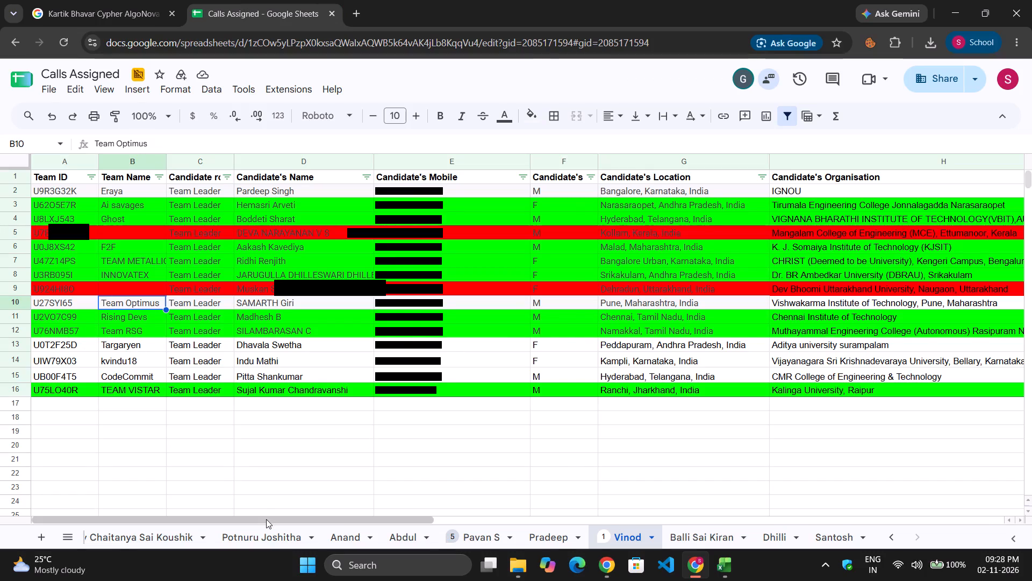
pyautogui.moveTo(266, 519); pyautogui.dragTo(526, 508)
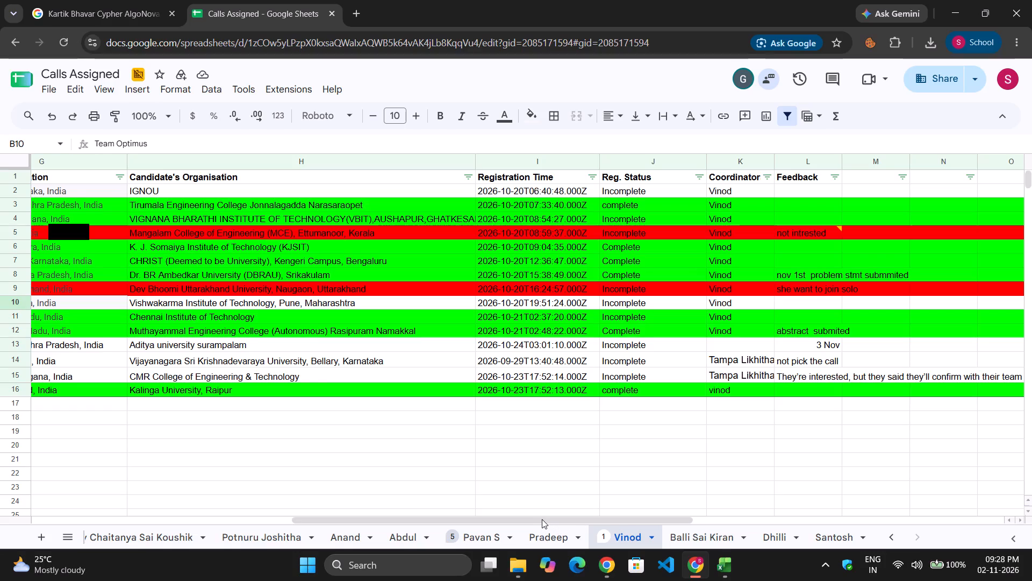
pyautogui.moveTo(542, 519); pyautogui.dragTo(204, 494)
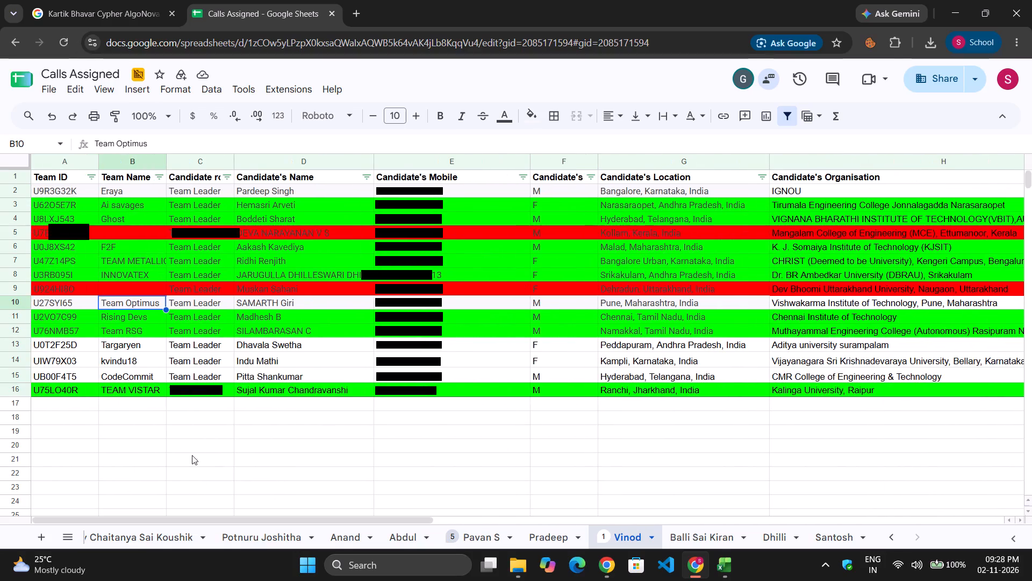
# Copy the team name Targaryen from the Vinod sheet and check it against the master list in the AI chat.
pyautogui.doubleClick(131, 343)
pyautogui.tripleClick(132, 343)
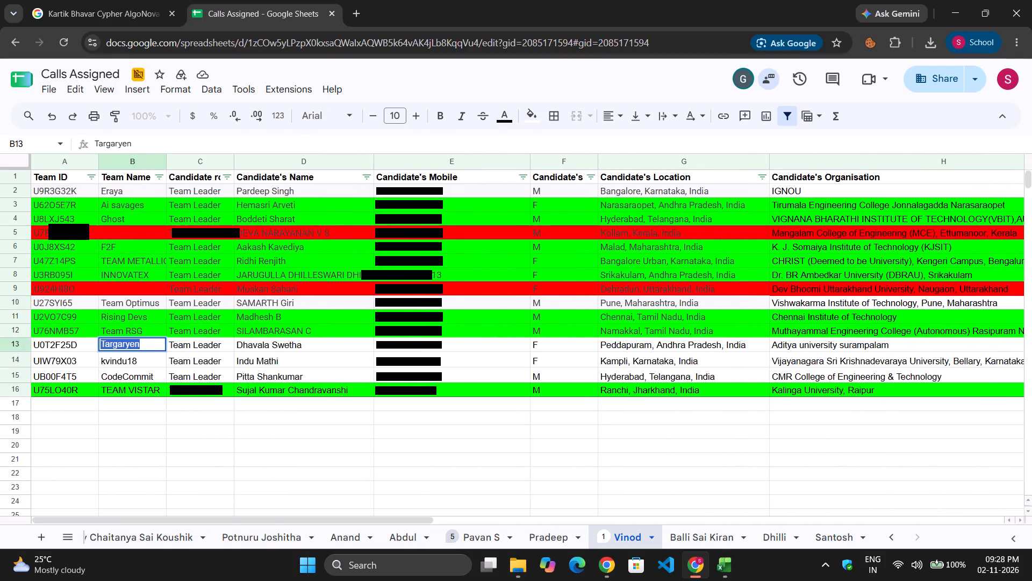
pyautogui.hotkey('ctrl', 'c')
pyautogui.click(83, 0)
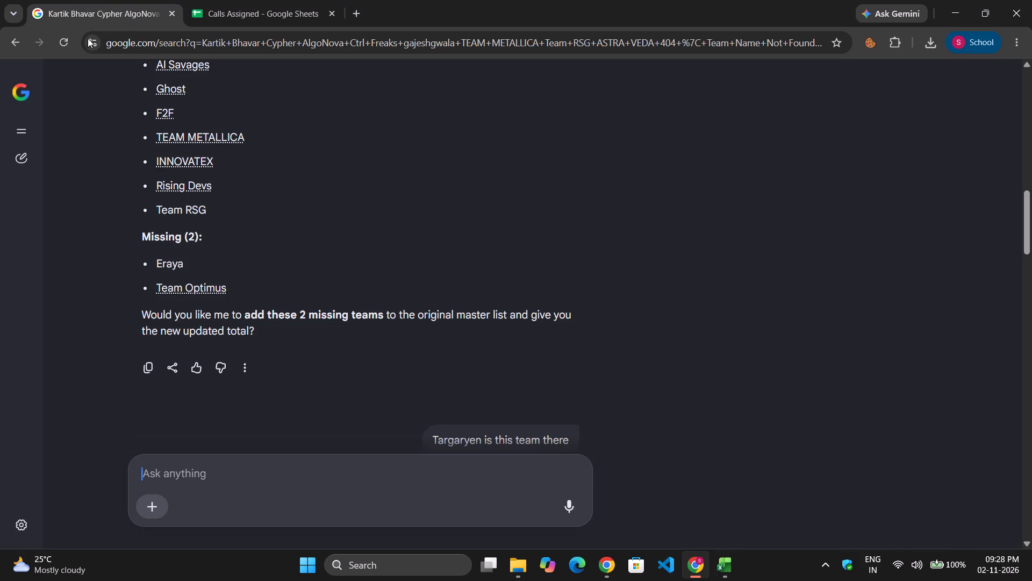
pyautogui.click(195, 470)
pyautogui.hotkey('ctrl', 'v')
pyautogui.press('Return')
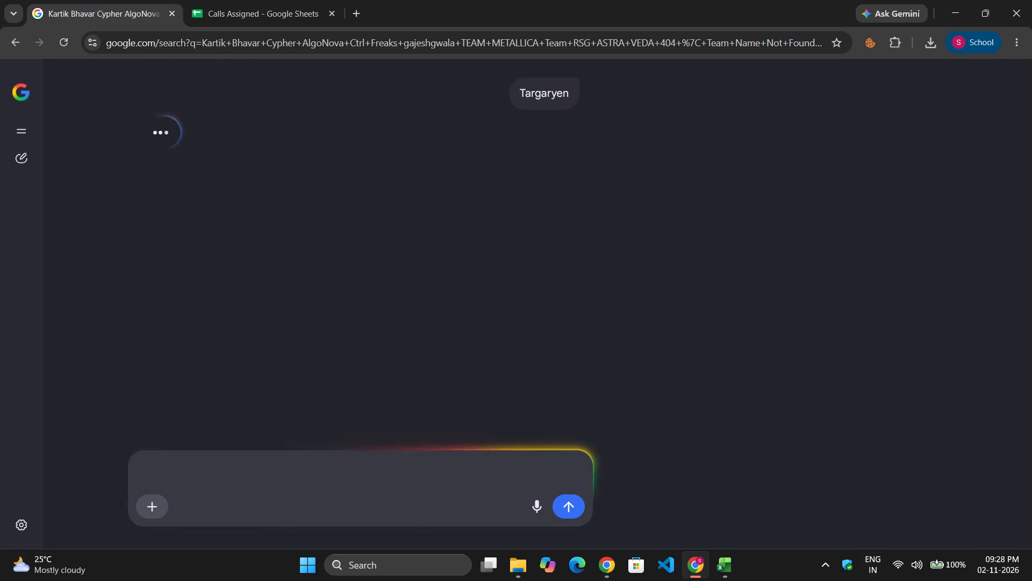
# Return to the spreadsheet and reopen the Likhitha coordinator sheet.
pyautogui.click(232, 1)
pyautogui.click(167, 442)
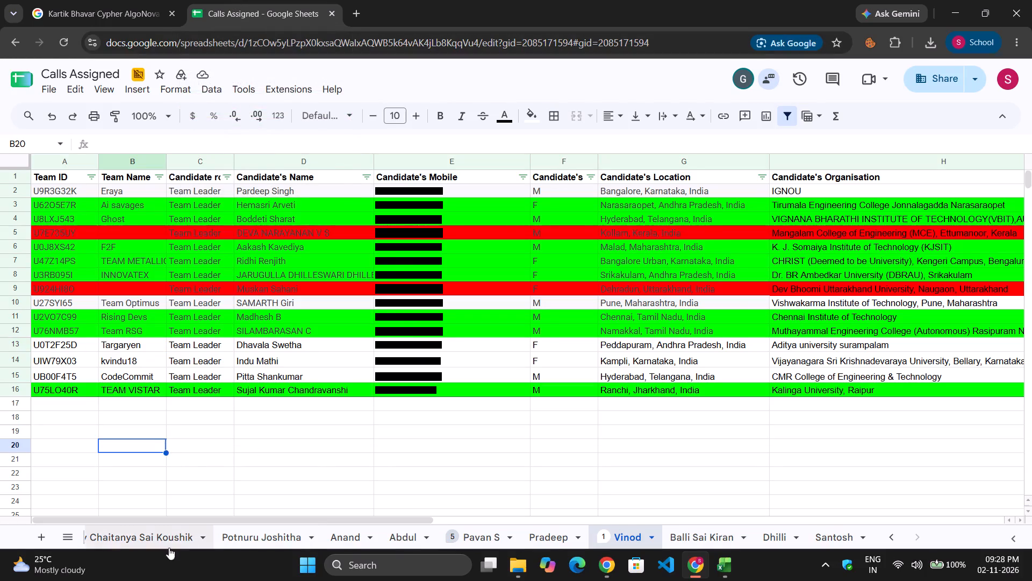
pyautogui.click(883, 537)
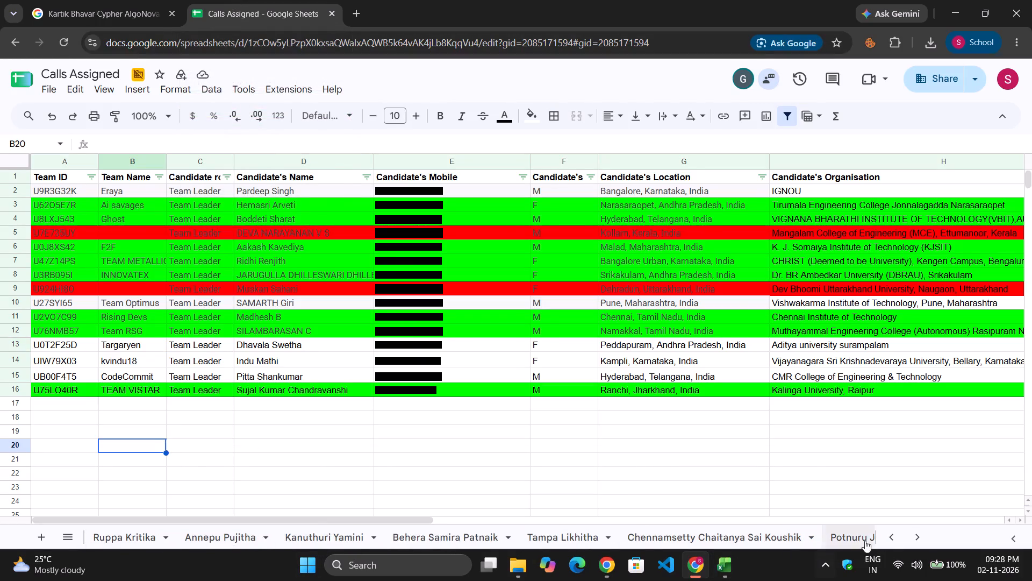
pyautogui.click(894, 533)
pyautogui.click(911, 538)
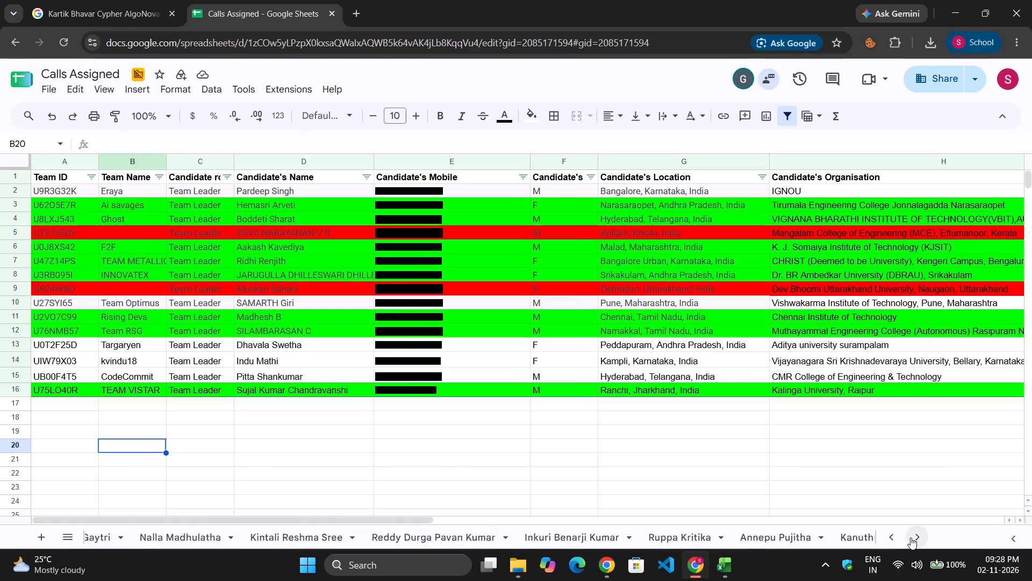
pyautogui.click(424, 535)
pyautogui.click(471, 538)
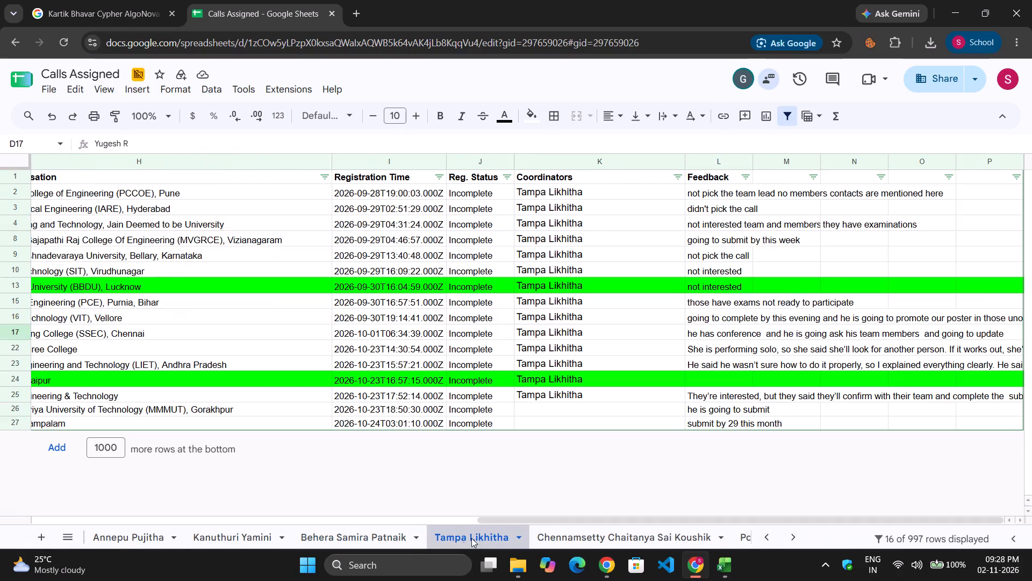
# Delete the Targaryen team's row from the Likhitha coordinator sheet.
pyautogui.moveTo(513, 522); pyautogui.dragTo(197, 523)
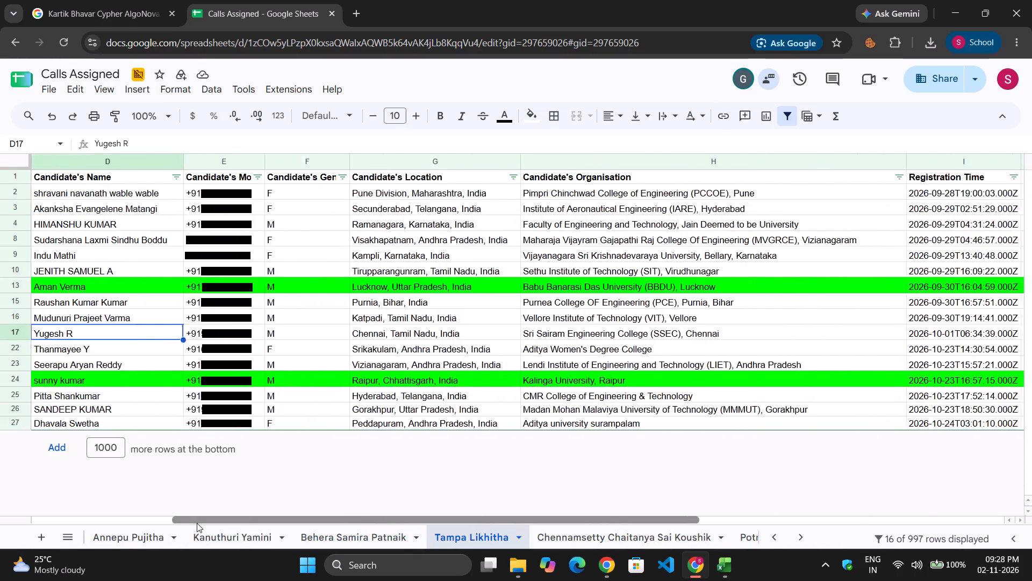
pyautogui.moveTo(197, 523); pyautogui.dragTo(42, 512)
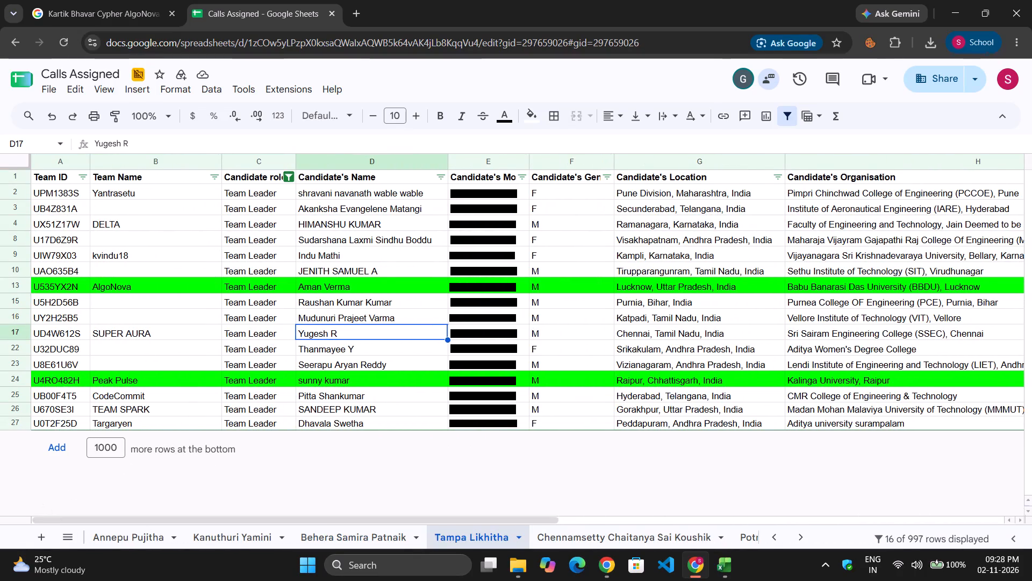
pyautogui.click(219, 471)
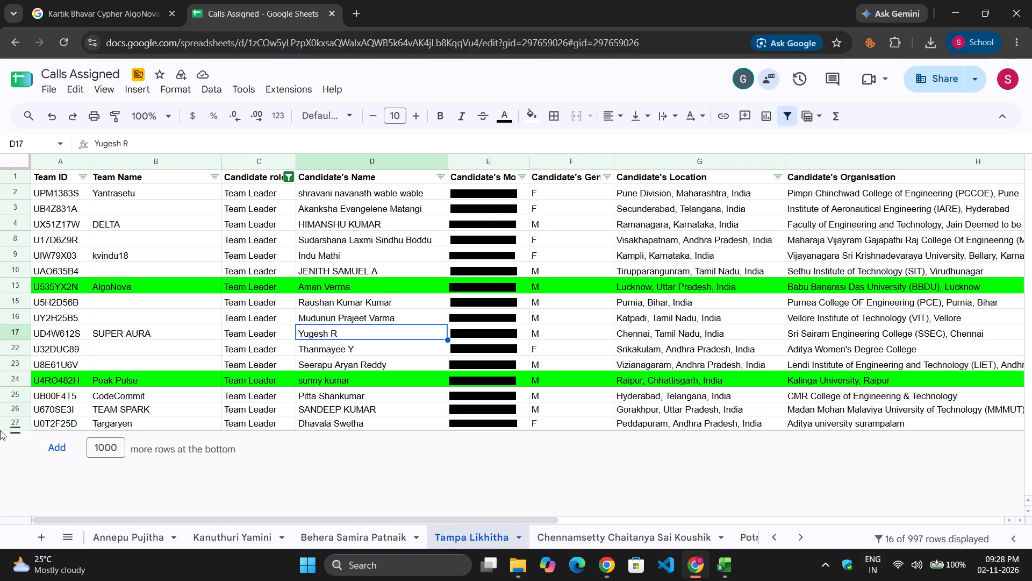
pyautogui.click(19, 422)
pyautogui.rightClick(19, 422)
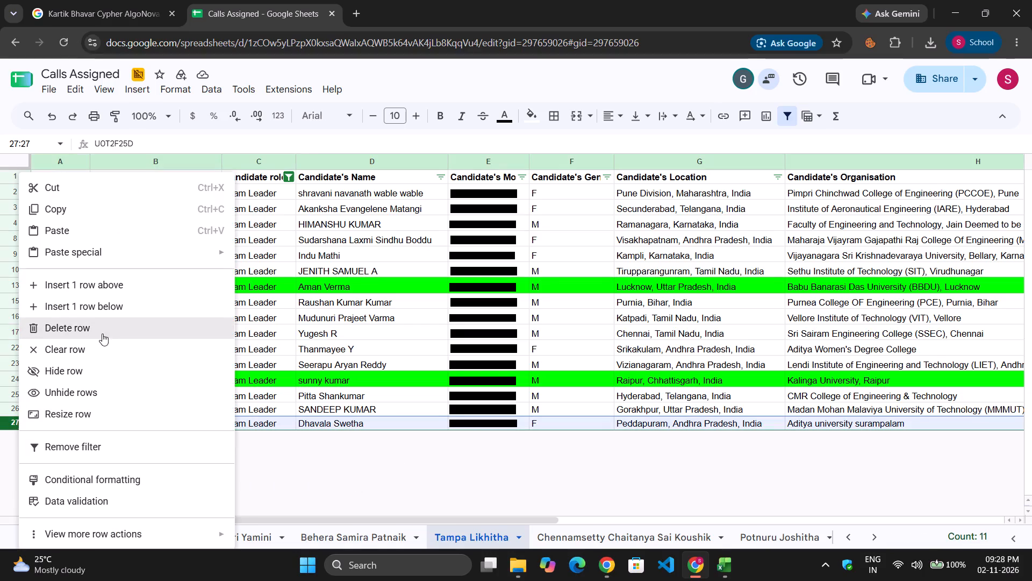
pyautogui.click(102, 334)
pyautogui.click(288, 473)
# In the Vinod sheet, enter vinod as the coordinator for the Targaryen team's row.
pyautogui.click(535, 515)
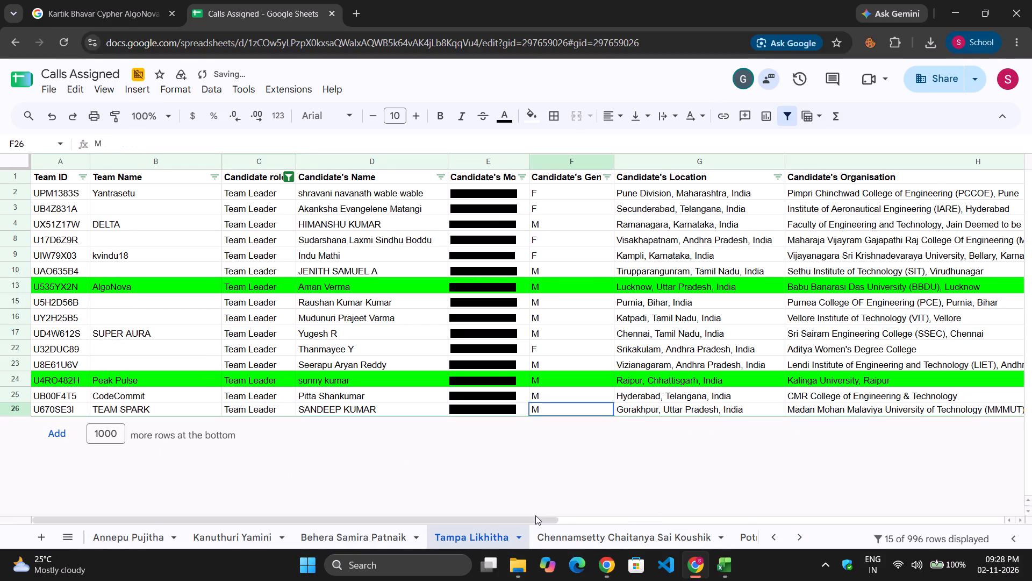
pyautogui.click(805, 547)
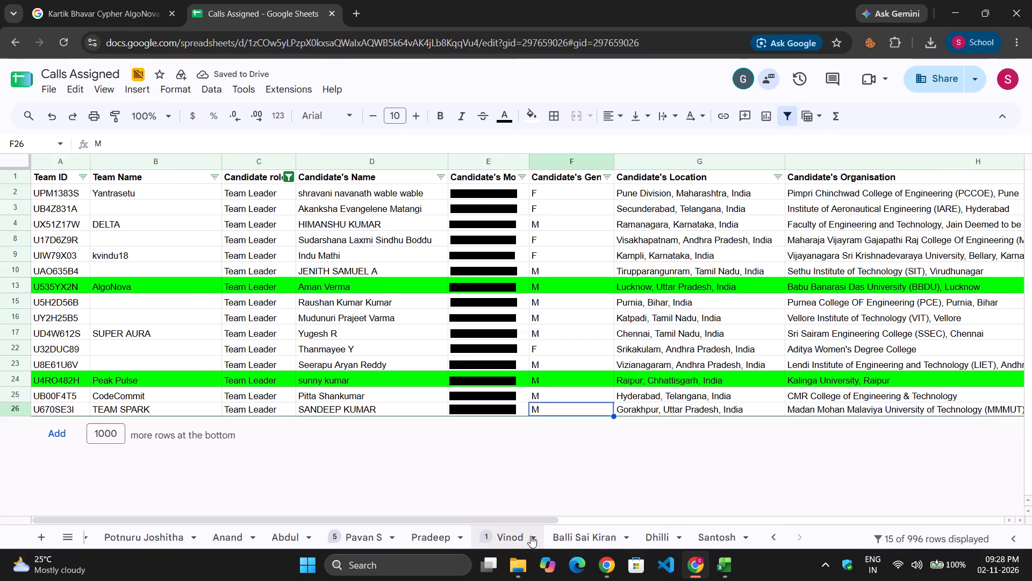
pyautogui.click(518, 534)
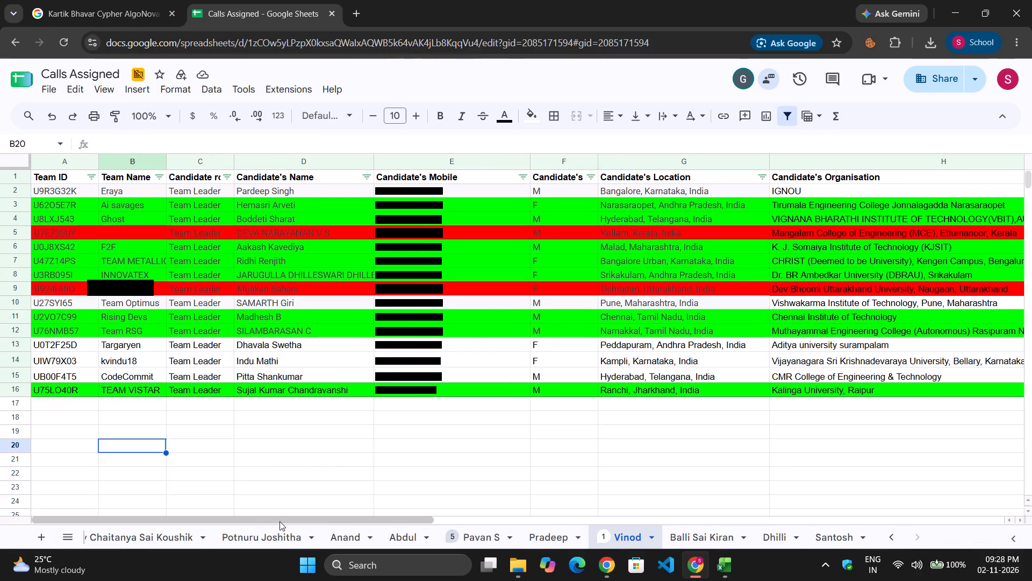
pyautogui.moveTo(279, 521); pyautogui.dragTo(592, 507)
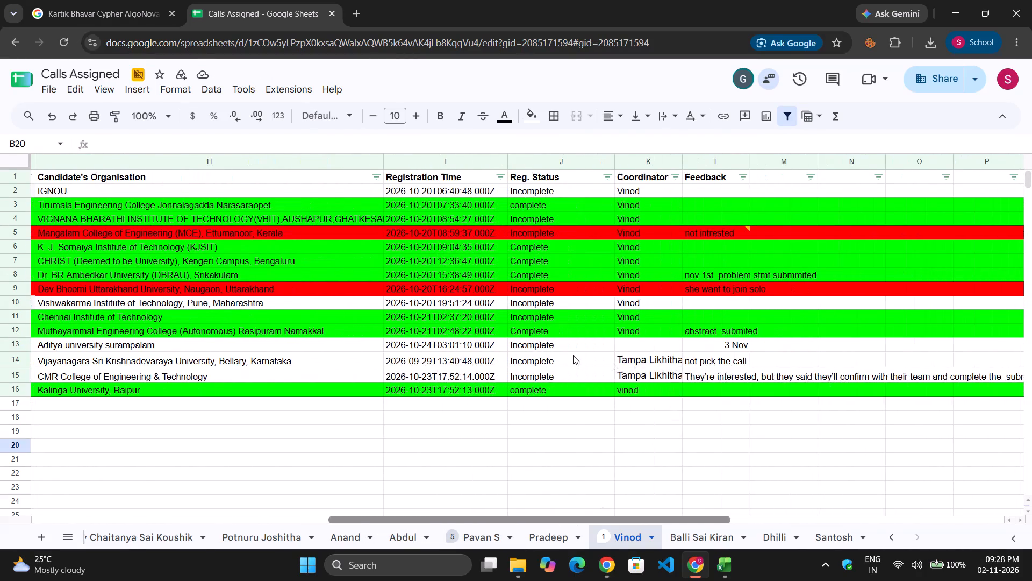
pyautogui.doubleClick(578, 345)
pyautogui.write('vinod')
pyautogui.press('space')
pyautogui.press('BackSpace')
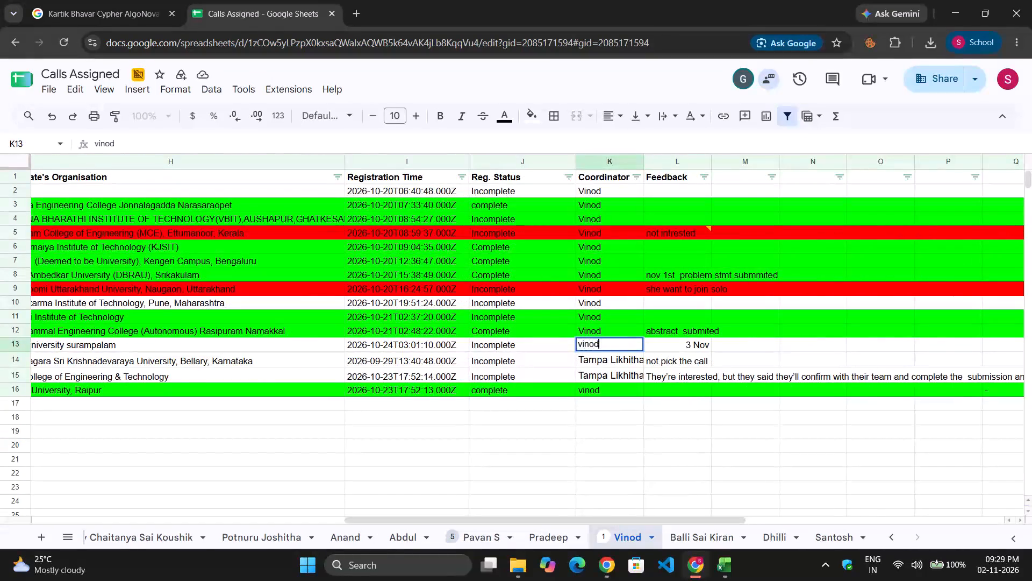
pyautogui.scroll(1, 578, 345)
pyautogui.click(518, 466)
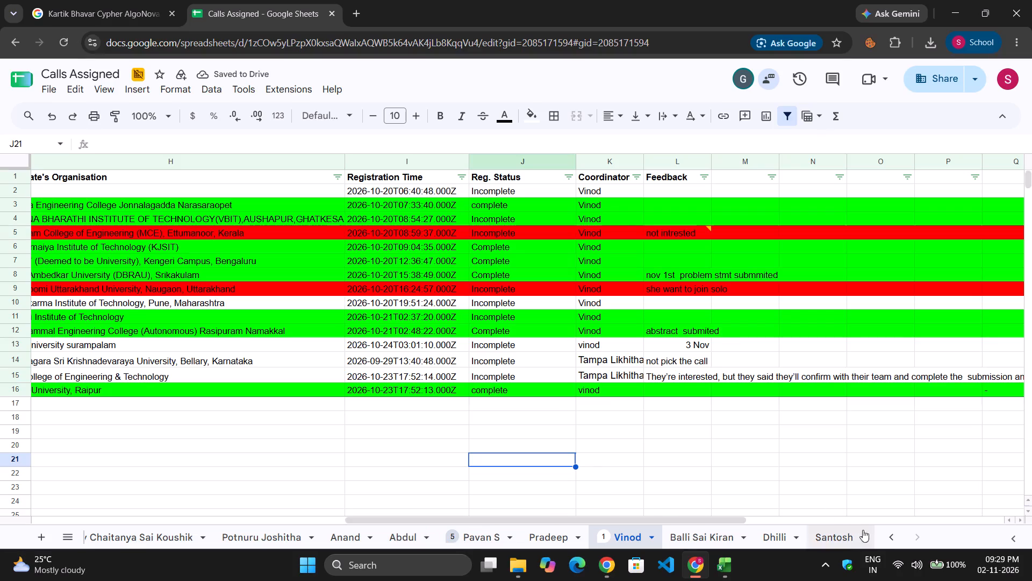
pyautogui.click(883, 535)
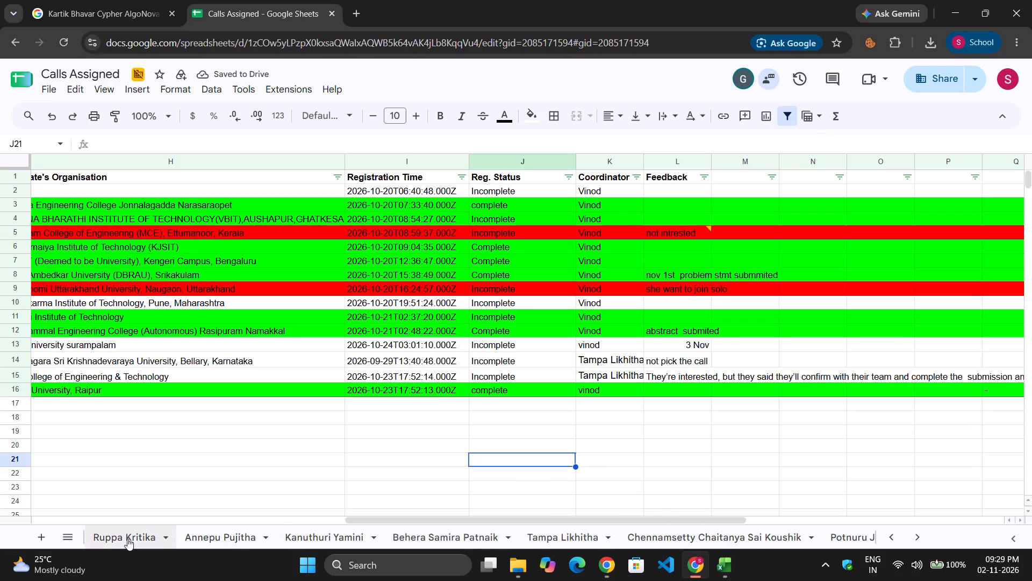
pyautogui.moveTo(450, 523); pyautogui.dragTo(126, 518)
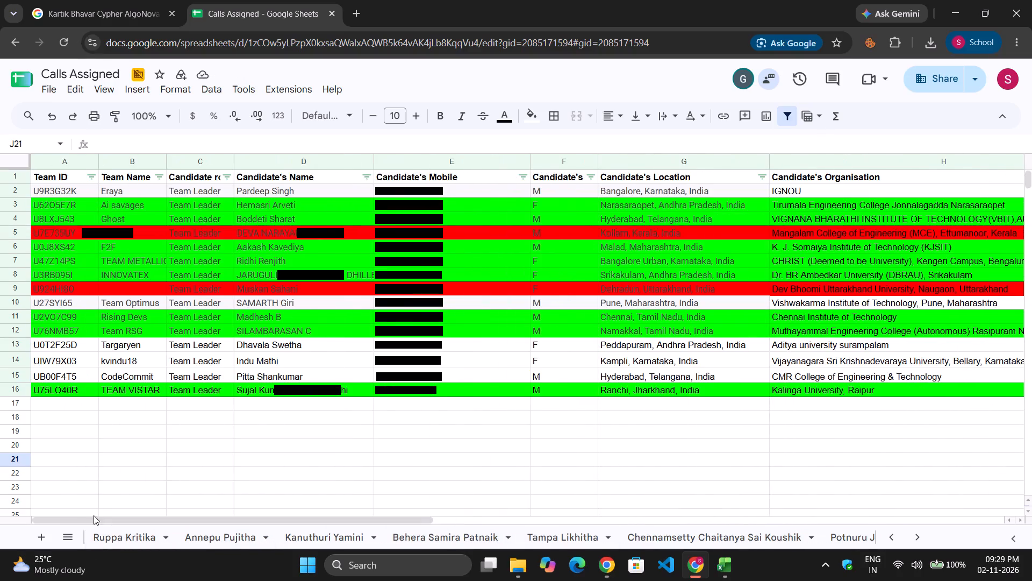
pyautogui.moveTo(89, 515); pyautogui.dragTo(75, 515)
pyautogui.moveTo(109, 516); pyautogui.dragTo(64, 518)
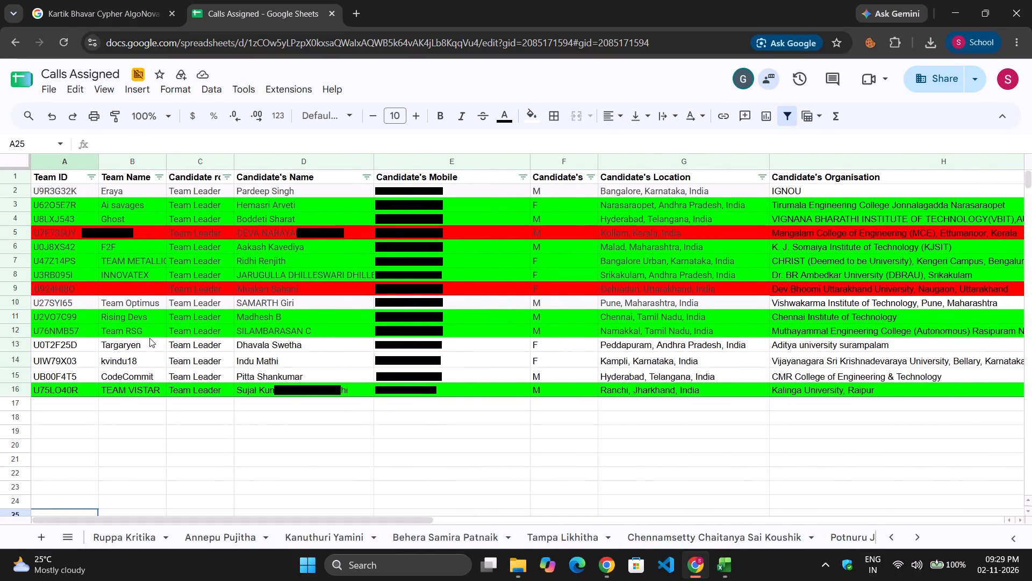
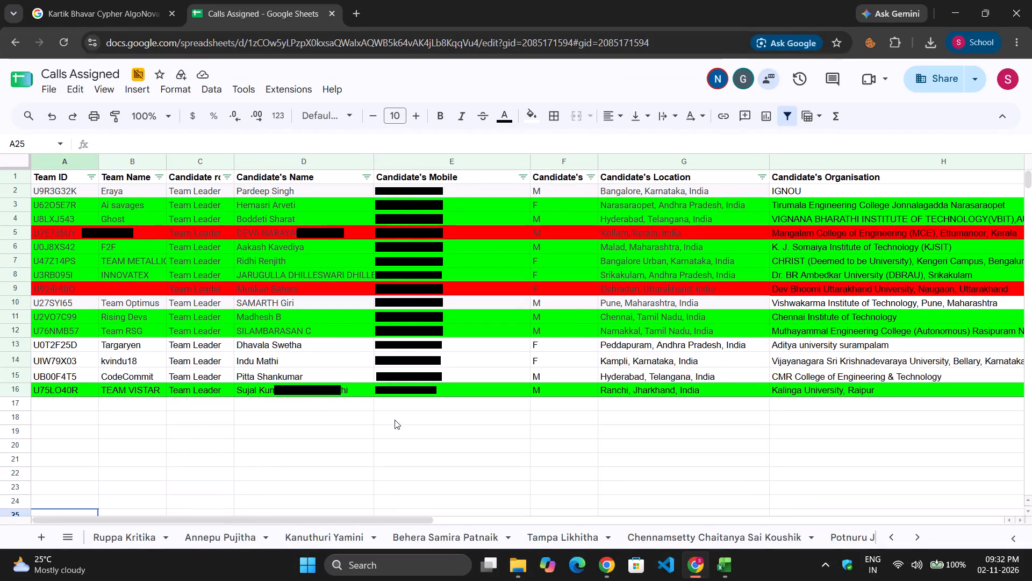
# Check the Vinod sheet's registration status and feedback columns, and open the All sheet.
pyautogui.moveTo(335, 519); pyautogui.dragTo(635, 491)
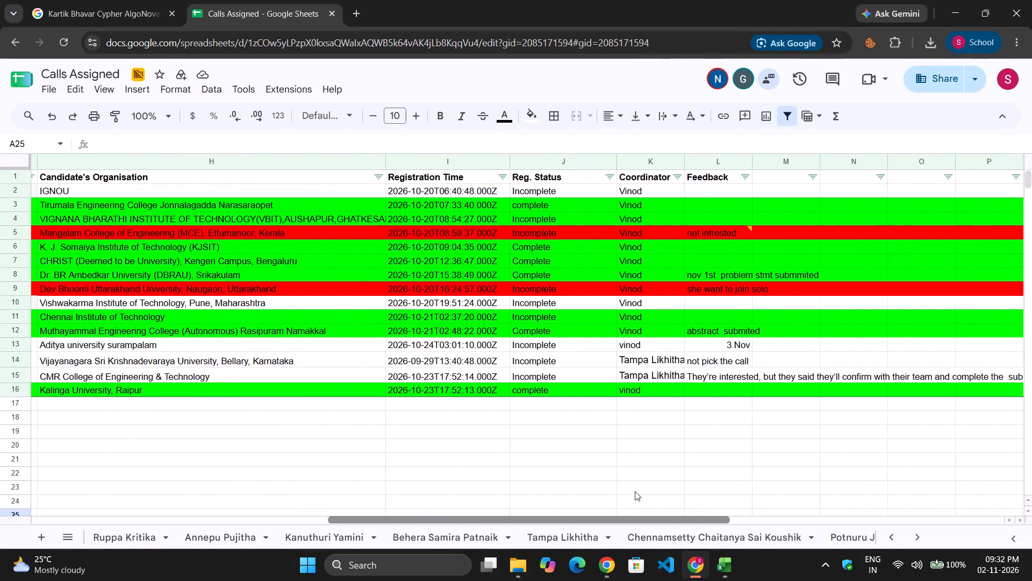
pyautogui.moveTo(635, 491); pyautogui.dragTo(218, 515)
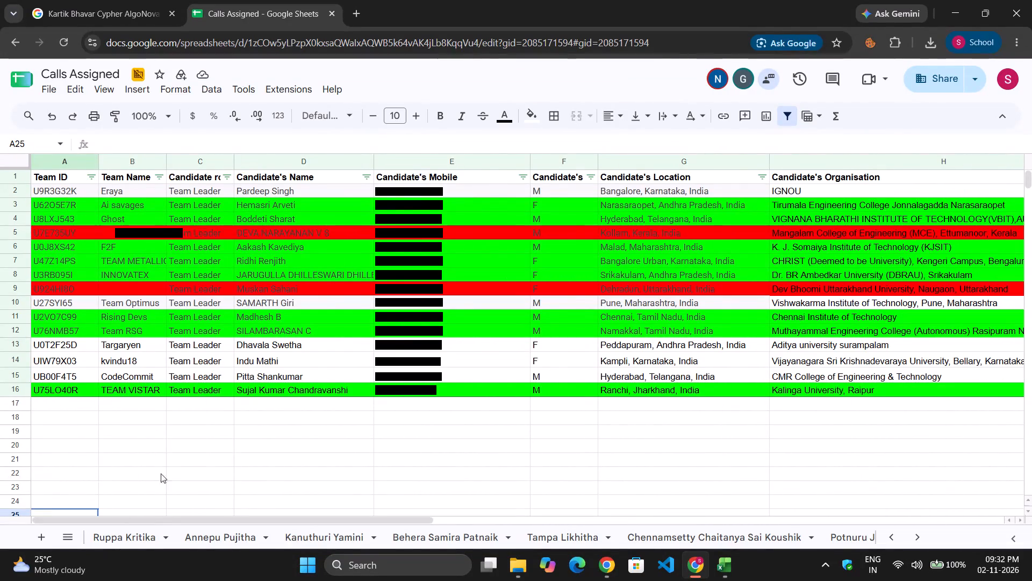
pyautogui.tripleClick(884, 536)
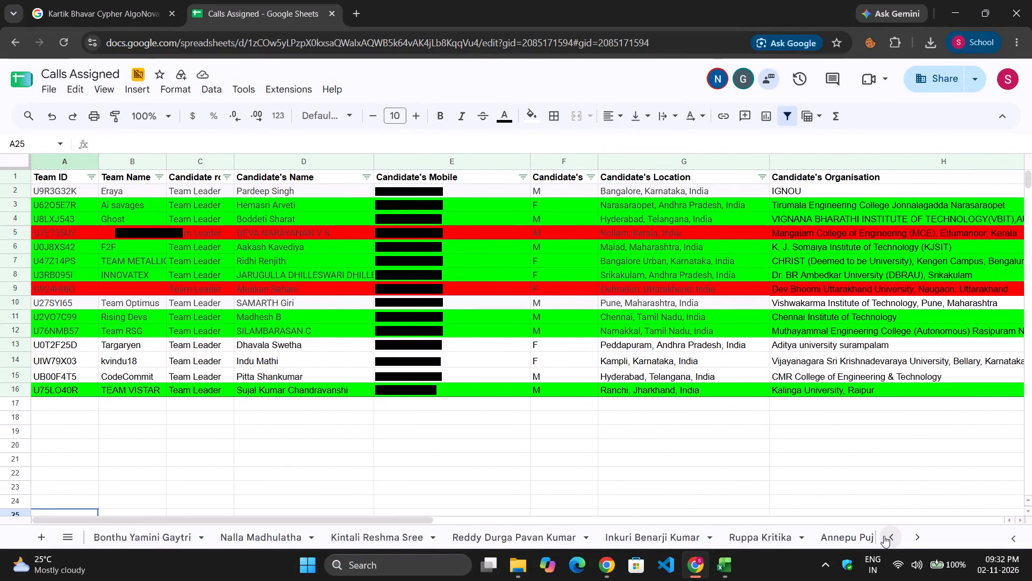
pyautogui.click(884, 536)
pyautogui.tripleClick(894, 541)
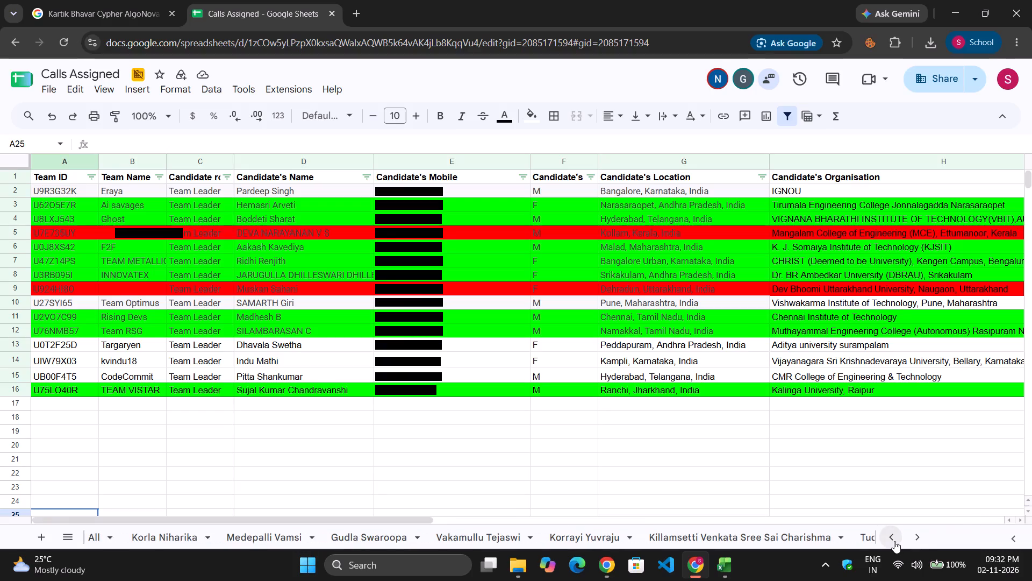
pyautogui.click(894, 541)
pyautogui.click(894, 541)
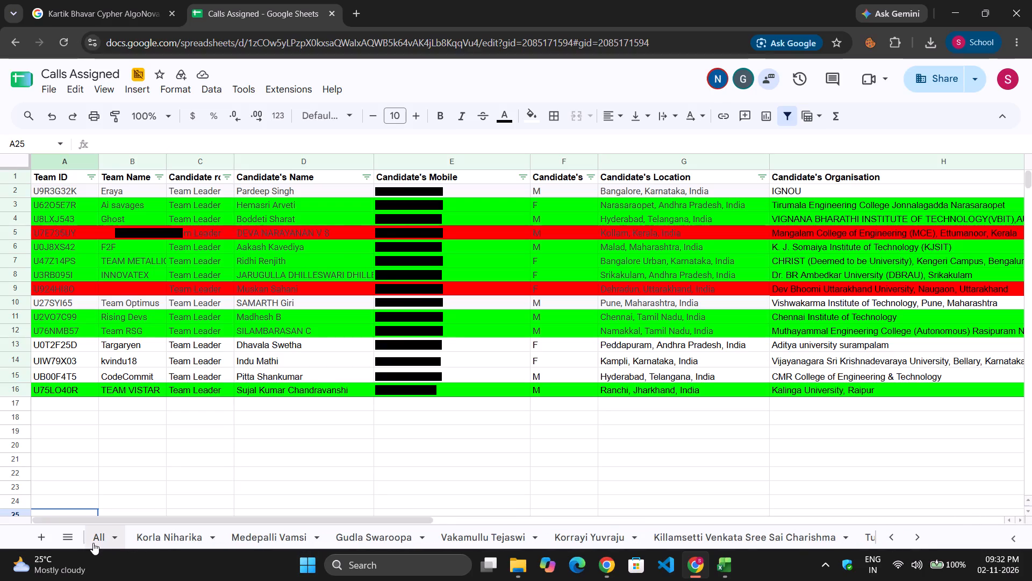
pyautogui.click(93, 543)
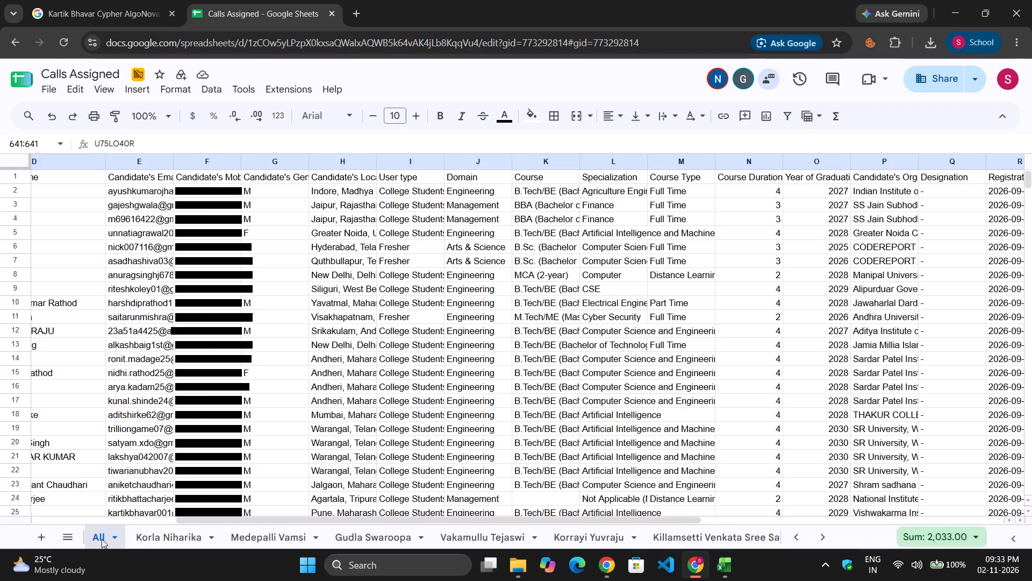
# Examine the team IDs, team names and candidates in the first columns of the All sheet.
pyautogui.scroll(1, 102, 539)
pyautogui.scroll(-1, 101, 540)
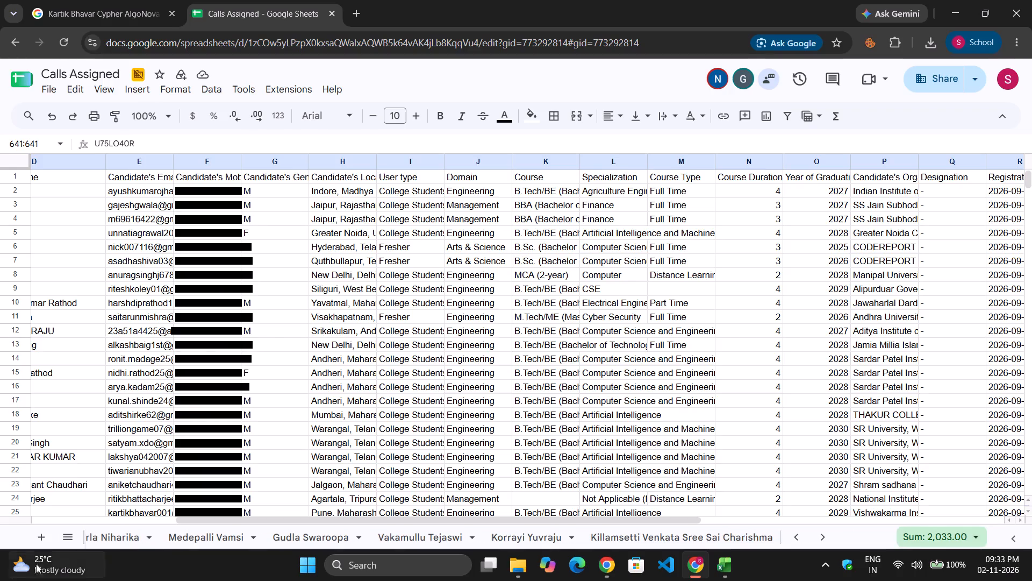
pyautogui.moveTo(214, 519); pyautogui.dragTo(64, 521)
pyautogui.click(68, 532)
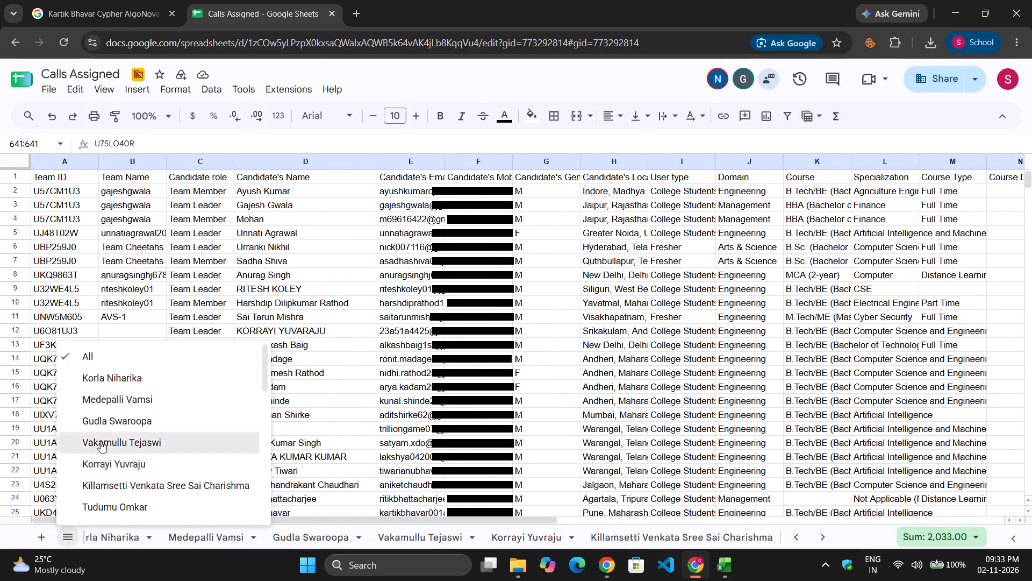
pyautogui.click(102, 351)
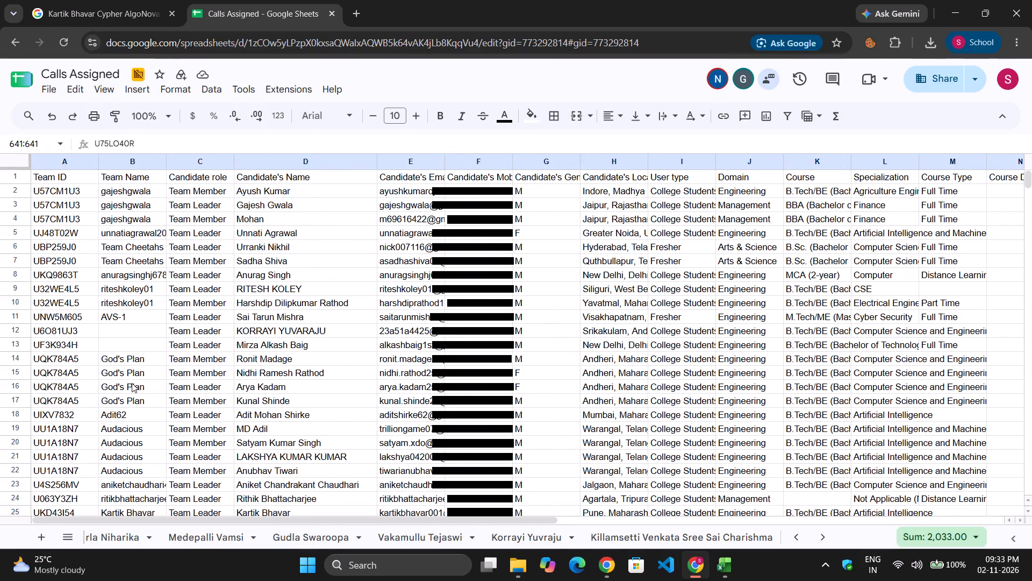
pyautogui.scroll(3, 132, 383)
pyautogui.scroll(-3, 135, 383)
pyautogui.scroll(11, 135, 384)
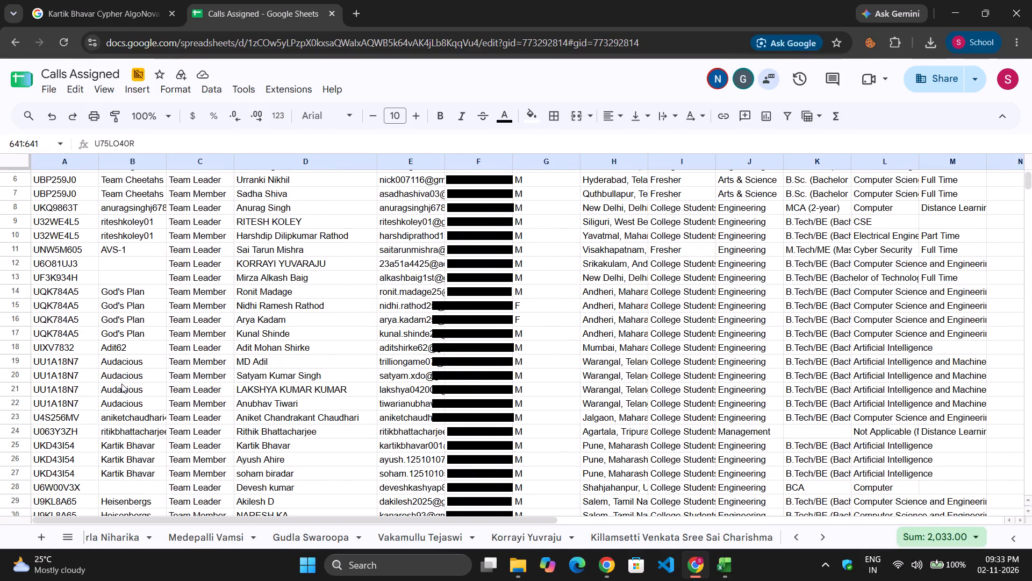
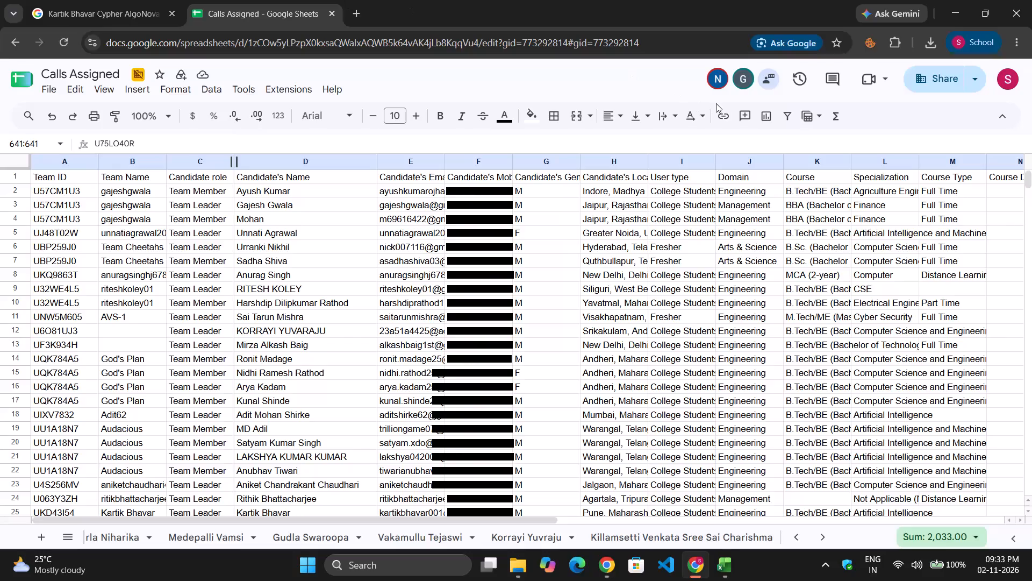
# Jump to where each of the two other active collaborators is working in the spreadsheet, ending on the Santosh sheet.
pyautogui.click(723, 87)
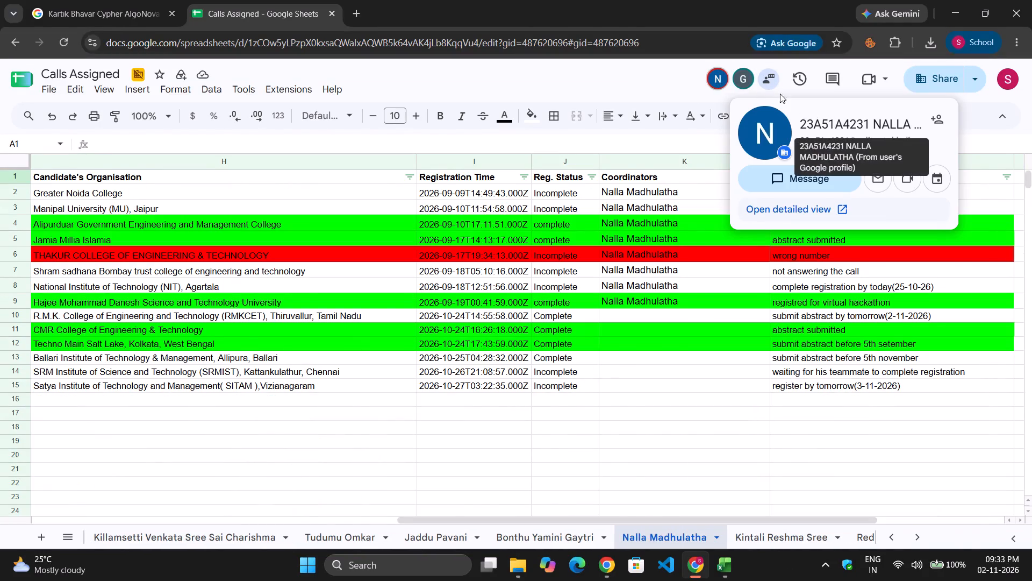
pyautogui.click(747, 71)
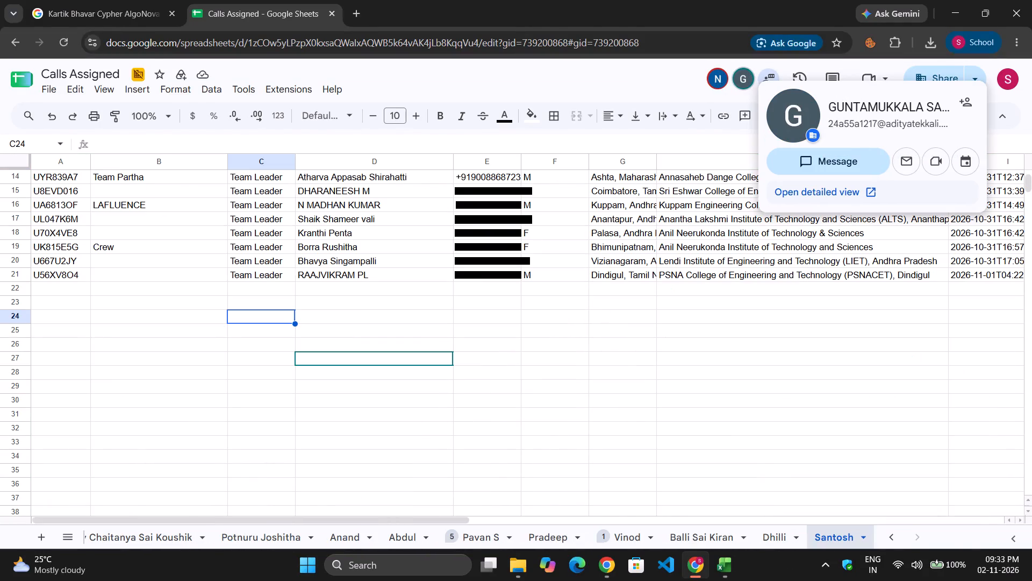
pyautogui.click(580, 56)
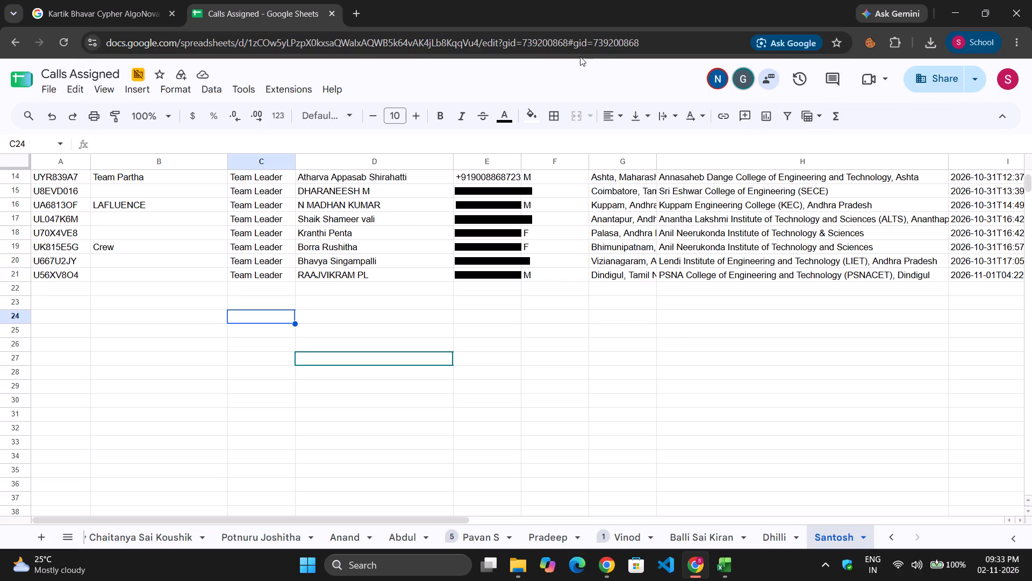
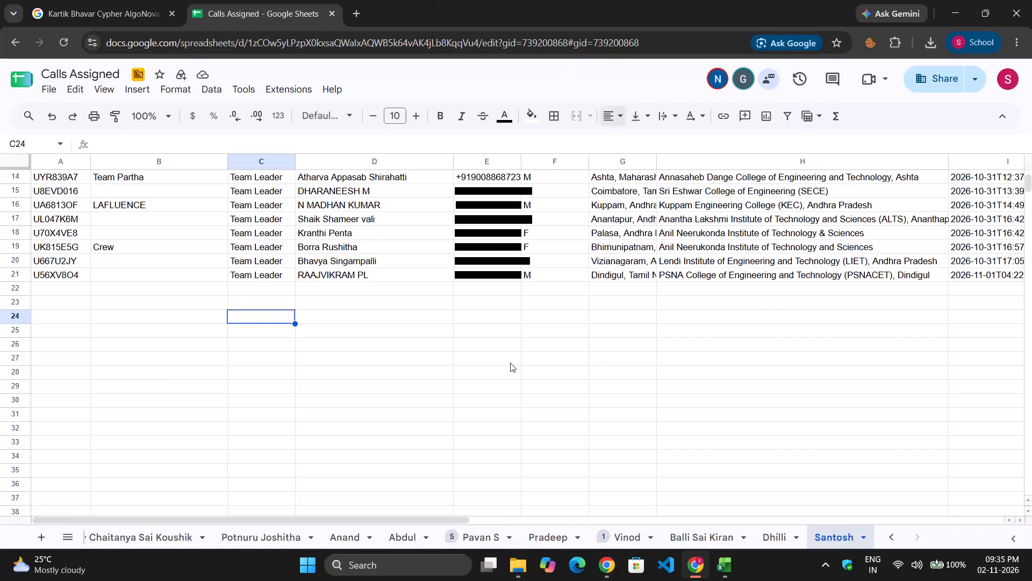
# Examine the candidates' organisations listed in the Santosh sheet.
pyautogui.scroll(4, 510, 363)
pyautogui.hscroll(2, 510, 363)
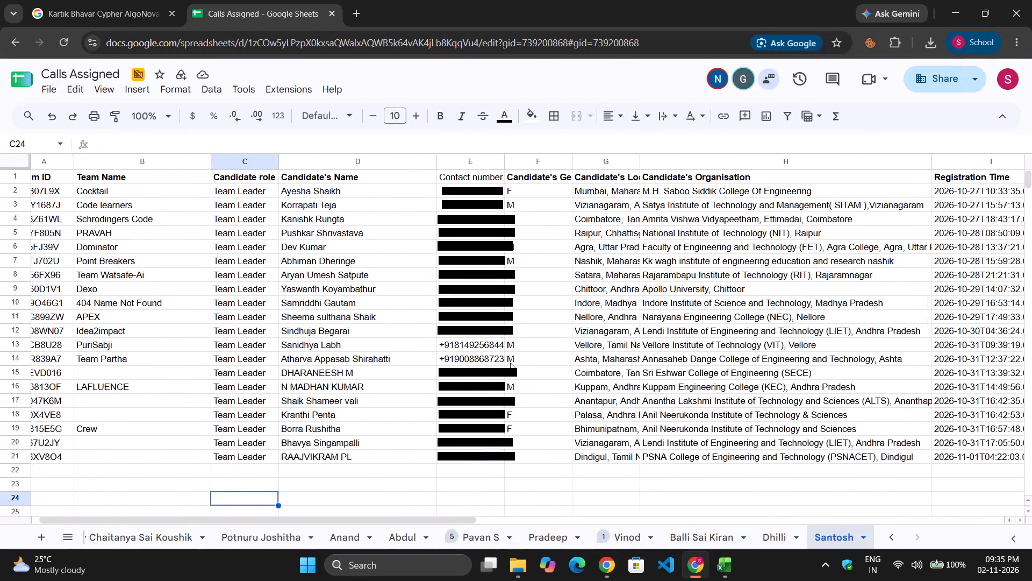
pyautogui.scroll(1, 510, 363)
pyautogui.hscroll(1, 510, 363)
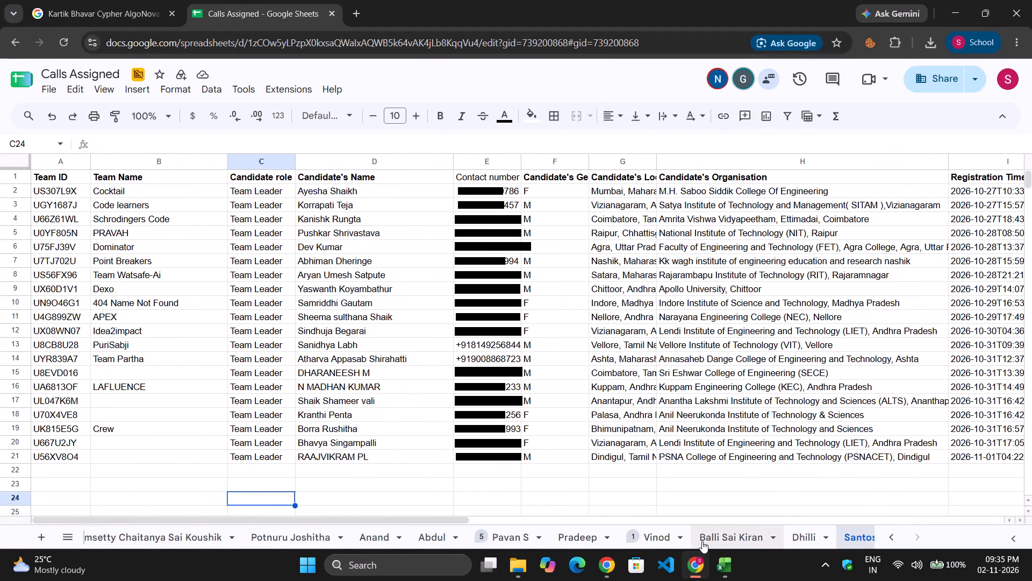
pyautogui.moveTo(706, 459); pyautogui.dragTo(704, 438)
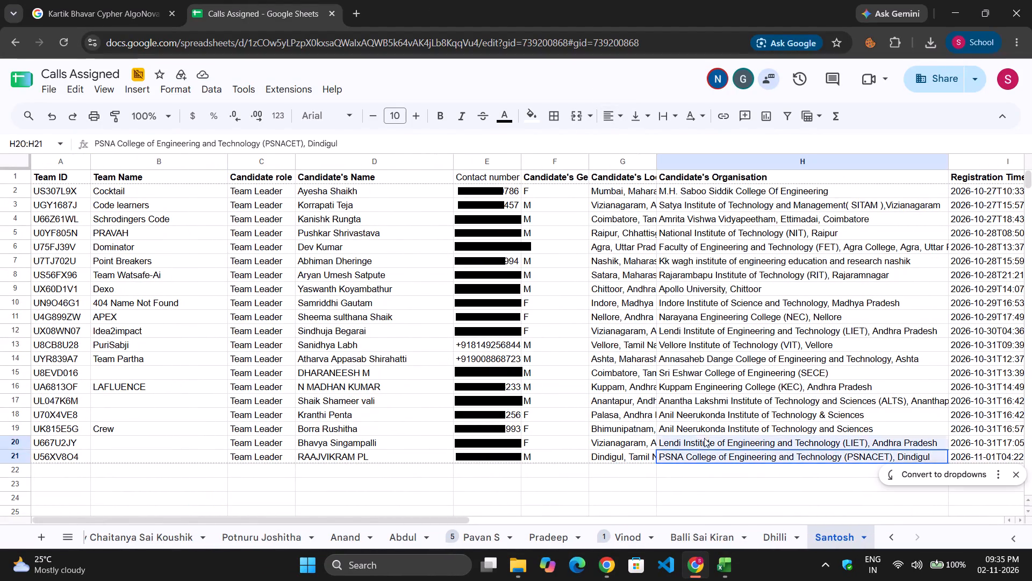
pyautogui.moveTo(704, 438); pyautogui.dragTo(694, 314)
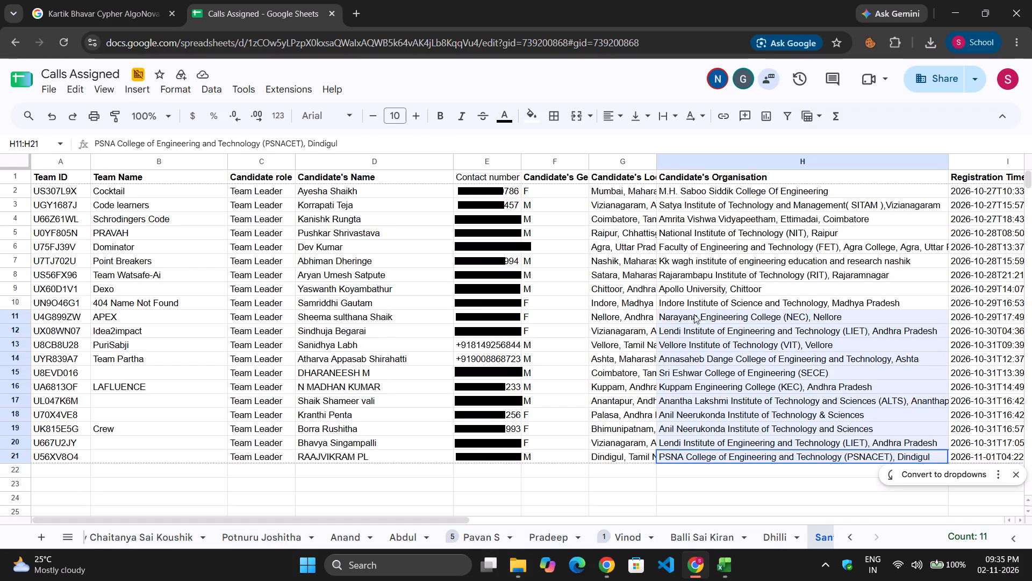
pyautogui.moveTo(694, 314); pyautogui.dragTo(697, 242)
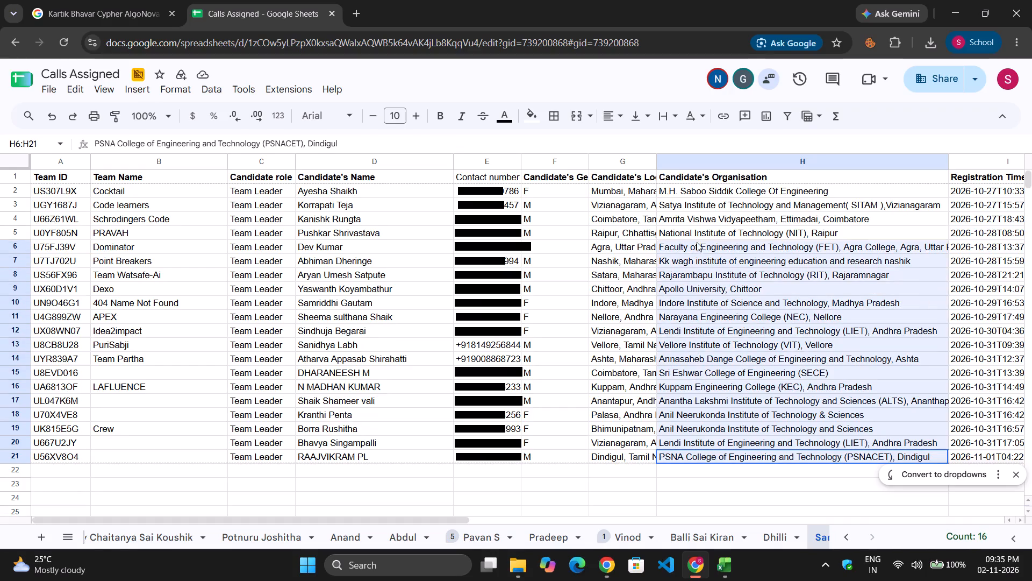
pyautogui.moveTo(697, 242); pyautogui.dragTo(727, 359)
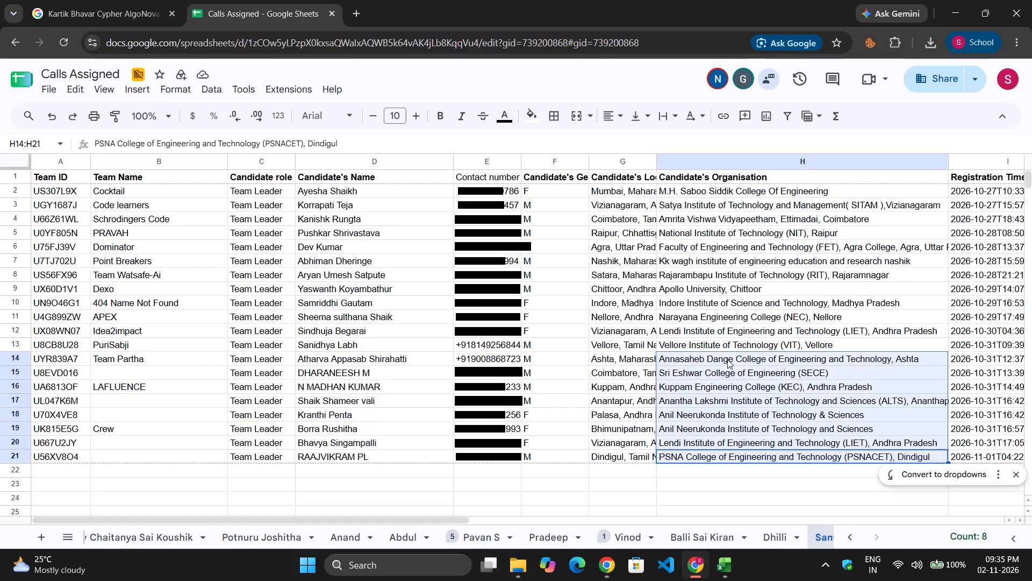
# Copy the word "Satya" from the organisation cell of team Code learners in the Santosh sheet.
pyautogui.tripleClick(742, 202)
pyautogui.hotkey('ctrl', 'c')
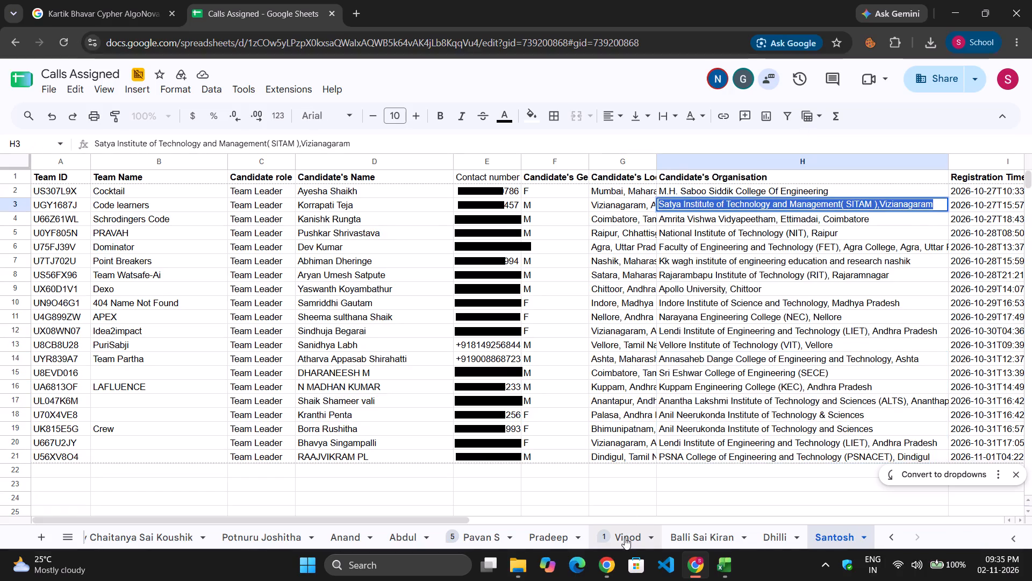
pyautogui.hscroll(6, 625, 537)
pyautogui.doubleClick(856, 205)
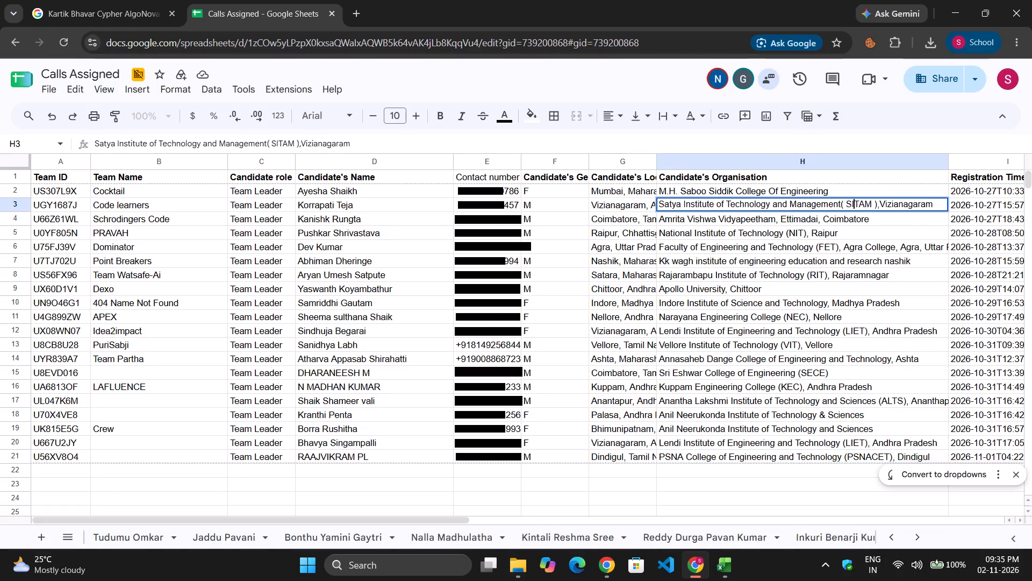
pyautogui.doubleClick(665, 199)
pyautogui.hotkey('ctrl', 'c')
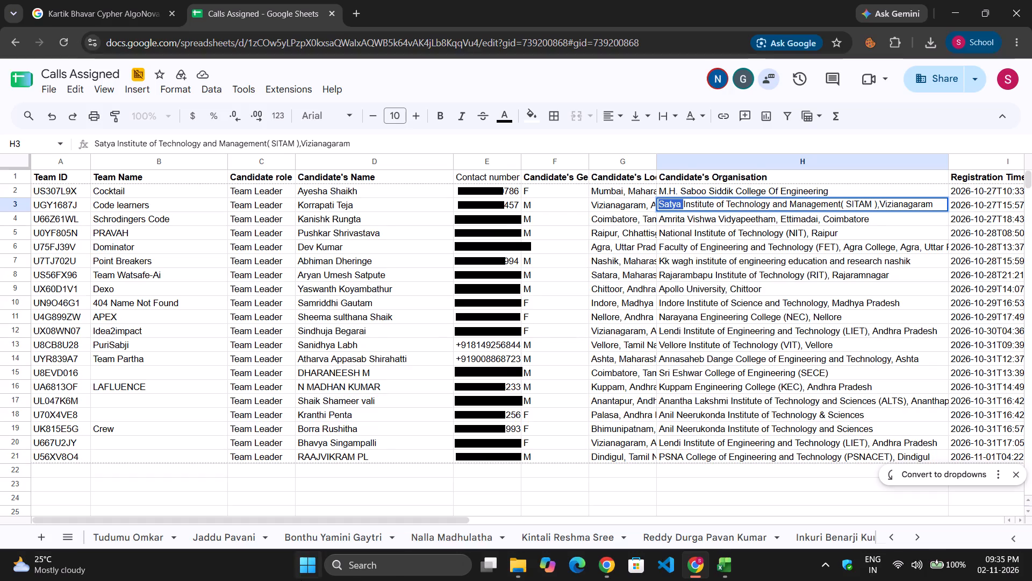
# Switch to the master sheet named All.
pyautogui.hscroll(12, 268, 533)
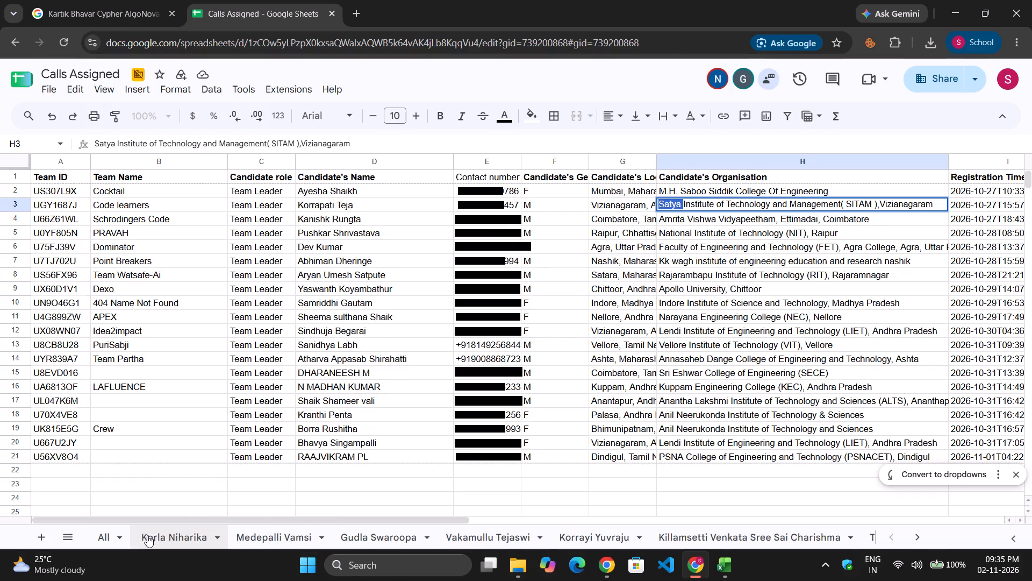
pyautogui.click(150, 536)
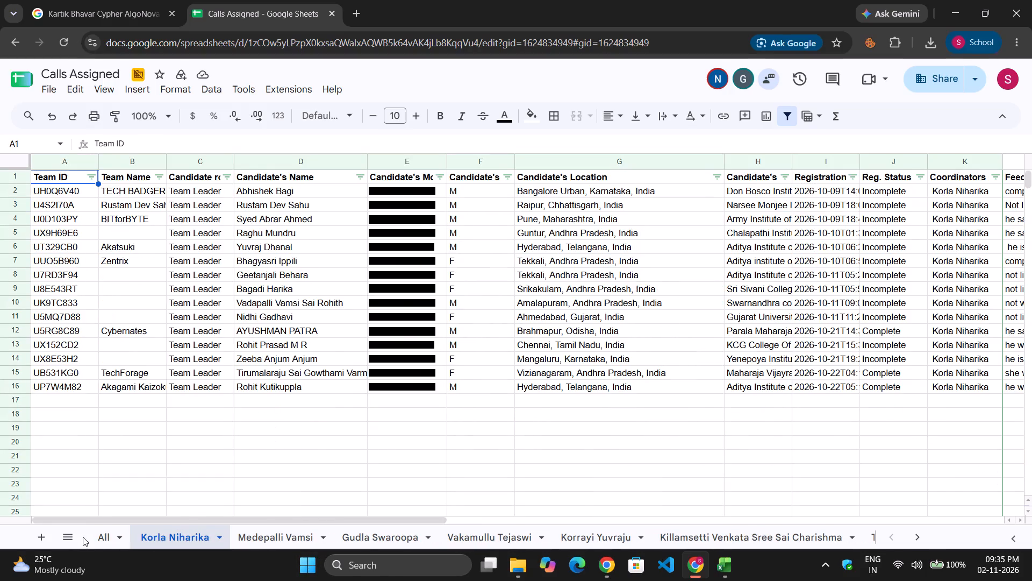
pyautogui.click(101, 534)
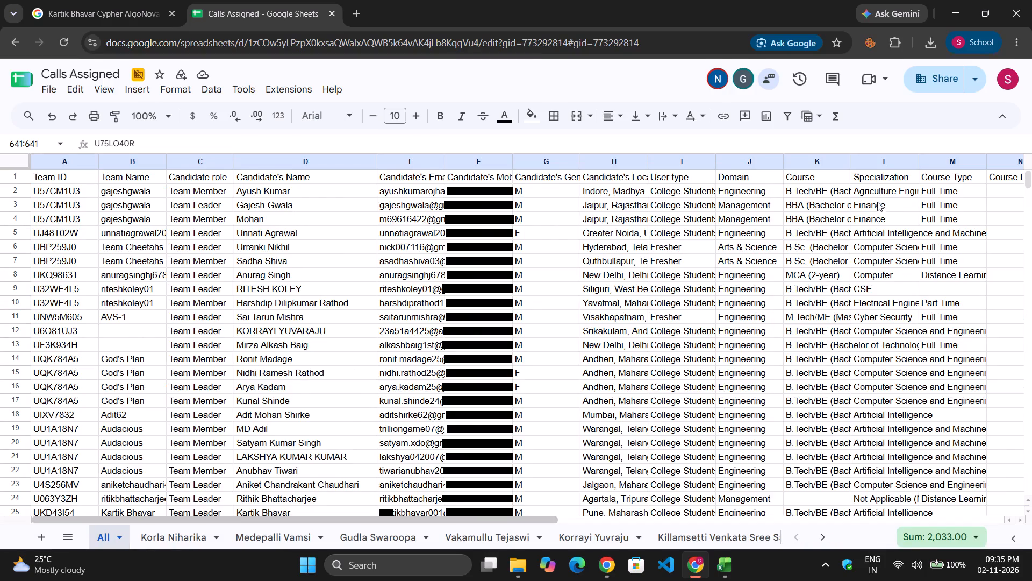
# Look across the All sheet's column headers to locate the column holding the candidates' organisations.
pyautogui.scroll(2, 606, 241)
pyautogui.hscroll(-1, 787, 183)
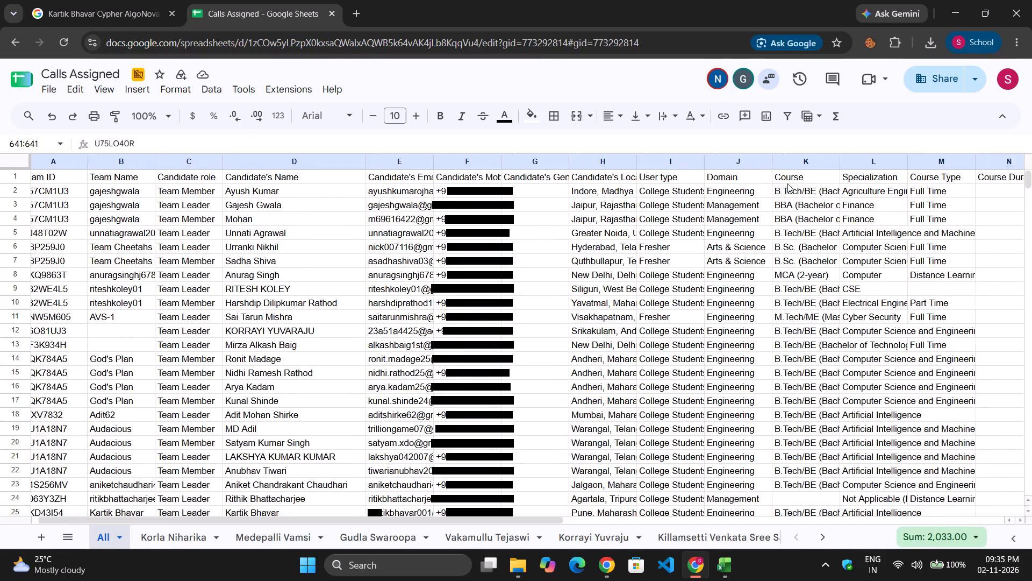
pyautogui.hscroll(-1, 787, 183)
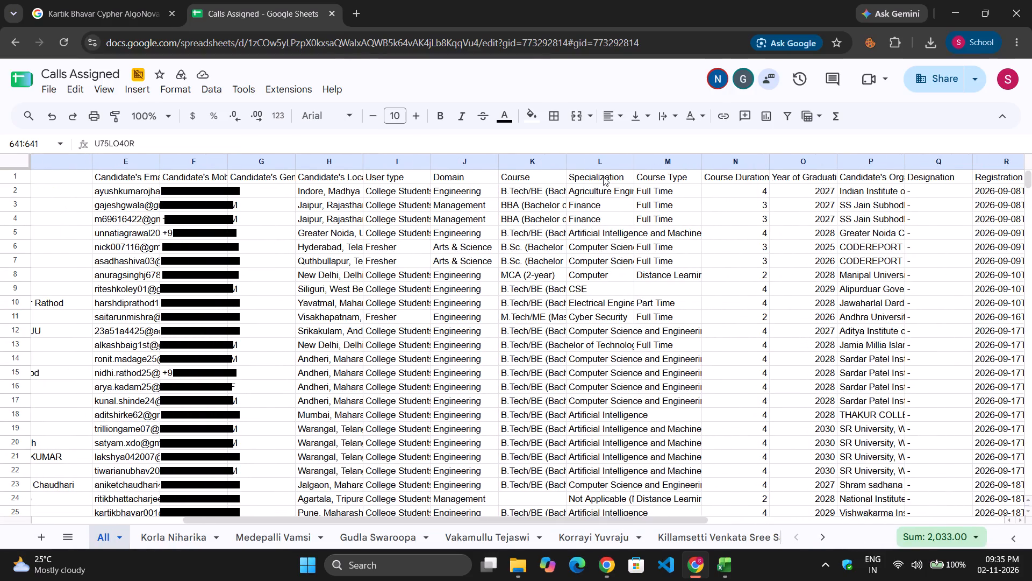
pyautogui.hscroll(-5, 603, 176)
pyautogui.hscroll(8, 603, 176)
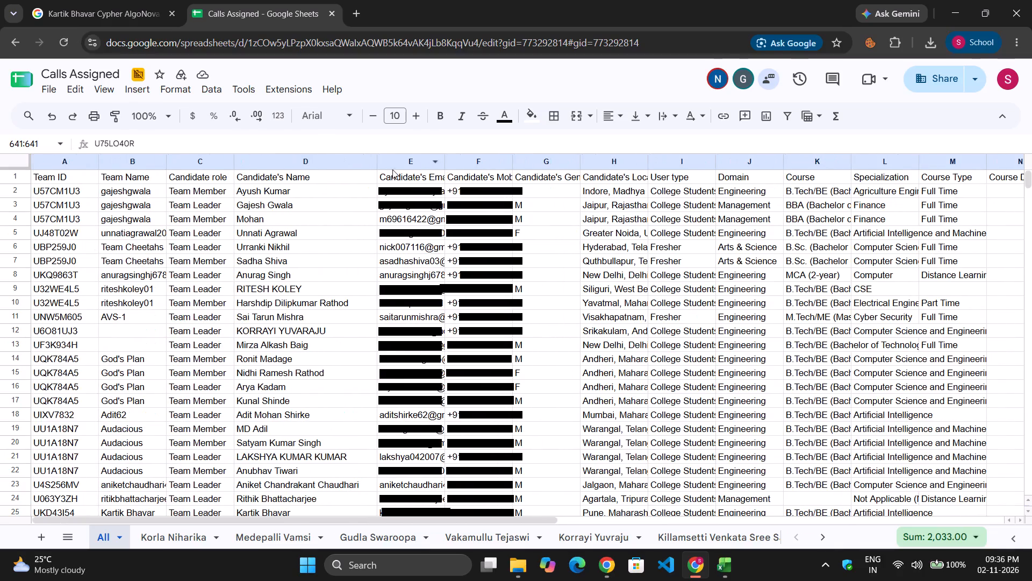
pyautogui.click(485, 175)
pyautogui.click(552, 175)
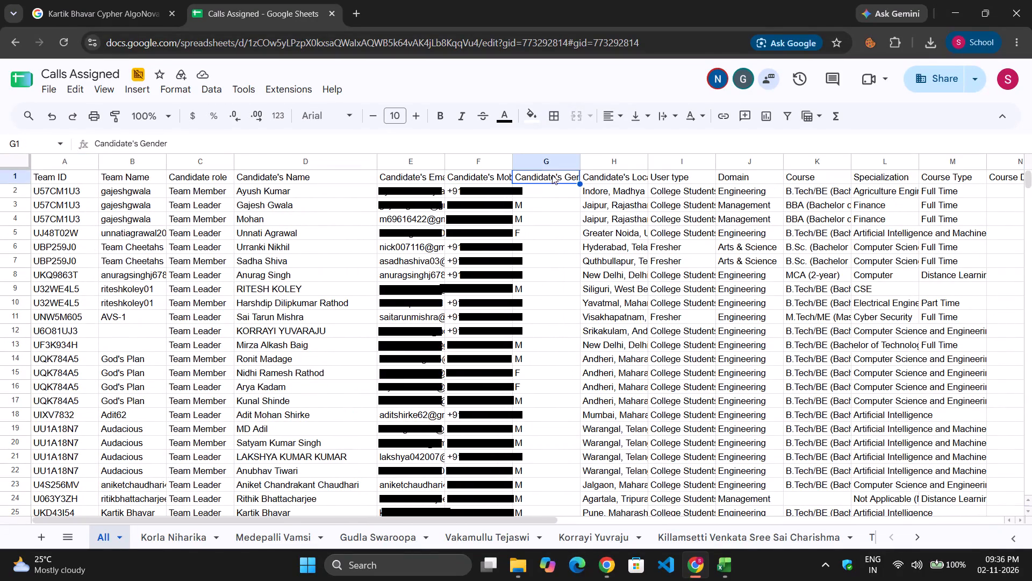
pyautogui.click(636, 177)
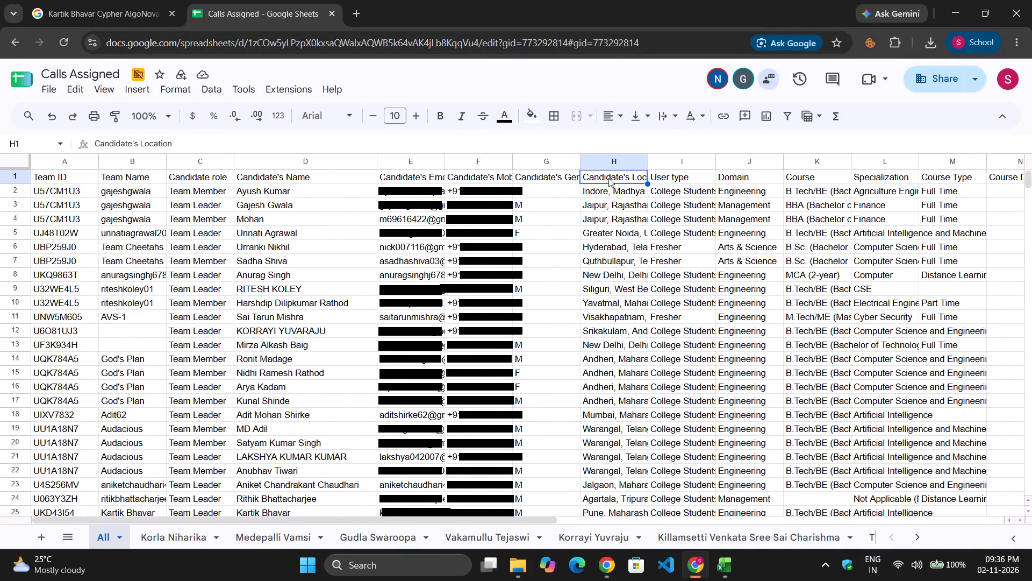
pyautogui.click(648, 167)
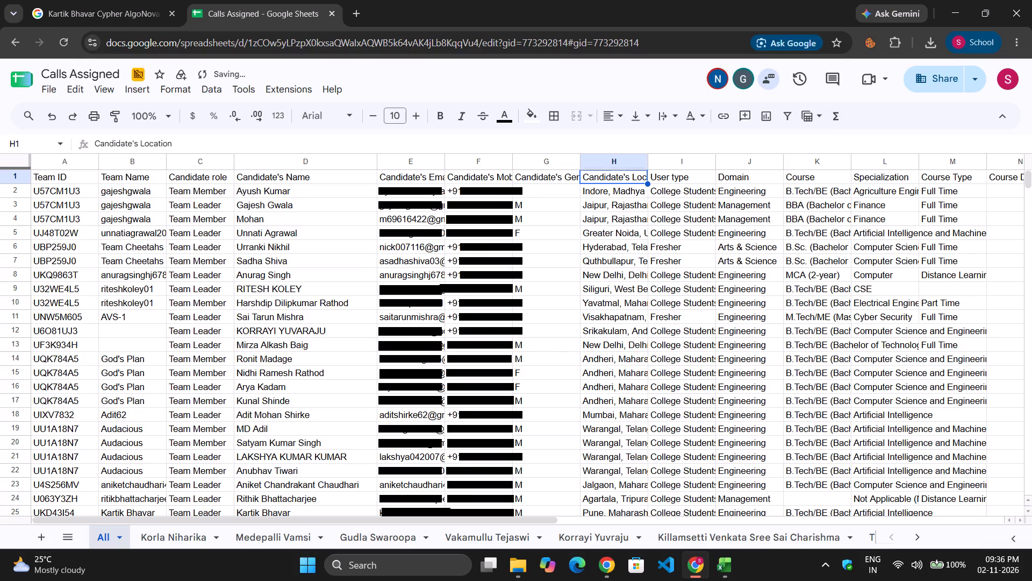
pyautogui.hscroll(2, 283, 255)
pyautogui.click(432, 297)
pyautogui.hscroll(-1, 583, 318)
pyautogui.moveTo(607, 322); pyautogui.dragTo(650, 161)
pyautogui.moveTo(650, 161); pyautogui.dragTo(655, 173)
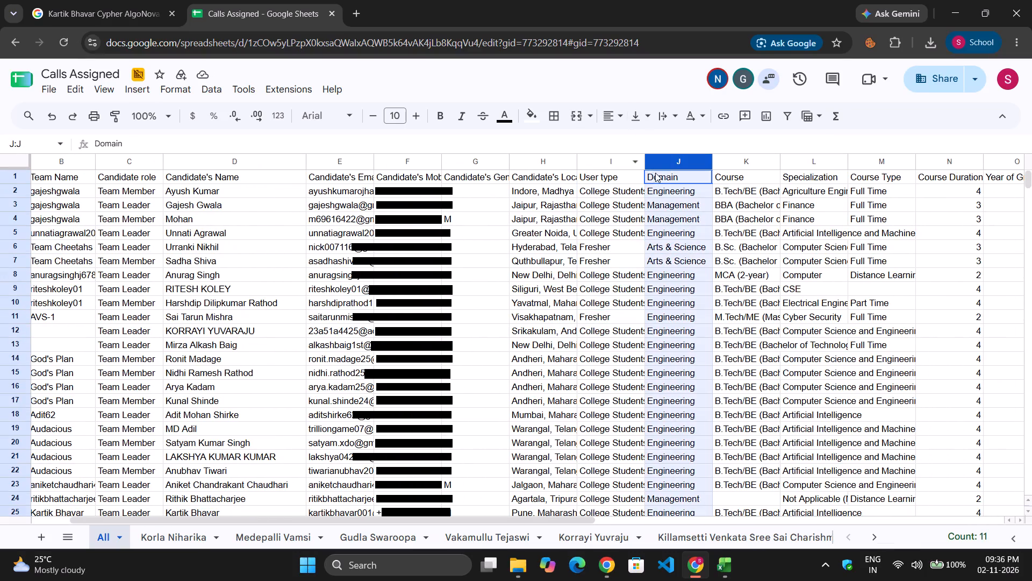
pyautogui.moveTo(655, 173); pyautogui.dragTo(809, 223)
pyautogui.click(809, 223)
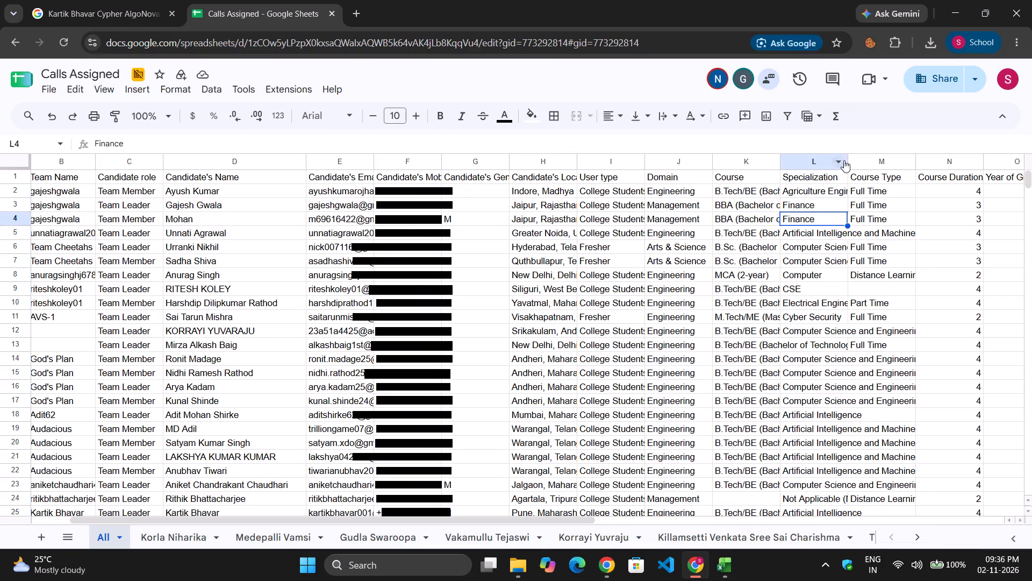
# Widen the Specialization and Candidate's Organisation columns in the All sheet so their entries are easier to read.
pyautogui.moveTo(849, 161); pyautogui.dragTo(930, 169)
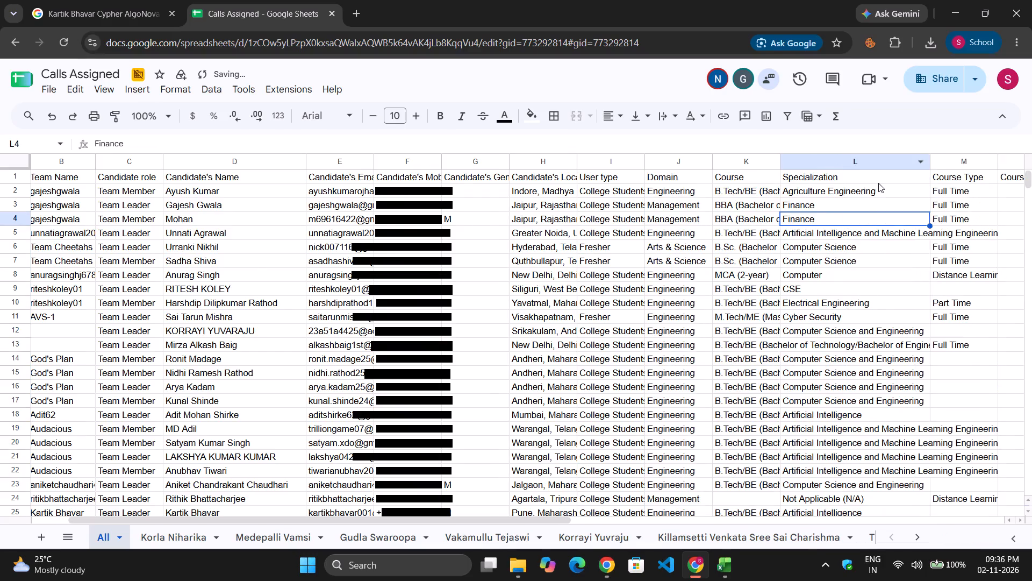
pyautogui.hscroll(-5, 878, 183)
pyautogui.click(773, 169)
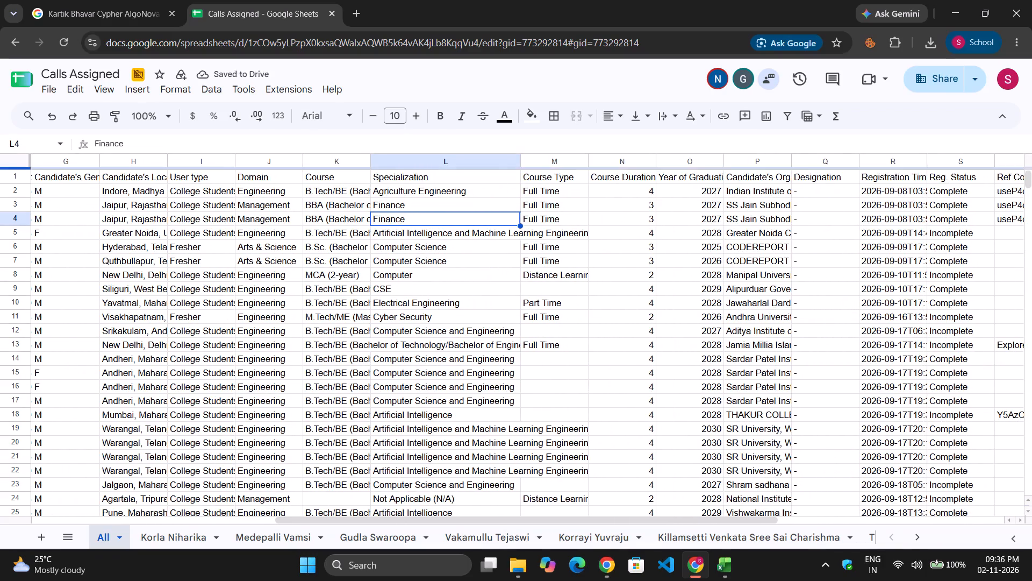
pyautogui.moveTo(794, 165); pyautogui.dragTo(950, 184)
pyautogui.click(781, 212)
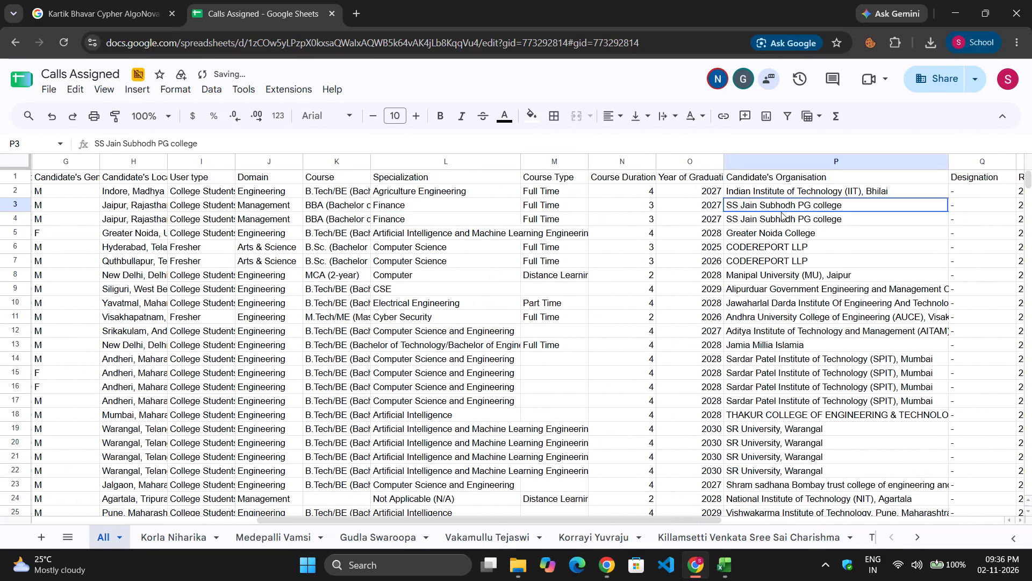
# Create a filter on the Candidate's Organisation column of the All sheet.
pyautogui.click(795, 178)
pyautogui.click(818, 164)
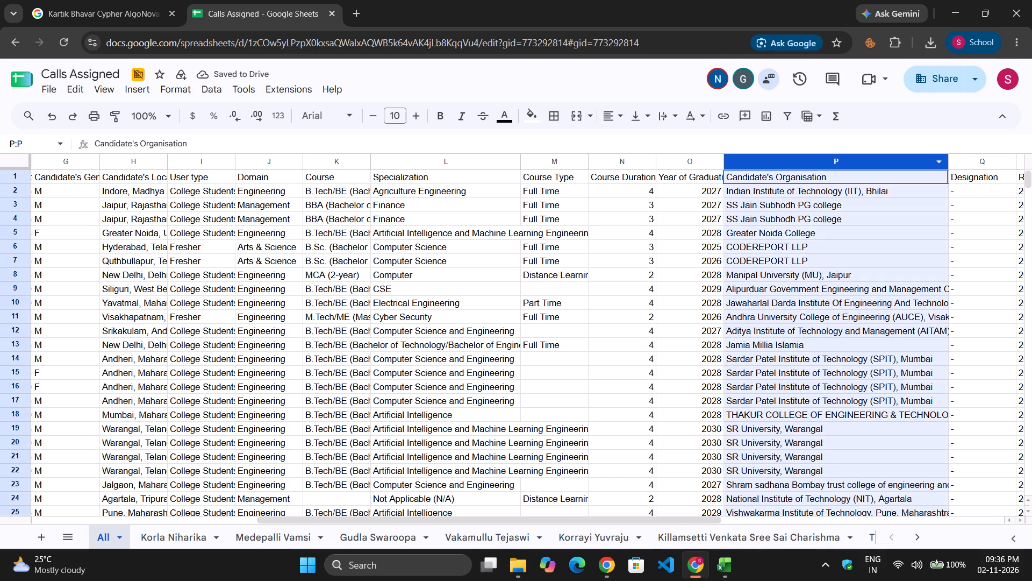
pyautogui.click(938, 166)
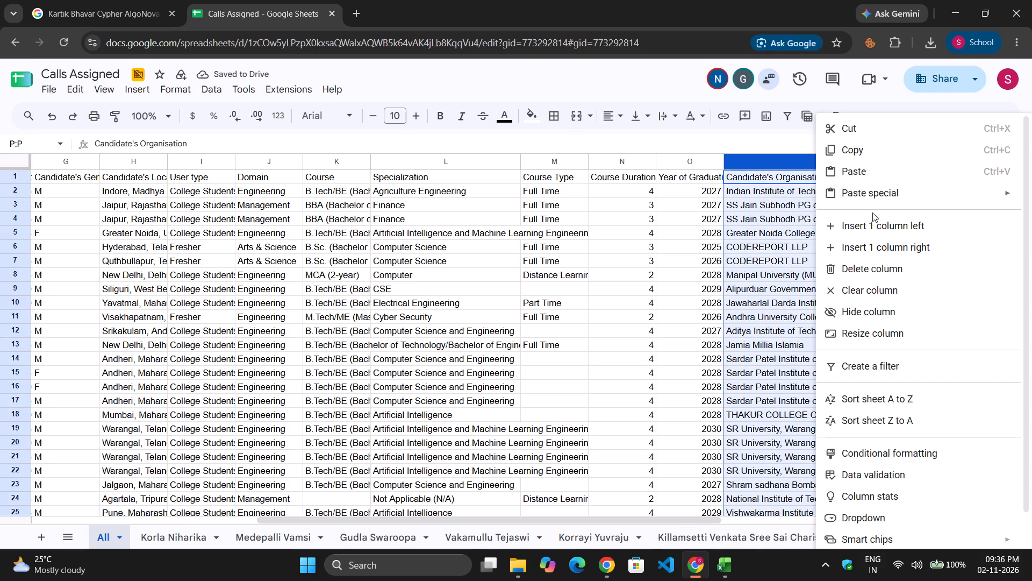
pyautogui.click(851, 360)
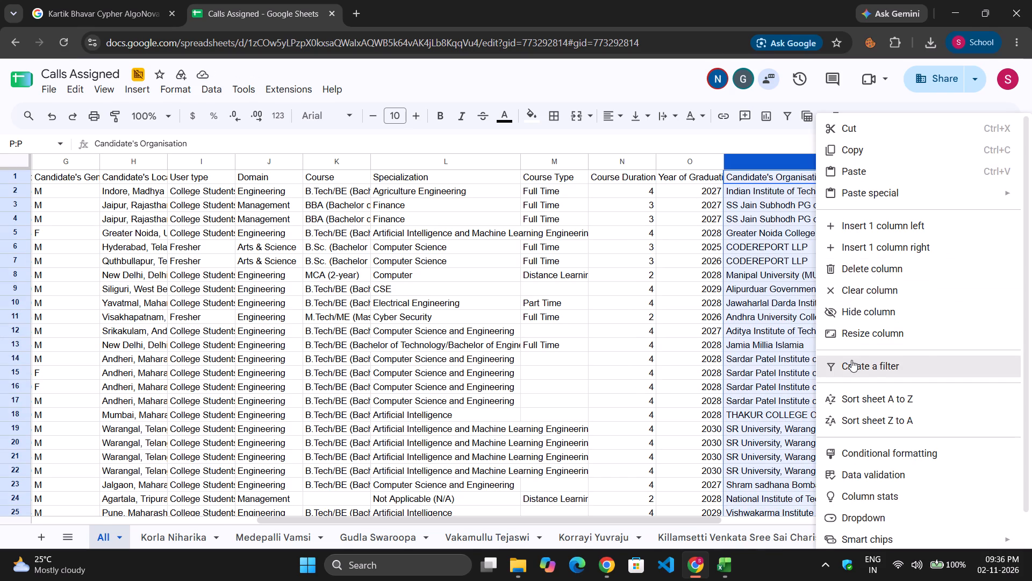
# Filter Candidate's Organisation by values, clearing all entries, searching "Satya" and keeping only the two Satya Institute of Technology and Management entries.
pyautogui.click(938, 179)
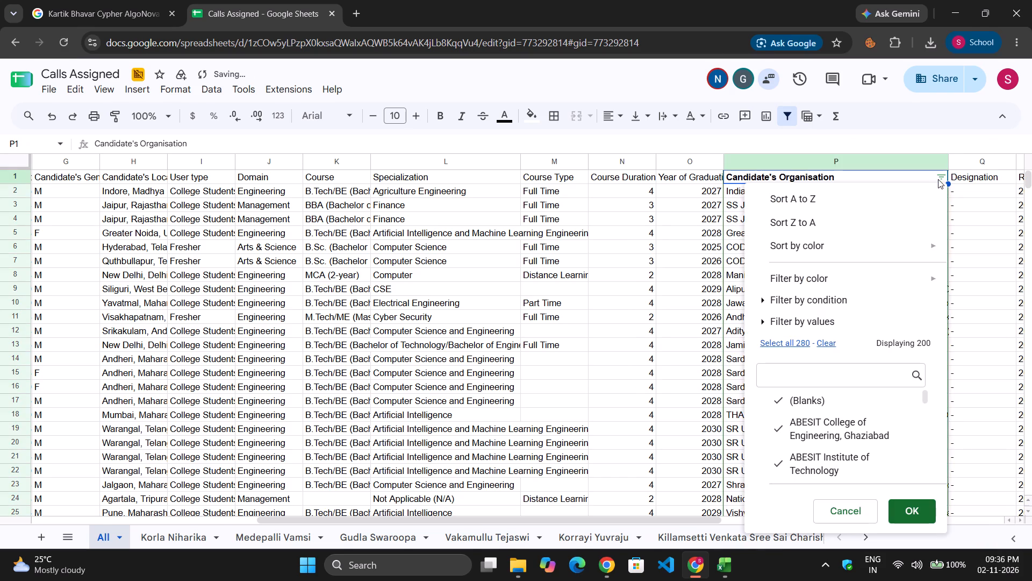
pyautogui.click(788, 377)
pyautogui.click(789, 404)
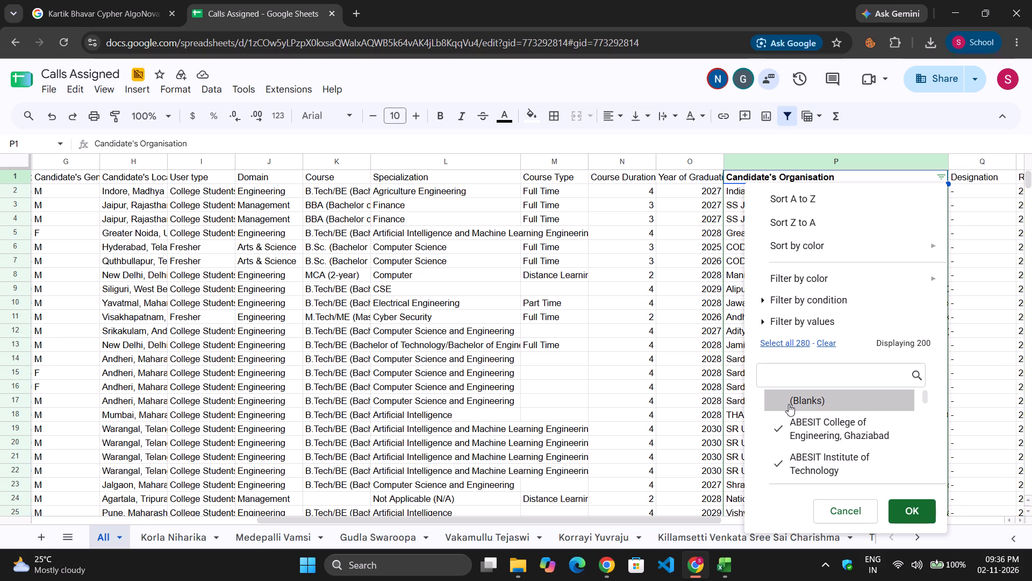
pyautogui.click(789, 404)
pyautogui.scroll(-6, 791, 426)
pyautogui.scroll(15, 791, 426)
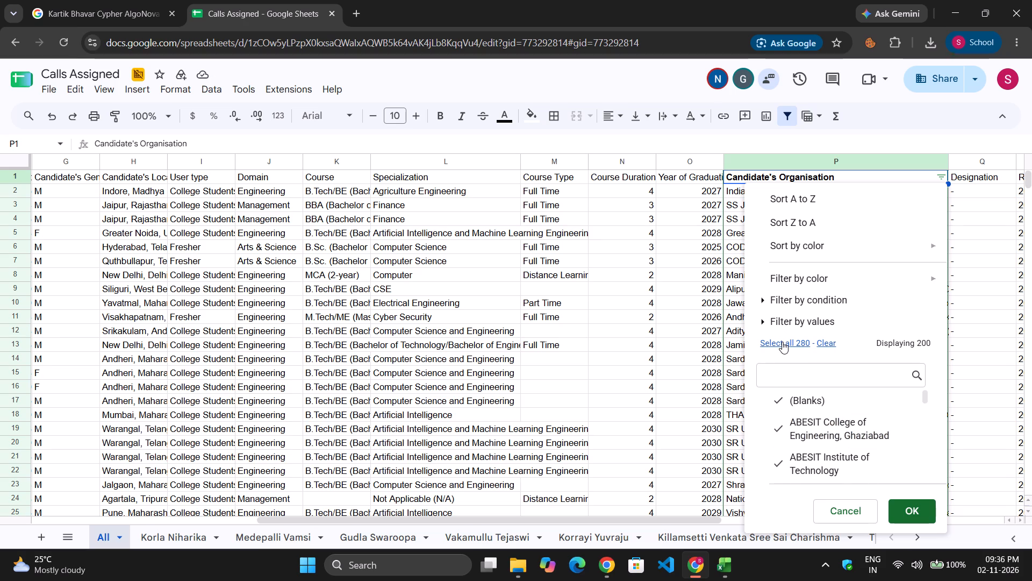
pyautogui.click(823, 343)
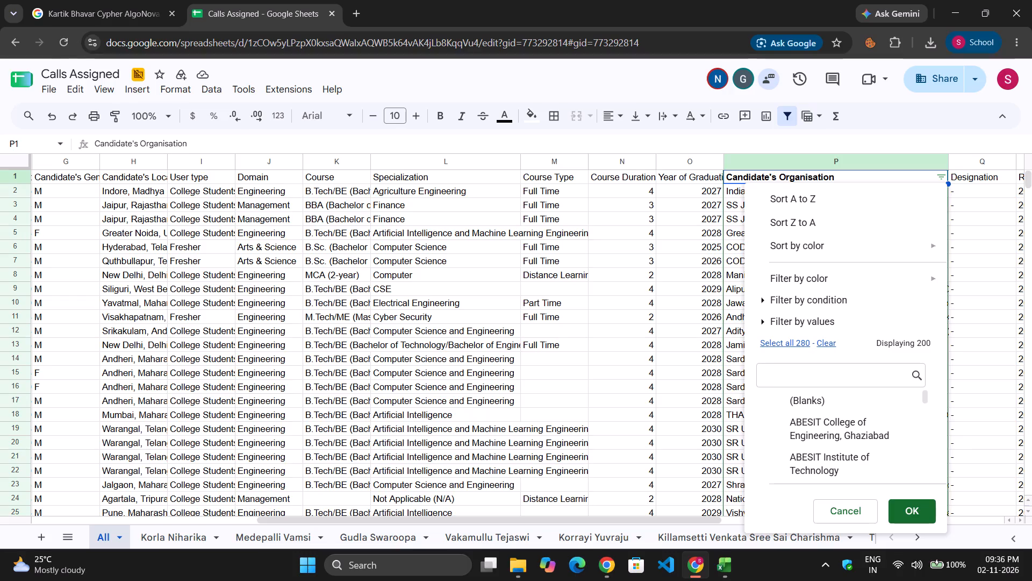
pyautogui.click(806, 386)
pyautogui.hotkey('ctrl', 'v')
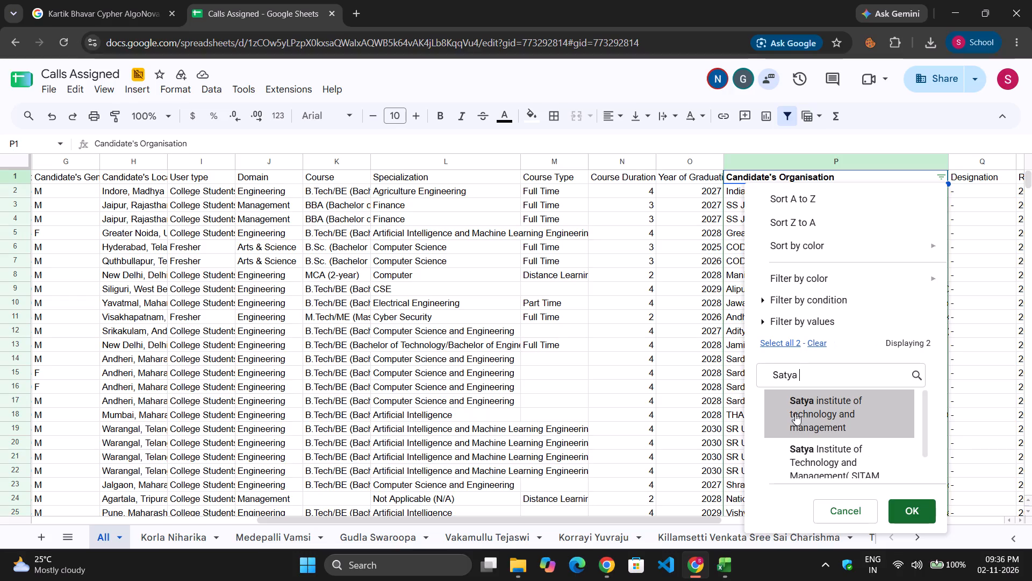
pyautogui.click(794, 410)
pyautogui.click(791, 442)
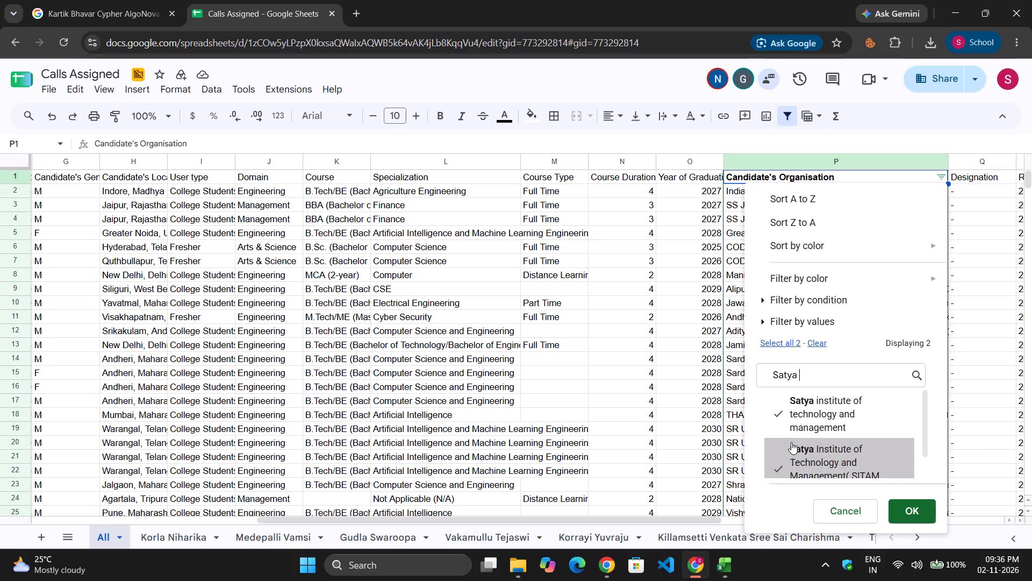
pyautogui.scroll(-2, 791, 442)
pyautogui.click(907, 512)
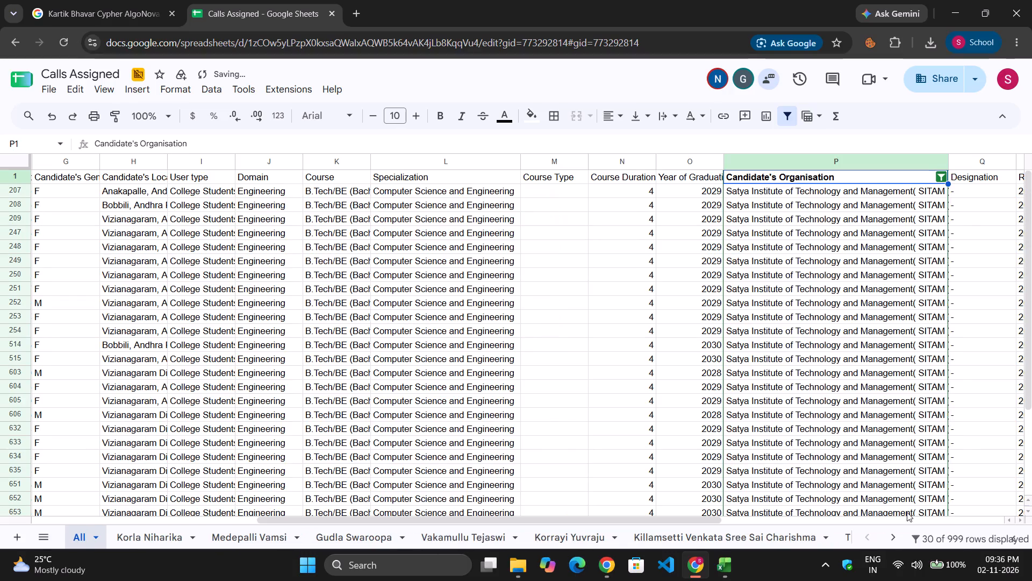
pyautogui.hscroll(7, 770, 344)
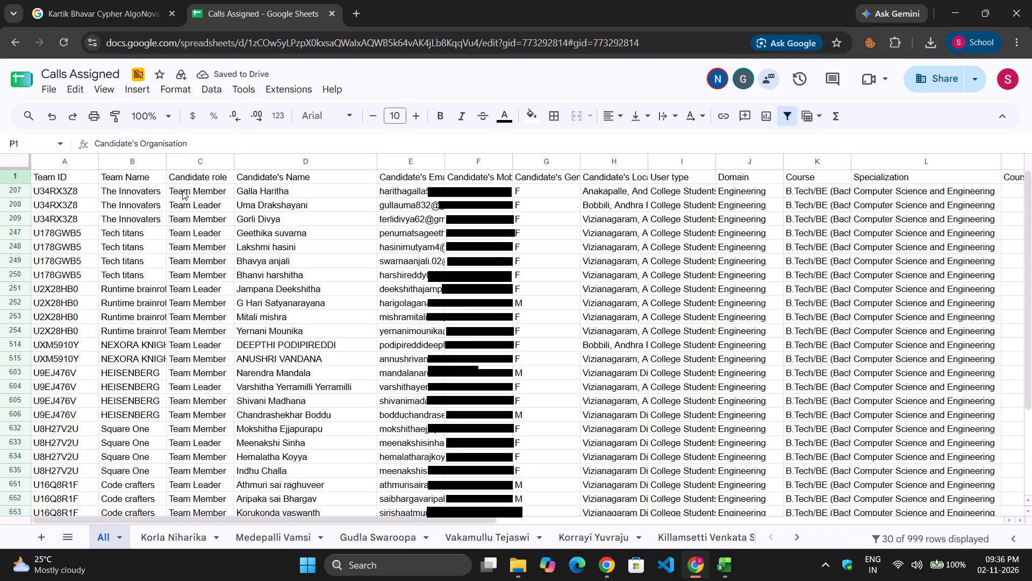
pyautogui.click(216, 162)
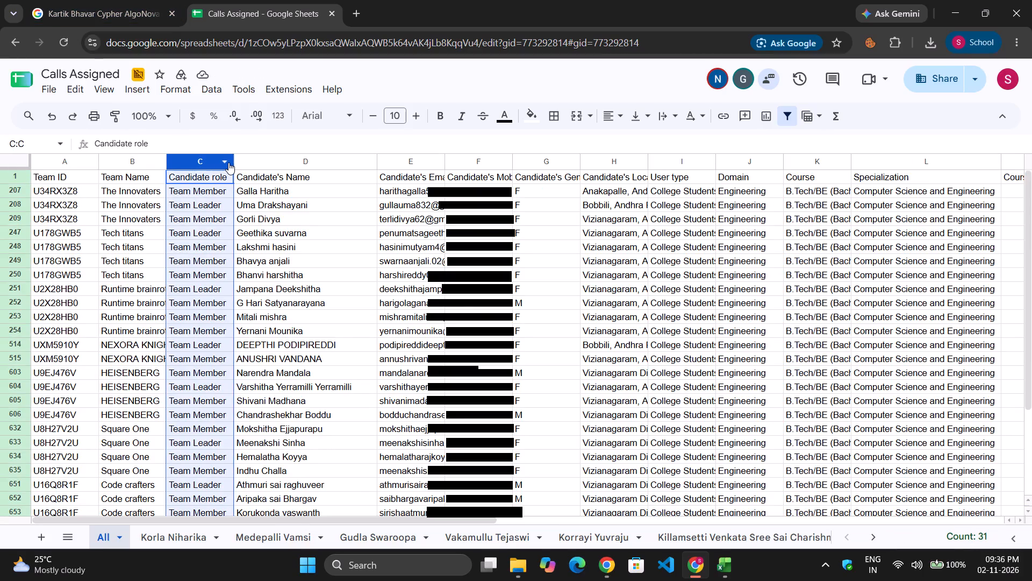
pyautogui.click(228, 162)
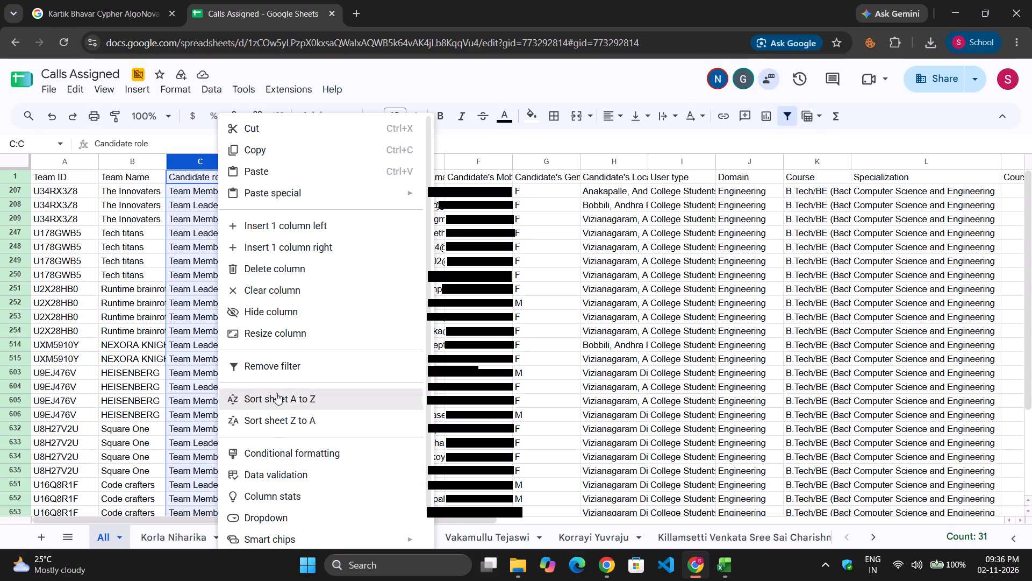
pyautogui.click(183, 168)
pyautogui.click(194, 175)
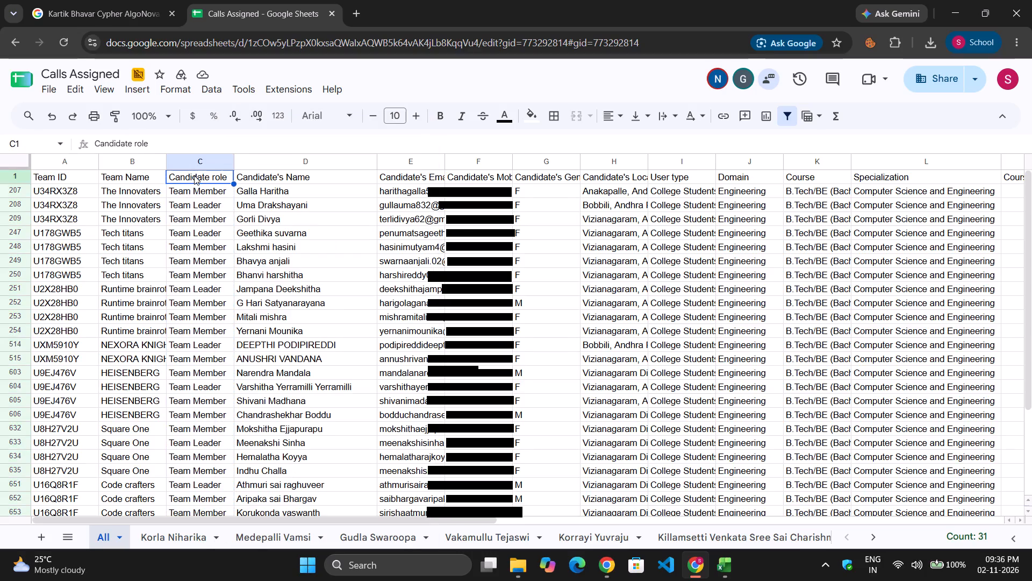
# Go through the filtered Satya Institute teams in the All sheet, picking out each team's Team Leader row in turn.
pyautogui.hscroll(-5, 404, 238)
pyautogui.hscroll(1, 404, 238)
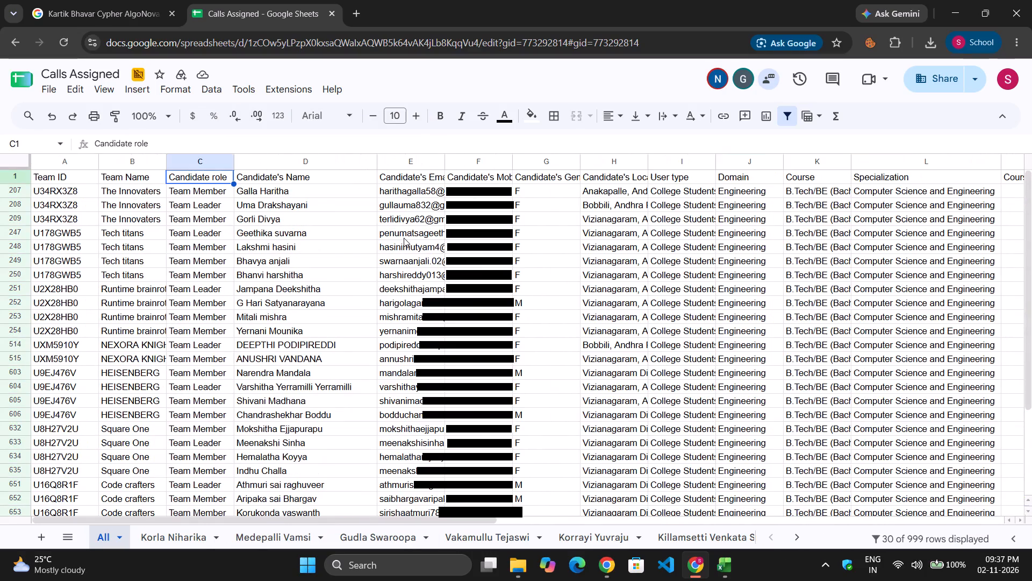
pyautogui.scroll(-5, 156, 311)
pyautogui.scroll(1, 156, 311)
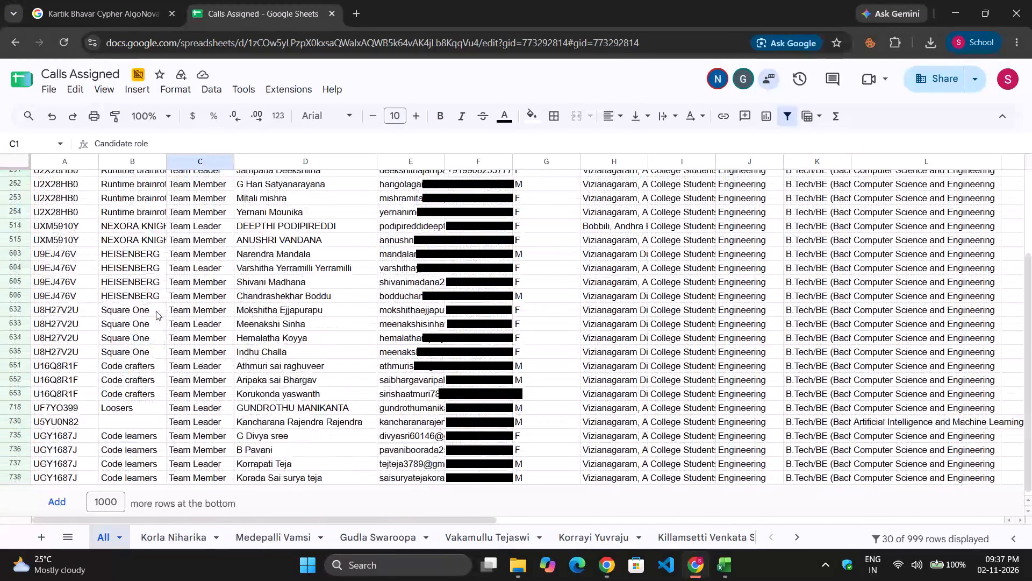
pyautogui.scroll(2, 156, 311)
pyautogui.scroll(-6, 156, 311)
pyautogui.scroll(6, 107, 464)
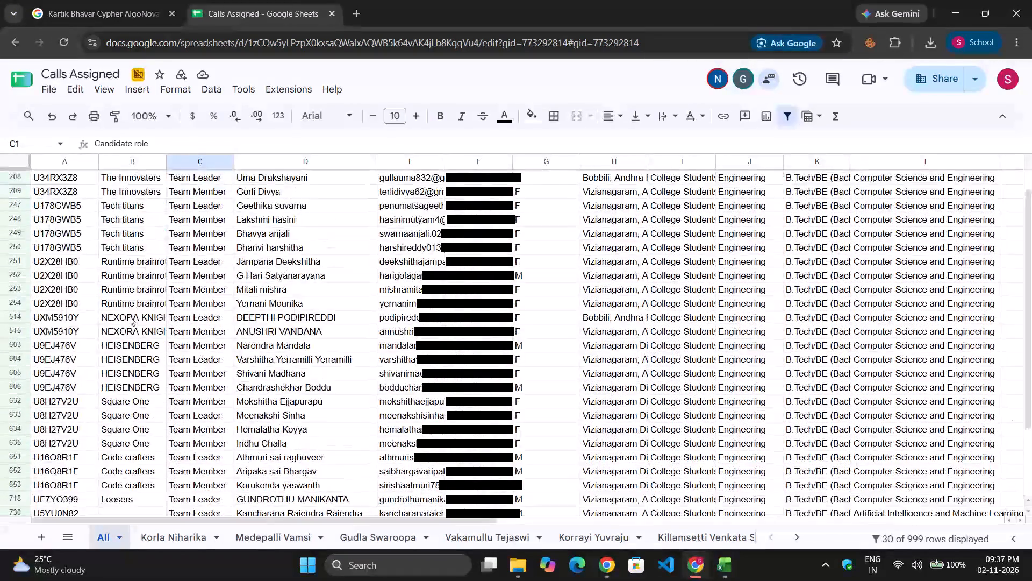
pyautogui.click(202, 201)
pyautogui.click(208, 239)
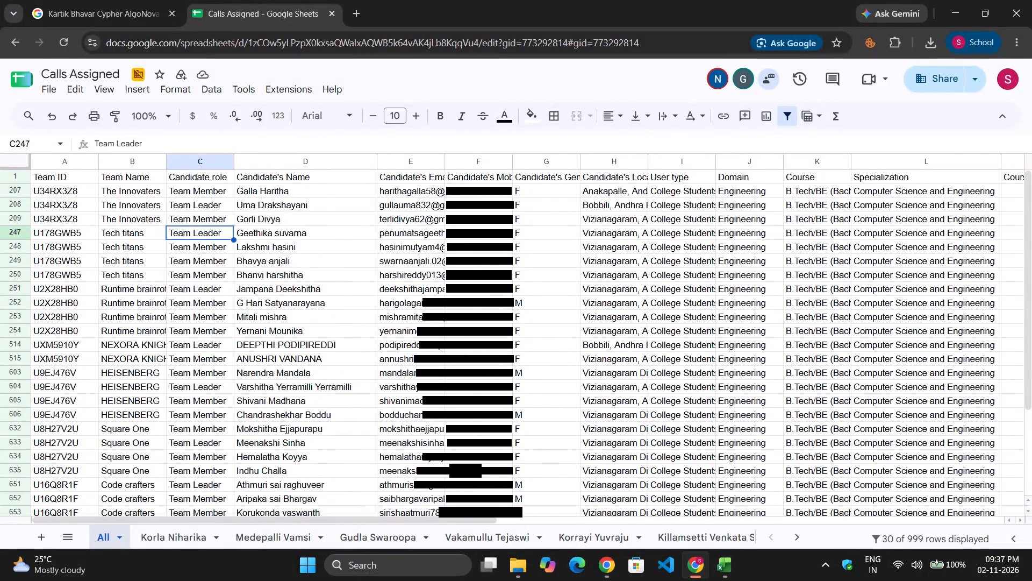
pyautogui.click(210, 289)
pyautogui.moveTo(214, 341); pyautogui.dragTo(217, 393)
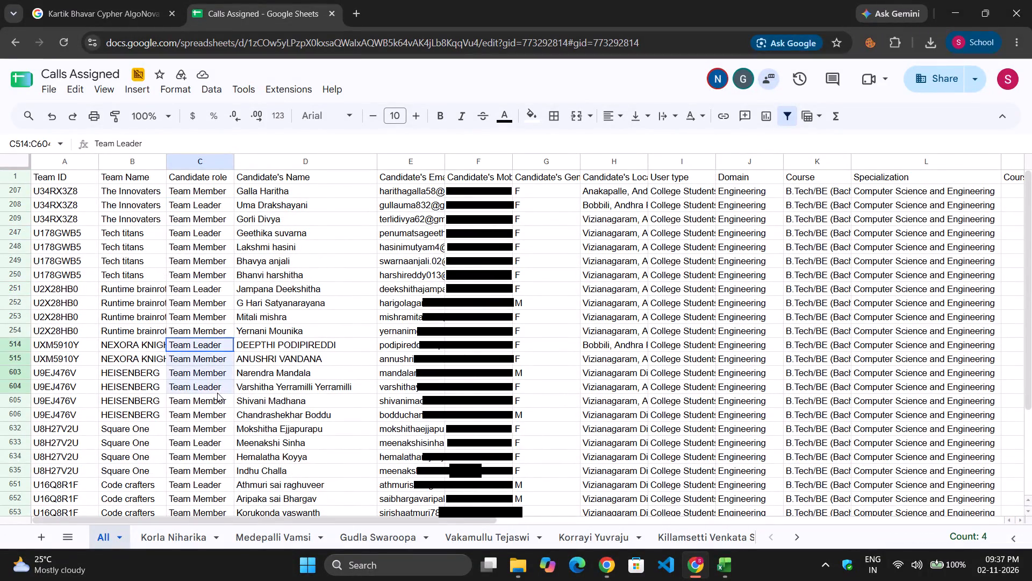
pyautogui.moveTo(217, 393); pyautogui.dragTo(217, 392)
pyautogui.click(217, 392)
pyautogui.click(220, 441)
pyautogui.scroll(-1, 220, 441)
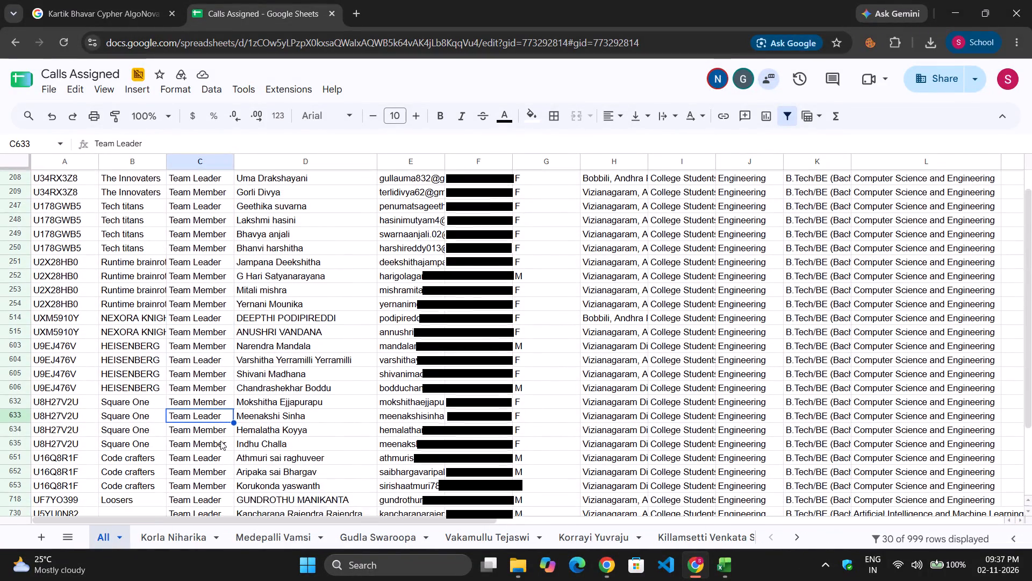
pyautogui.scroll(-1, 220, 441)
pyautogui.click(220, 444)
pyautogui.scroll(-1, 220, 444)
pyautogui.click(220, 445)
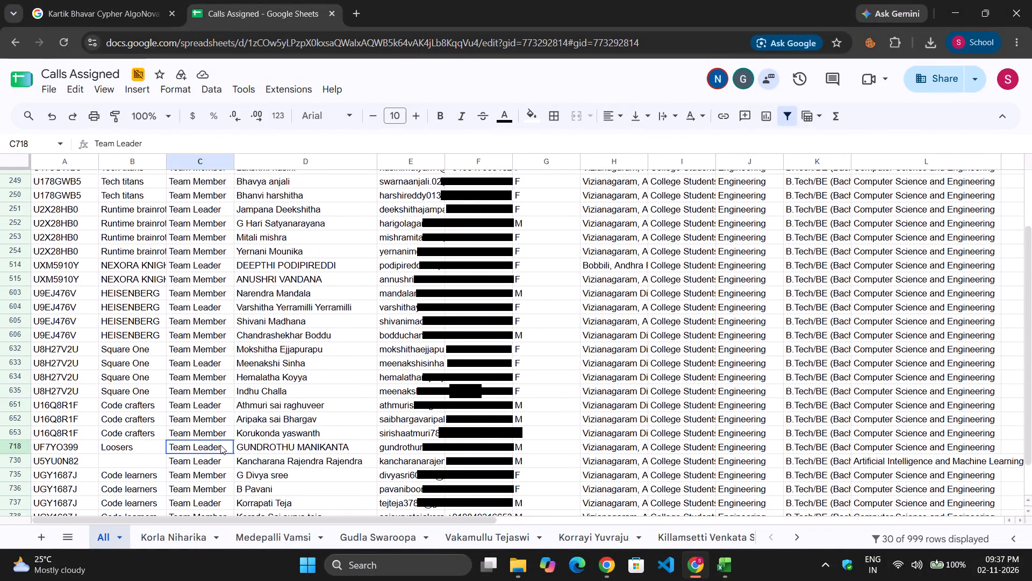
pyautogui.scroll(-1, 223, 456)
pyautogui.click(224, 462)
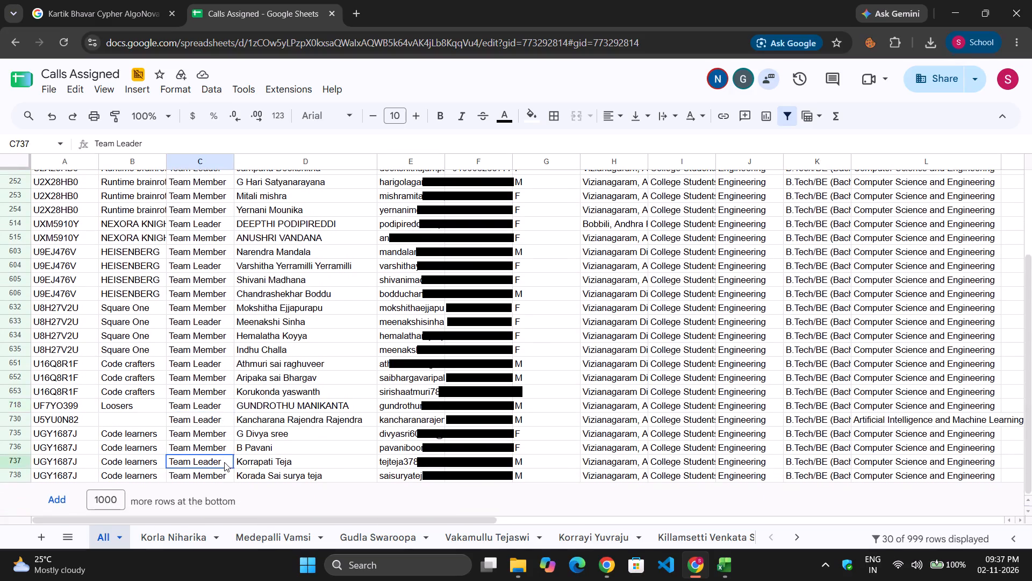
# Examine the organisation and registration status columns for the filtered Satya Institute rows.
pyautogui.hscroll(-7, 224, 462)
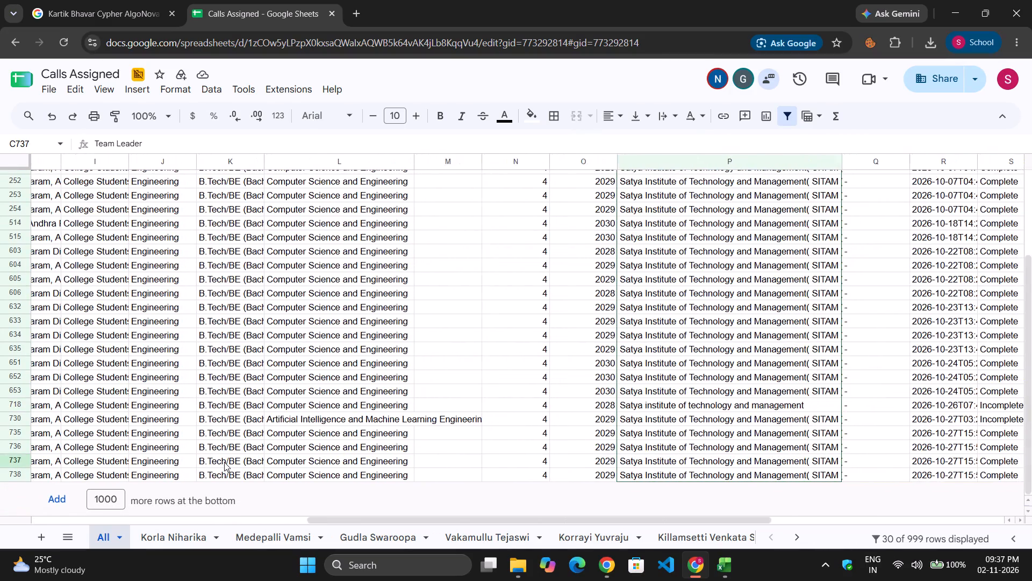
pyautogui.scroll(8, 293, 420)
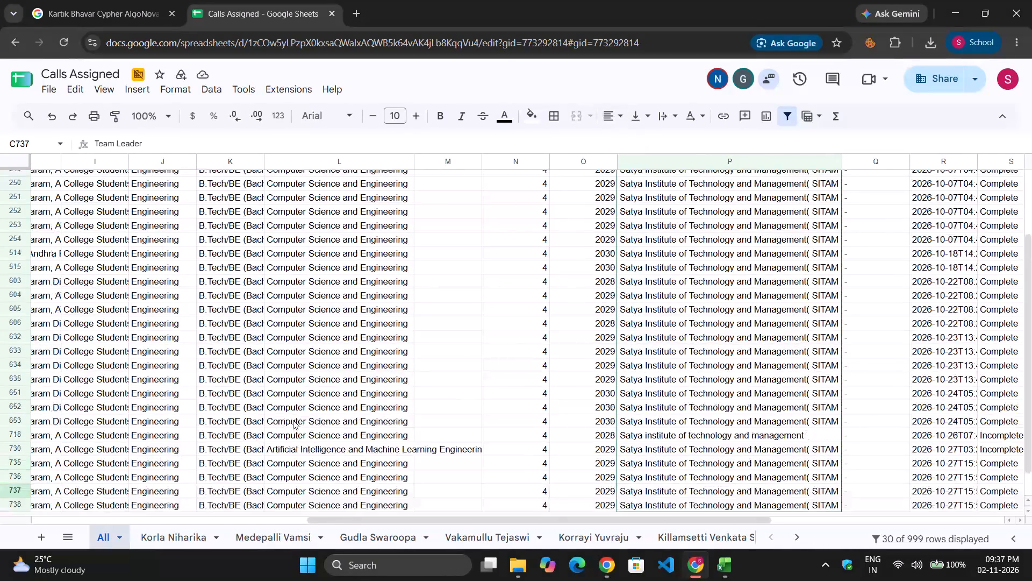
pyautogui.hscroll(-7, 293, 420)
pyautogui.hscroll(1, 293, 420)
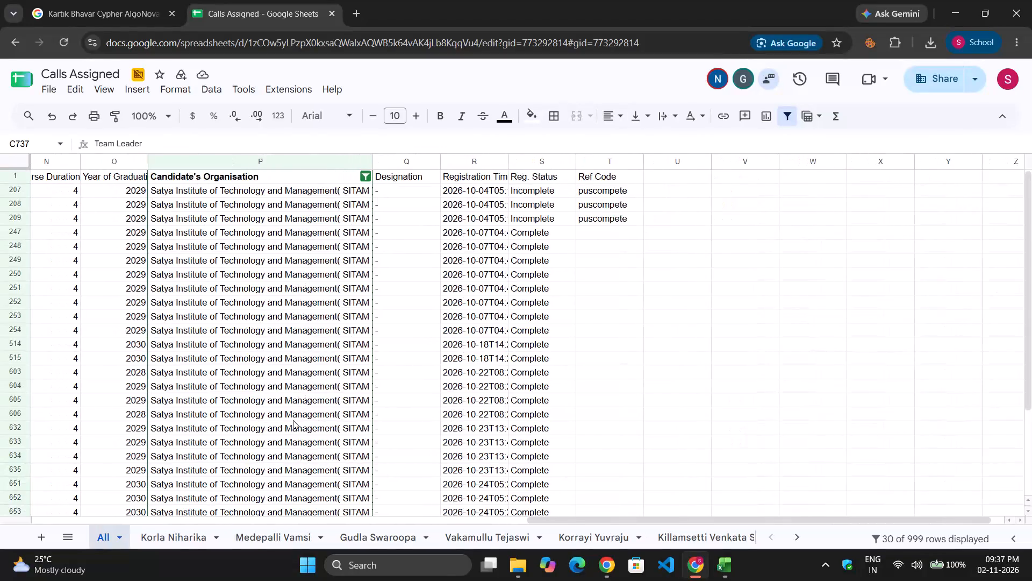
pyautogui.scroll(-3, 293, 420)
pyautogui.scroll(7, 293, 420)
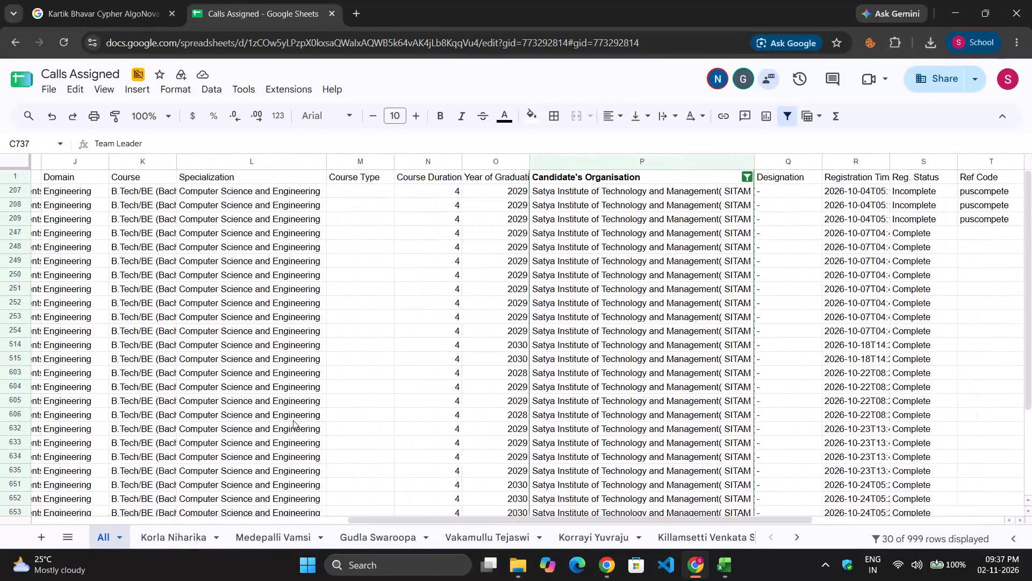
pyautogui.hscroll(7, 293, 420)
pyautogui.scroll(5, 206, 289)
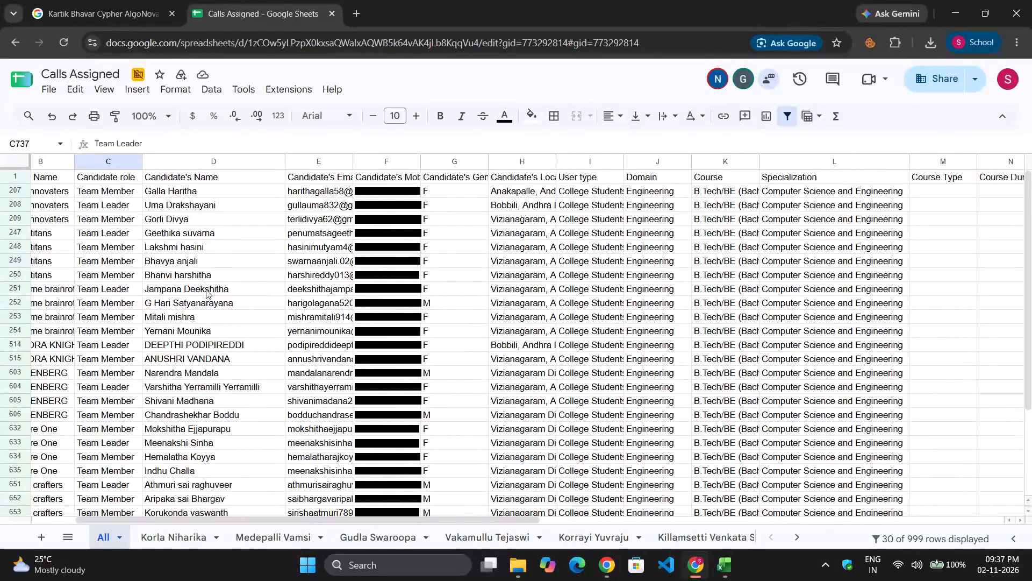
# Refilter Candidate's Organisation by values, clearing all entries, searching "raj" and keeping only Rajiv Gandhi University (RGUKT) IIIT Srikakulam and Nuzvid.
pyautogui.scroll(3, 206, 289)
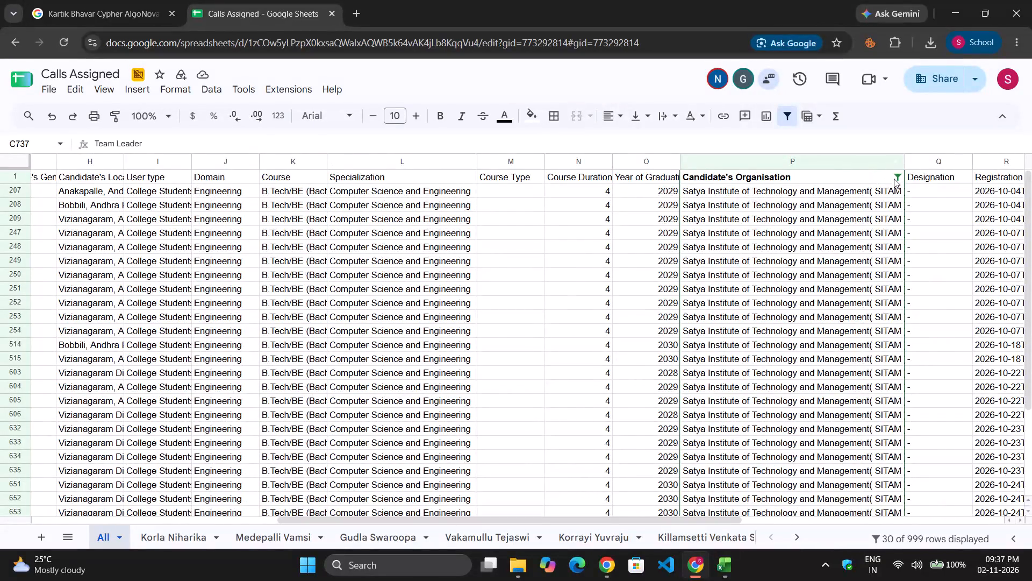
pyautogui.click(894, 179)
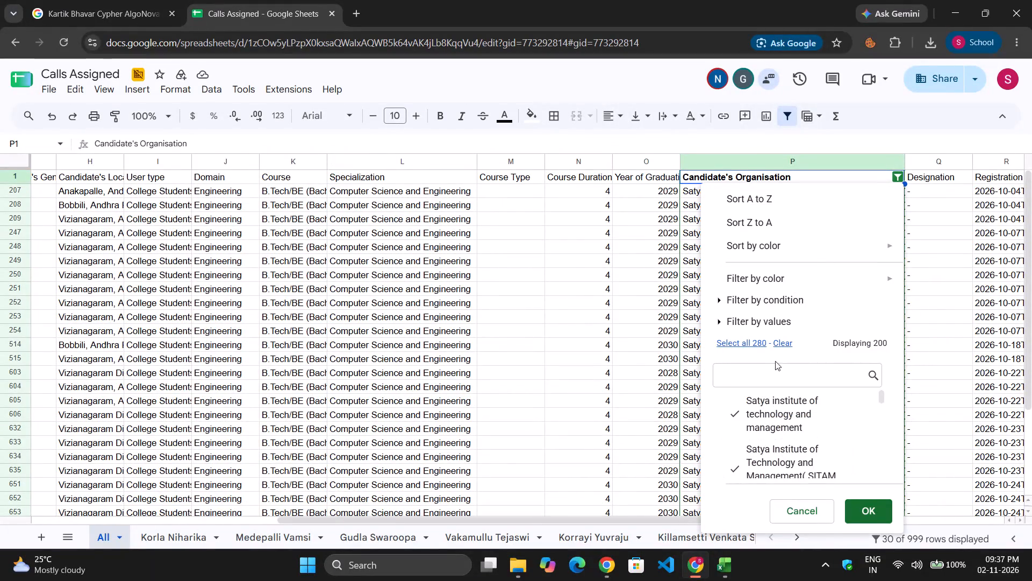
pyautogui.click(783, 343)
pyautogui.click(776, 374)
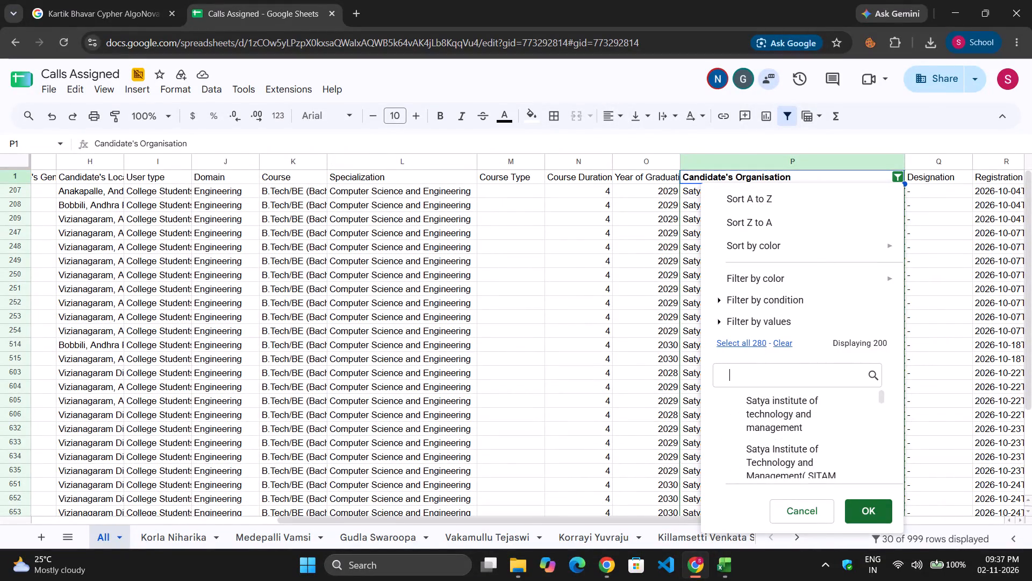
pyautogui.write('raj')
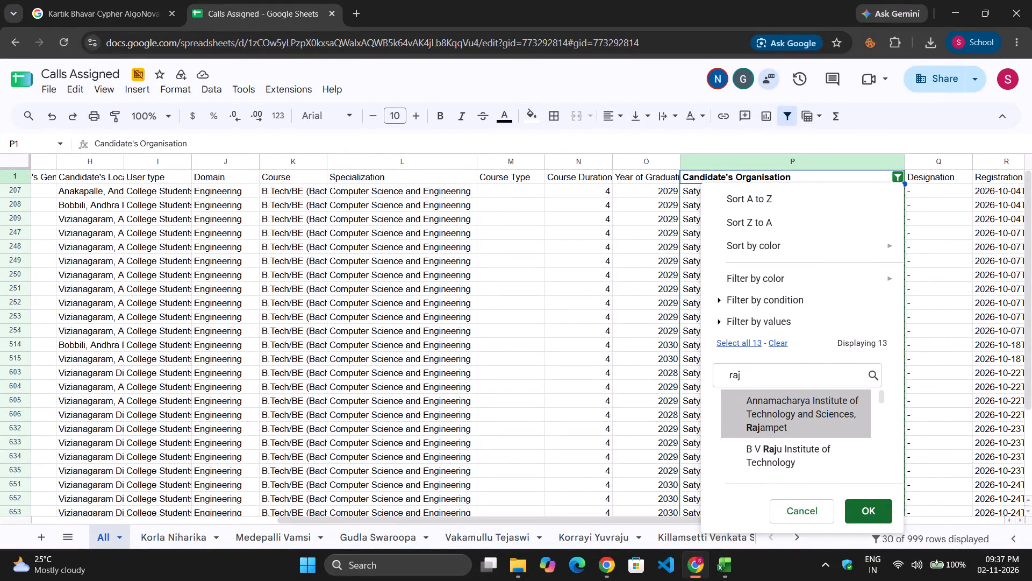
pyautogui.scroll(-1, 830, 420)
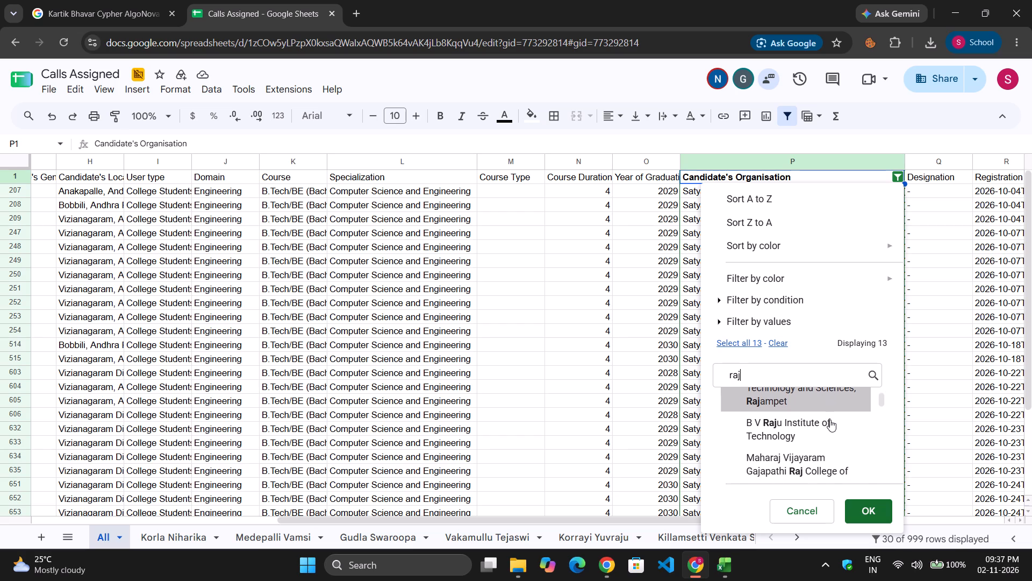
pyautogui.scroll(-3, 830, 420)
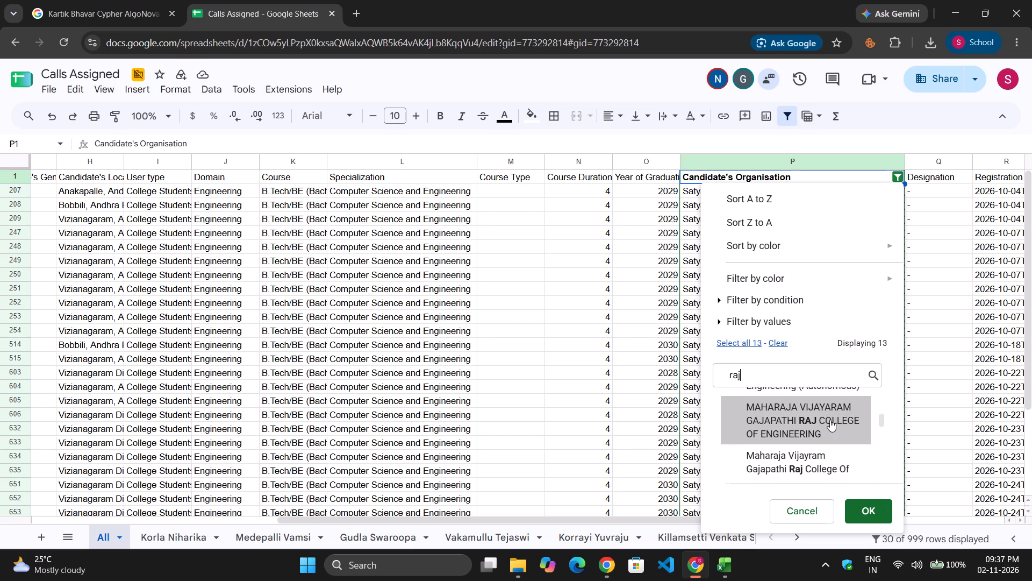
pyautogui.scroll(-3, 830, 420)
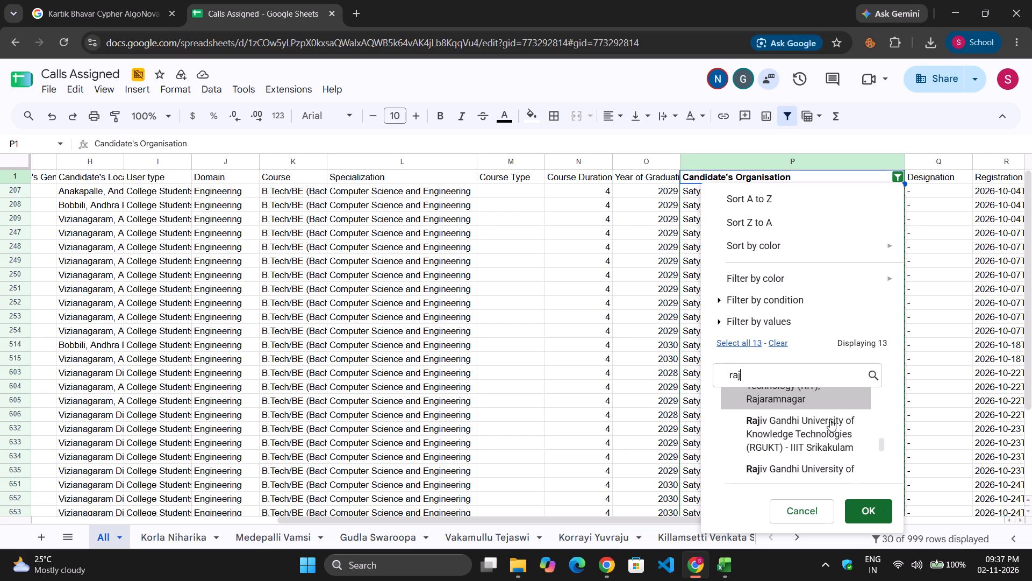
pyautogui.scroll(-1, 830, 420)
pyautogui.click(827, 415)
pyautogui.click(776, 464)
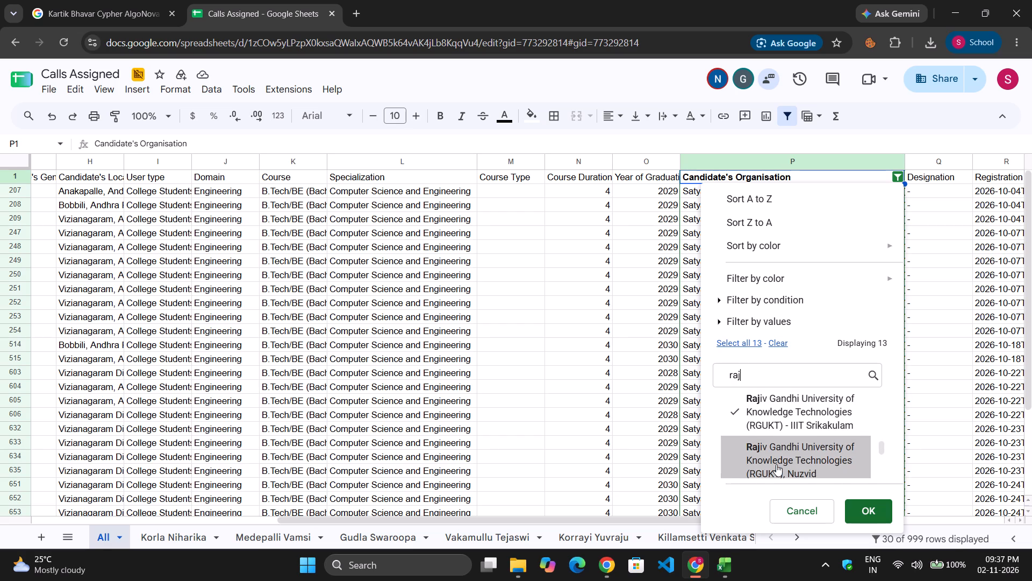
pyautogui.scroll(-3, 776, 464)
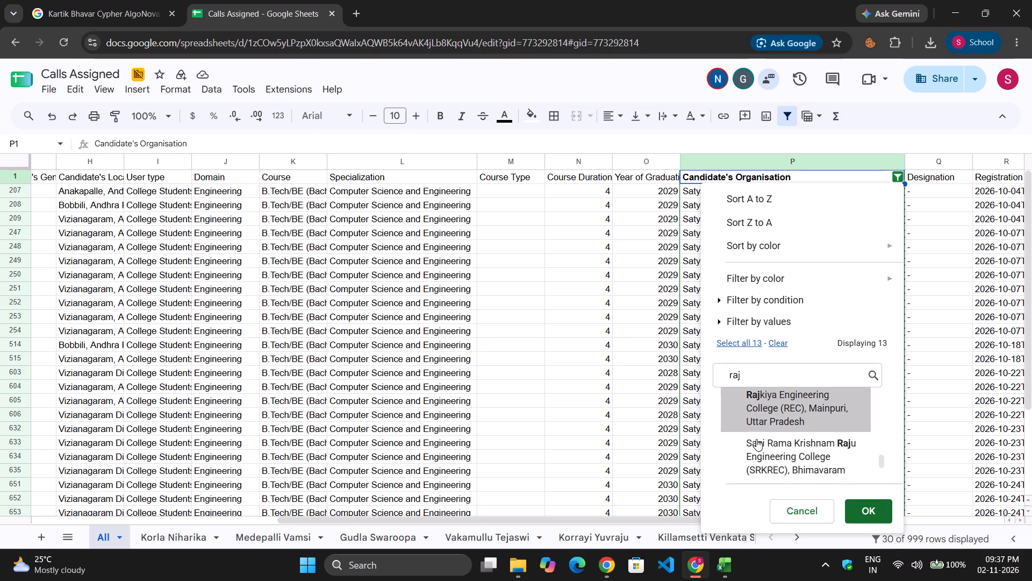
pyautogui.scroll(-3, 756, 439)
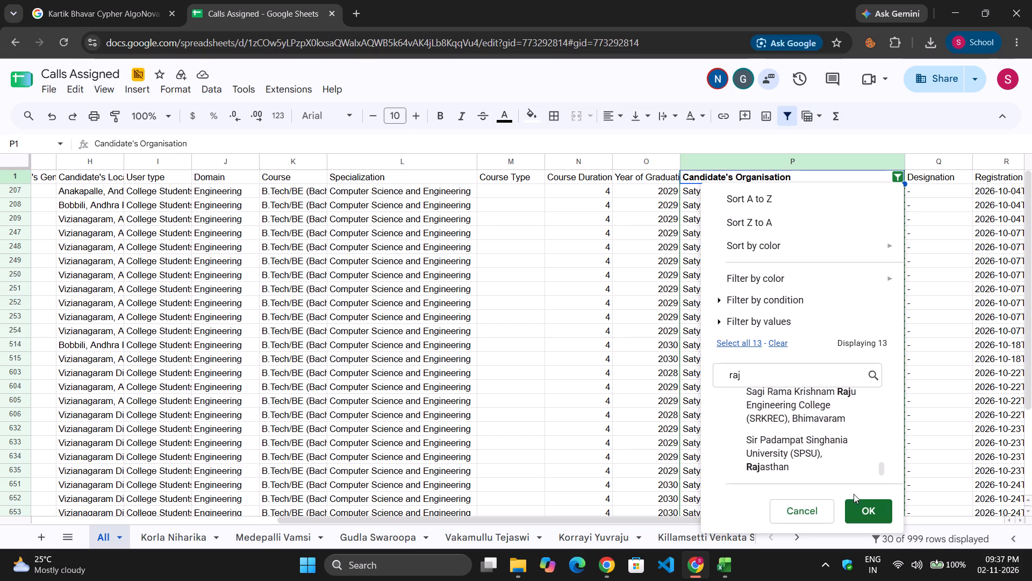
pyautogui.click(859, 507)
# Review the filtered RGUKT rows in the All sheet, examining their team IDs, team names and candidate roles.
pyautogui.scroll(-2, 501, 395)
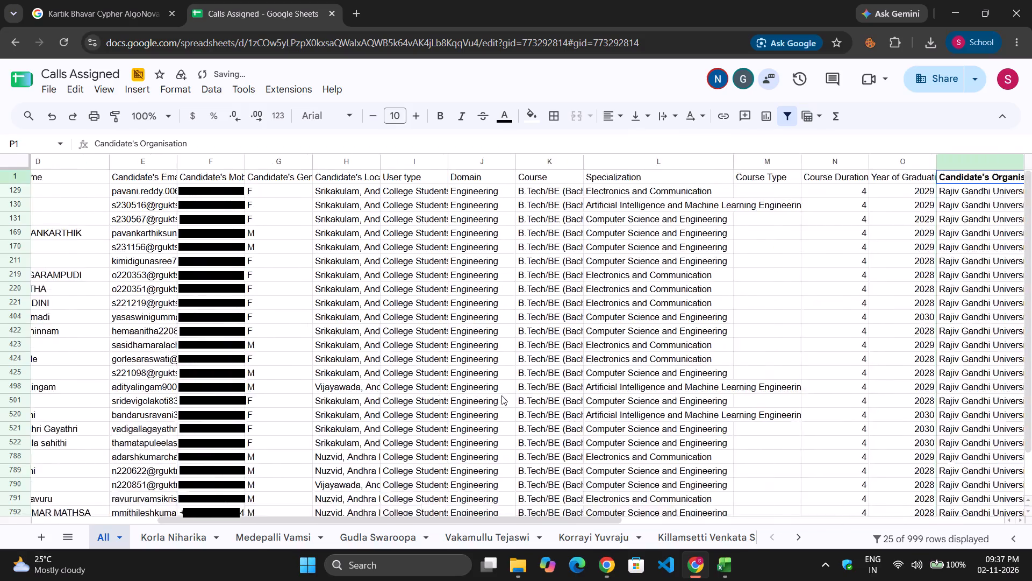
pyautogui.scroll(-2, 501, 395)
pyautogui.hscroll(6, 501, 395)
pyautogui.scroll(4, 501, 395)
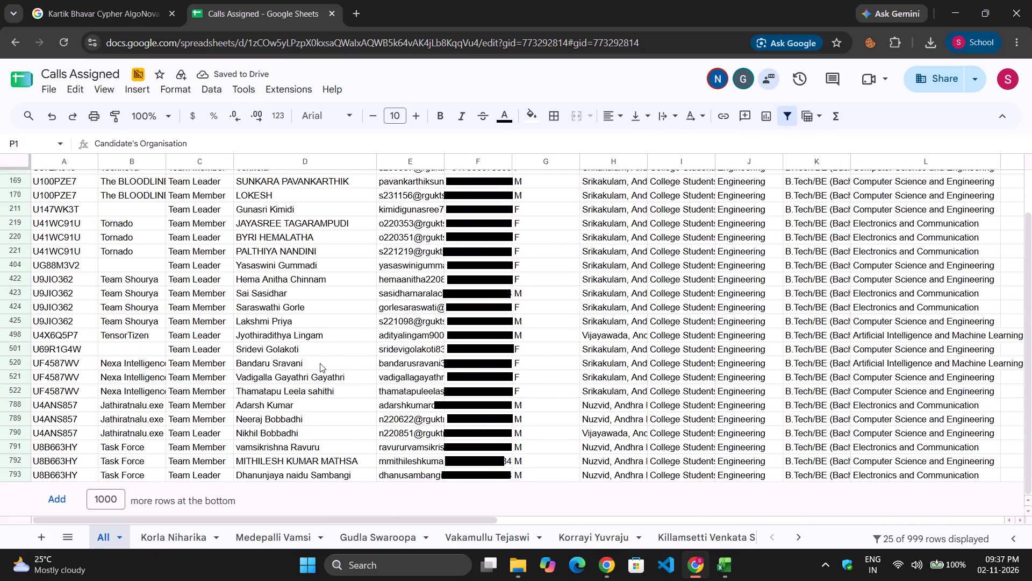
pyautogui.scroll(5, 320, 363)
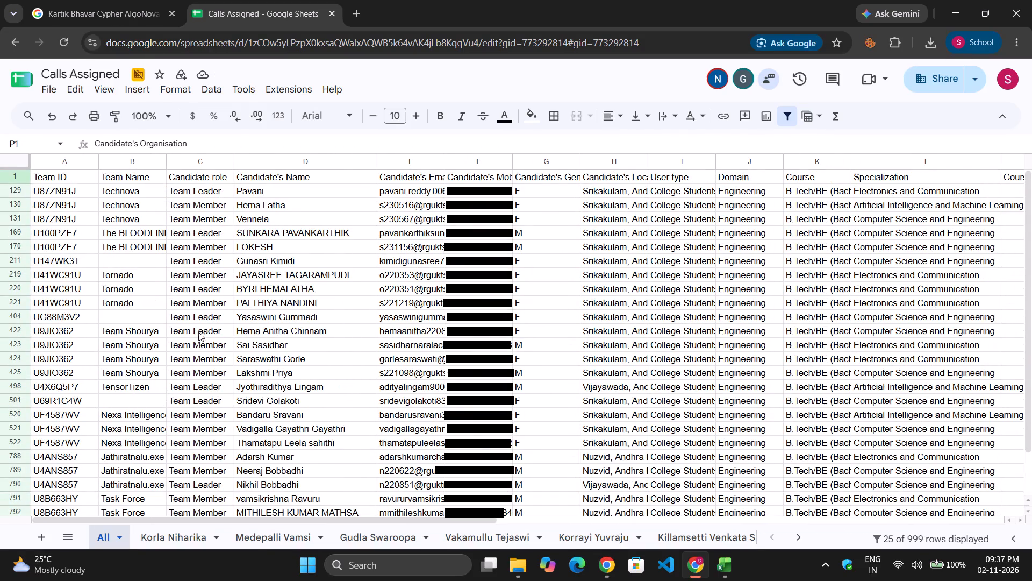
pyautogui.scroll(-2, 204, 399)
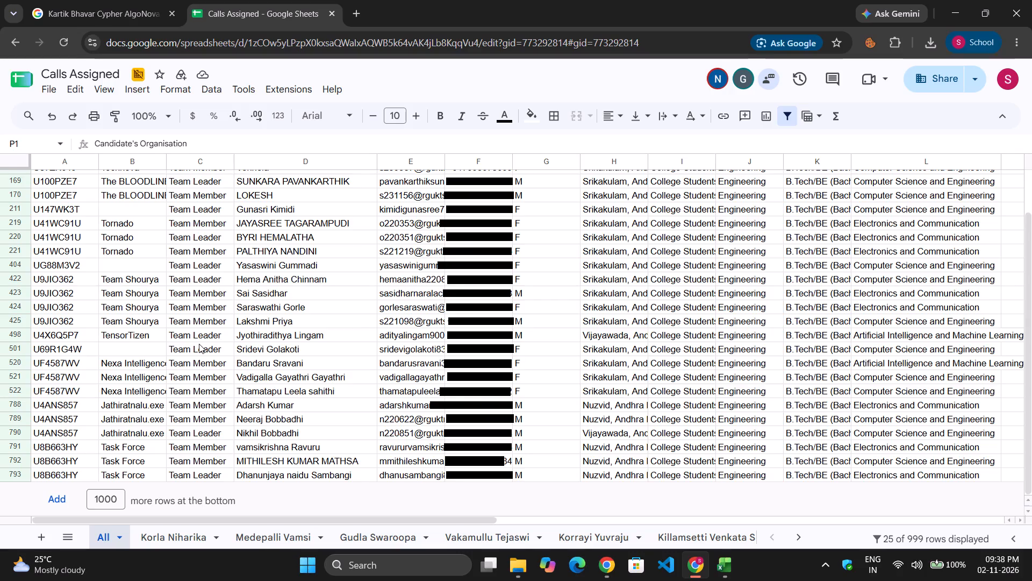
pyautogui.scroll(4, 199, 344)
# Refilter Candidate's Organisation in the All sheet, clearing all entries, searching "siva" and keeping only Sri Sivani College of Engineering, Andhra Pradesh.
pyautogui.hscroll(-2, 199, 344)
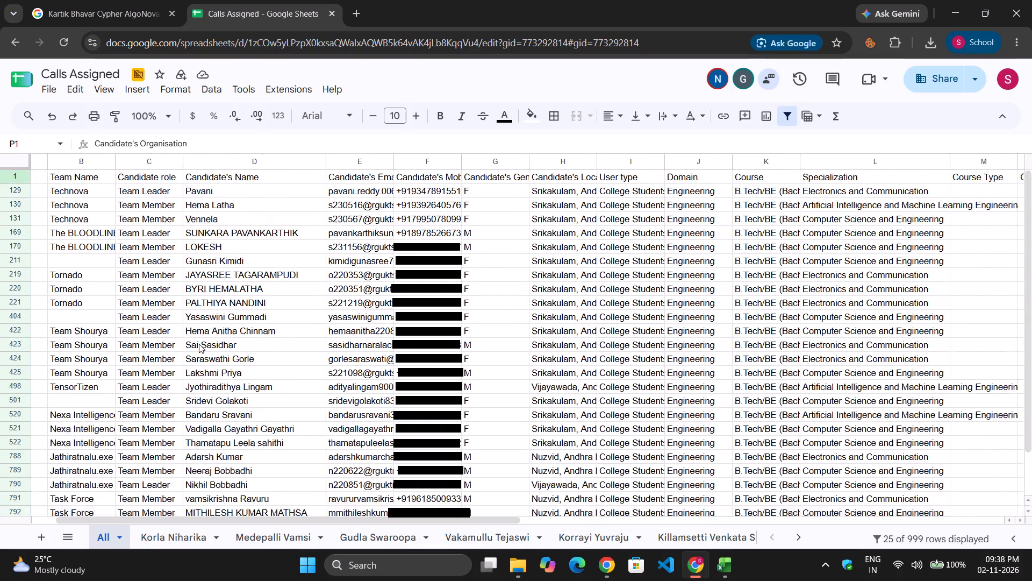
pyautogui.hscroll(-5, 199, 344)
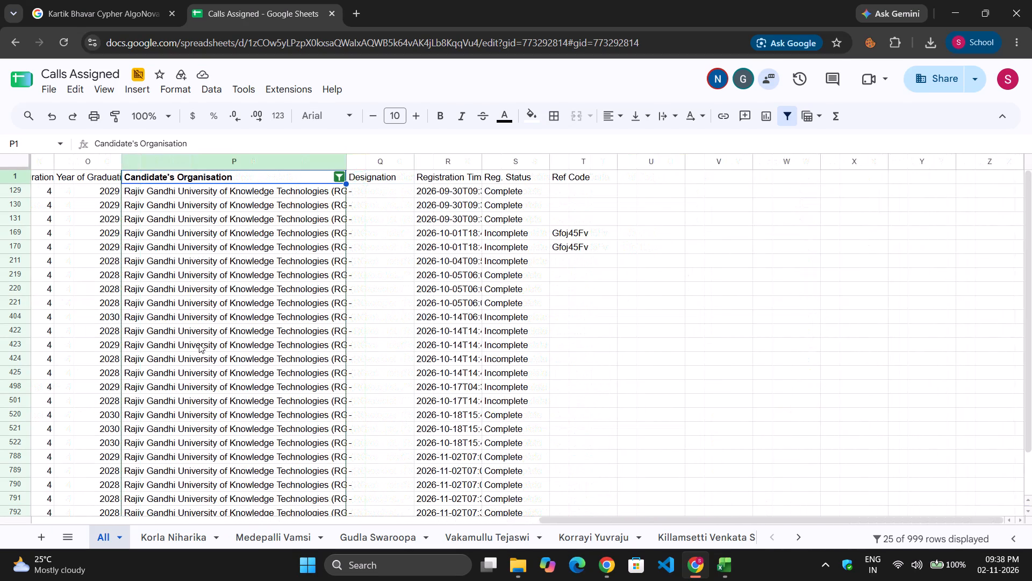
pyautogui.click(339, 181)
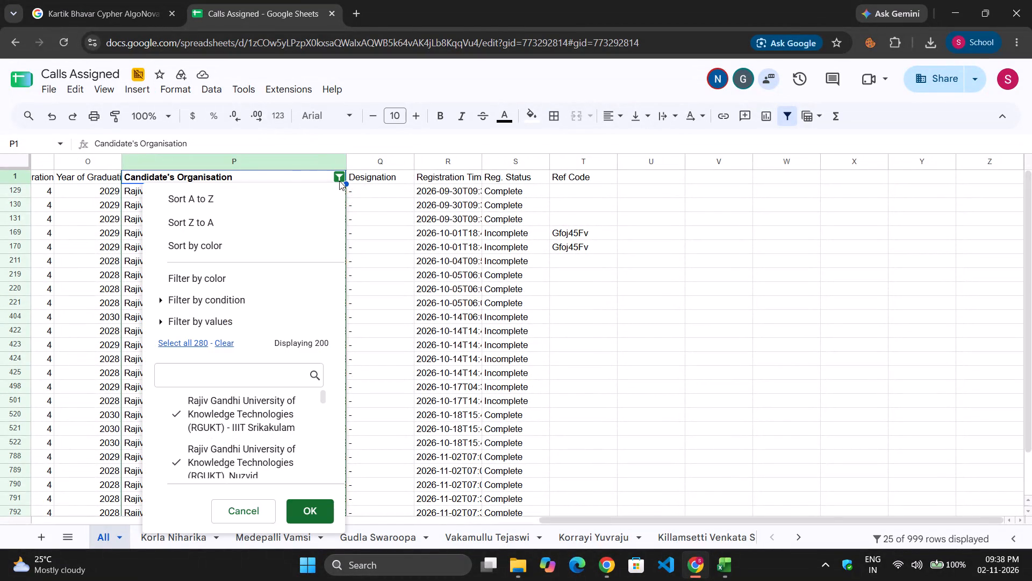
pyautogui.click(214, 345)
pyautogui.click(207, 372)
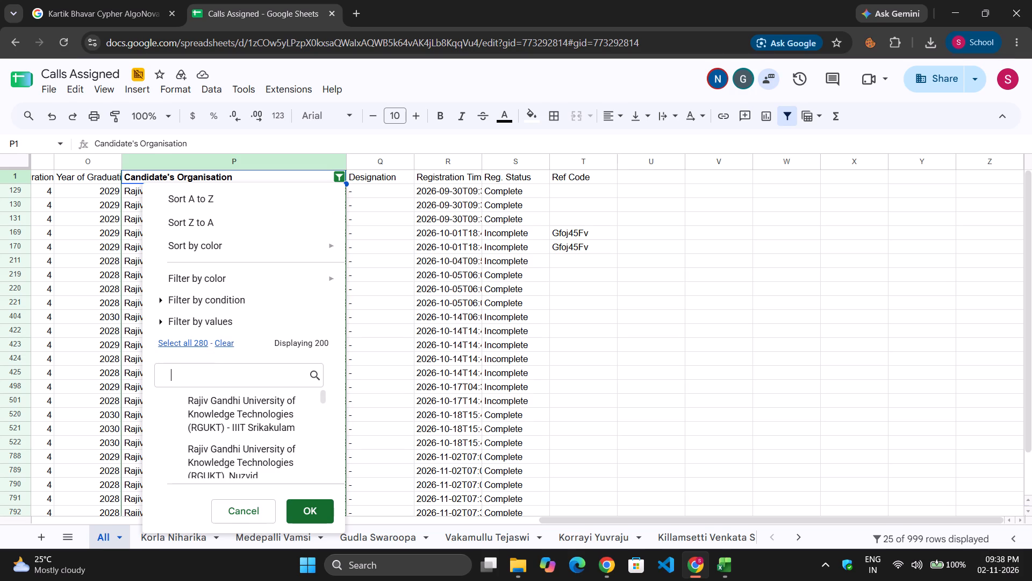
pyautogui.write('sri')
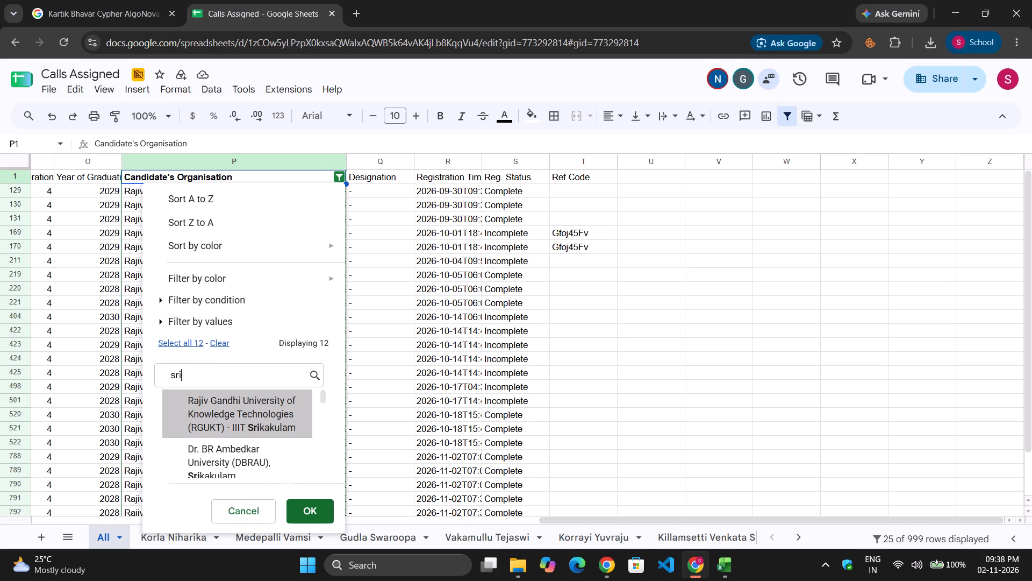
pyautogui.press('BackSpace')
pyautogui.press('BackSpace')
pyautogui.press('BackSpace')
pyautogui.press('BackSpace')
pyautogui.write('siva')
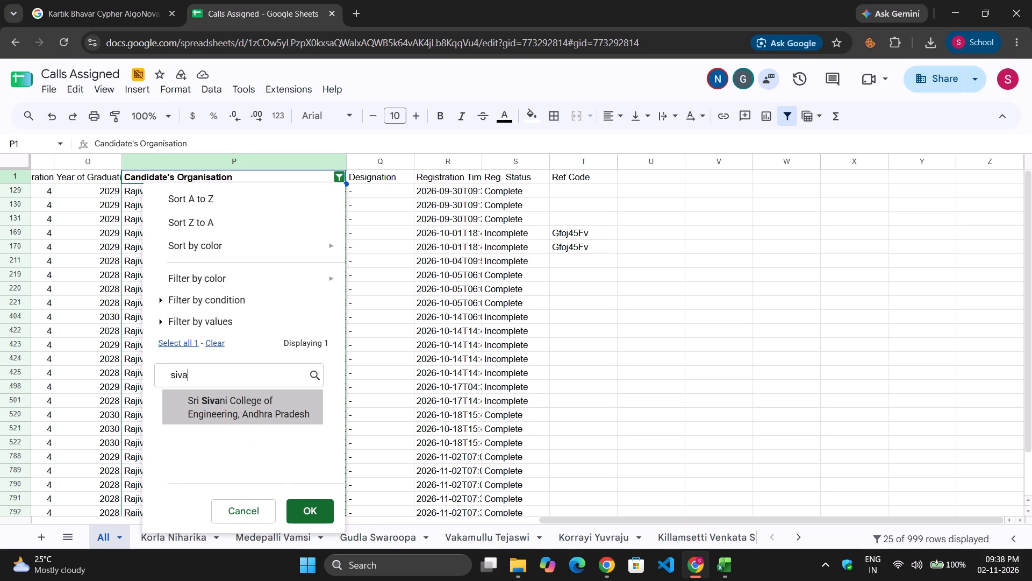
pyautogui.click(213, 413)
pyautogui.click(303, 509)
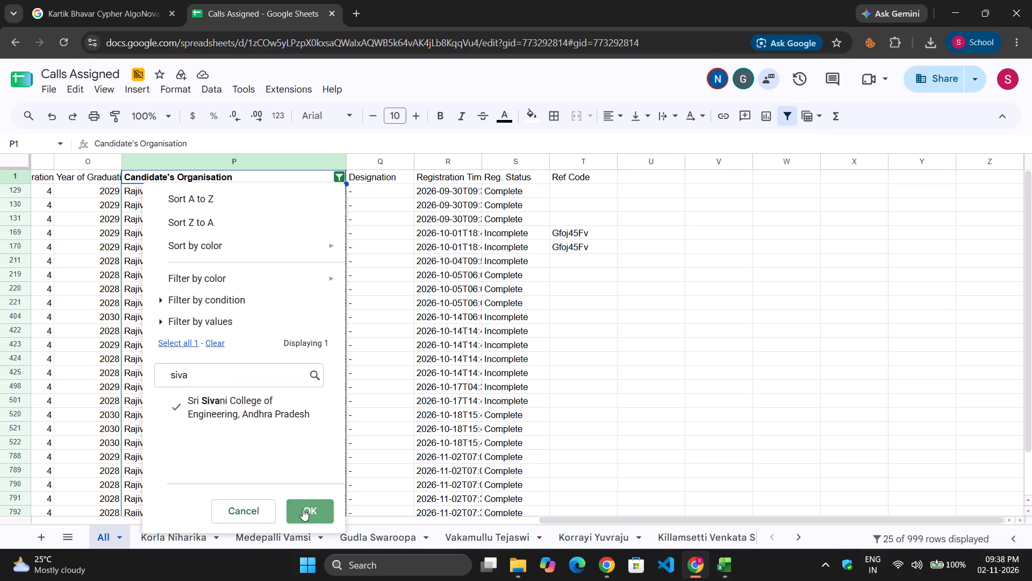
# View the Sri Sivani teams, clear the Candidate's Organisation filter and keep only Dr. BR Ambedkar University (DBRAU), Srikakulam, using searches "dr" and "amb".
pyautogui.hscroll(3, 167, 360)
pyautogui.hscroll(4, 118, 283)
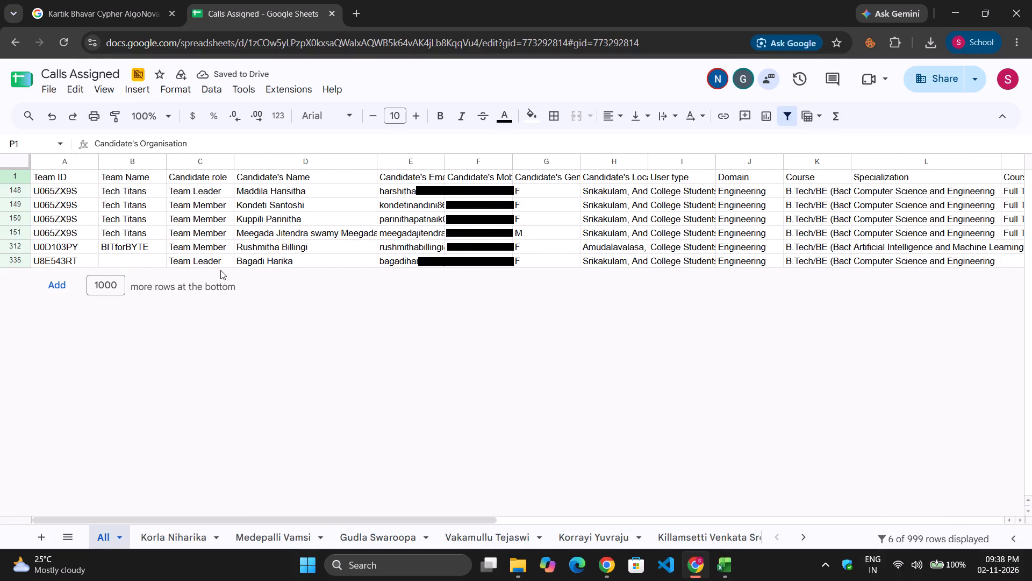
pyautogui.hscroll(-8, 220, 270)
pyautogui.hscroll(1, 220, 270)
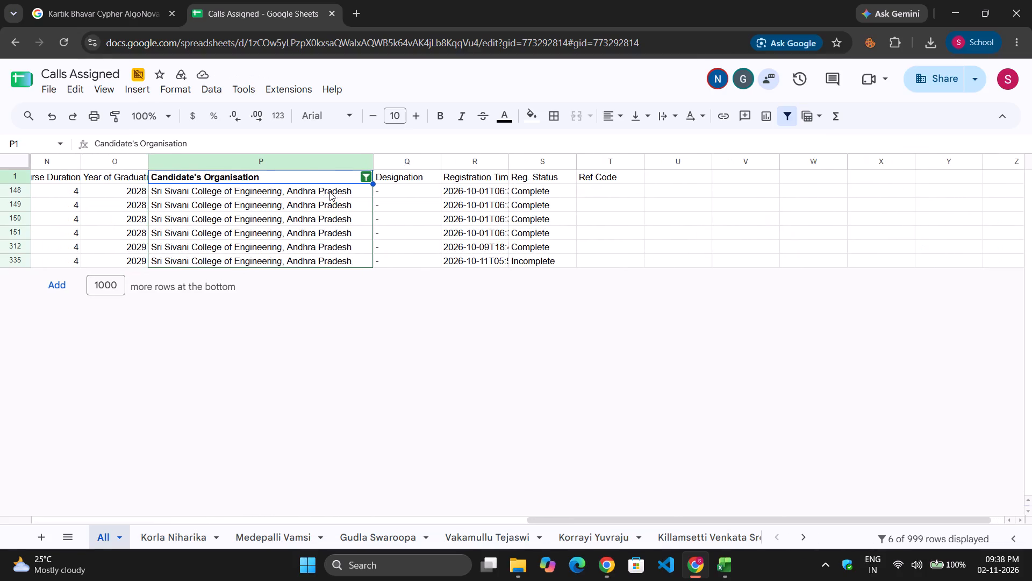
pyautogui.click(362, 178)
pyautogui.click(249, 371)
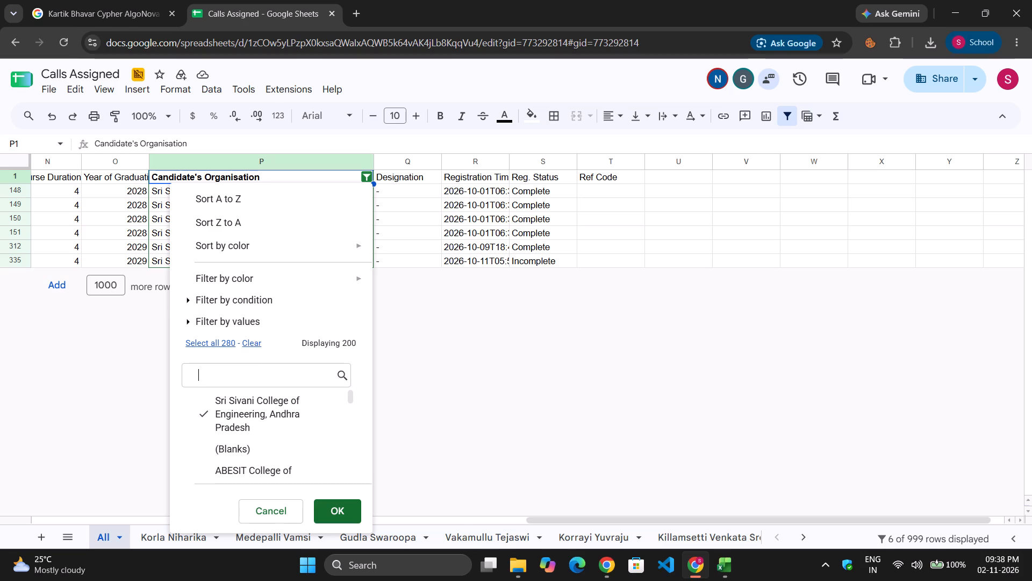
pyautogui.click(249, 341)
pyautogui.click(244, 383)
pyautogui.press('a')
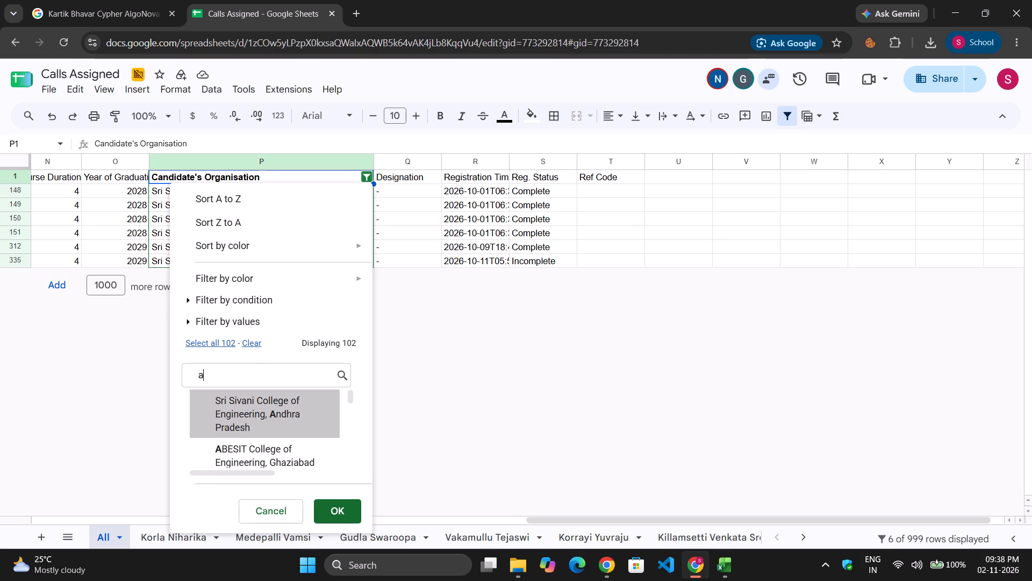
pyautogui.press('BackSpace')
pyautogui.write('ab')
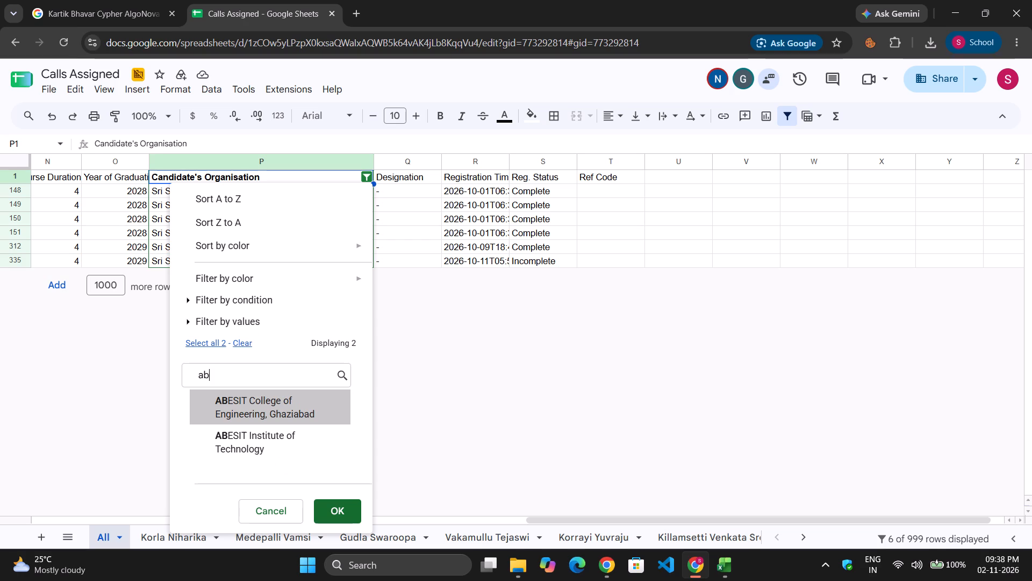
pyautogui.press('BackSpace')
pyautogui.press('BackSpace')
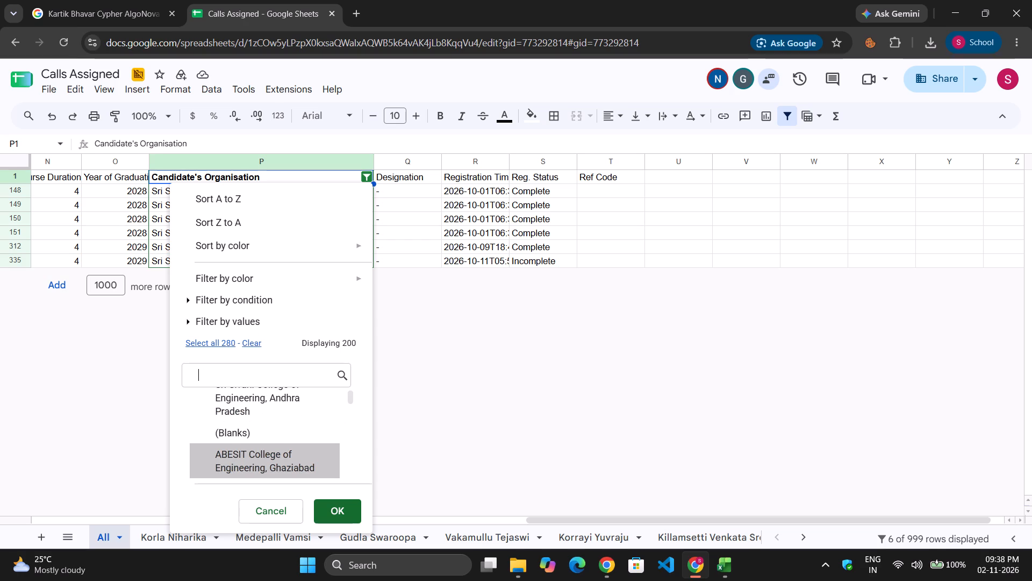
pyautogui.write('ab')
pyautogui.press('BackSpace')
pyautogui.press('BackSpace')
pyautogui.press('s')
pyautogui.press('BackSpace')
pyautogui.write('dr')
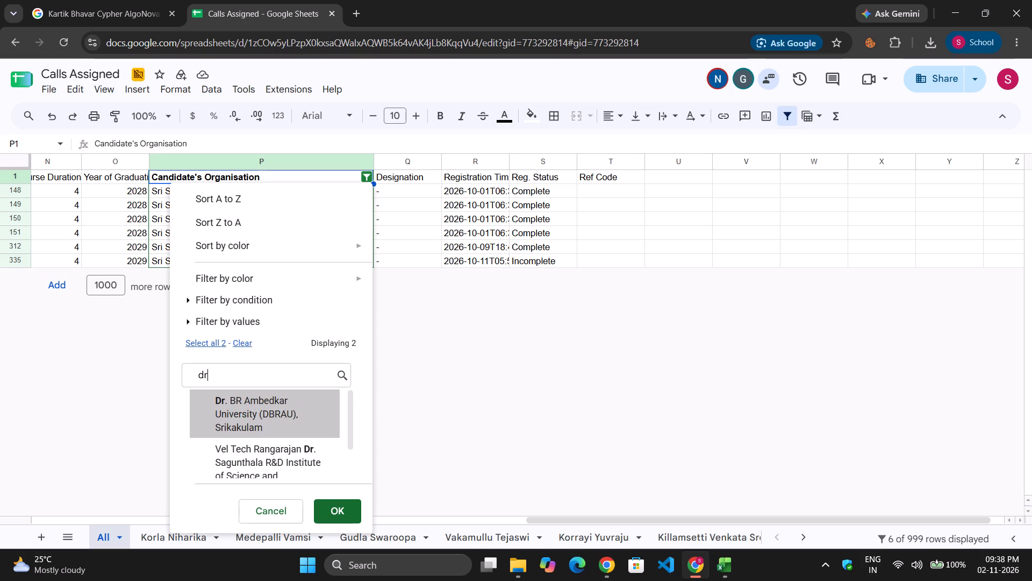
pyautogui.click(235, 409)
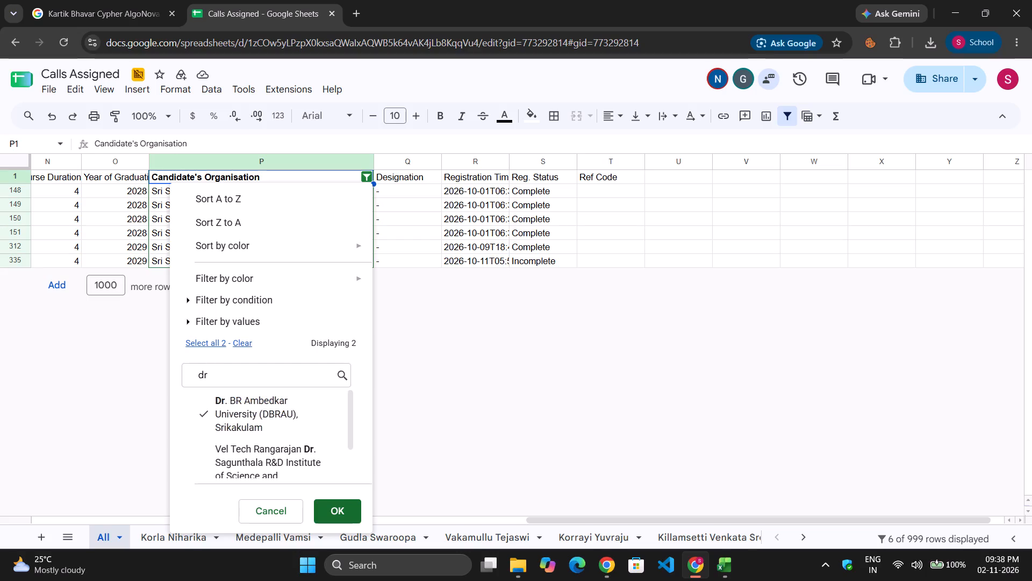
pyautogui.press('BackSpace')
pyautogui.press('BackSpace')
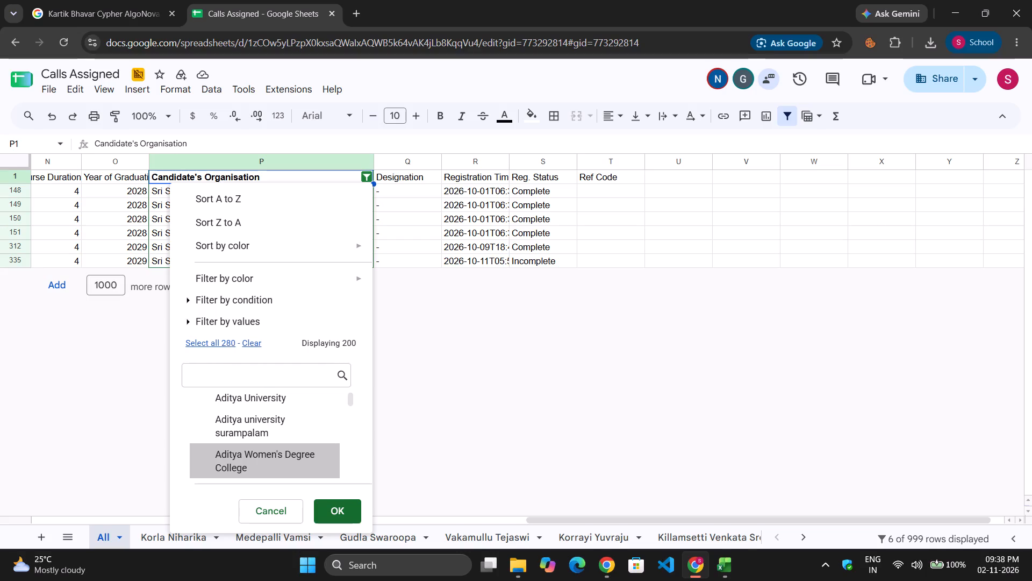
pyautogui.write('amb')
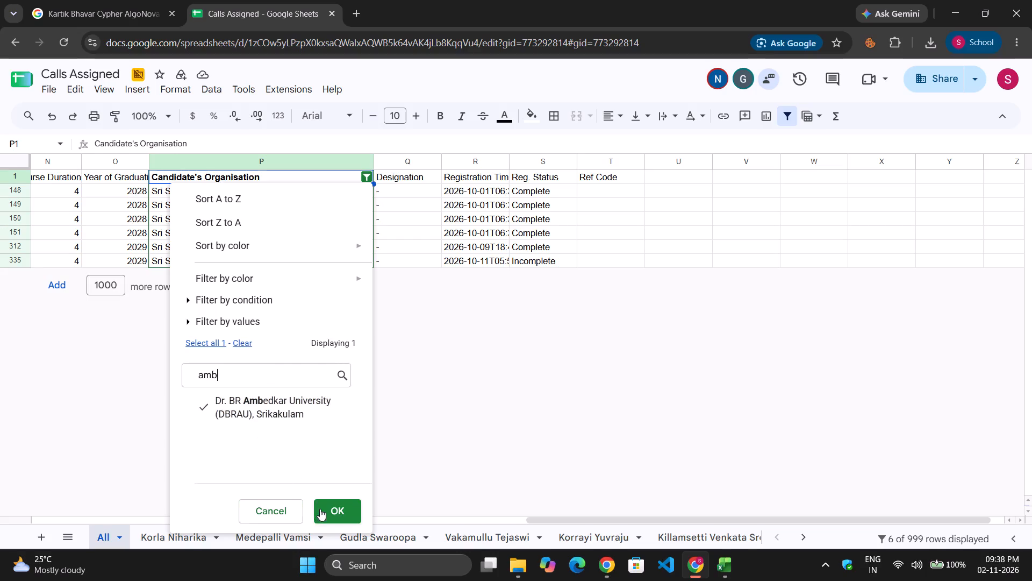
pyautogui.click(322, 509)
# View the DBRAU team's rows, clear the Candidate's Organisation filter, search "viz" and keep only Jawaharlal Nehru technological University vizianagaram.
pyautogui.hscroll(11, 223, 338)
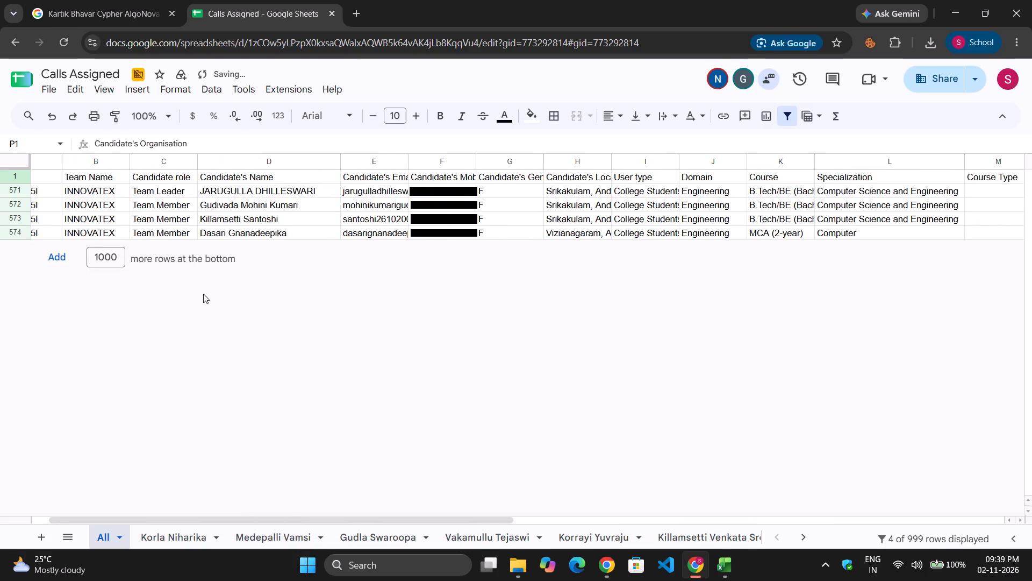
pyautogui.hscroll(-3, 209, 193)
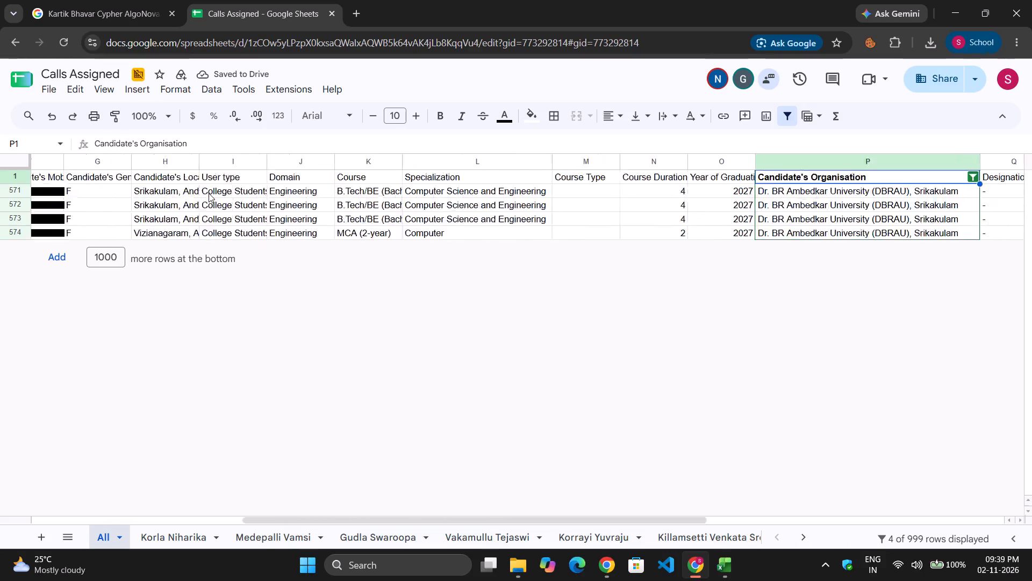
pyautogui.hscroll(-3, 209, 193)
pyautogui.hotkey('ctrl', 'f')
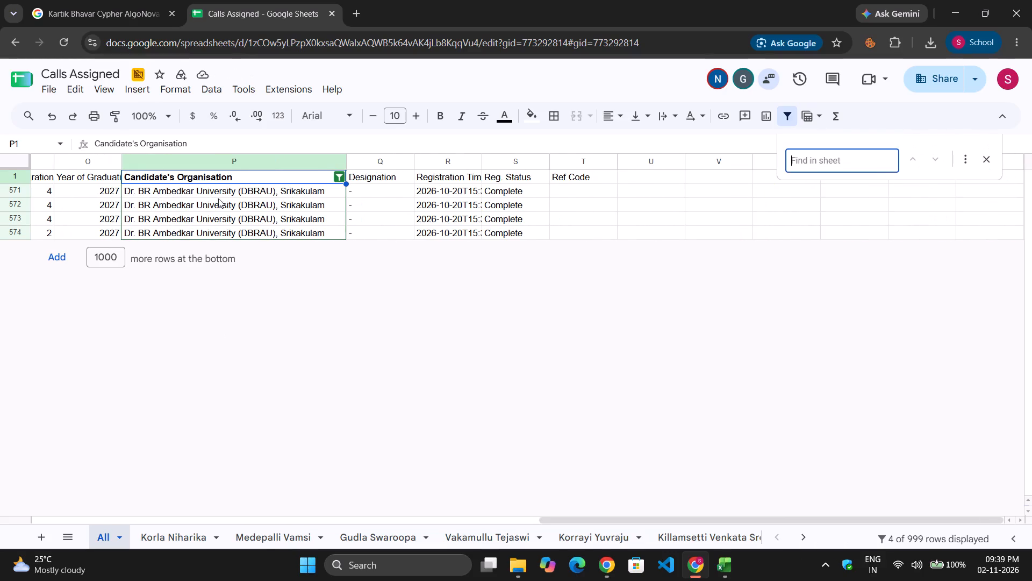
pyautogui.click(307, 315)
pyautogui.click(340, 178)
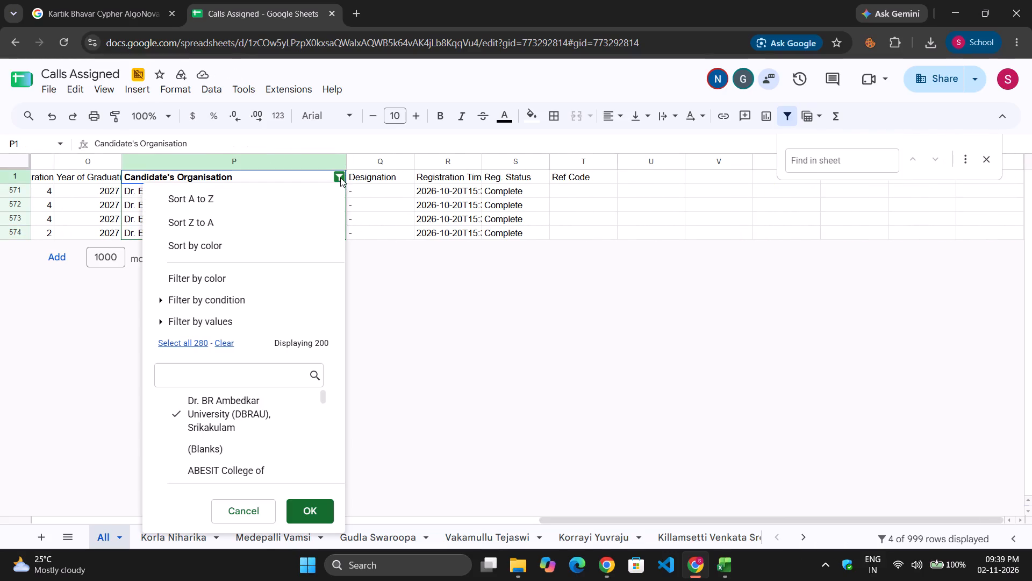
pyautogui.click(219, 339)
pyautogui.click(224, 377)
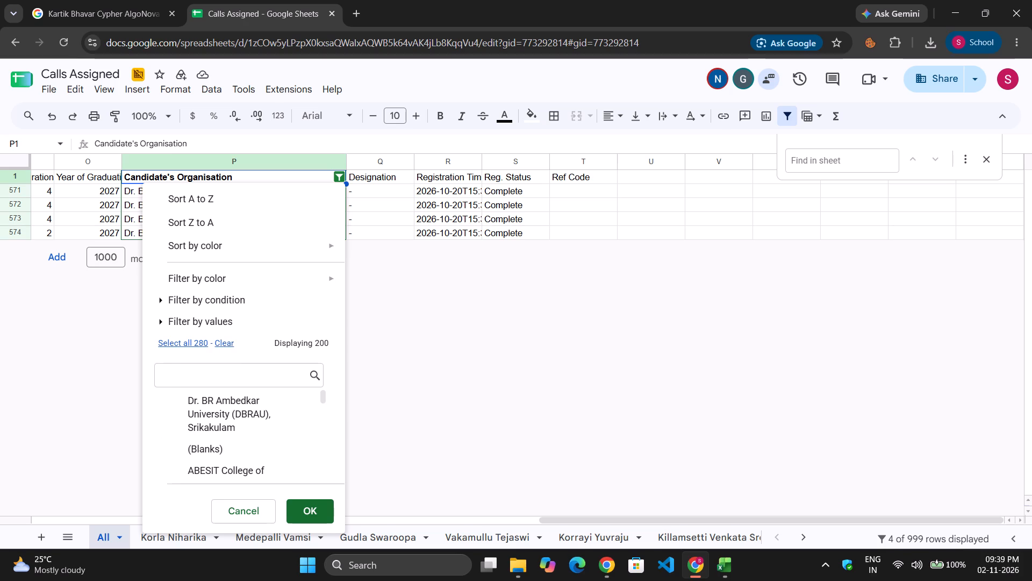
pyautogui.scroll(-3, 232, 434)
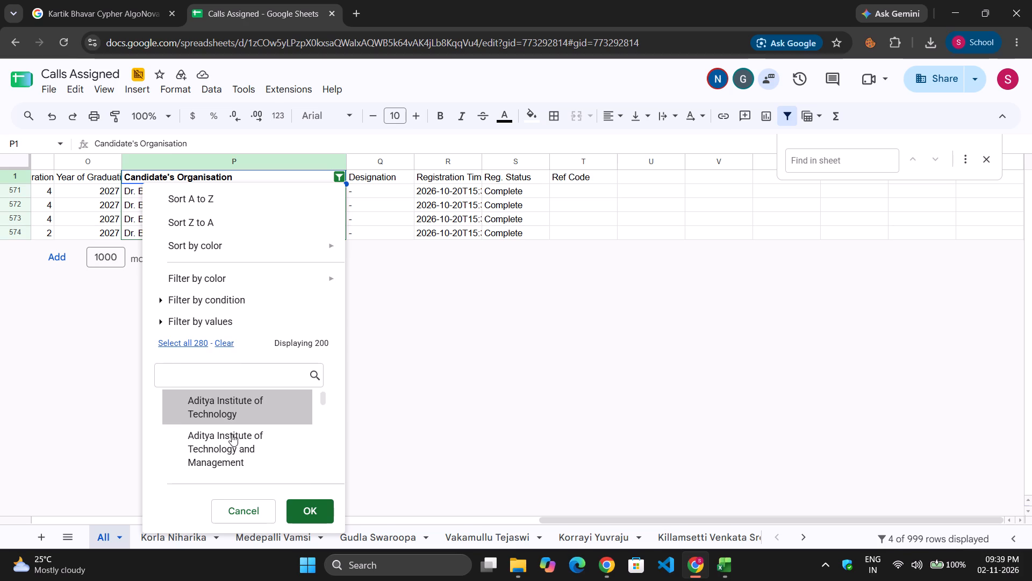
pyautogui.scroll(-2, 221, 438)
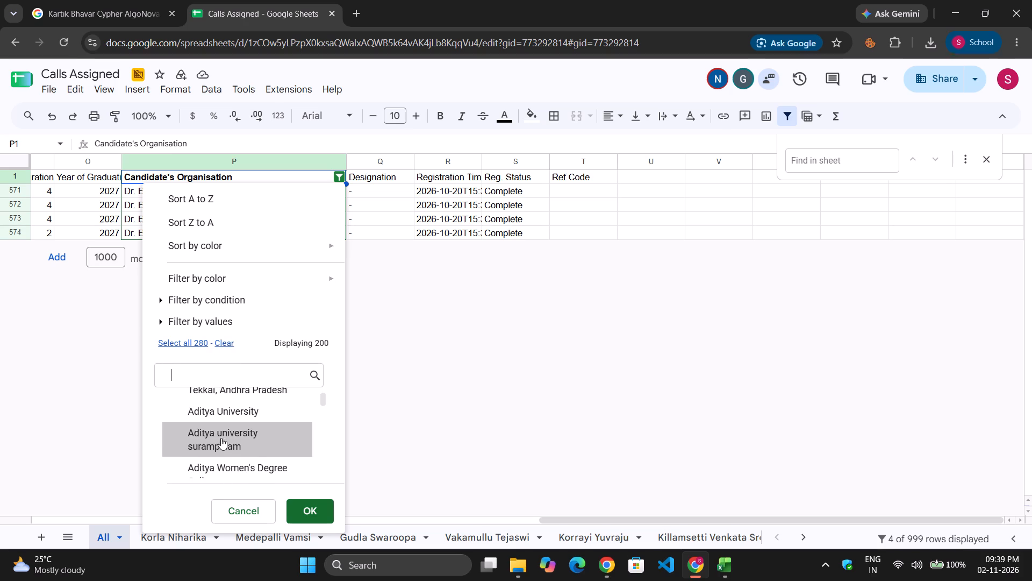
pyautogui.scroll(-1, 221, 438)
pyautogui.click(195, 372)
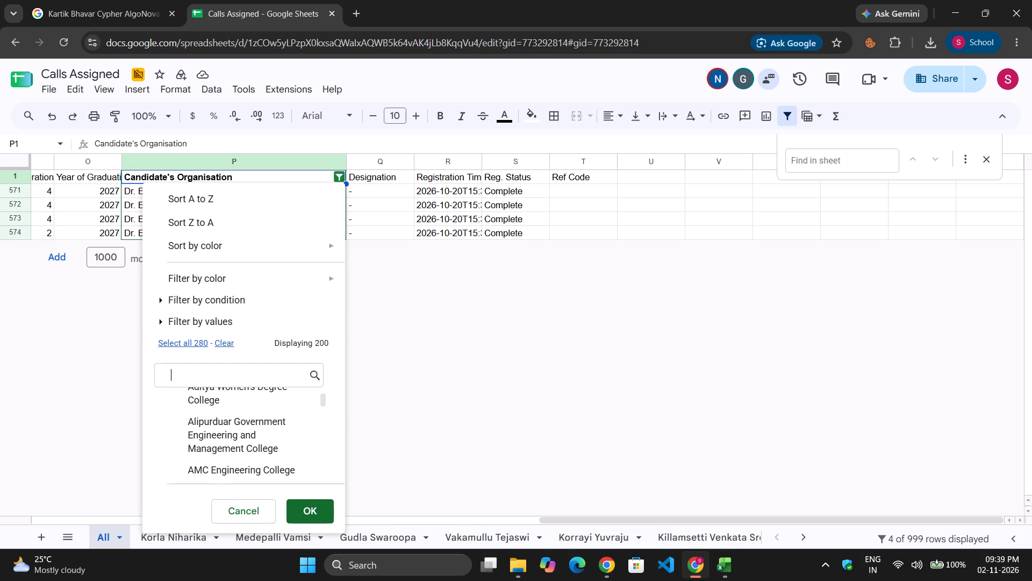
pyautogui.write('vi')
pyautogui.press('BackSpace')
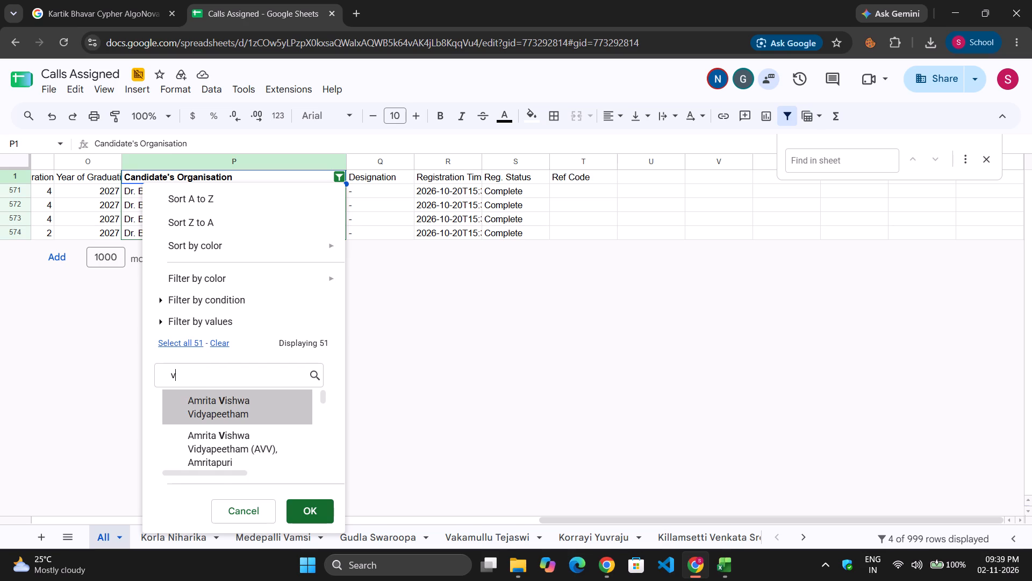
pyautogui.press('BackSpace')
pyautogui.write('jntu')
pyautogui.press('BackSpace')
pyautogui.press('BackSpace')
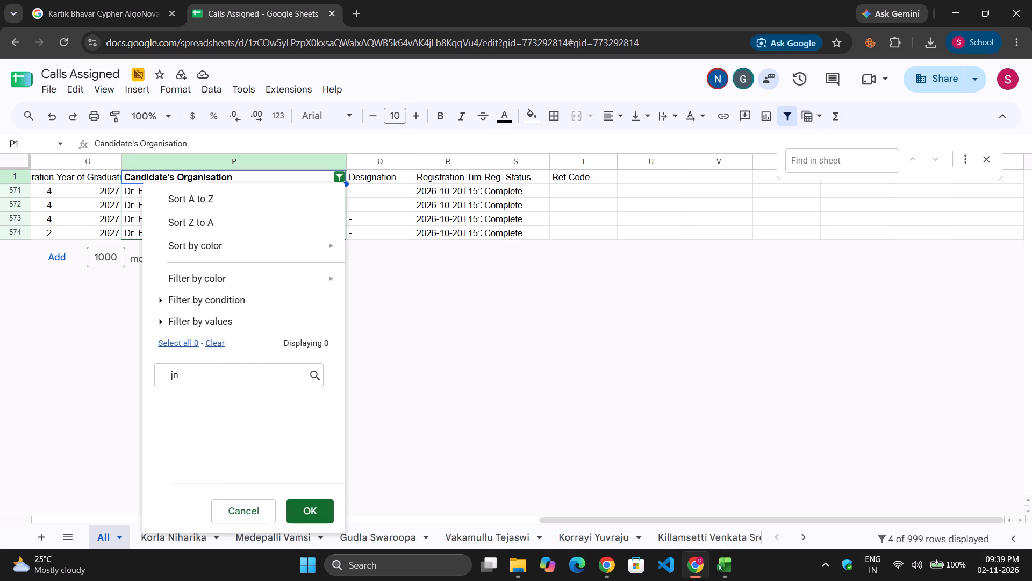
pyautogui.press('BackSpace')
pyautogui.press('BackSpace')
pyautogui.write('vi')
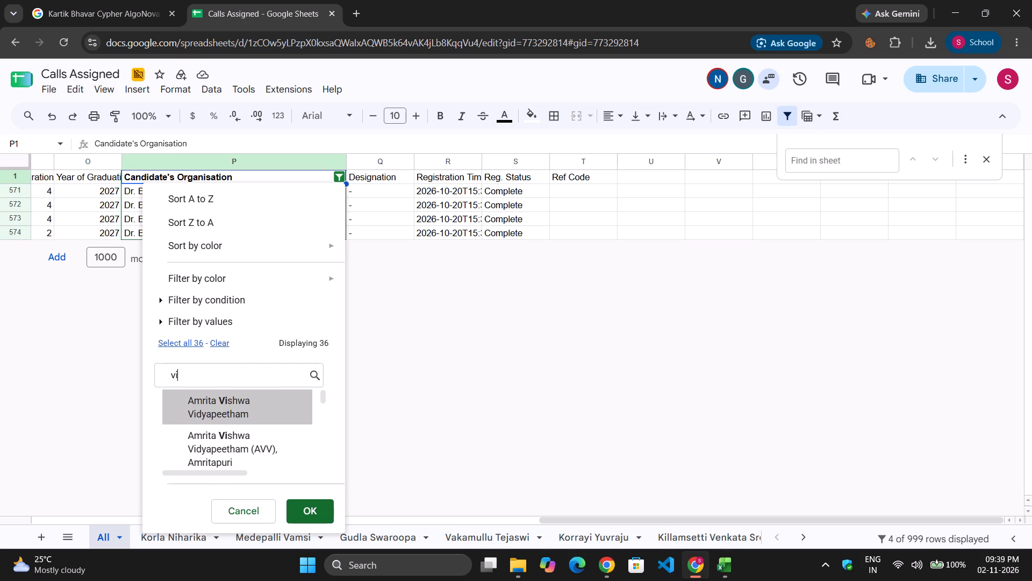
pyautogui.write('za')
pyautogui.press('BackSpace')
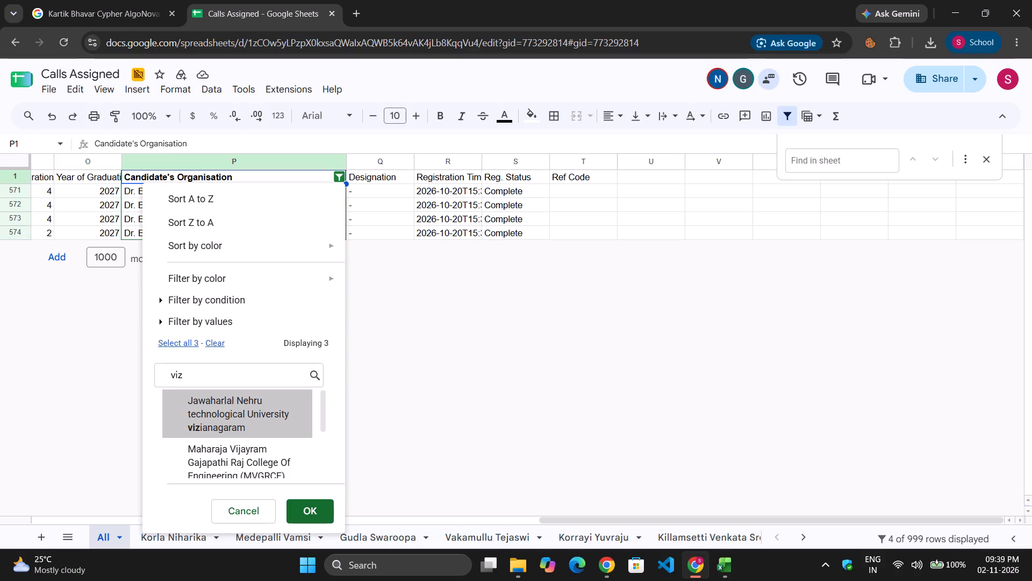
pyautogui.click(196, 424)
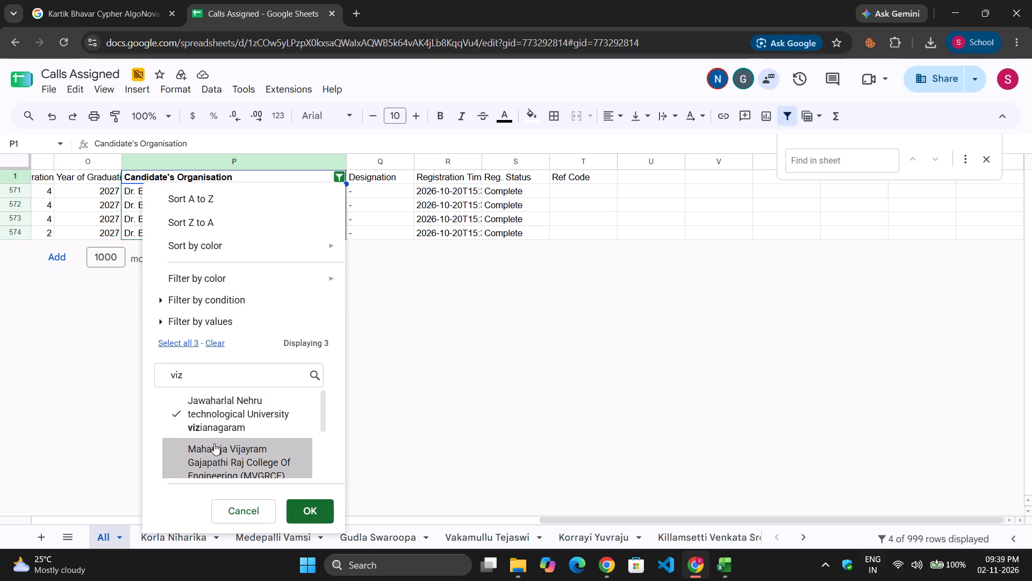
pyautogui.scroll(-3, 214, 443)
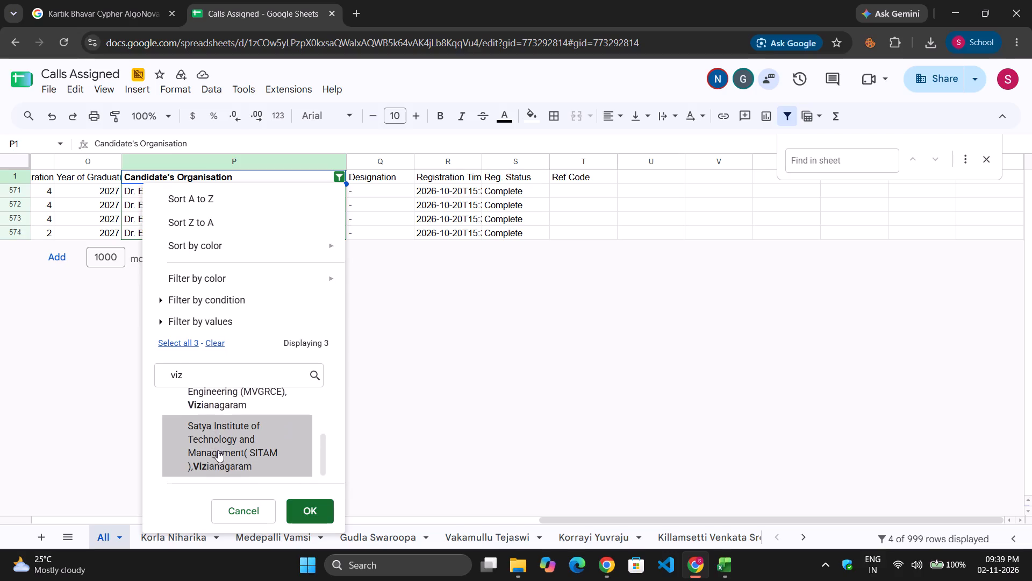
pyautogui.click(298, 513)
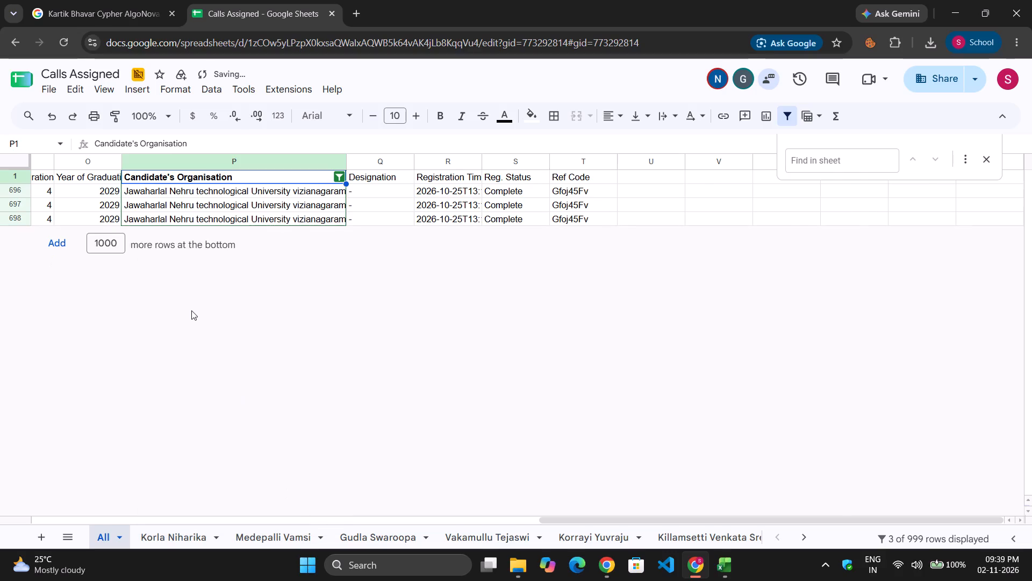
# Review the filtered Jawaharlal Nehru technological University vizianagaram rows in the All sheet, from team details through registration columns.
pyautogui.hscroll(5, 191, 310)
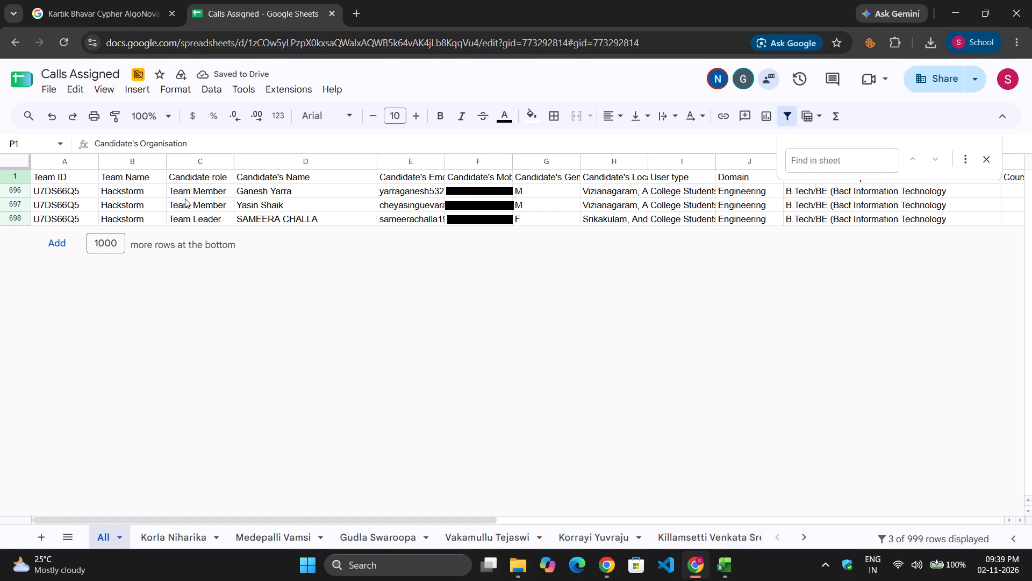
pyautogui.click(212, 222)
pyautogui.hscroll(-3, 202, 219)
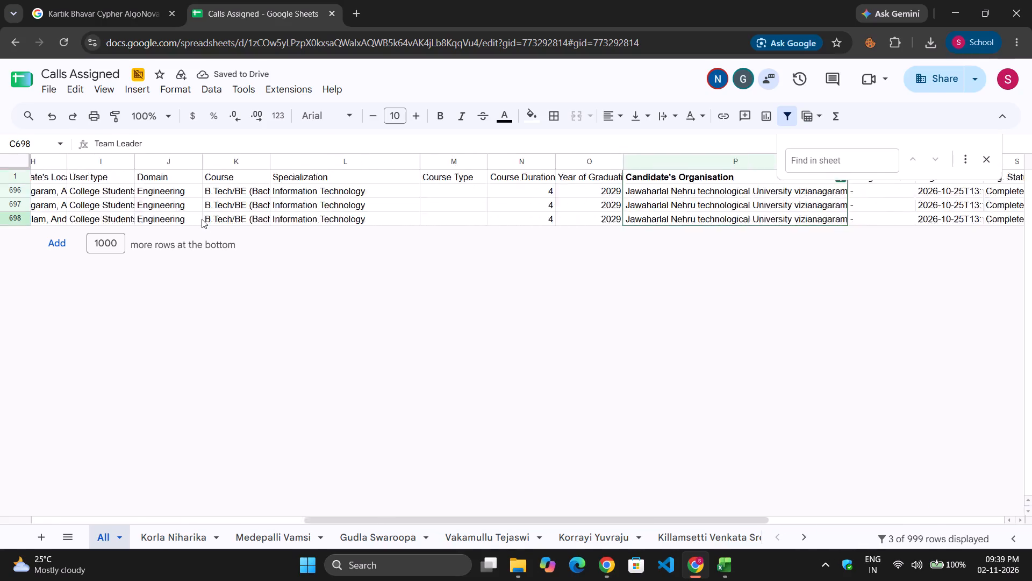
pyautogui.hscroll(-5, 202, 219)
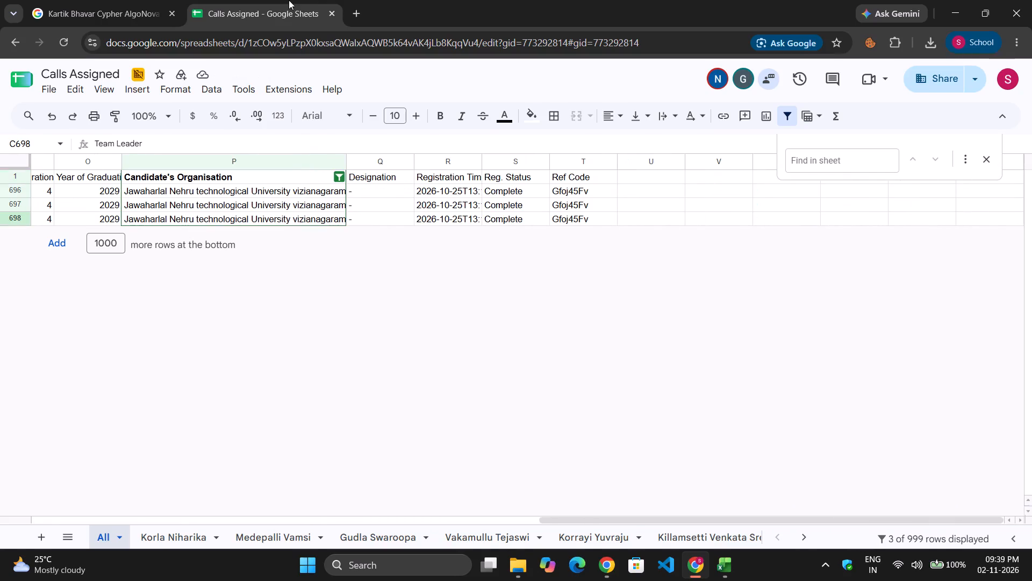
# Close the Calls Assigned Google Sheets tab and the Calls Assigned workbook in Excel, returning to Chrome.
pyautogui.click(331, 12)
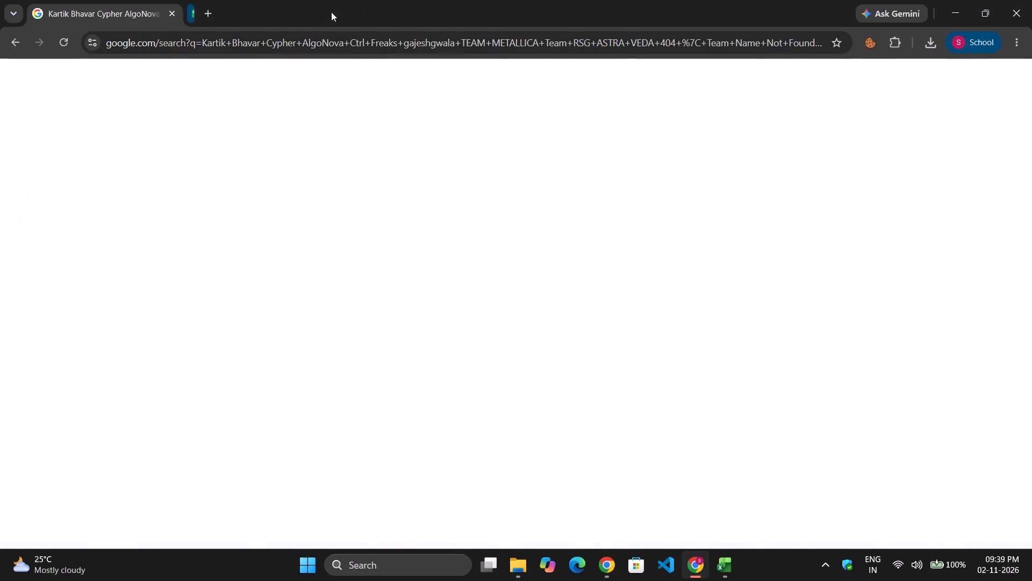
pyautogui.scroll(-6, 372, 254)
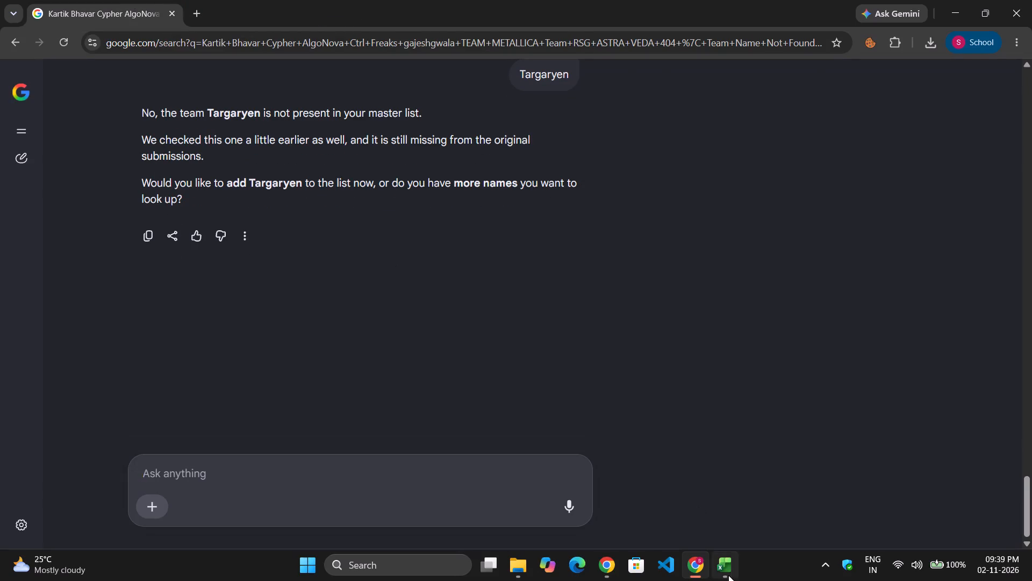
pyautogui.click(728, 575)
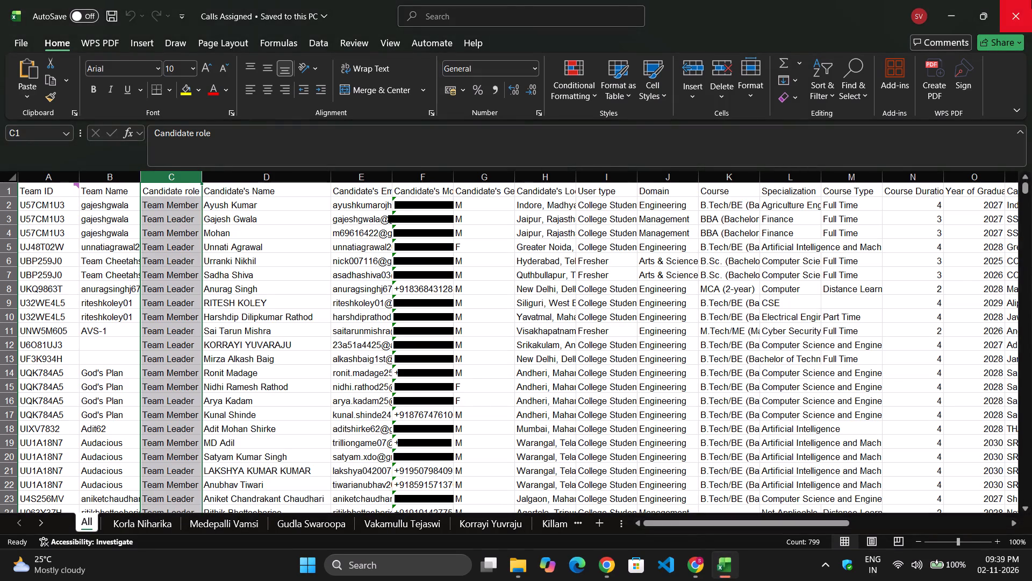
pyautogui.click(1031, 0)
pyautogui.click(707, 557)
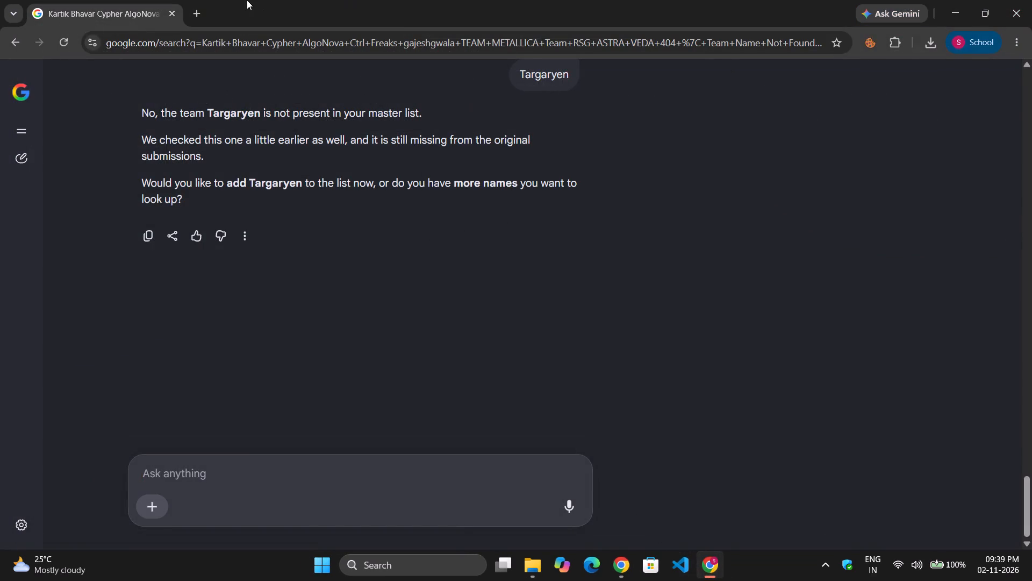
# Reopen the Calls Assigned spreadsheet in a new browser tab and view the Vinod sheet.
pyautogui.click(194, 4)
pyautogui.click(284, 375)
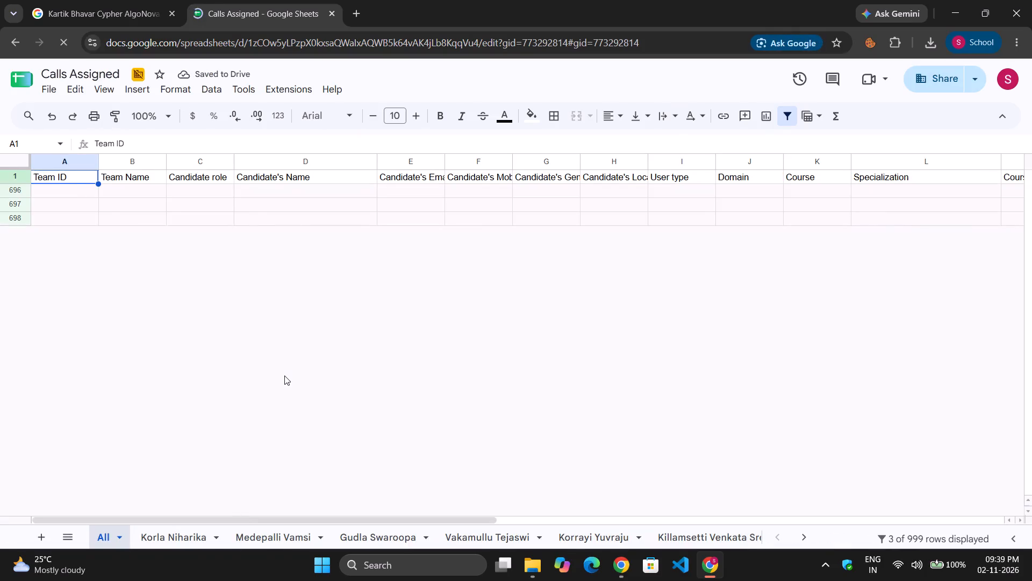
pyautogui.hscroll(-7, 601, 528)
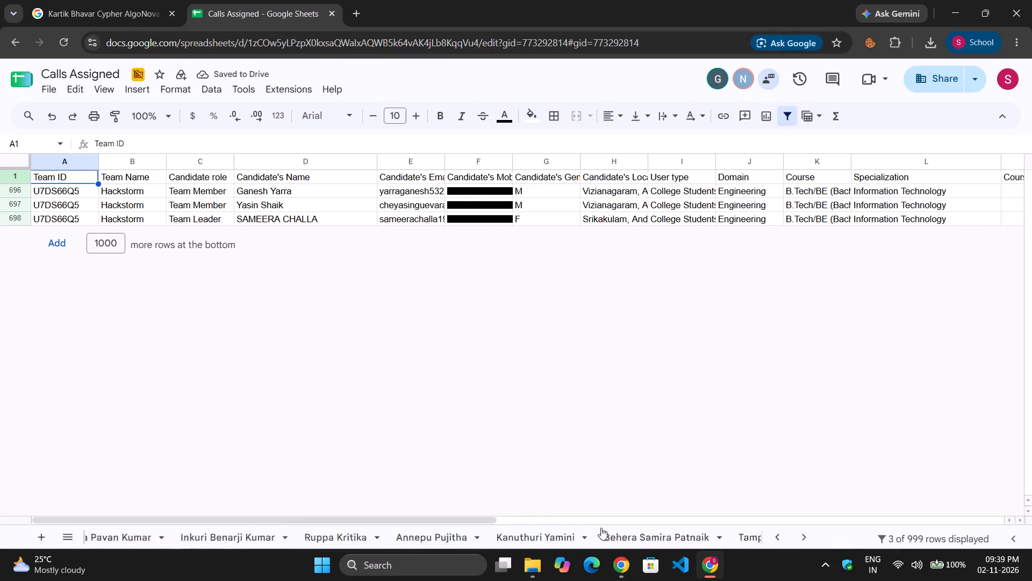
pyautogui.hscroll(-5, 601, 528)
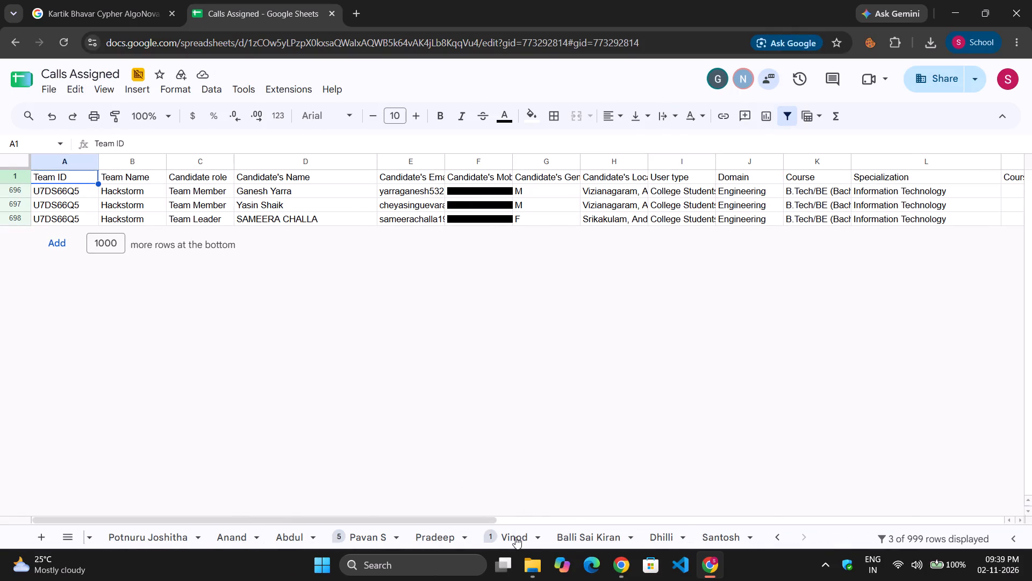
pyautogui.click(515, 537)
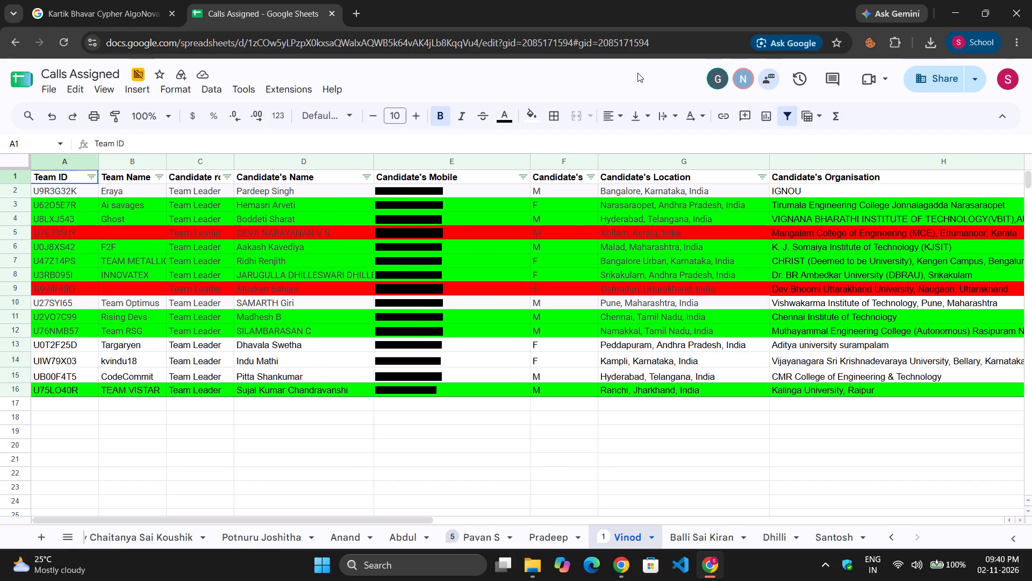
# Jump to where each of the two other active collaborators is working, ending on the Santosh sheet.
pyautogui.click(738, 82)
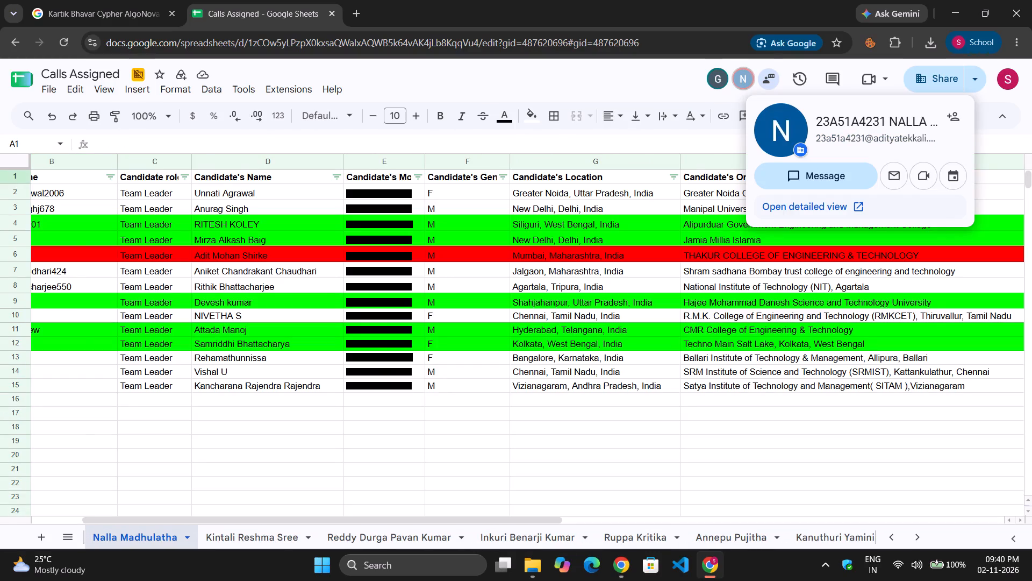
pyautogui.click(710, 77)
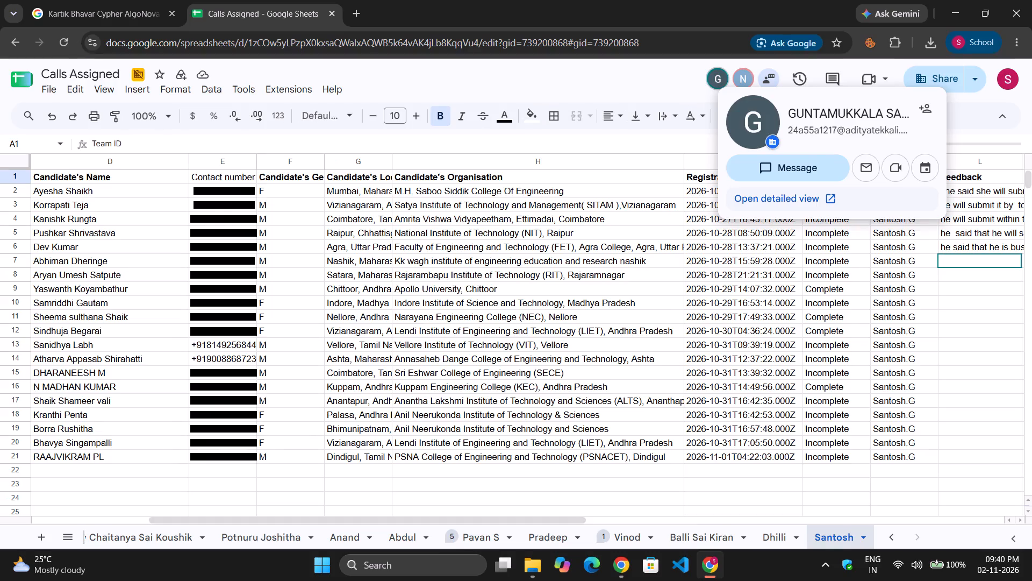
pyautogui.click(829, 118)
# Examine the Feedback column entries in the Santosh sheet alongside the teams, organisations and registration statuses.
pyautogui.hscroll(-4, 927, 337)
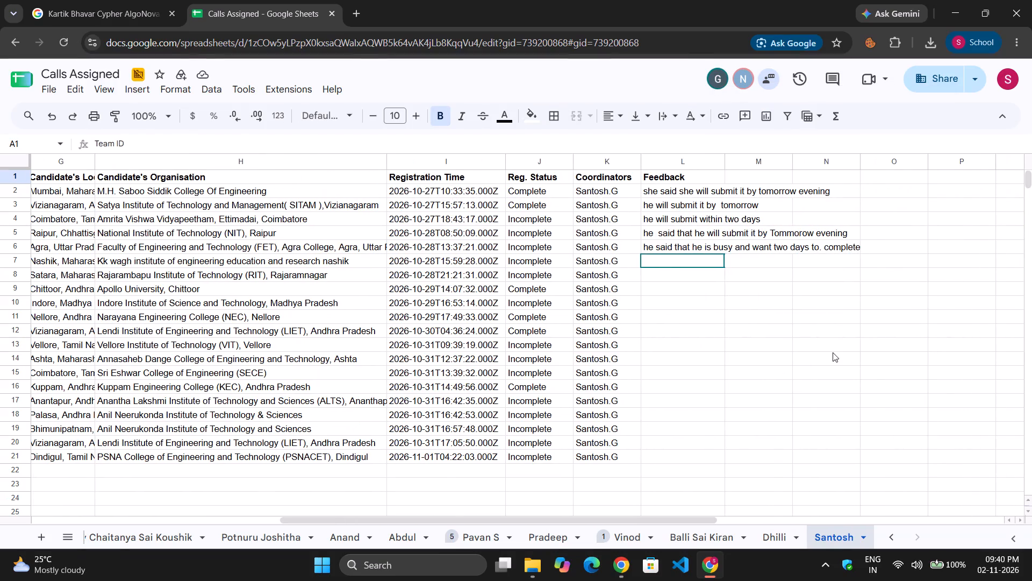
pyautogui.moveTo(833, 352); pyautogui.dragTo(716, 196)
pyautogui.click(759, 260)
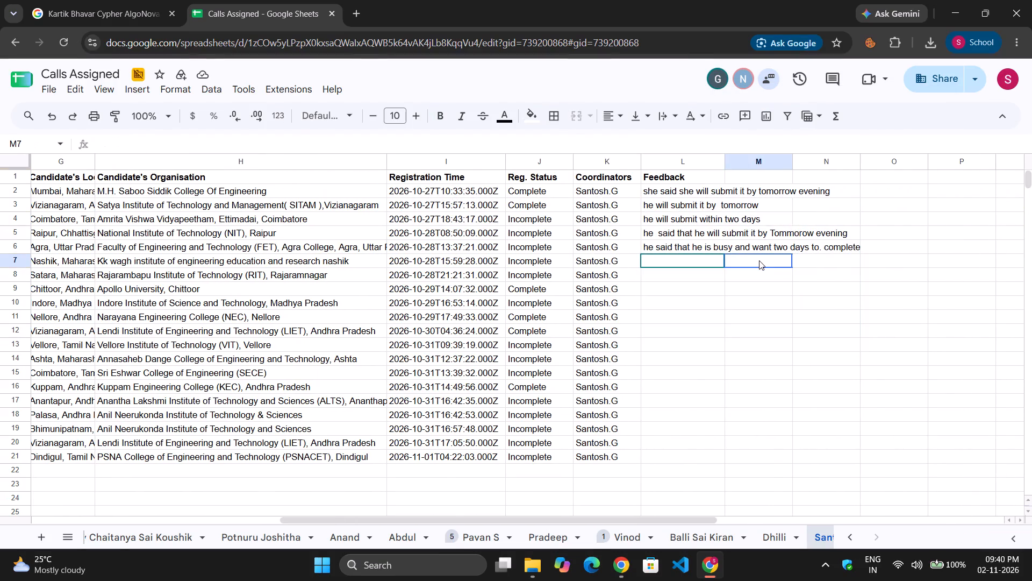
pyautogui.click(695, 257)
pyautogui.click(695, 280)
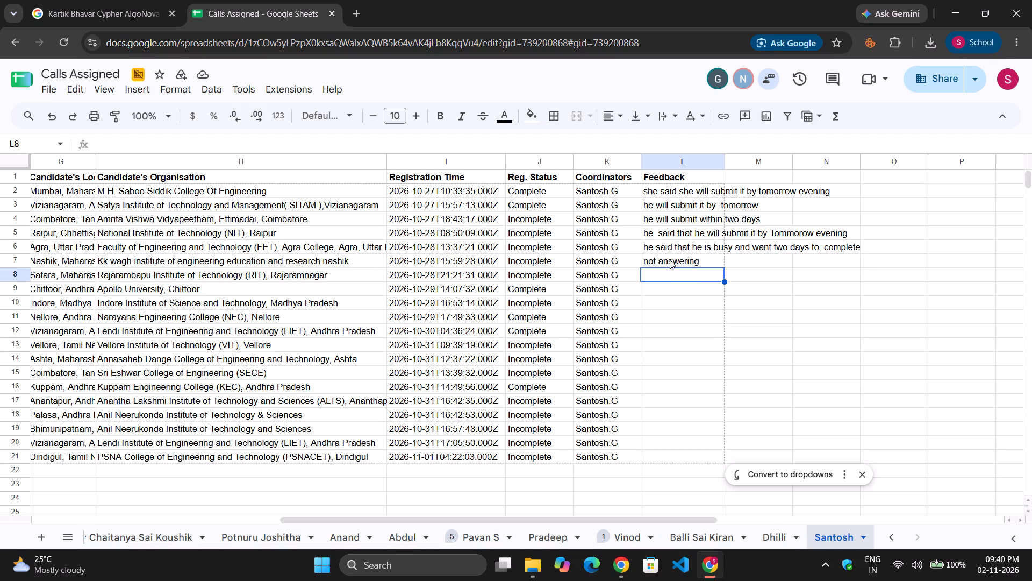
pyautogui.doubleClick(670, 260)
pyautogui.click(728, 266)
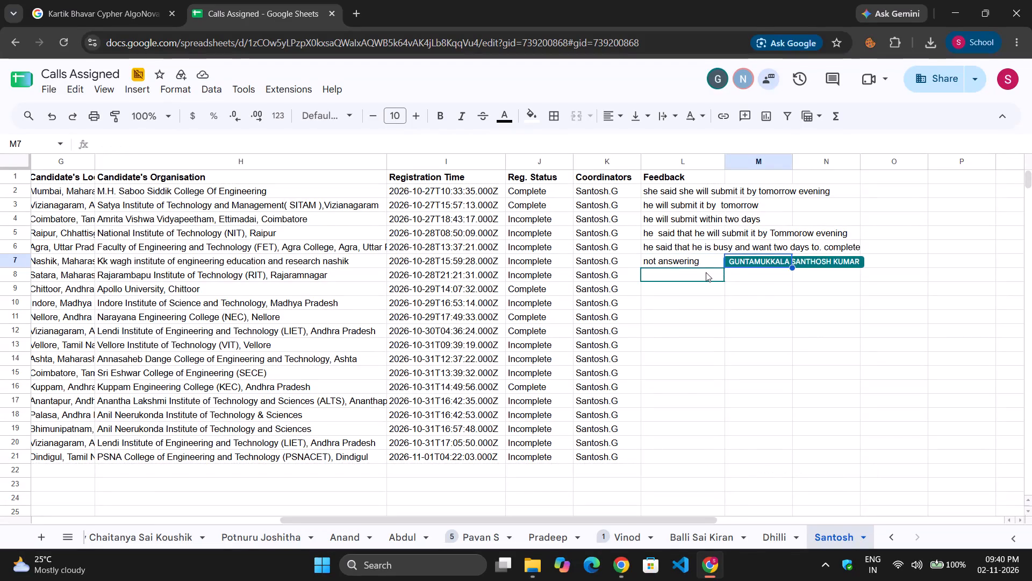
pyautogui.hscroll(6, 706, 272)
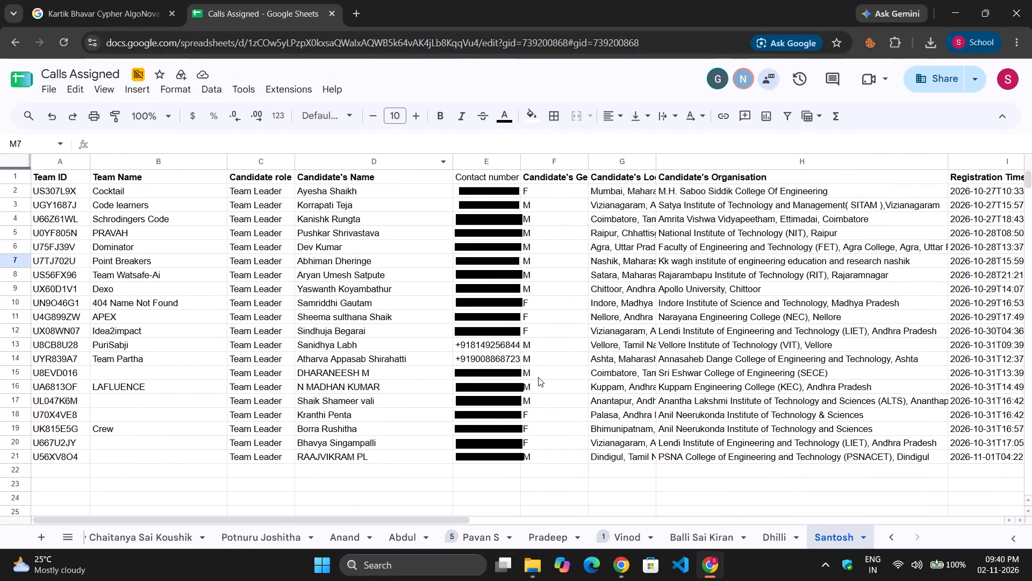
pyautogui.hscroll(-7, 538, 377)
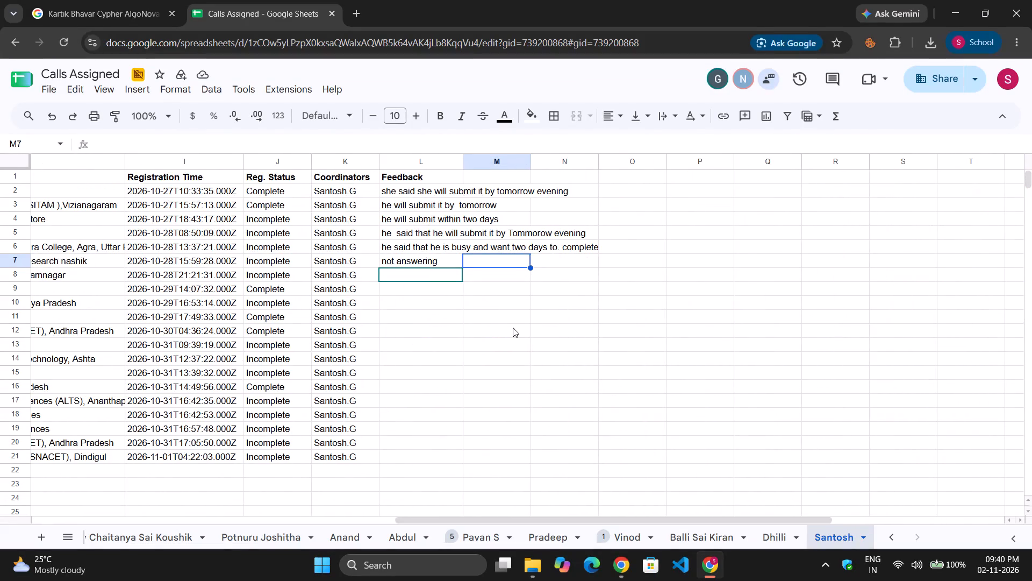
# Close the Calls Assigned spreadsheet tab.
pyautogui.click(326, 14)
pyautogui.click(329, 14)
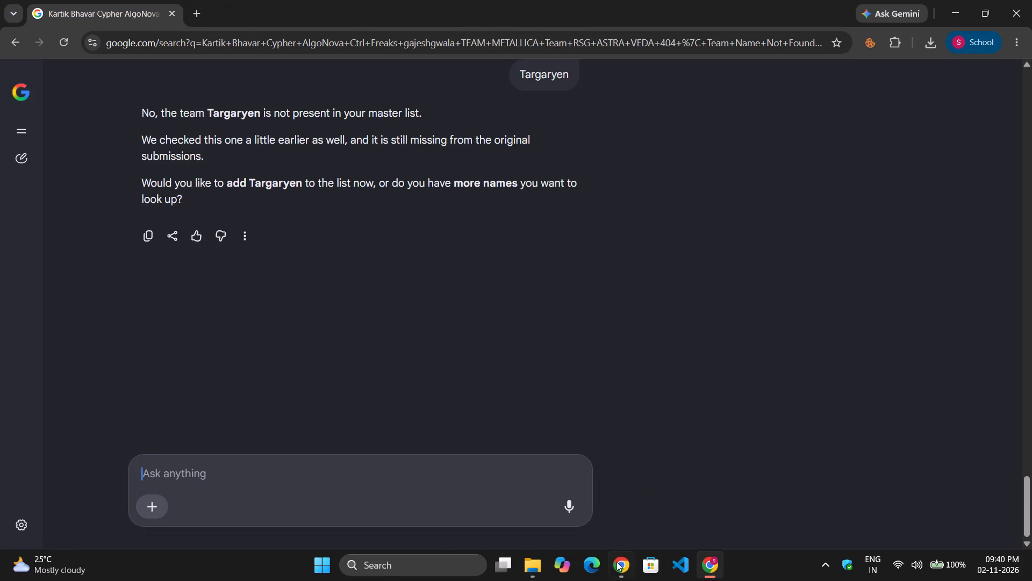